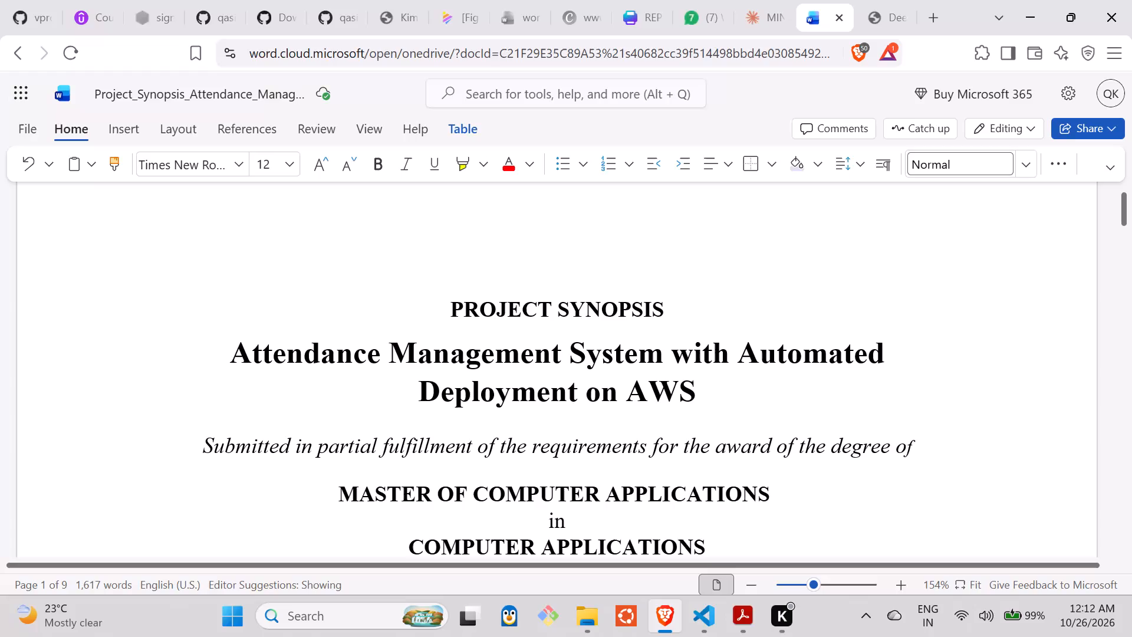
# Review the project synopsis title page, from the project title through the submitting students and the guide's name.
pyautogui.scroll(-1, 706, 313)
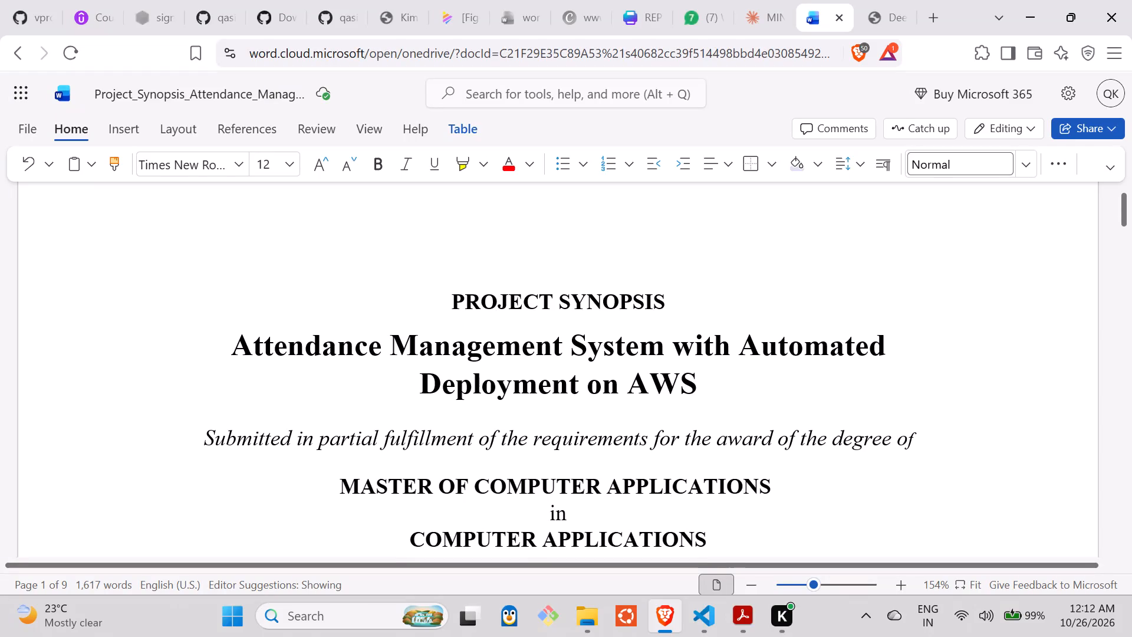
pyautogui.scroll(-2, 706, 313)
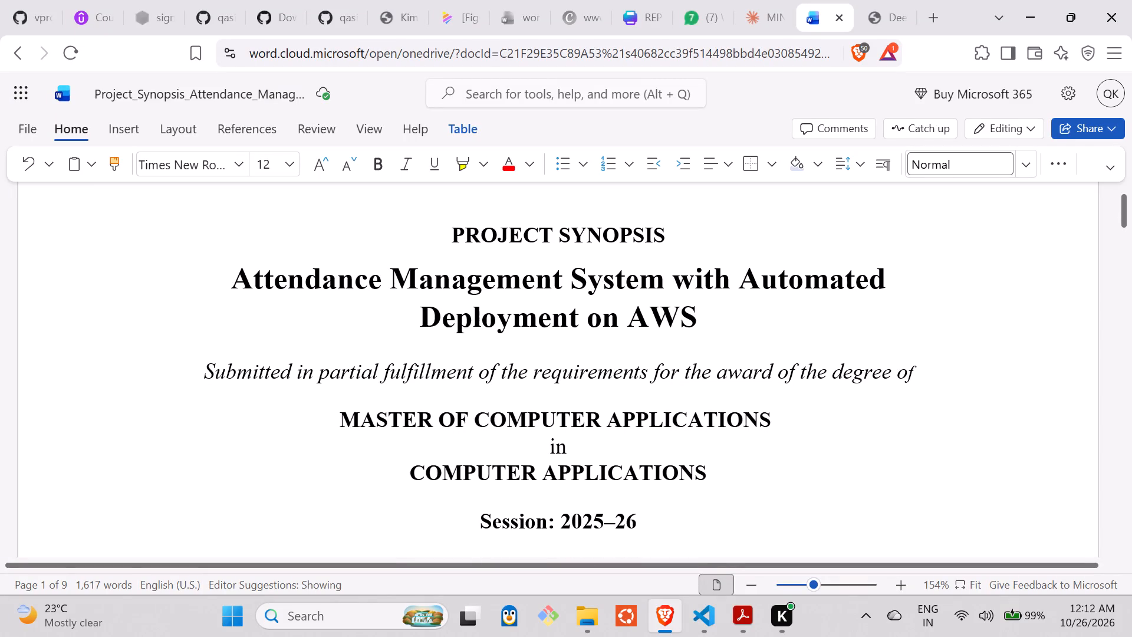
pyautogui.scroll(-4, 706, 313)
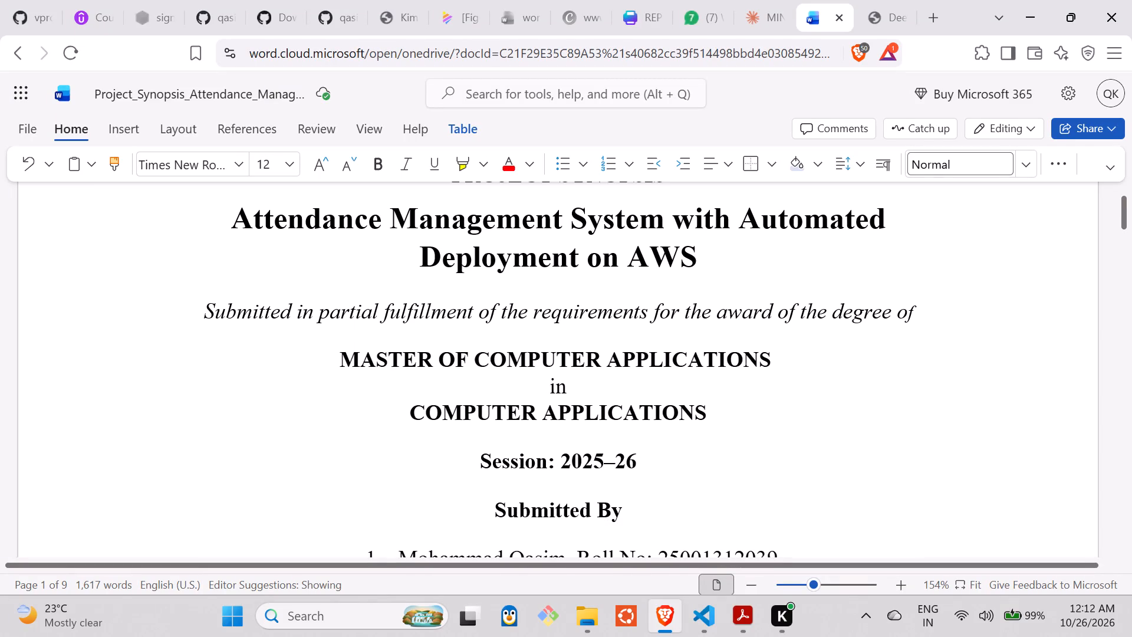
pyautogui.scroll(-2, 706, 313)
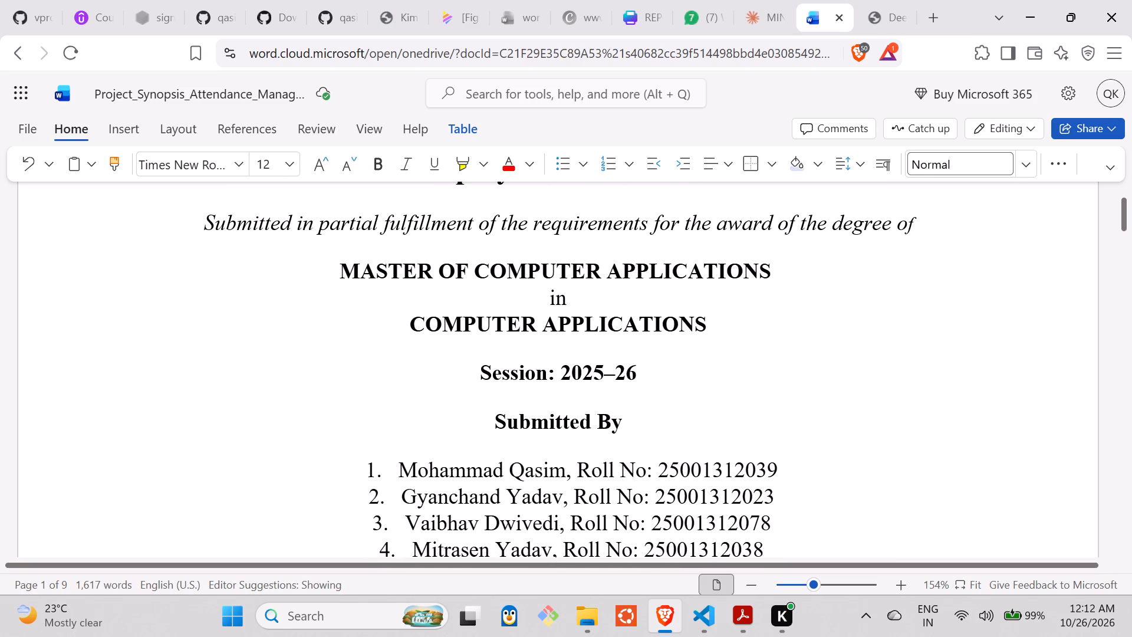
pyautogui.scroll(-1, 706, 313)
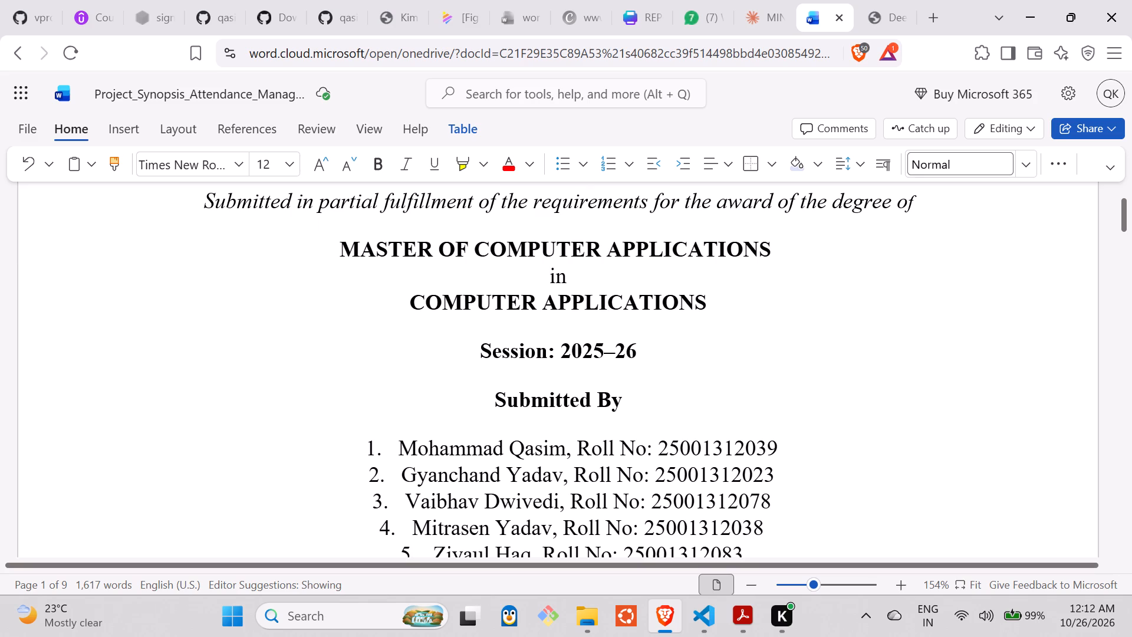
pyautogui.scroll(-1, 706, 313)
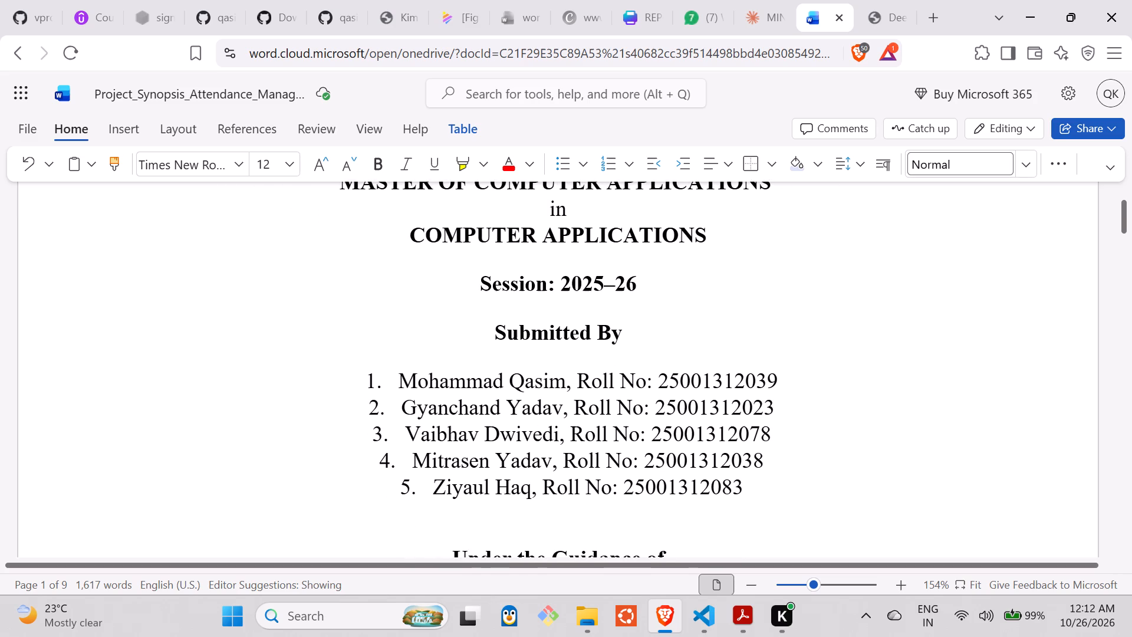
pyautogui.scroll(-1, 706, 313)
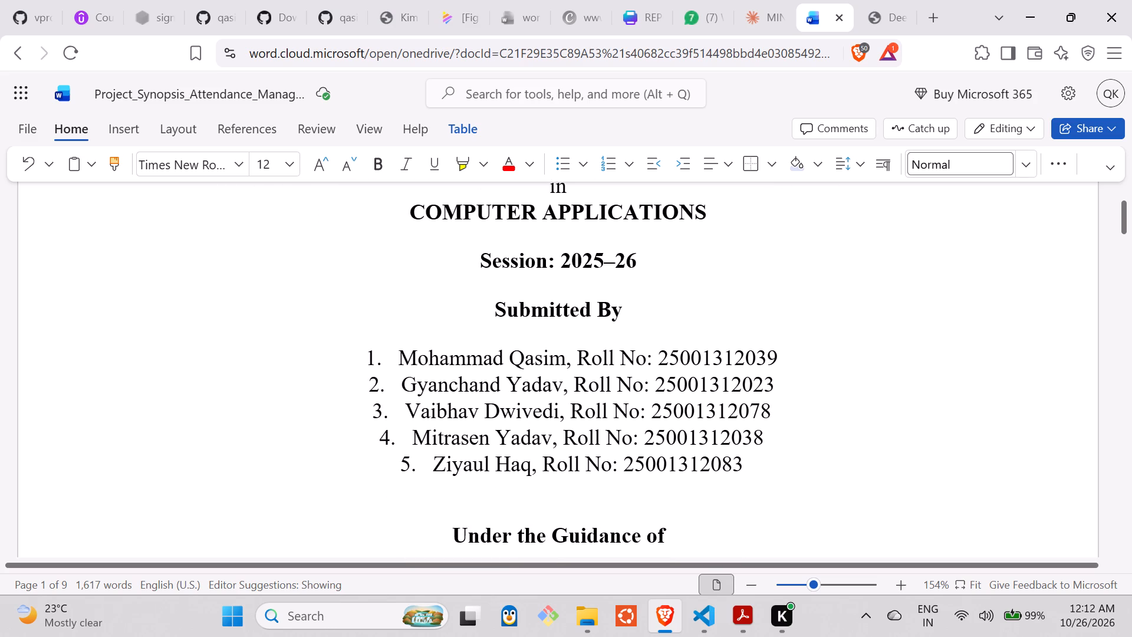
pyautogui.scroll(-6, 706, 313)
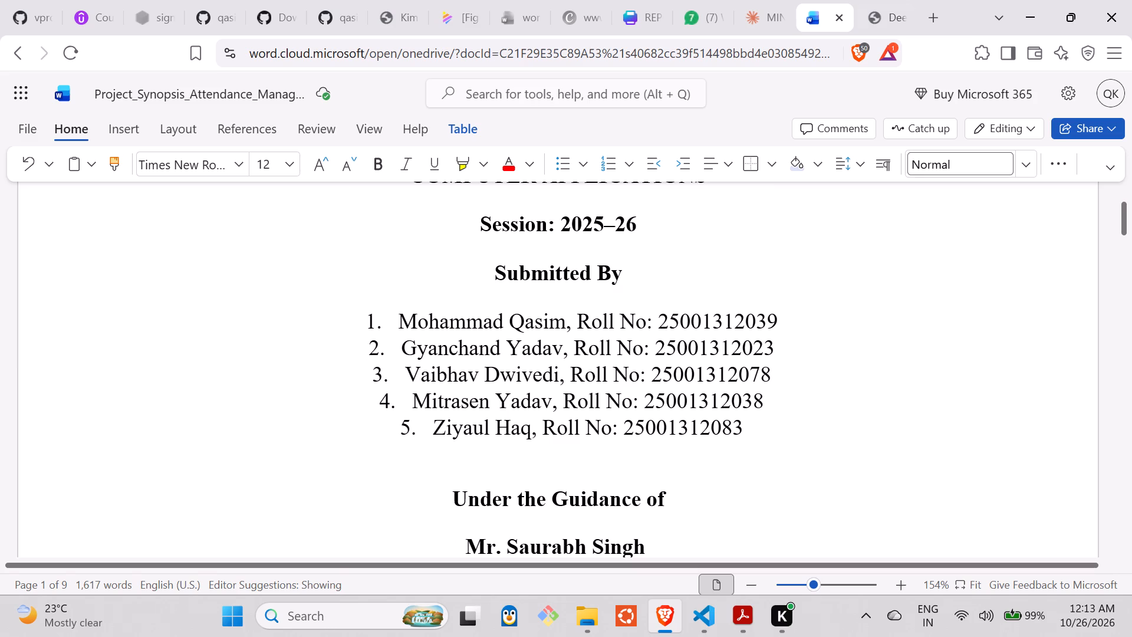
# Search the web for "google sheet" in a new browser tab.
pyautogui.click(932, 14)
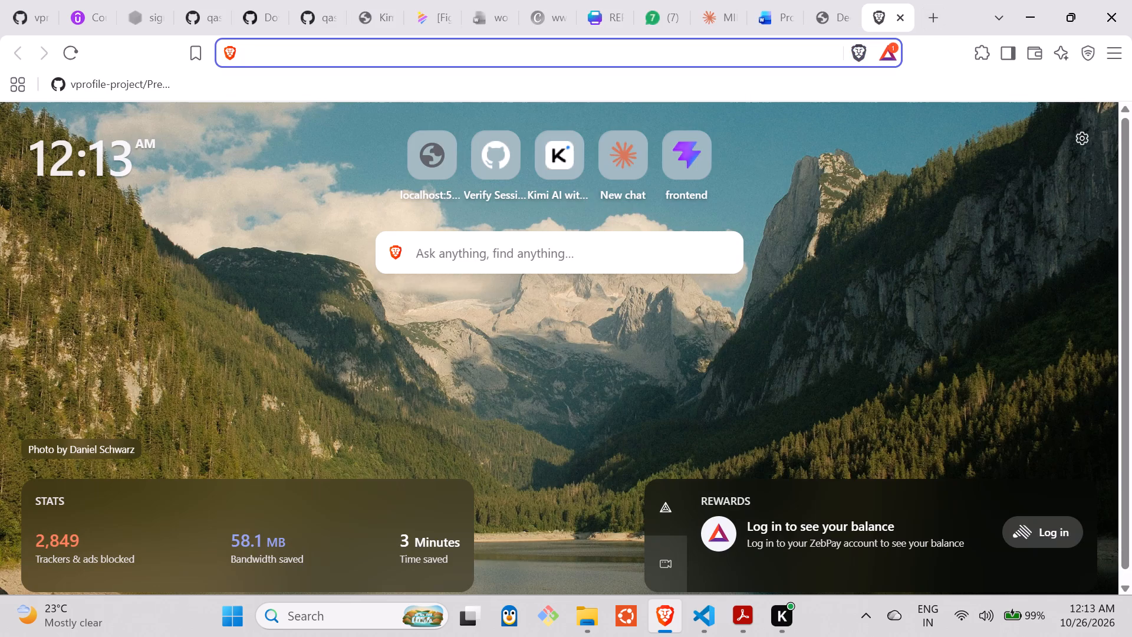
pyautogui.click(528, 248)
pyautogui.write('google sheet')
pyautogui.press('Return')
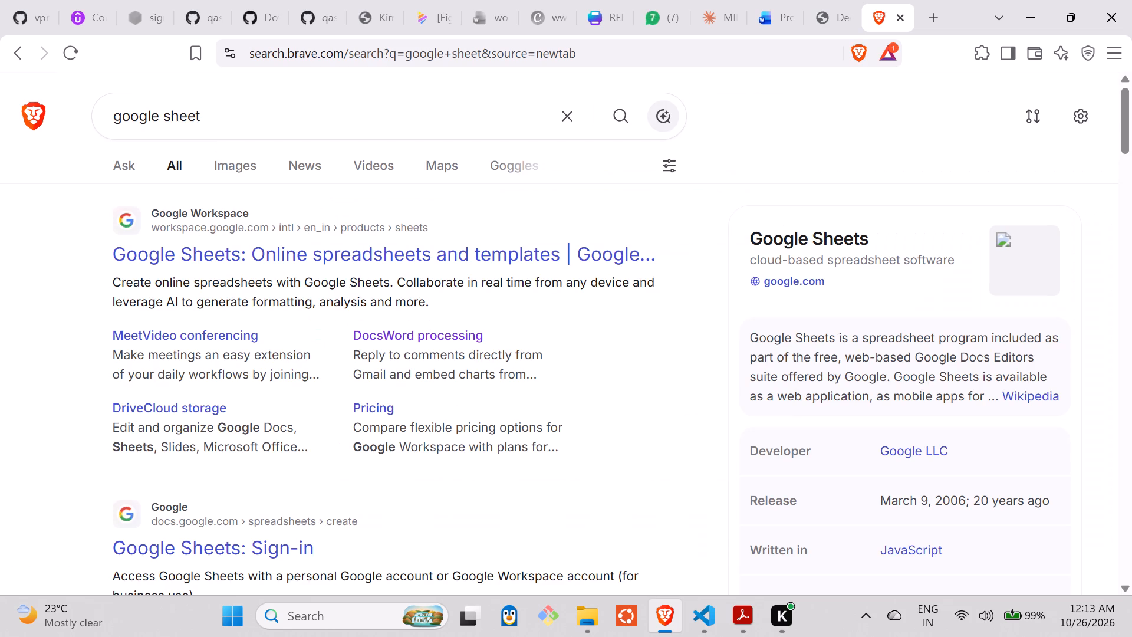
# Refine the web search to the suggested "Google Sheets" query and show all result types.
pyautogui.hscroll(1, 58, 275)
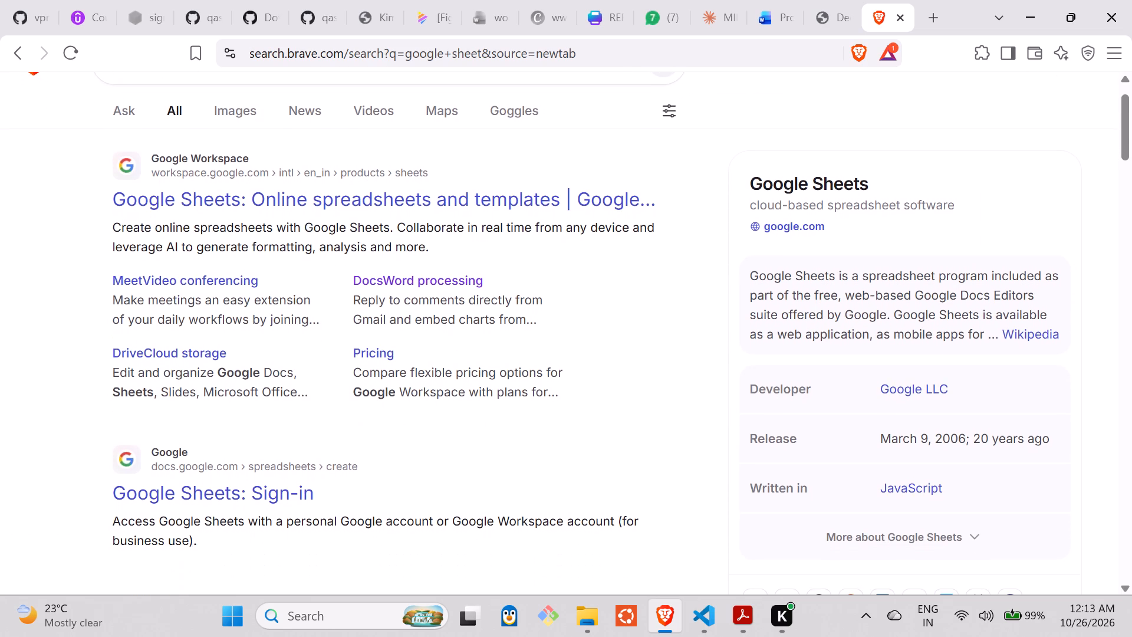
pyautogui.hscroll(1, 58, 275)
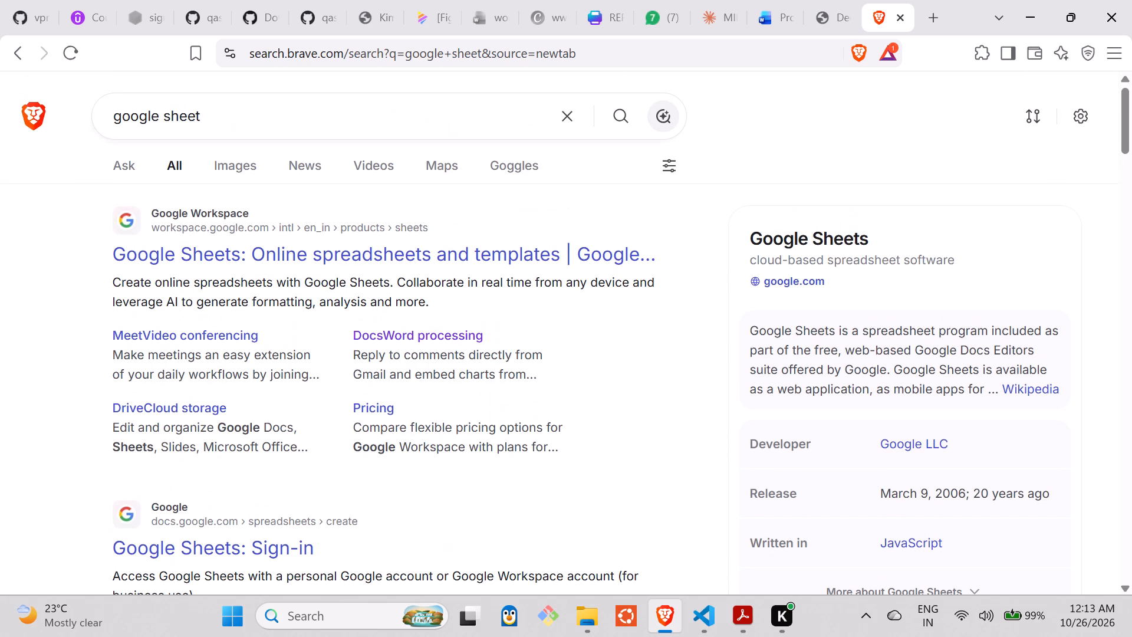
pyautogui.scroll(-1, 72, 354)
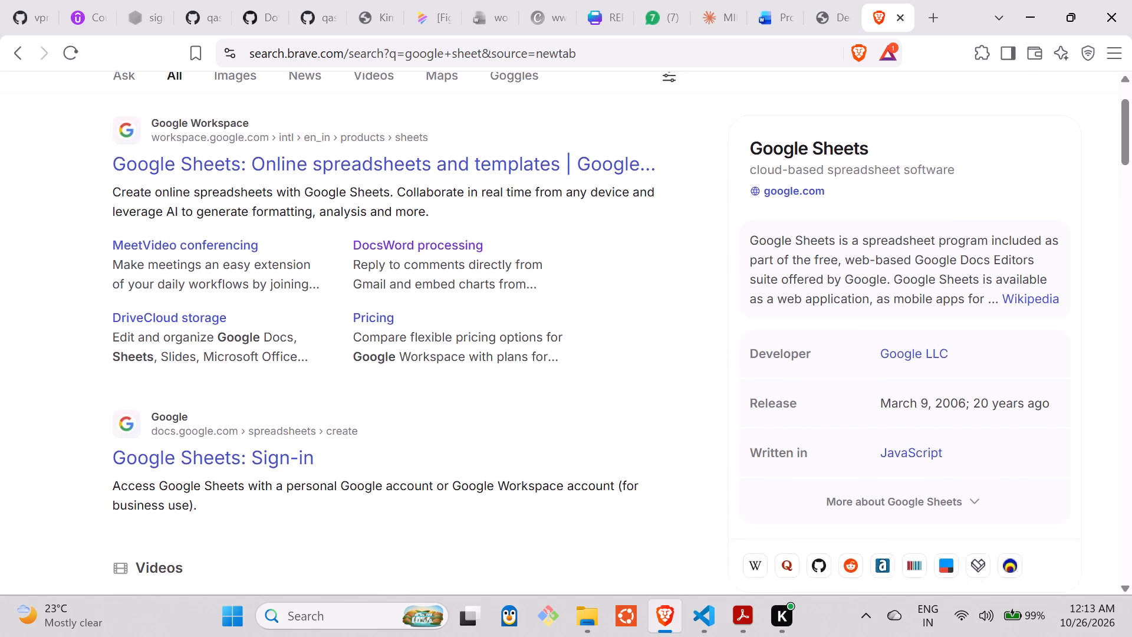
pyautogui.scroll(-1, 72, 354)
pyautogui.scroll(2, 72, 354)
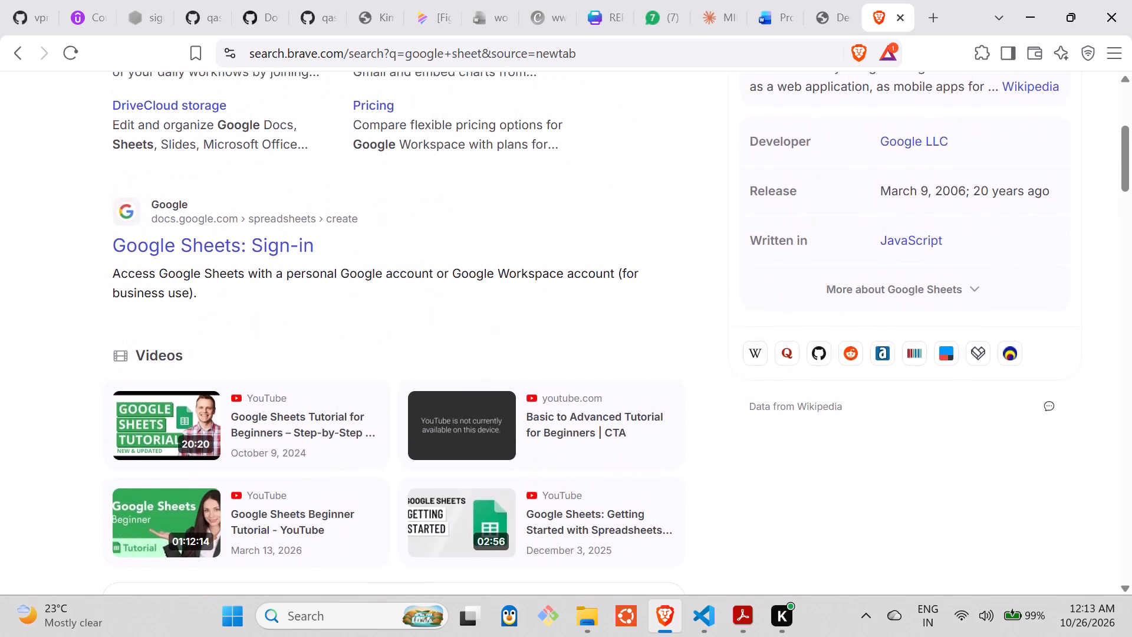
pyautogui.scroll(1, 72, 354)
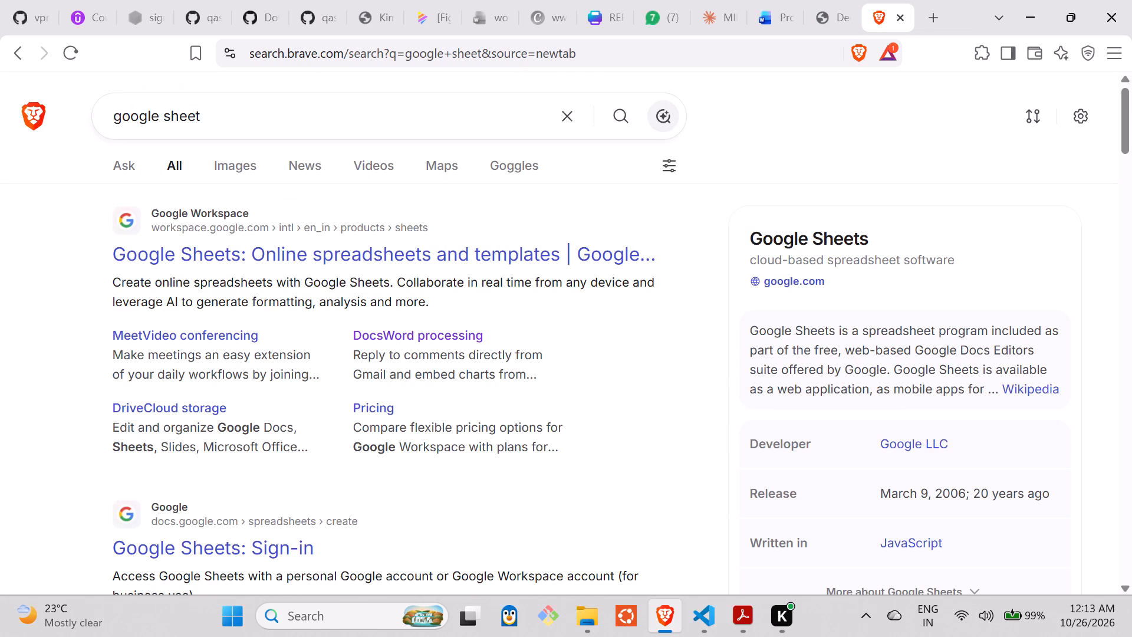
pyautogui.click(219, 126)
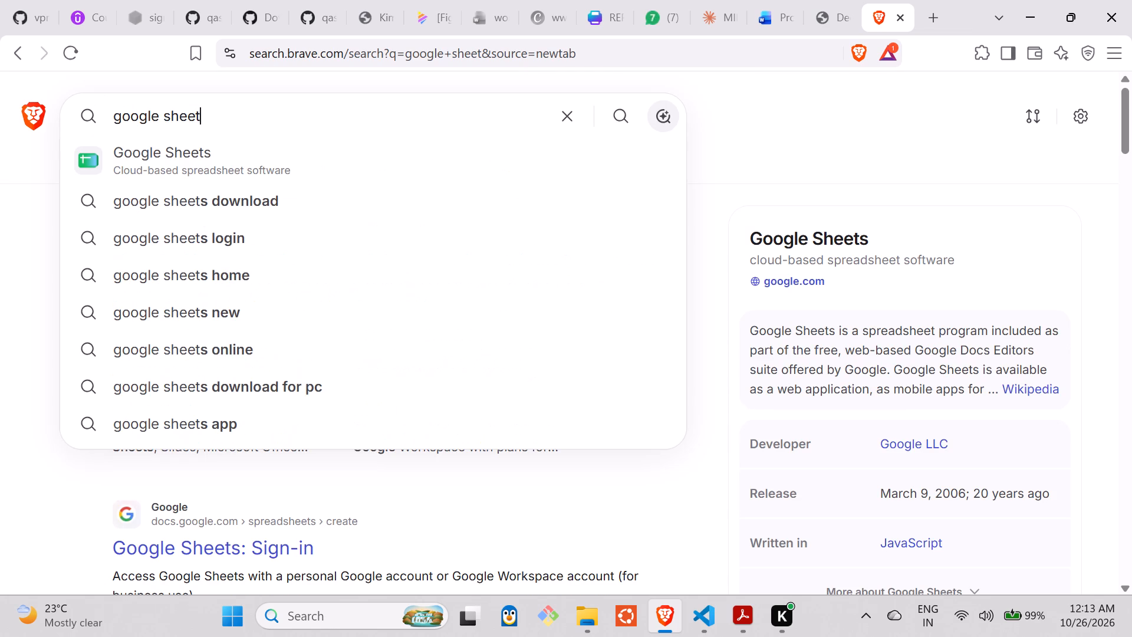
pyautogui.click(222, 155)
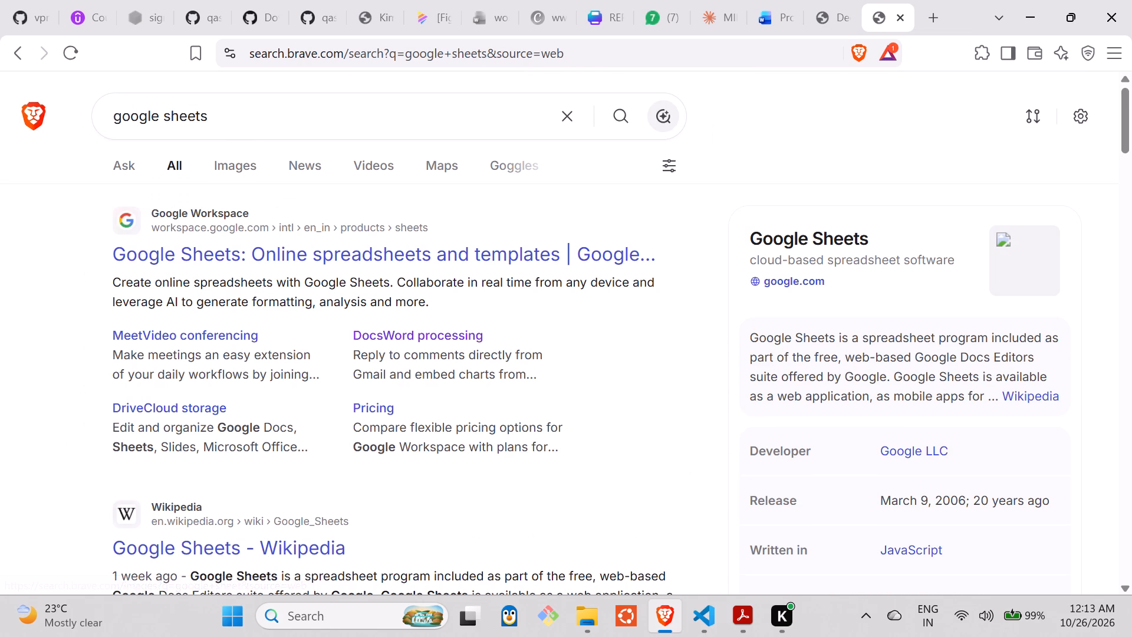
pyautogui.click(222, 155)
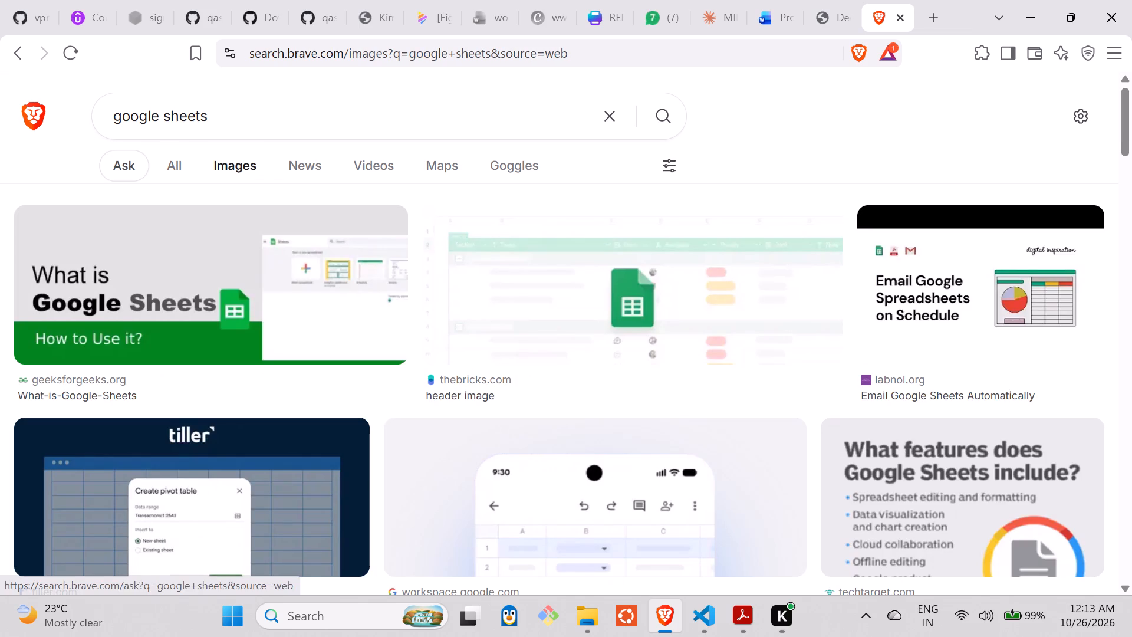
pyautogui.click(166, 167)
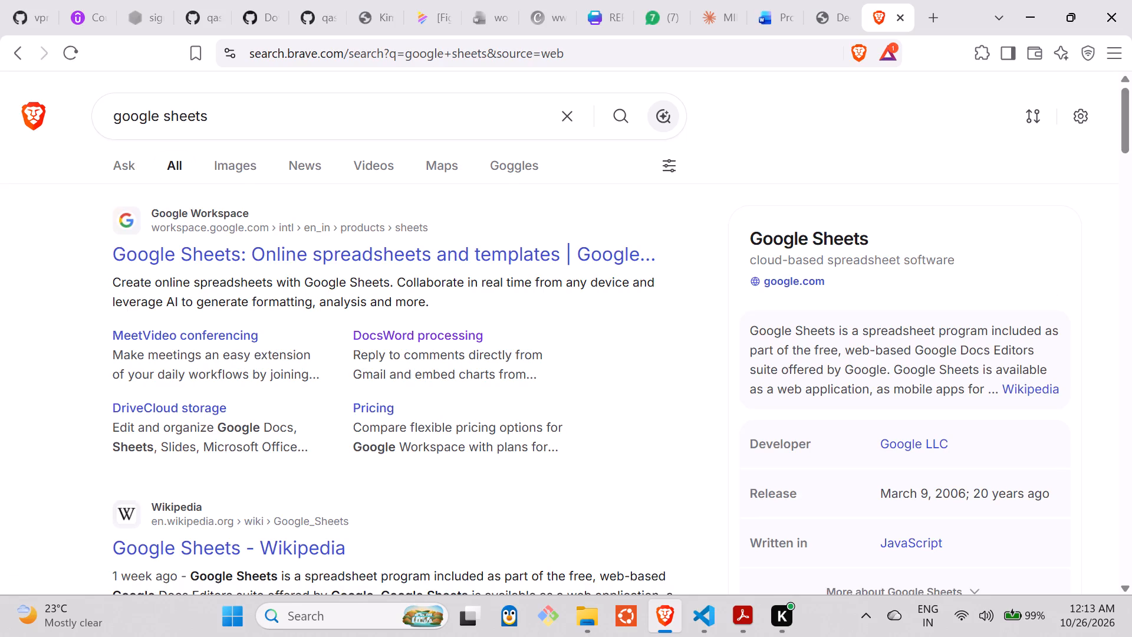
# Open the Google Workspace search result for Google Sheets: Online spreadsheets and templates.
pyautogui.scroll(-1, 76, 251)
pyautogui.click(156, 248)
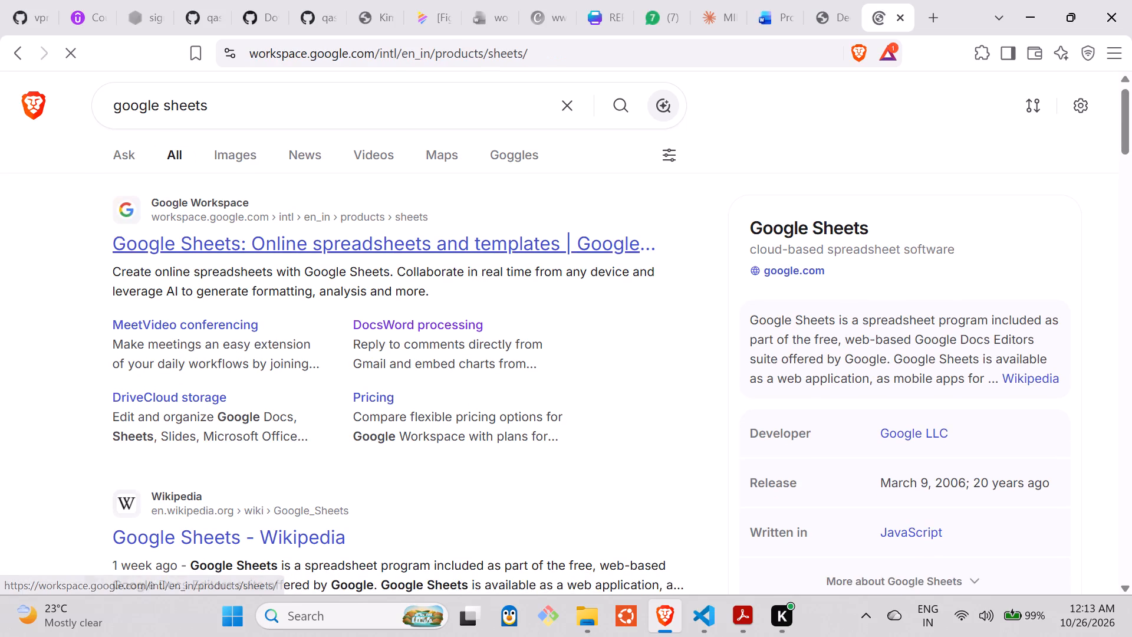
# Look through the Google Sheets product page for a way into the spreadsheets.
pyautogui.scroll(-1, 75, 311)
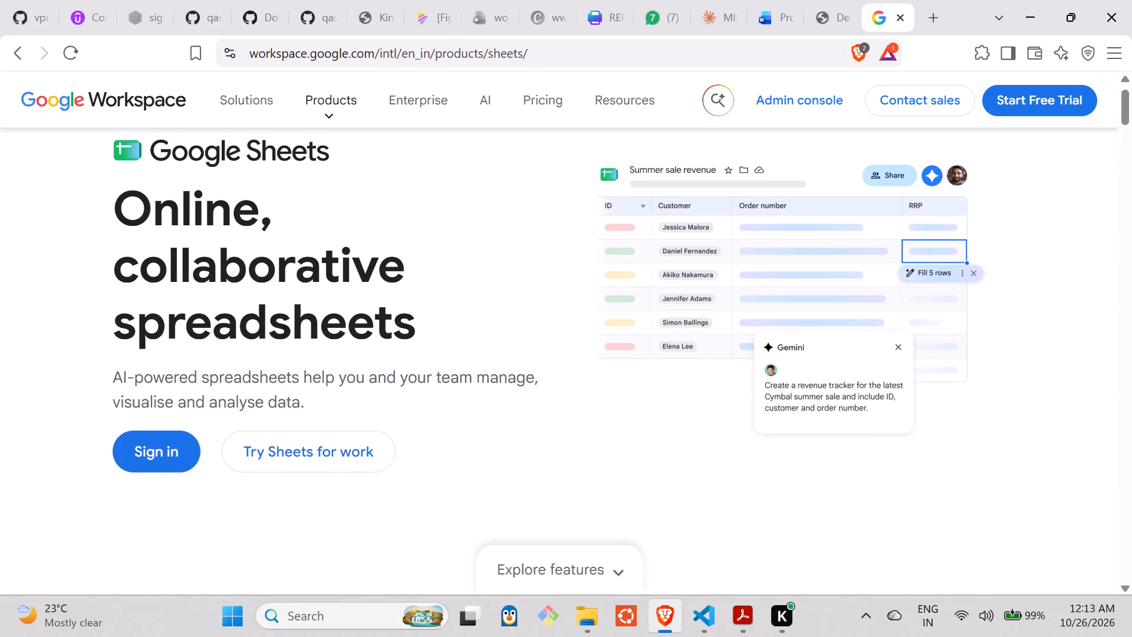
pyautogui.scroll(-3, 75, 311)
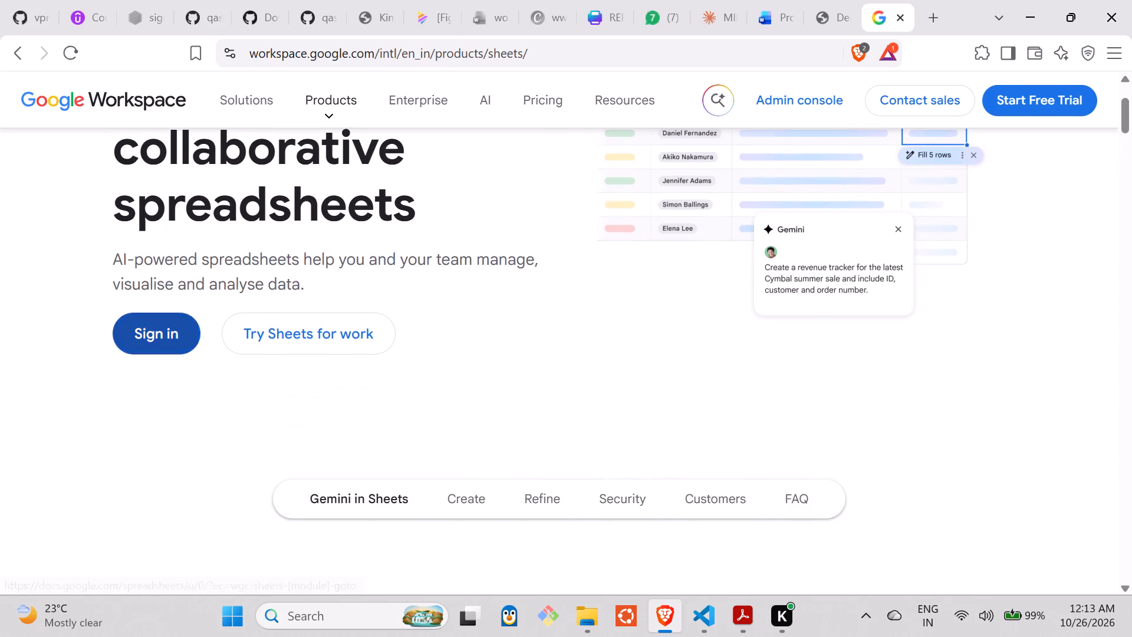
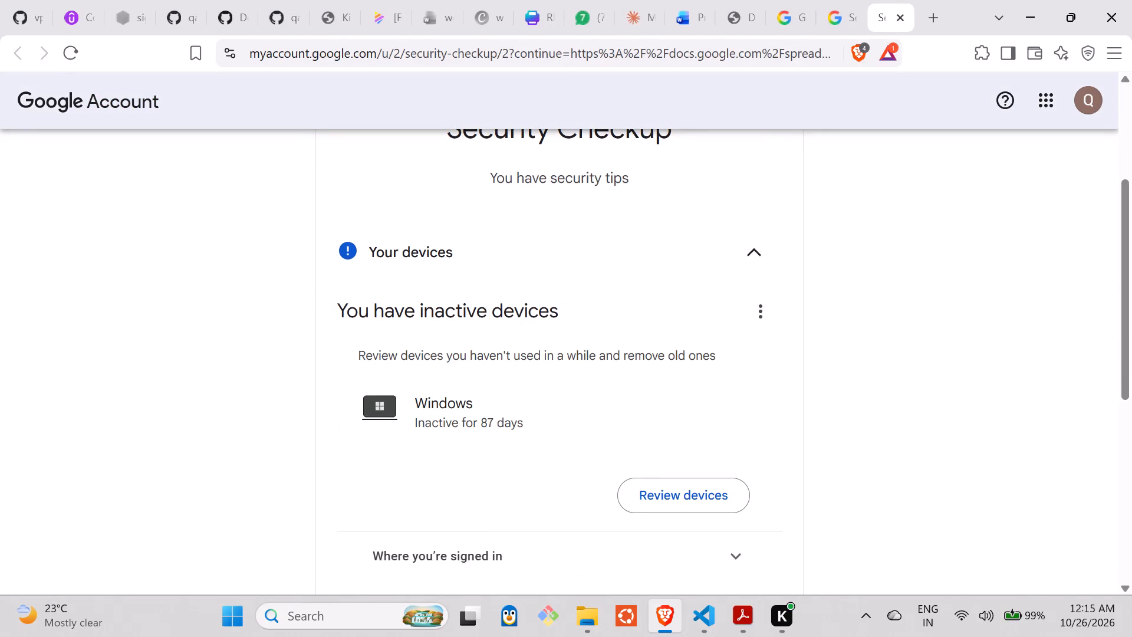
# Close the two Google Account Security Checkup pages to get back to the Google Sheets product page.
pyautogui.click(894, 25)
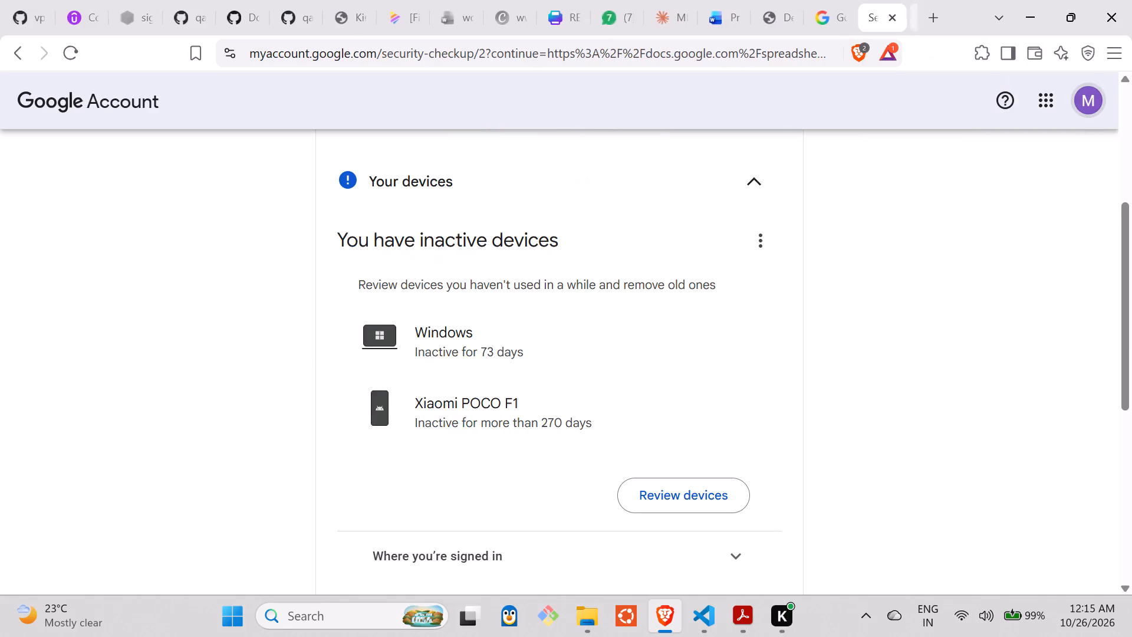
pyautogui.click(894, 25)
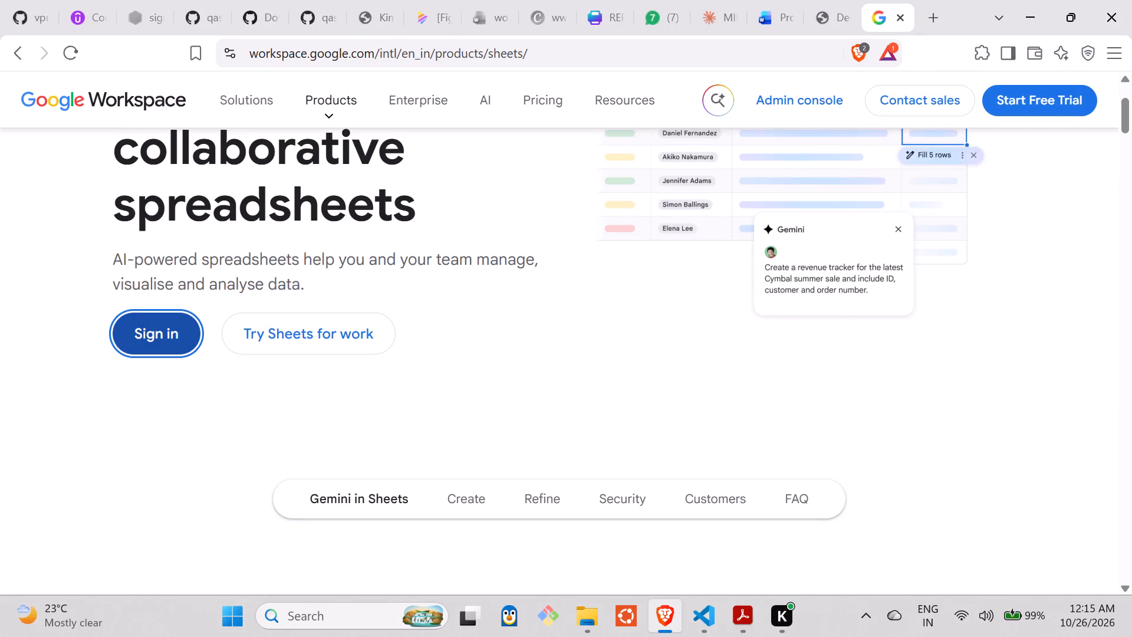
# Sign in from the Google Sheets product page to open the Sheets home page.
pyautogui.click(201, 324)
pyautogui.click(192, 329)
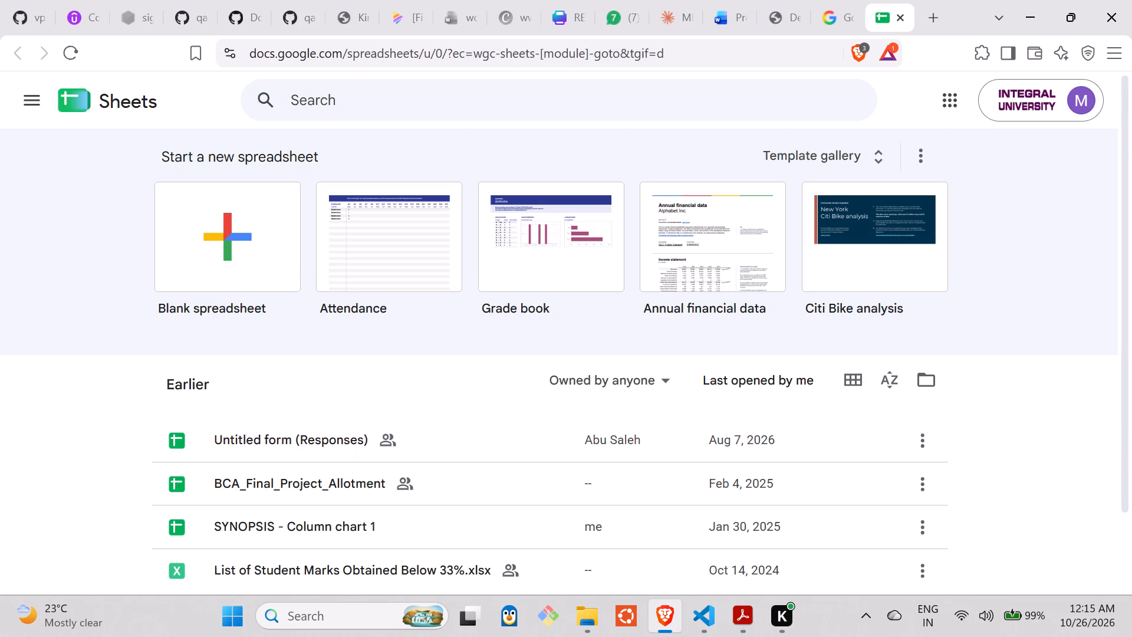
# View the shared "Untitled form (Responses)" spreadsheet and return to the spreadsheet list.
pyautogui.scroll(-1, 78, 466)
pyautogui.scroll(1, 78, 466)
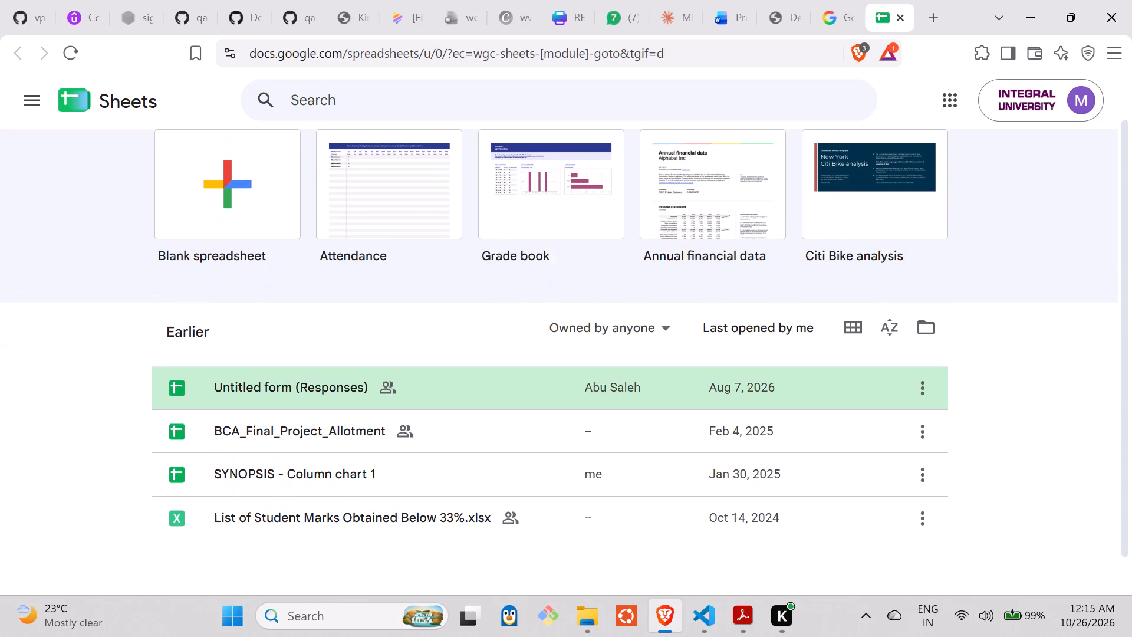
pyautogui.click(308, 390)
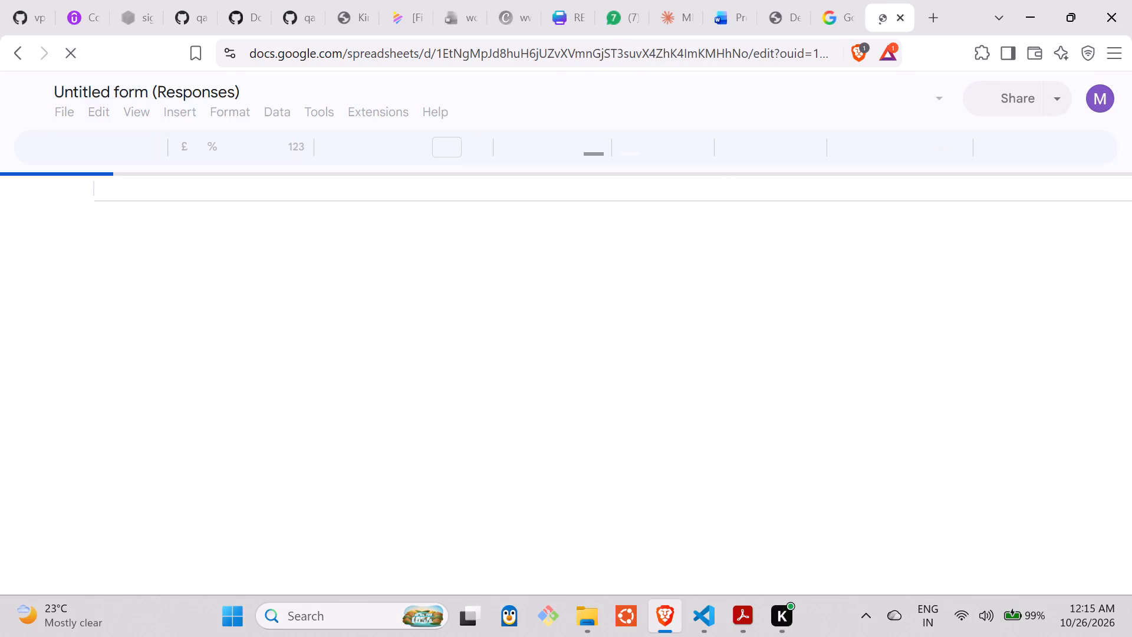
pyautogui.scroll(-1, 308, 390)
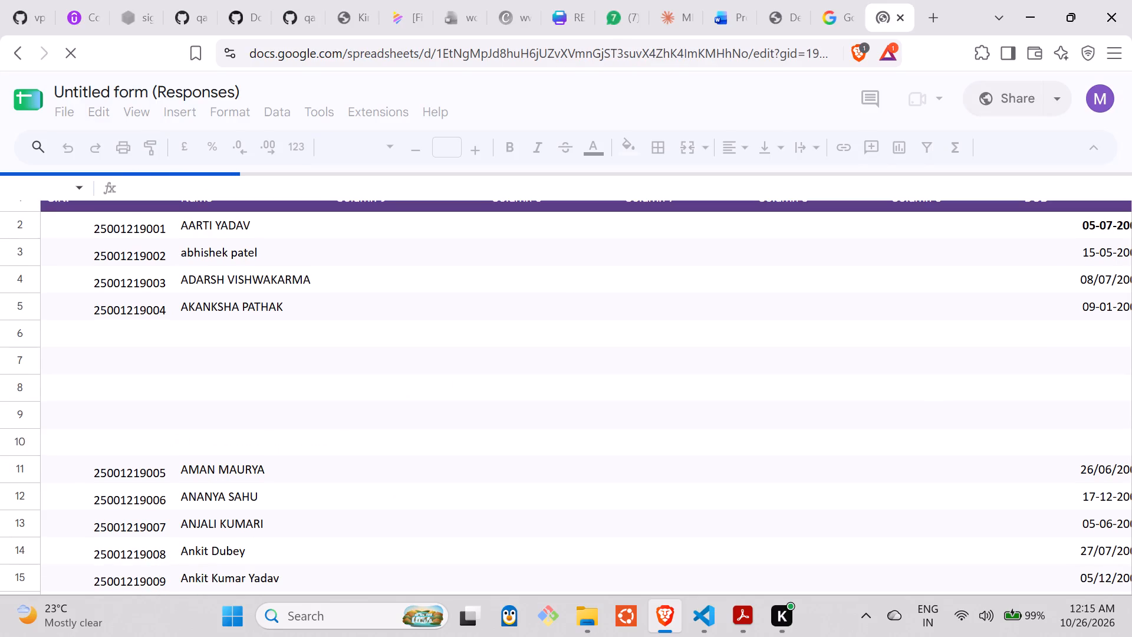
pyautogui.click(18, 51)
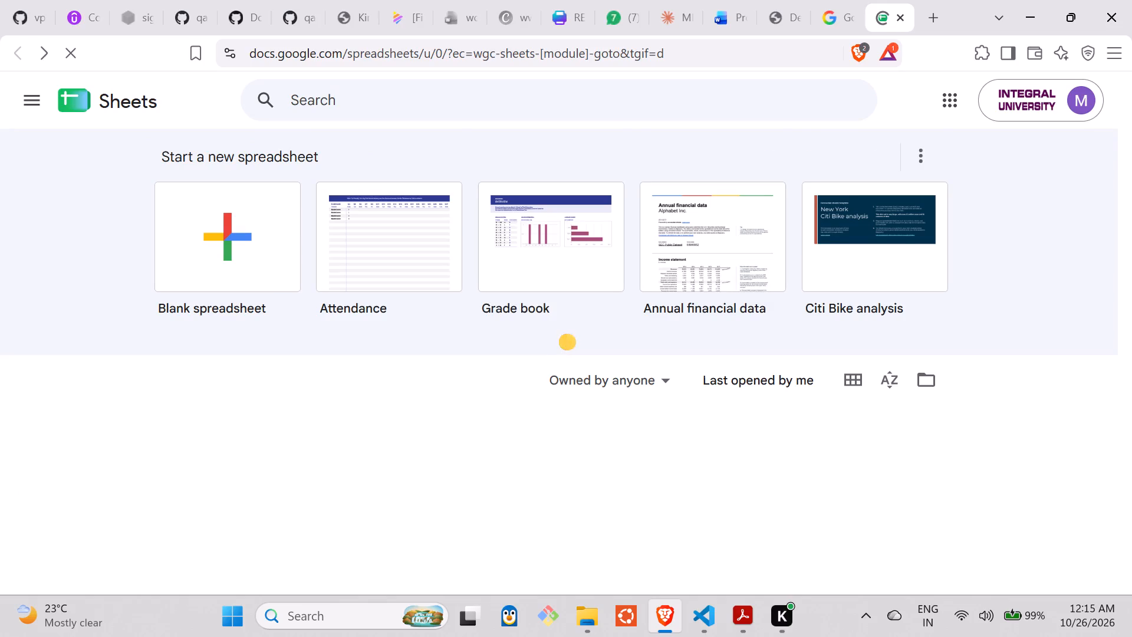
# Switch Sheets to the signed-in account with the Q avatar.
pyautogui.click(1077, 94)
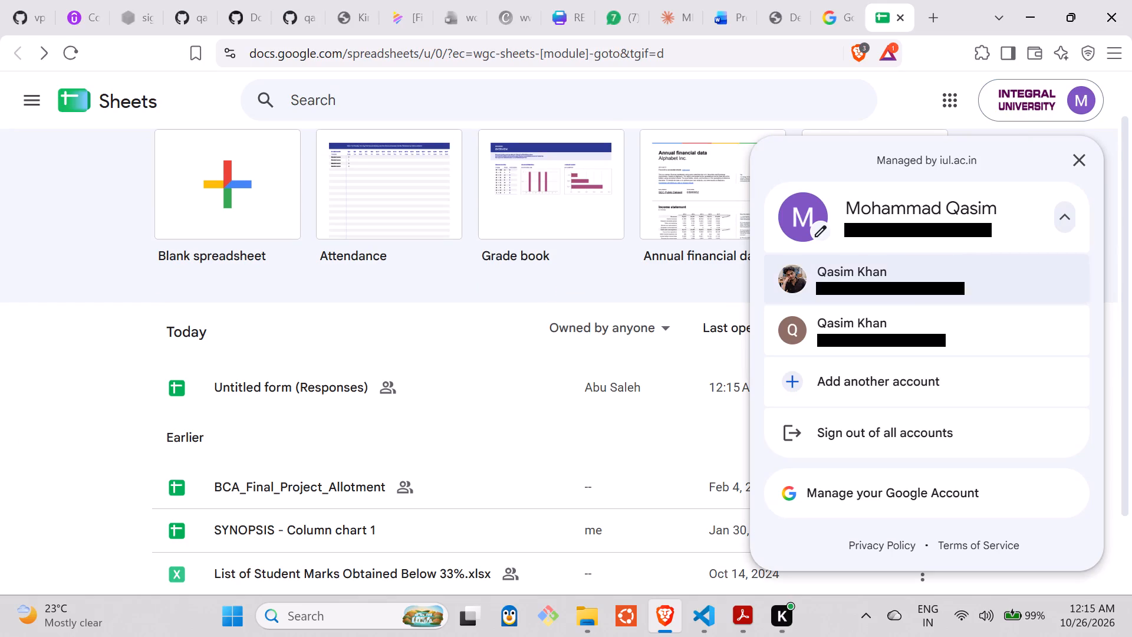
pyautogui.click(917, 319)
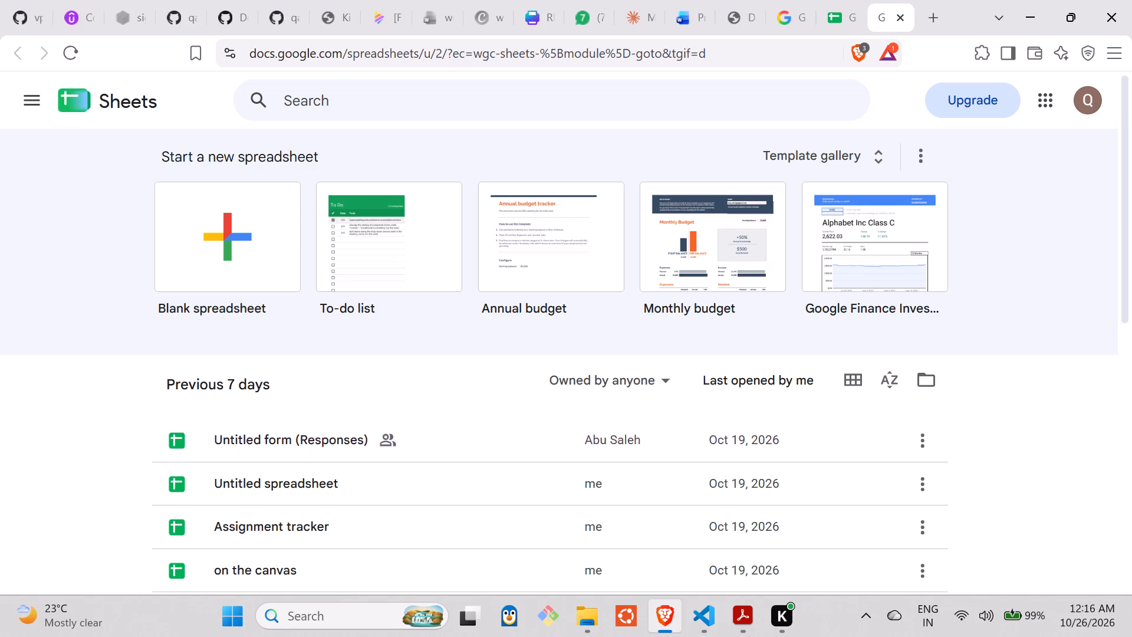
# Open "Untitled spreadsheet" from this account's recent files to check its contents, and close it.
pyautogui.scroll(-1, 95, 498)
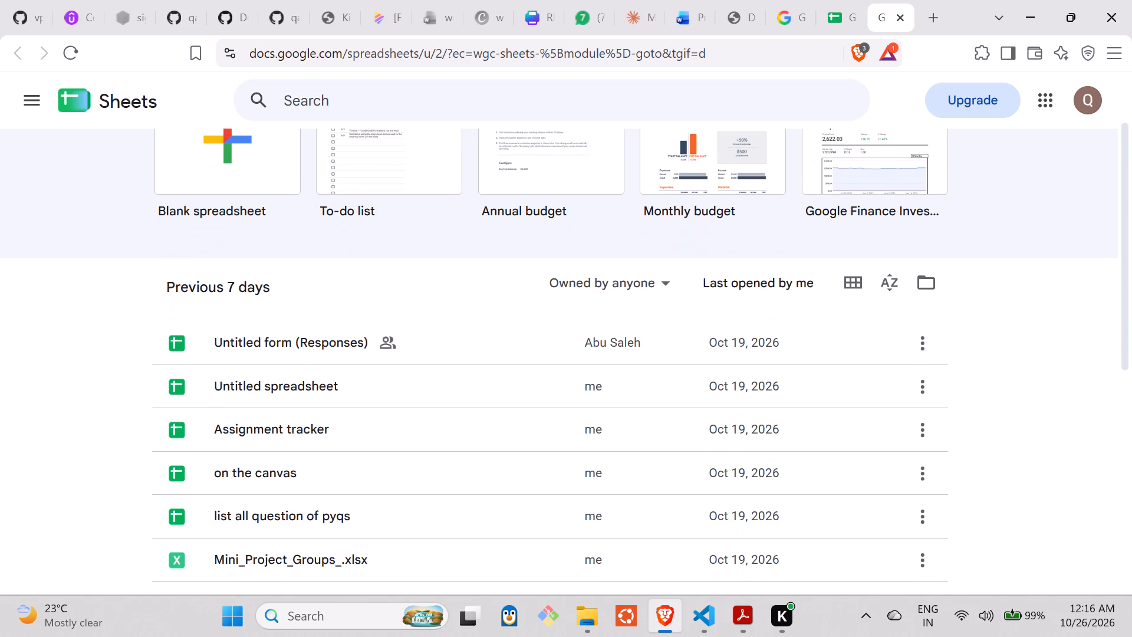
pyautogui.scroll(-1, 95, 498)
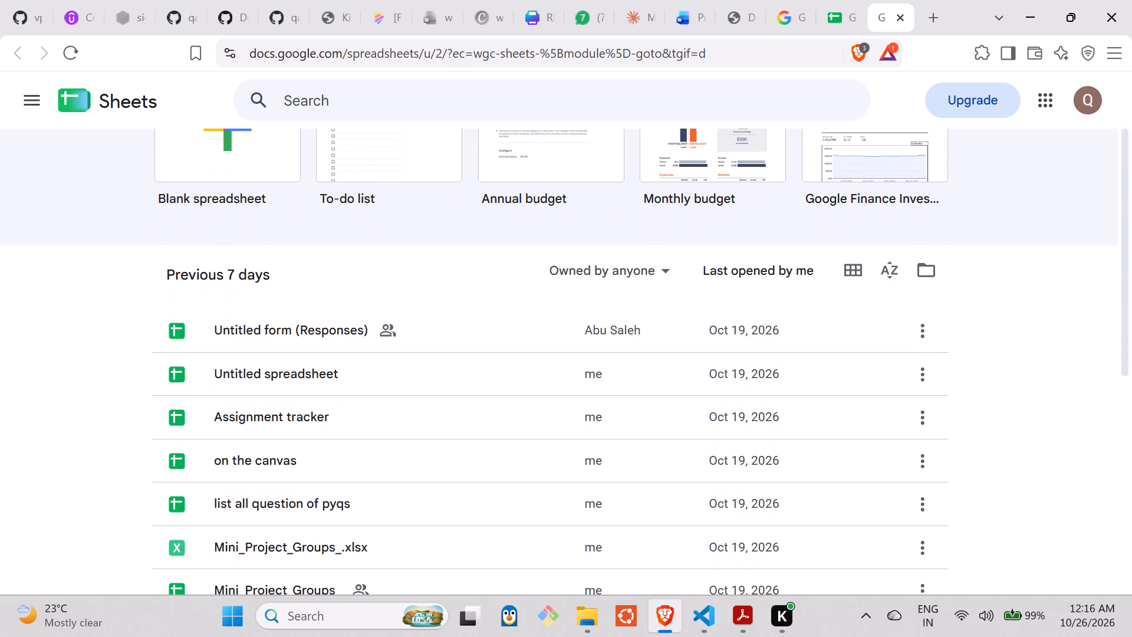
pyautogui.scroll(-1, 140, 456)
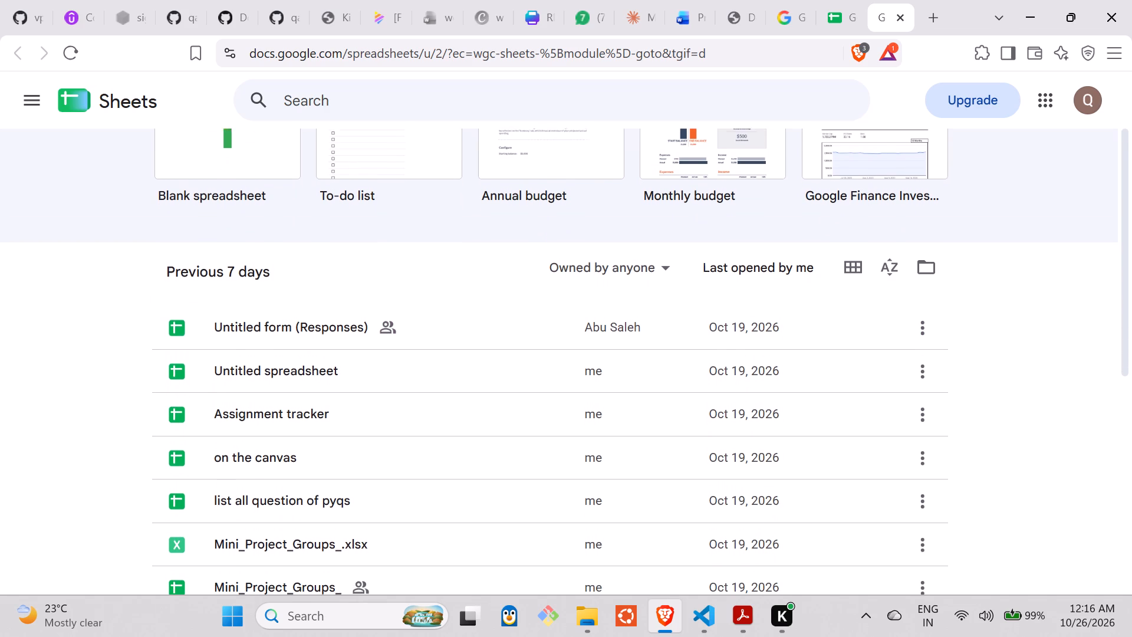
pyautogui.scroll(-1, 140, 456)
pyautogui.click(273, 339)
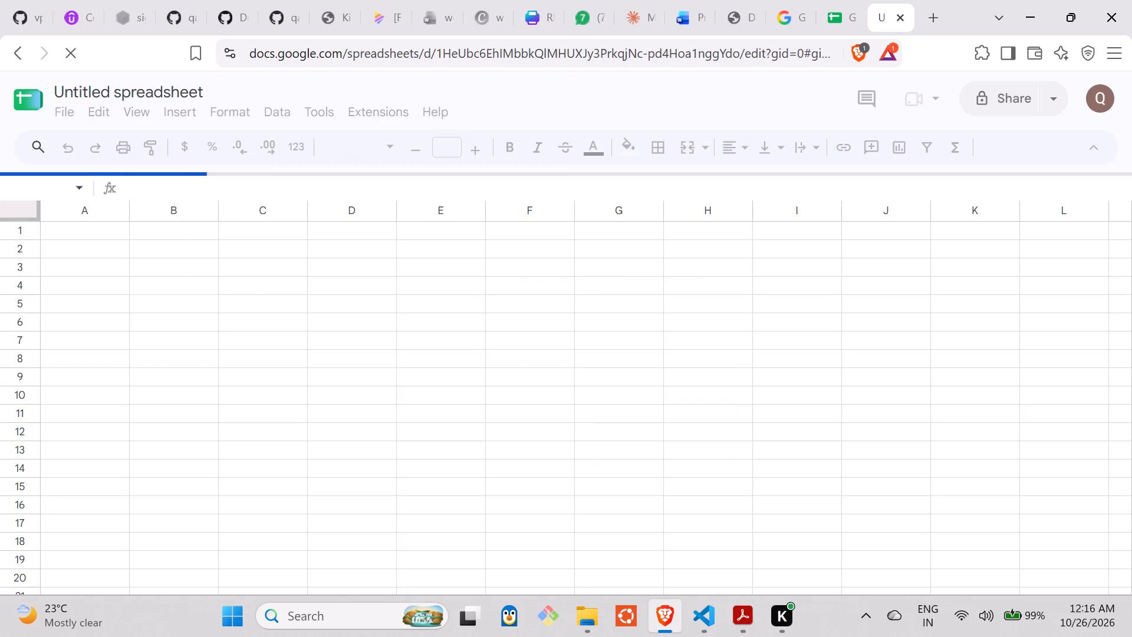
pyautogui.scroll(1, 273, 339)
pyautogui.scroll(-1, 273, 339)
pyautogui.scroll(1, 273, 339)
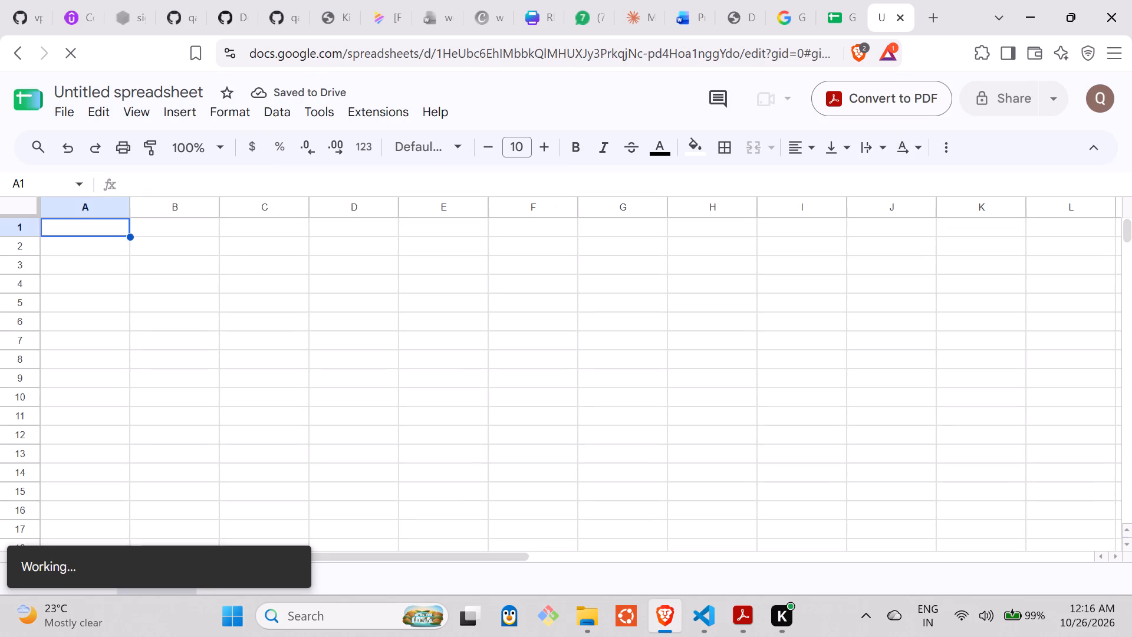
pyautogui.click(901, 15)
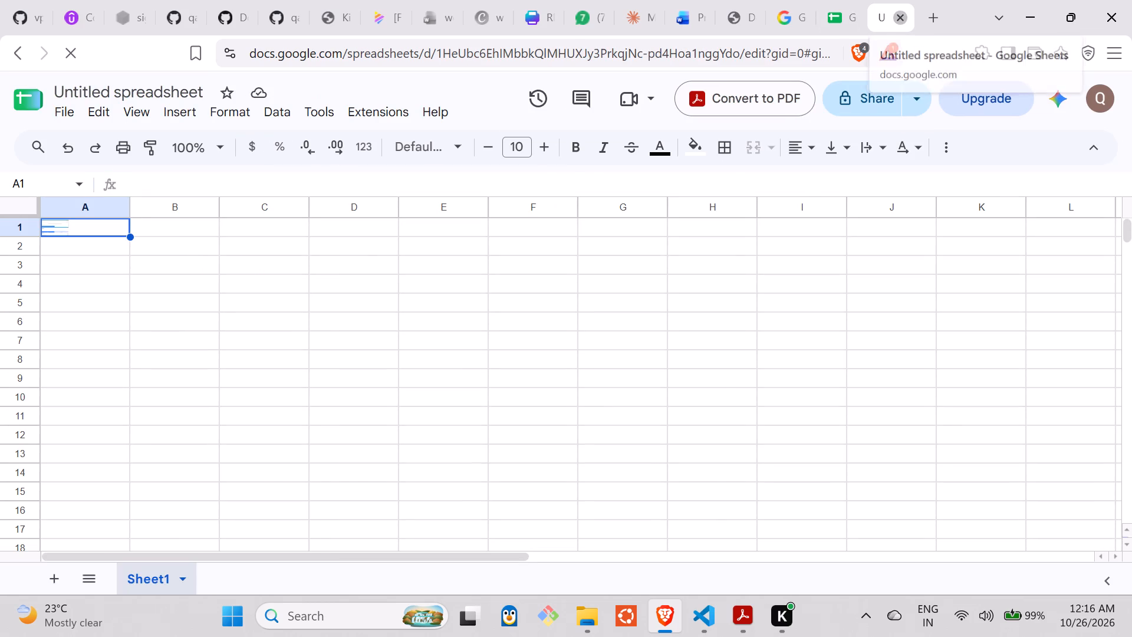
# Switch Sheets from the university account to the signed-in account with the Q avatar.
pyautogui.hscroll(1, 116, 421)
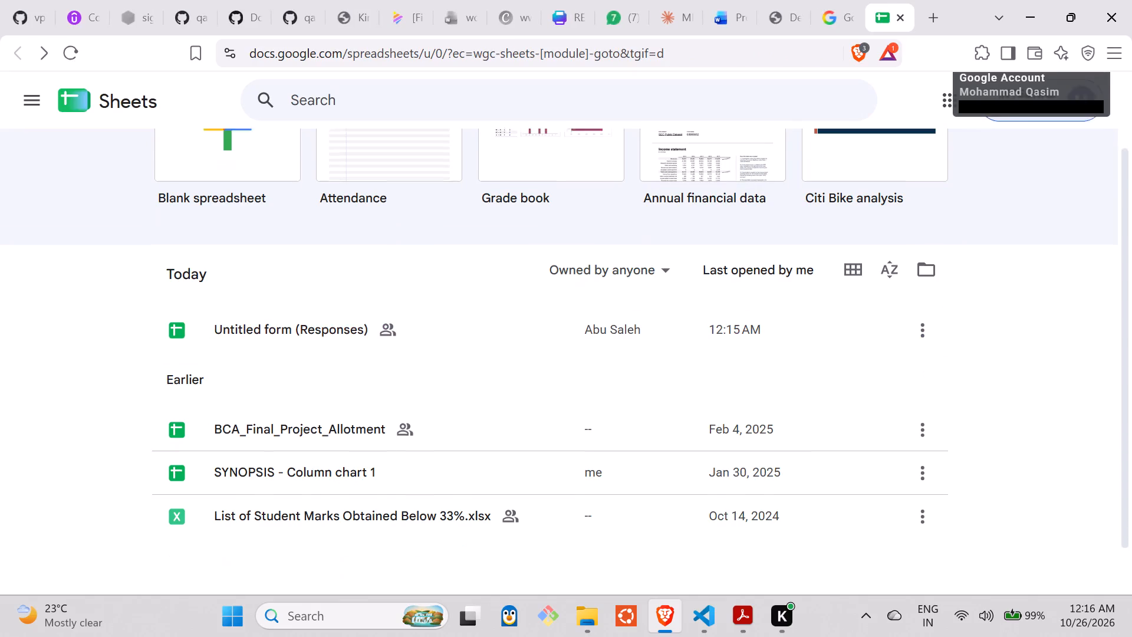
pyautogui.hscroll(1, 116, 421)
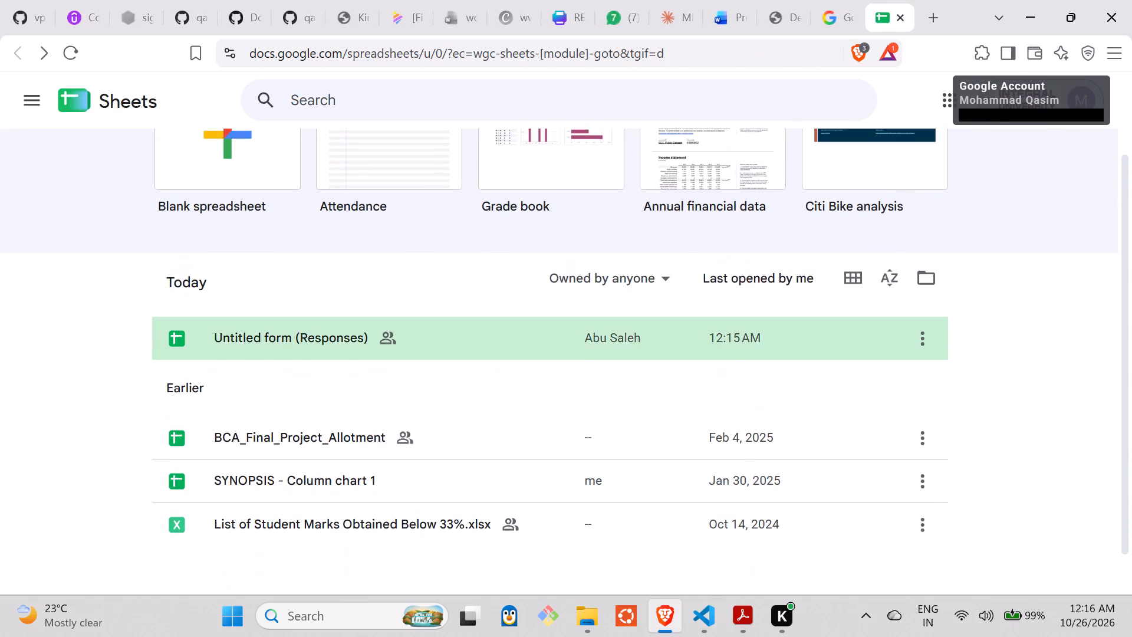
pyautogui.click(1070, 90)
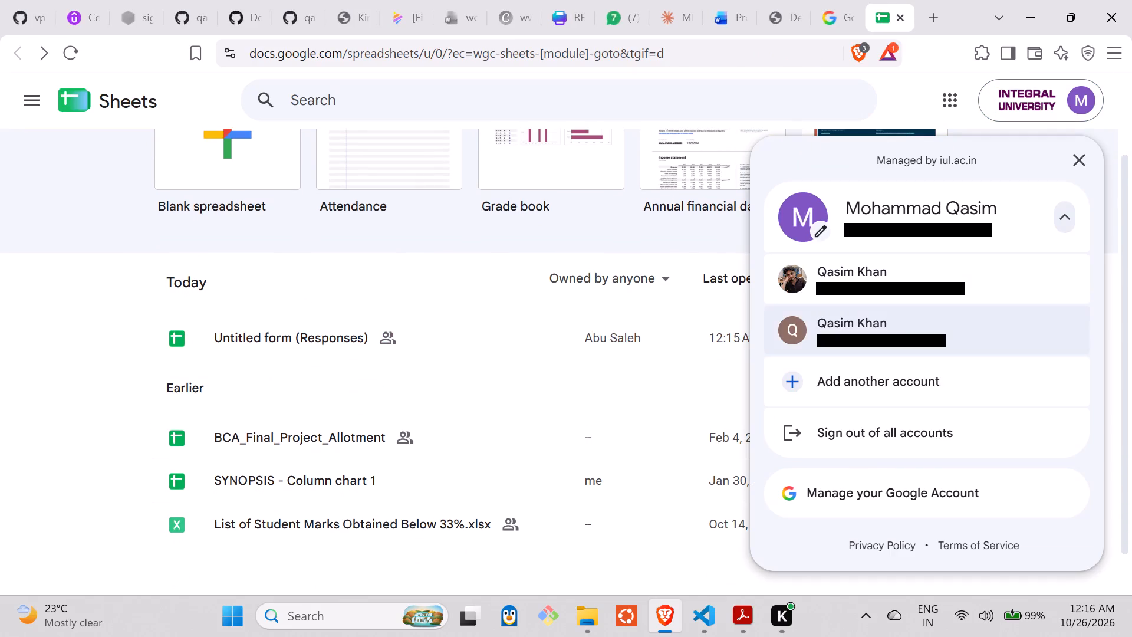
pyautogui.click(886, 322)
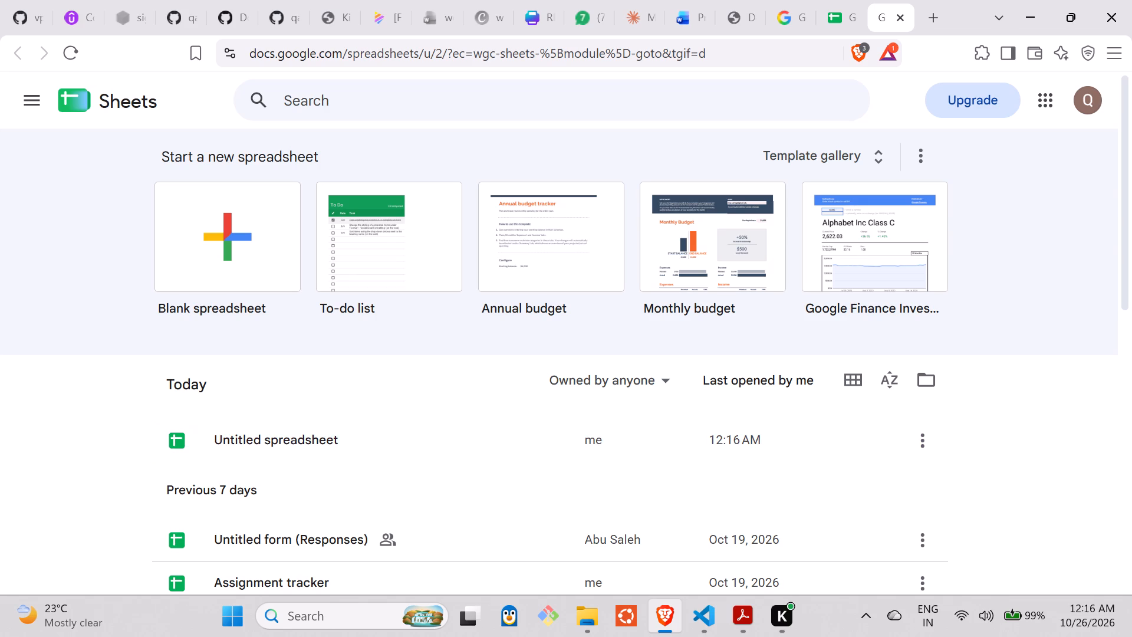
# View the "Assignment tracker" spreadsheet and return to the spreadsheet list.
pyautogui.scroll(-1, 73, 451)
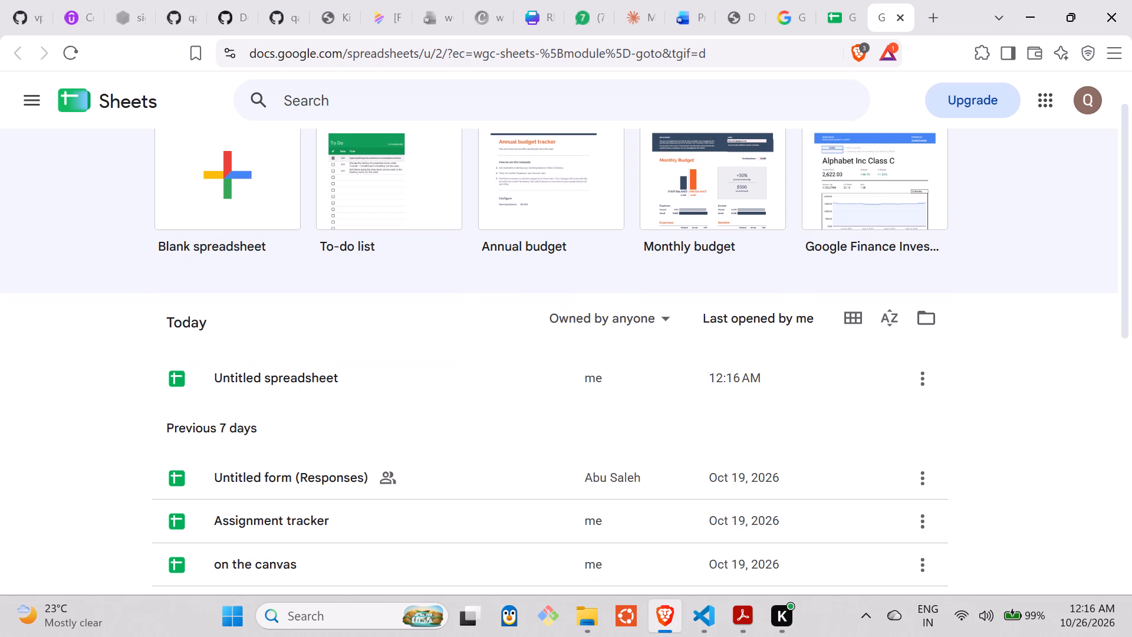
pyautogui.scroll(-1, 138, 472)
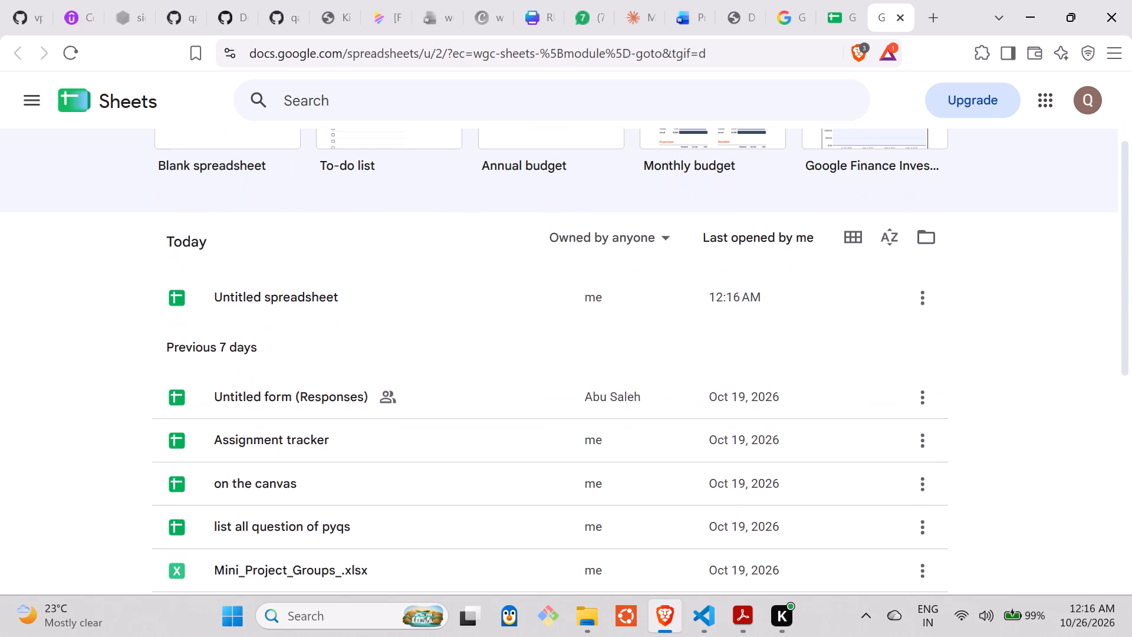
pyautogui.scroll(-1, 138, 472)
pyautogui.click(277, 448)
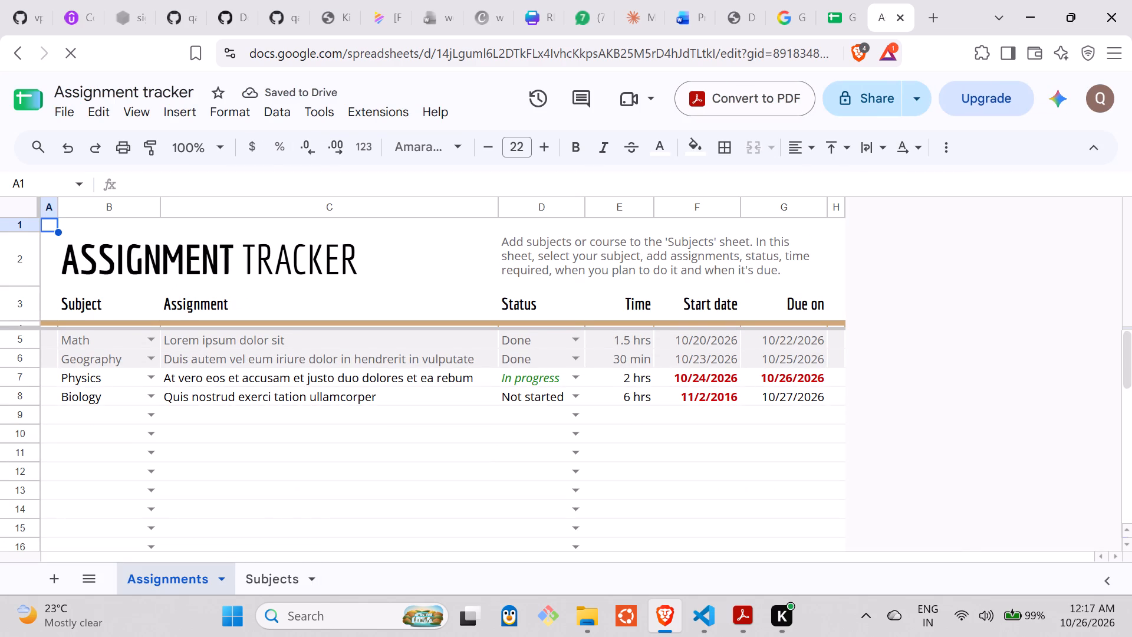
pyautogui.click(14, 47)
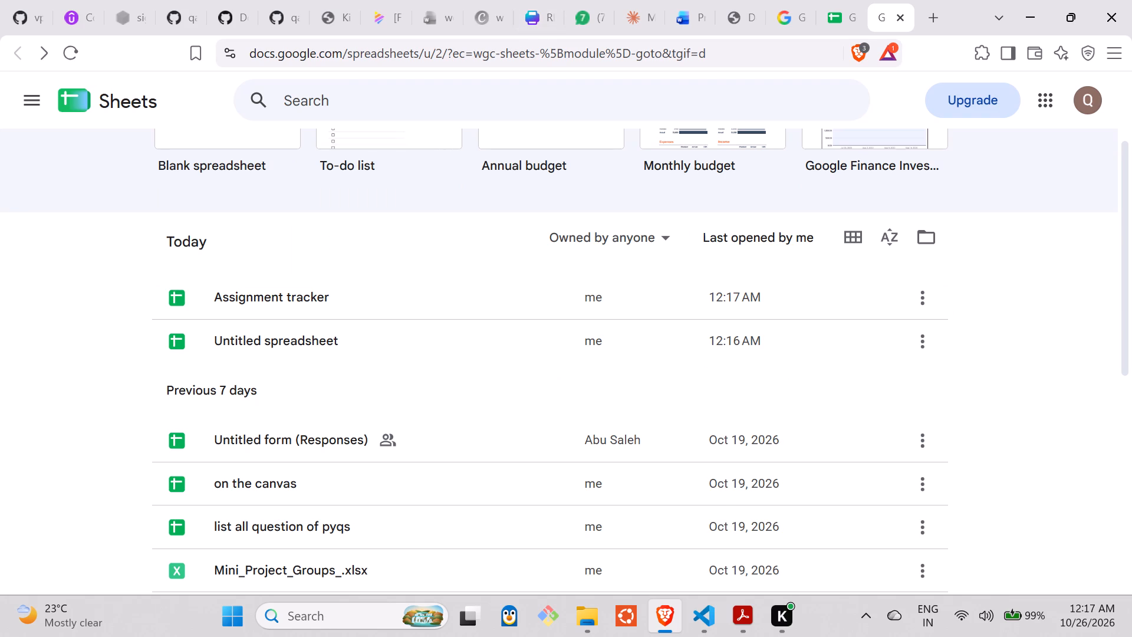
# Open Mini_Project_Groups_.xlsx, look through all its student groups and mentors, and return to the spreadsheet list.
pyautogui.scroll(-3, 104, 365)
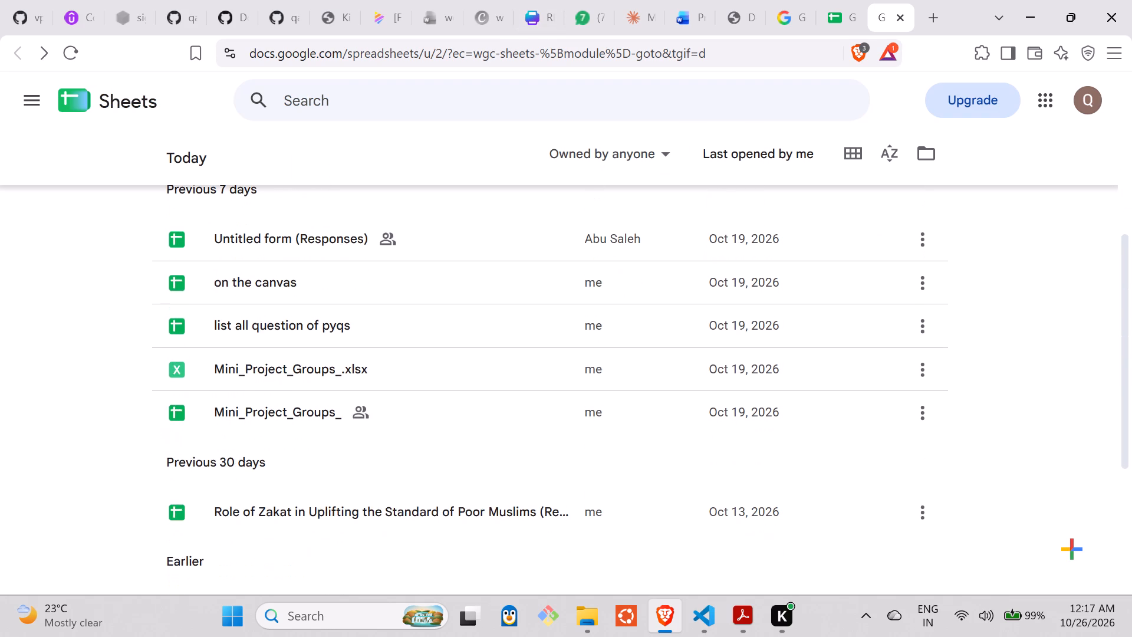
pyautogui.rightClick(104, 365)
pyautogui.click(1, 379)
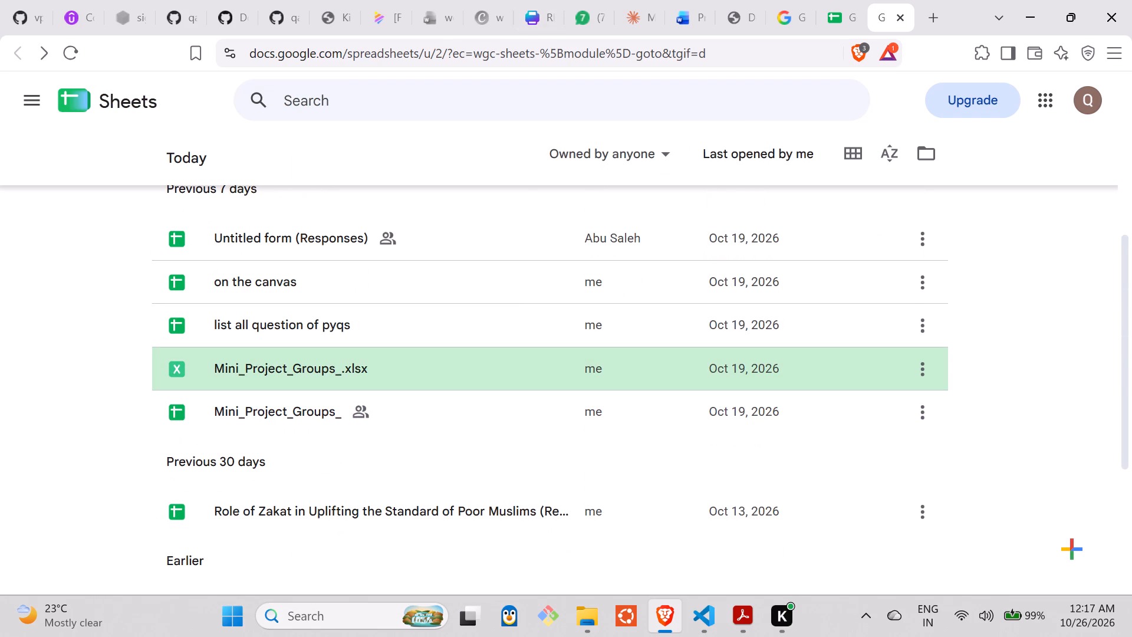
pyautogui.click(314, 366)
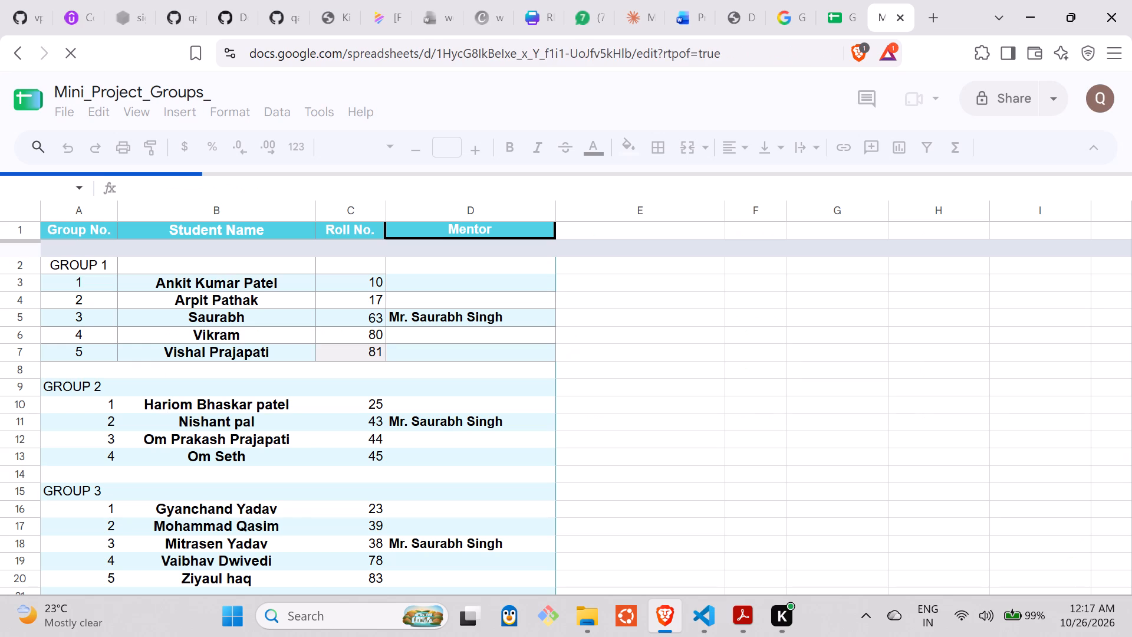
pyautogui.scroll(-3, 314, 366)
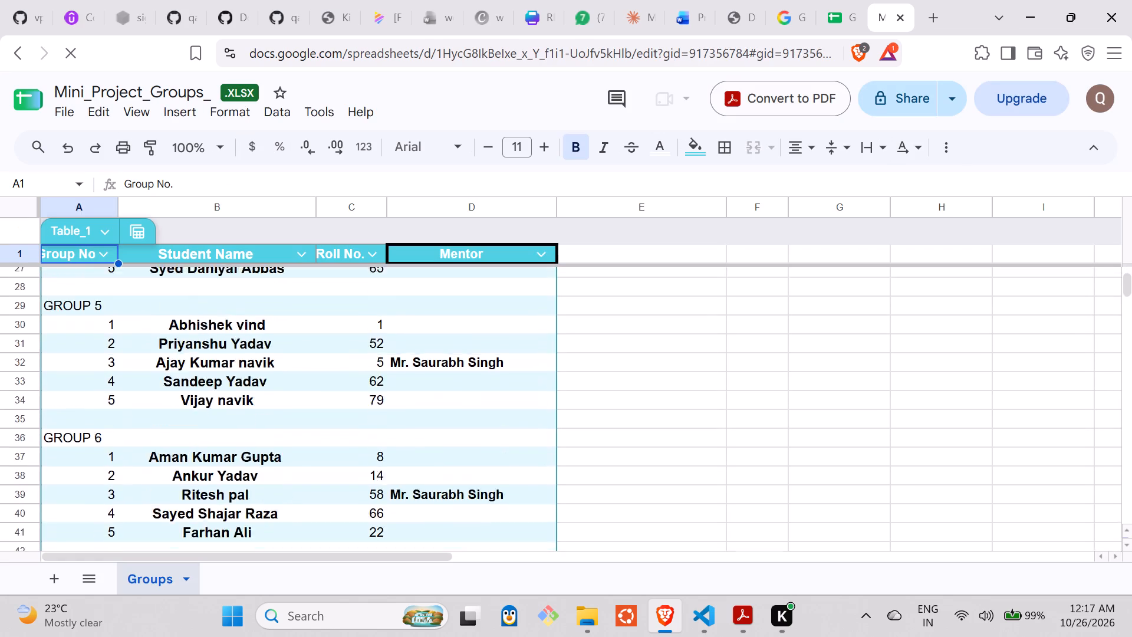
pyautogui.scroll(-2, 314, 366)
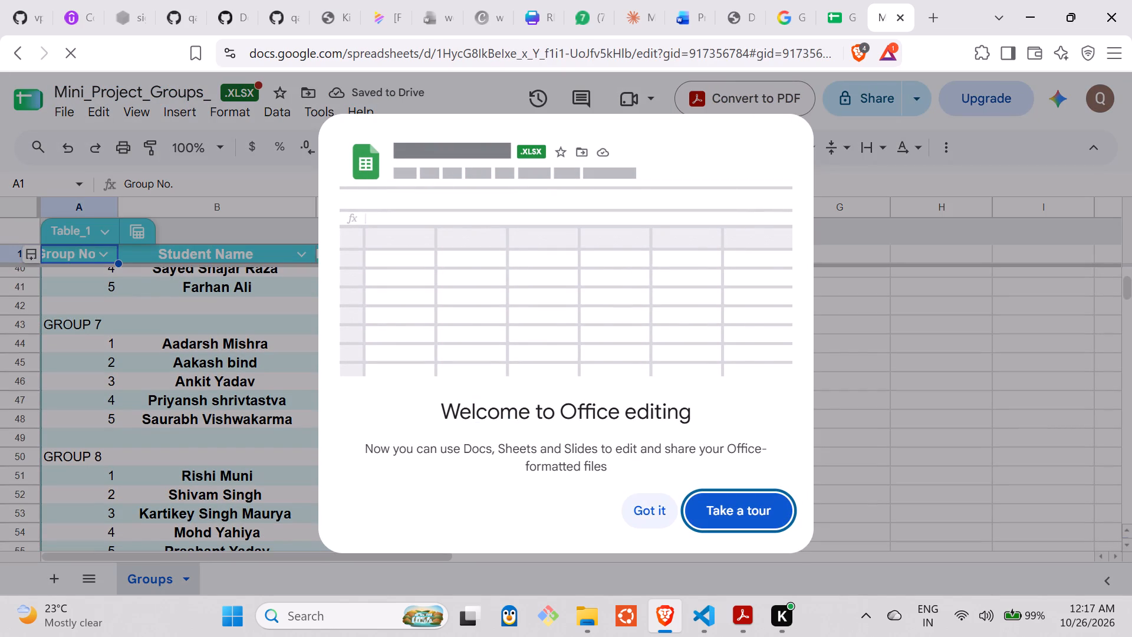
pyautogui.click(644, 511)
pyautogui.scroll(-3, 225, 405)
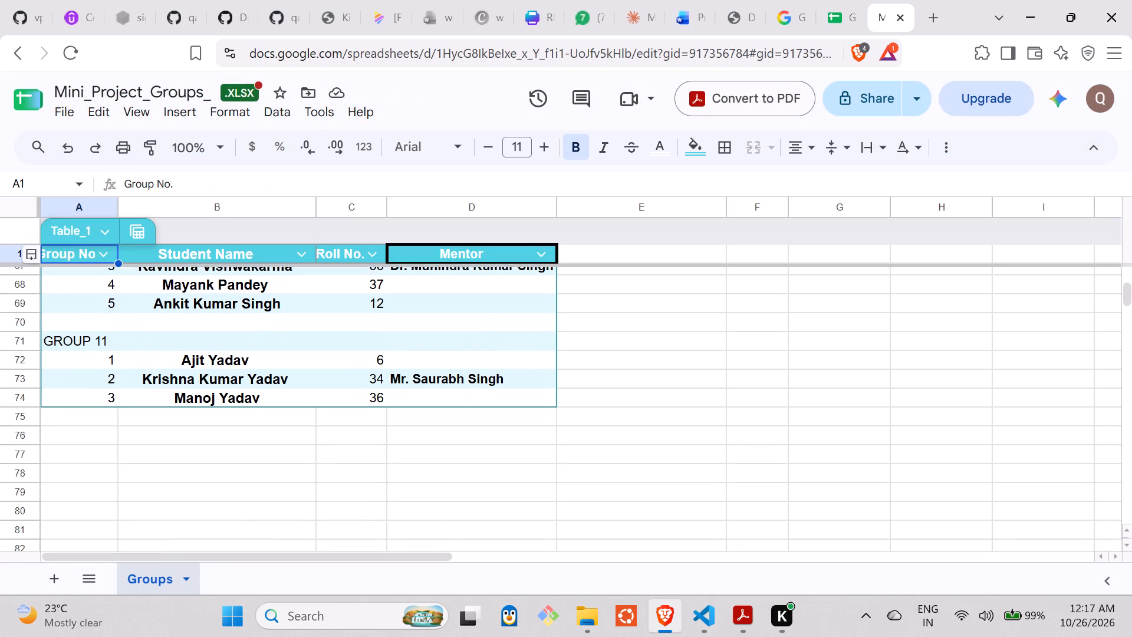
pyautogui.click(20, 60)
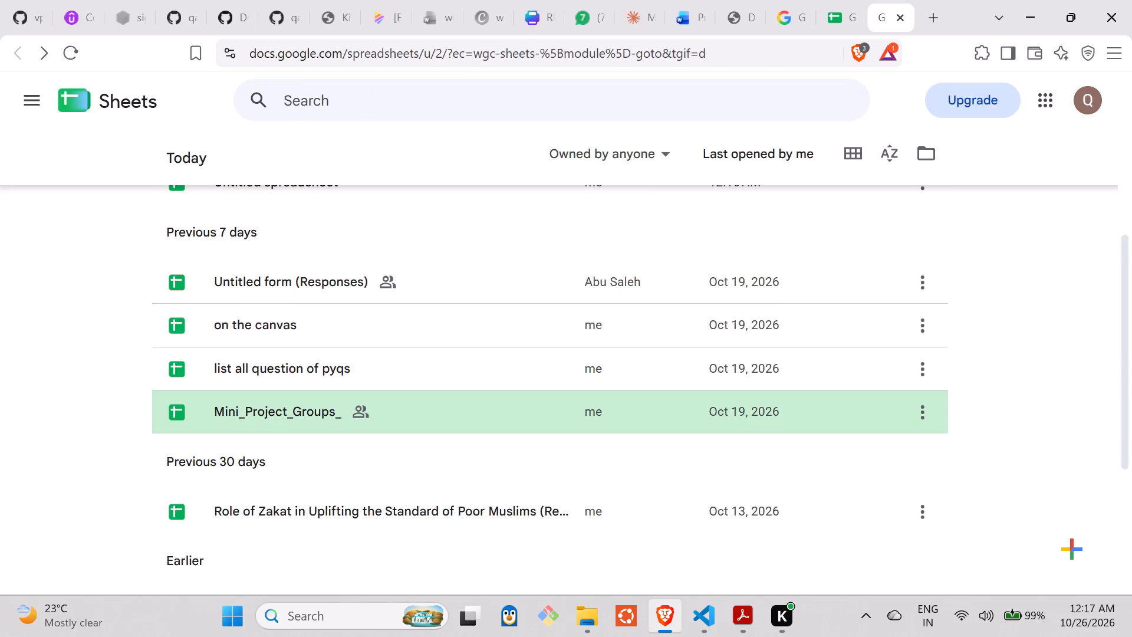
# Open the shared Google Sheets version of Mini_Project_Groups_ from the spreadsheet list.
pyautogui.click(217, 415)
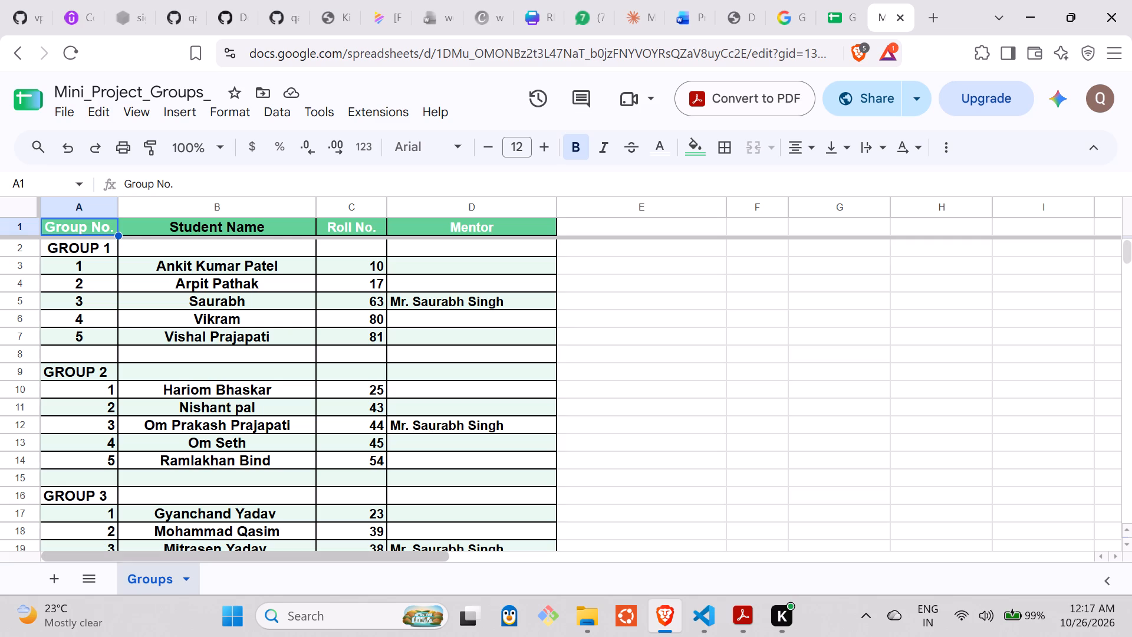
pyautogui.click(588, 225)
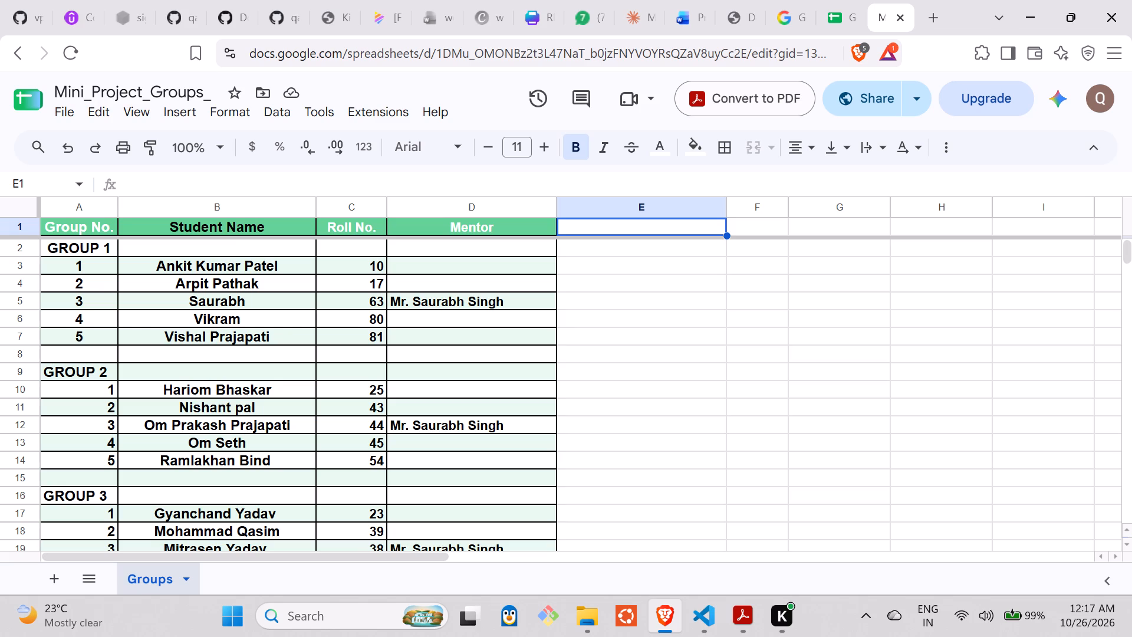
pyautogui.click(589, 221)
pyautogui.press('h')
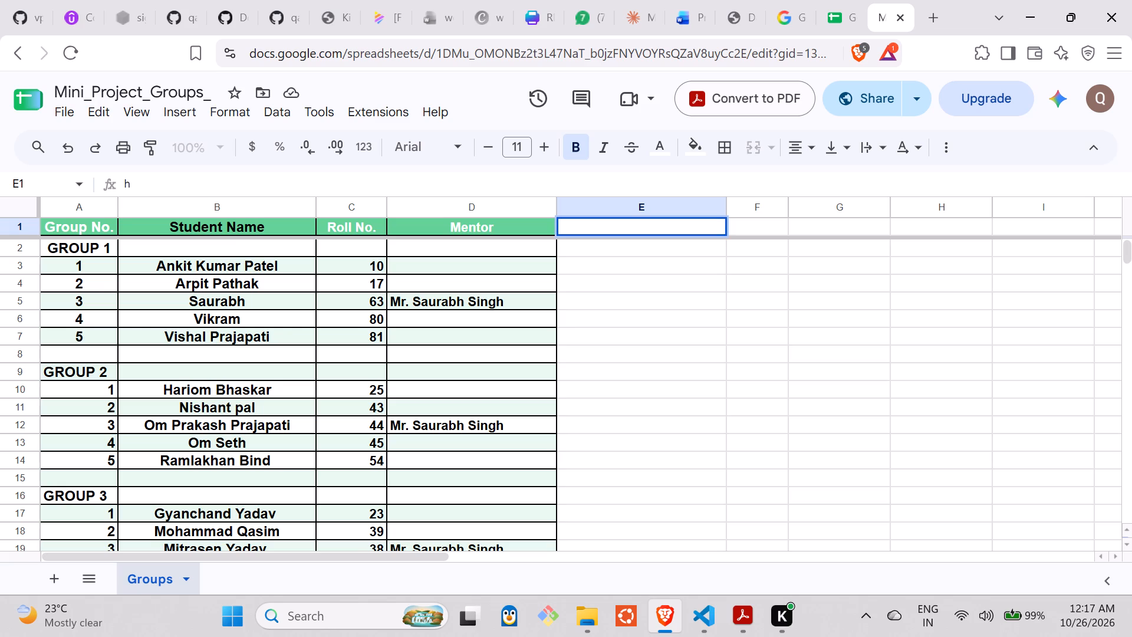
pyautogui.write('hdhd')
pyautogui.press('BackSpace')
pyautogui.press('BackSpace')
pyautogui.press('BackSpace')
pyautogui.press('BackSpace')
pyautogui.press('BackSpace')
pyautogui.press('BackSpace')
# Enter "project" as the header in cell E1, beside the Mentor column.
pyautogui.write('project')
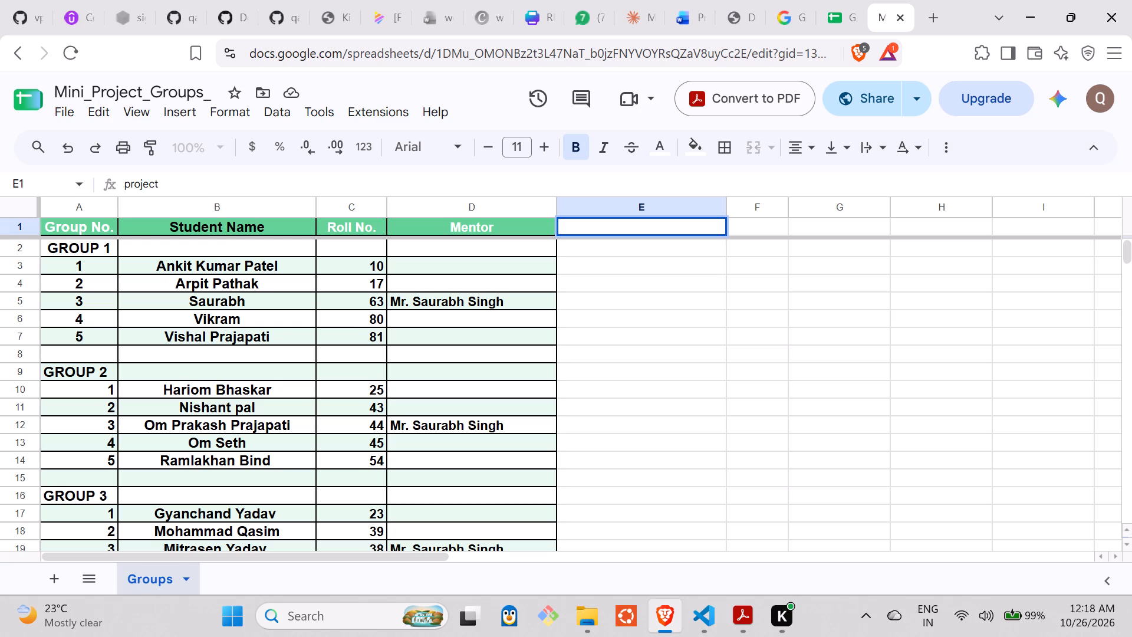
pyautogui.press('Left')
pyautogui.press('Left')
pyautogui.press('Left')
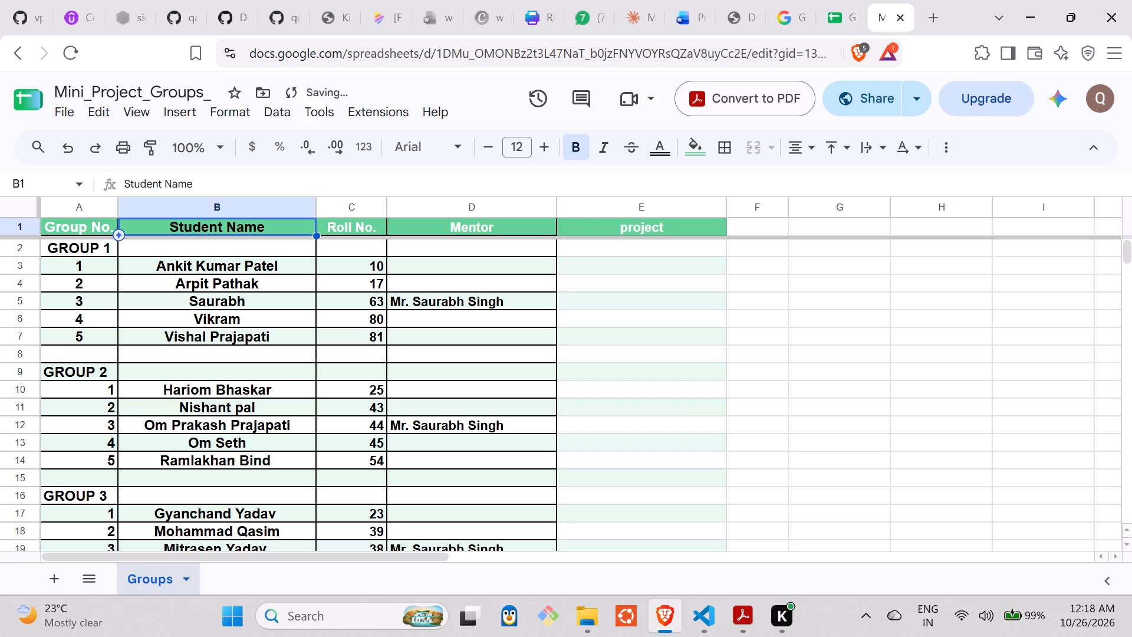
# Capitalise the first letter of the header in cell E1 so it reads "Project".
pyautogui.click(631, 226)
pyautogui.click(189, 192)
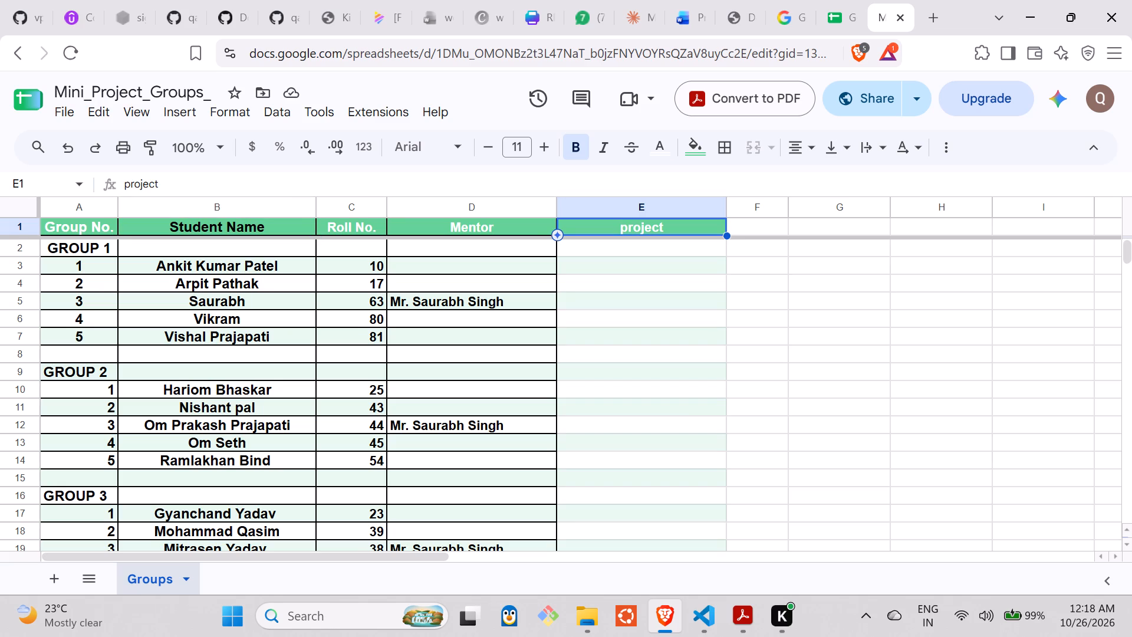
pyautogui.click(237, 181)
pyautogui.press('Left')
pyautogui.press('Left')
pyautogui.press('Left')
pyautogui.press('Left')
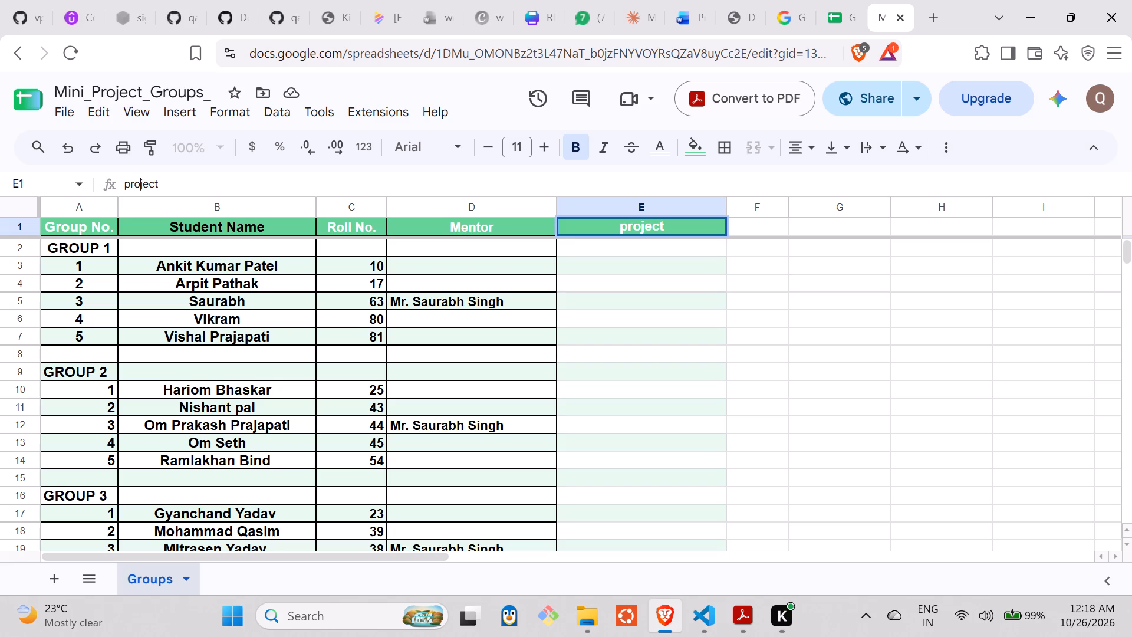
pyautogui.press('Left')
pyautogui.press('Left')
pyautogui.press('BackSpace')
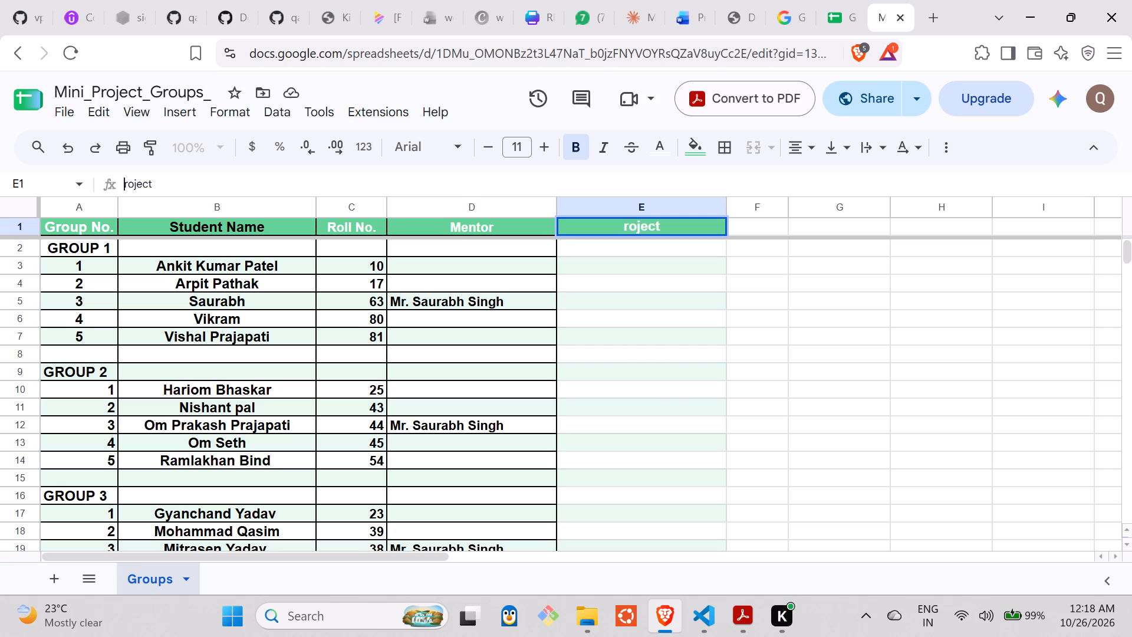
pyautogui.hotkey('shift', 'p')
# Extend the header in cell E1 with a second word so it reads "Project title".
pyautogui.press('Right')
pyautogui.press('Right')
pyautogui.press('Right')
pyautogui.press('Right')
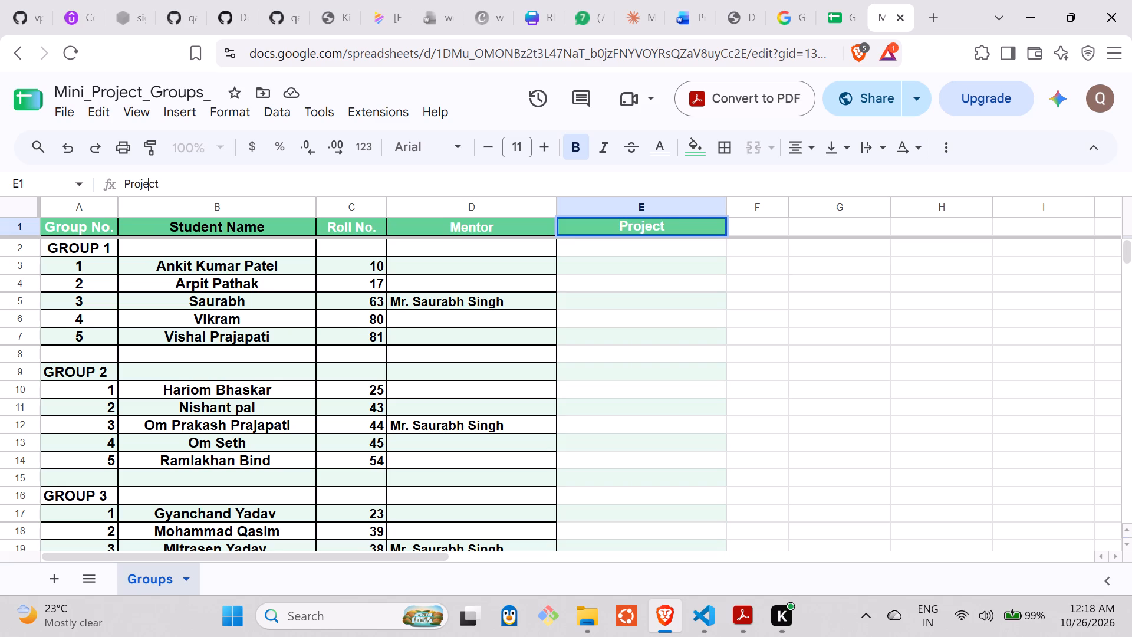
pyautogui.press('Right')
pyautogui.press('Right')
pyautogui.press('space')
pyautogui.press('t')
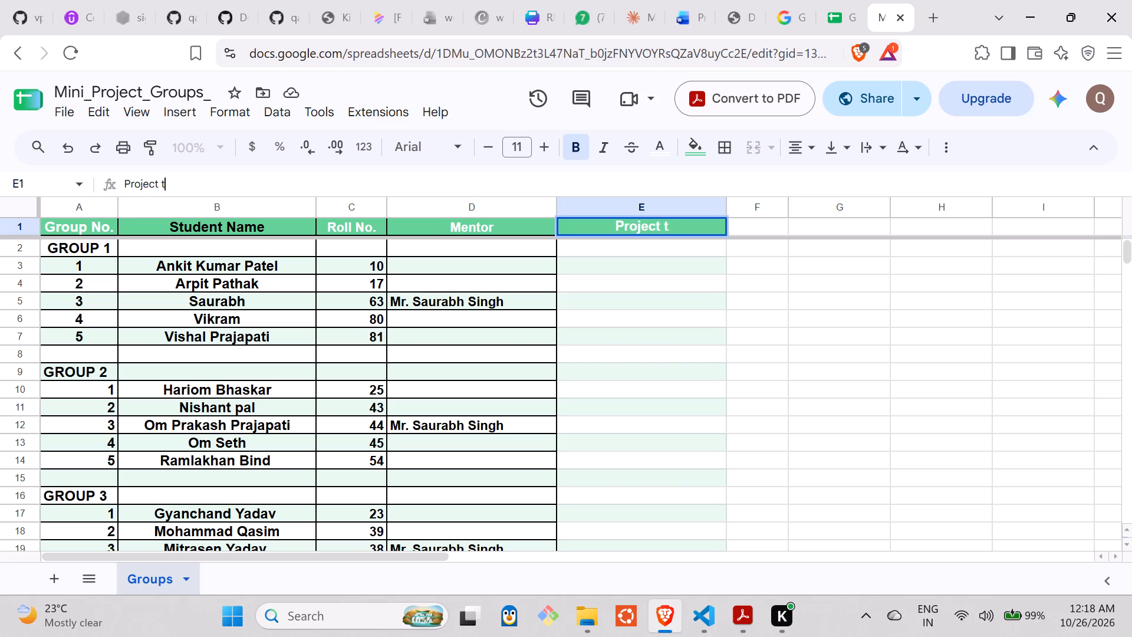
pyautogui.write('it')
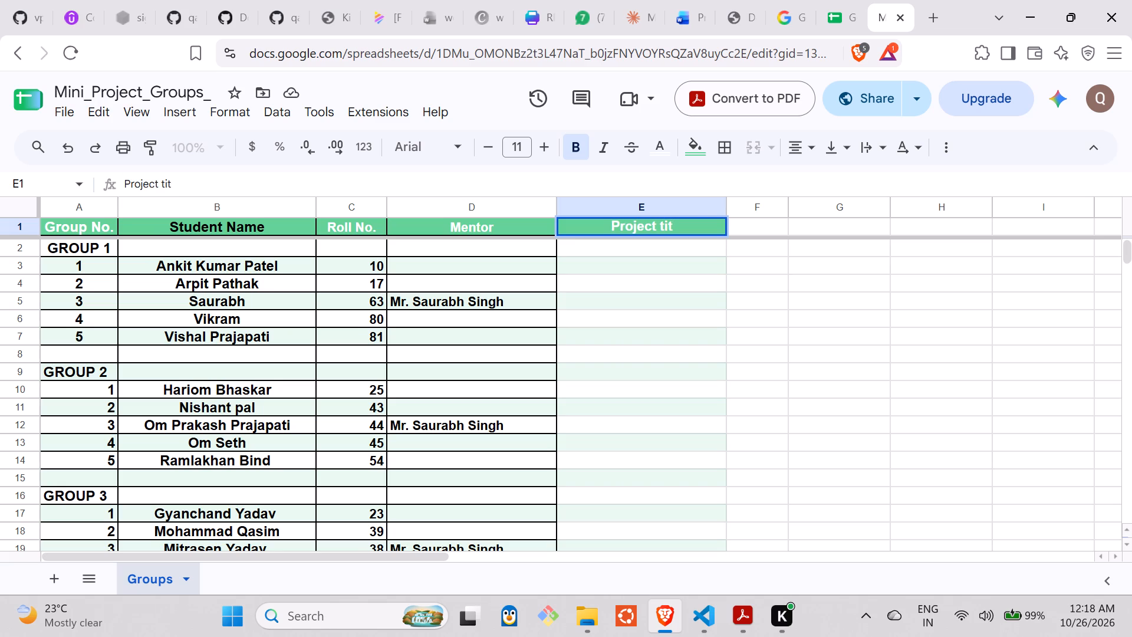
pyautogui.write('le')
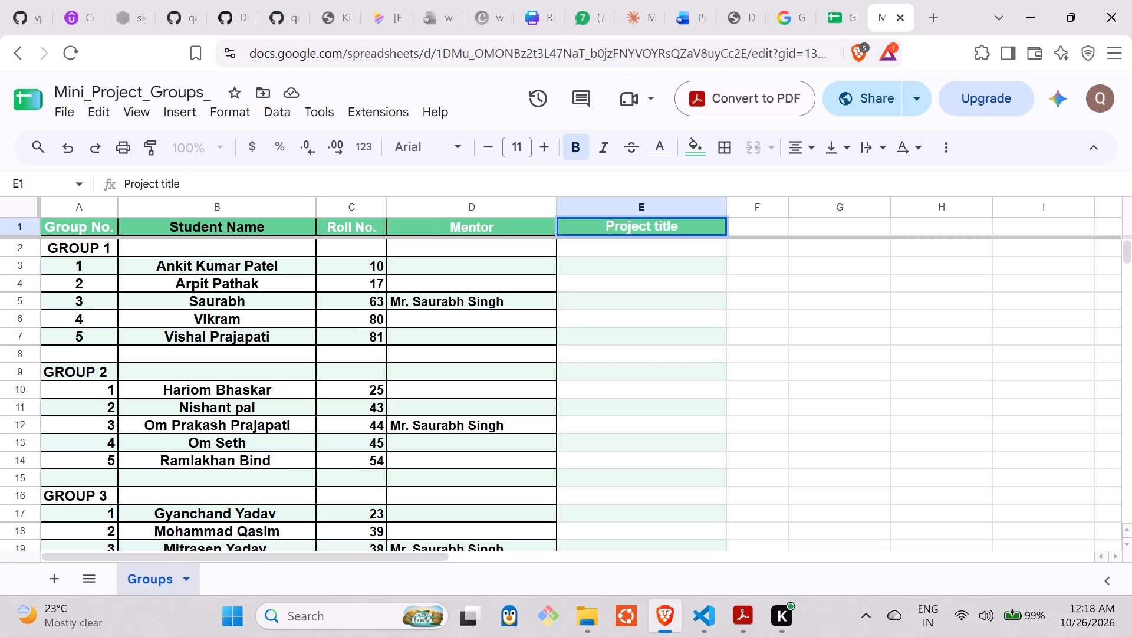
# Capitalise the second word of the header in cell E1 so it reads "Project Title".
pyautogui.press('Left')
pyautogui.press('Left')
pyautogui.press('Left')
pyautogui.press('Left')
pyautogui.press('BackSpace')
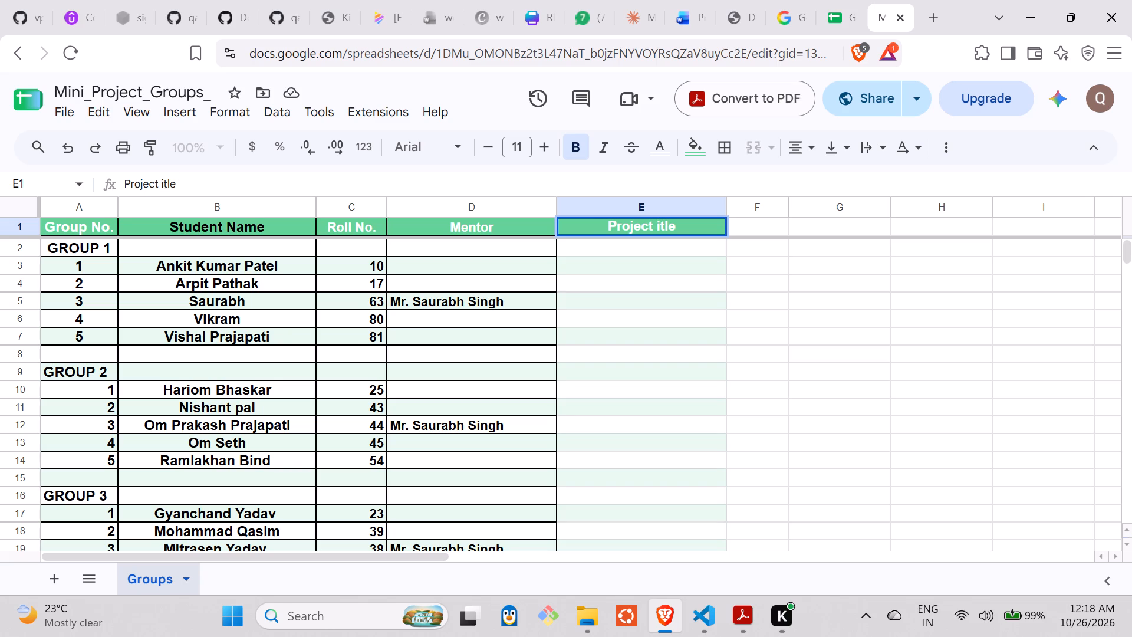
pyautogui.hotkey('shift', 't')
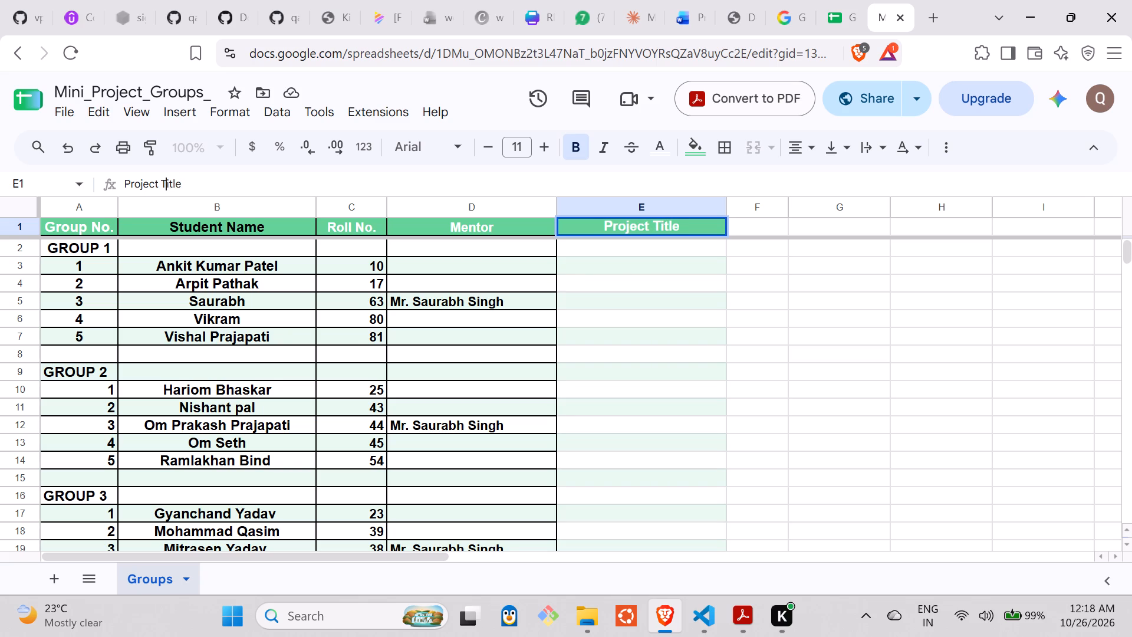
pyautogui.click(475, 185)
# Commit the "Project Title" header in cell E1 and move to the empty cell below it.
pyautogui.click(573, 250)
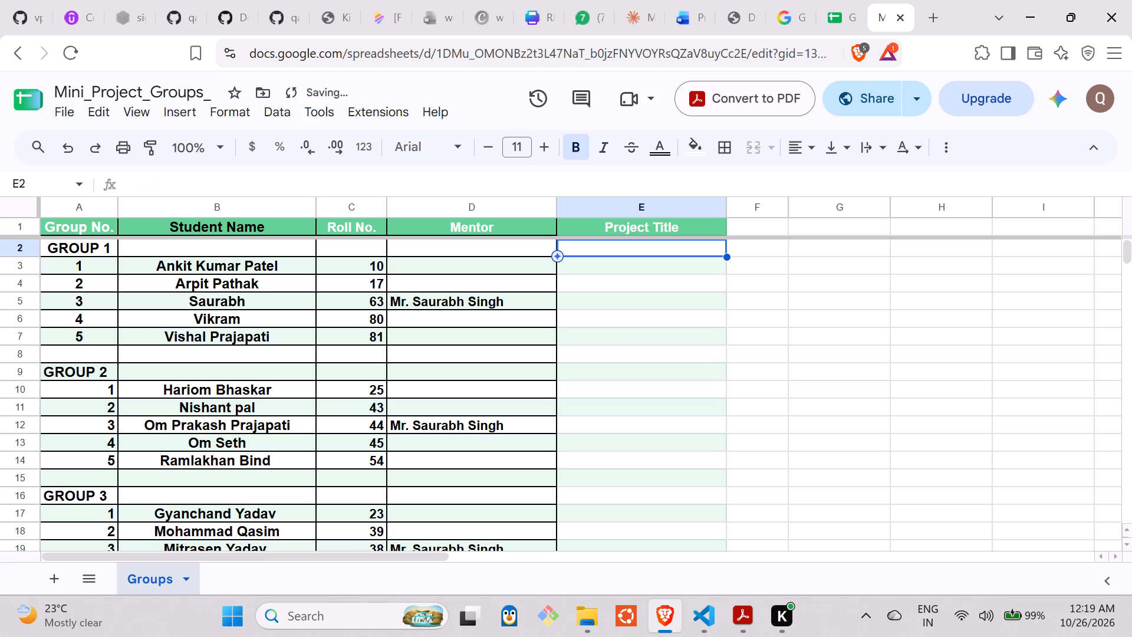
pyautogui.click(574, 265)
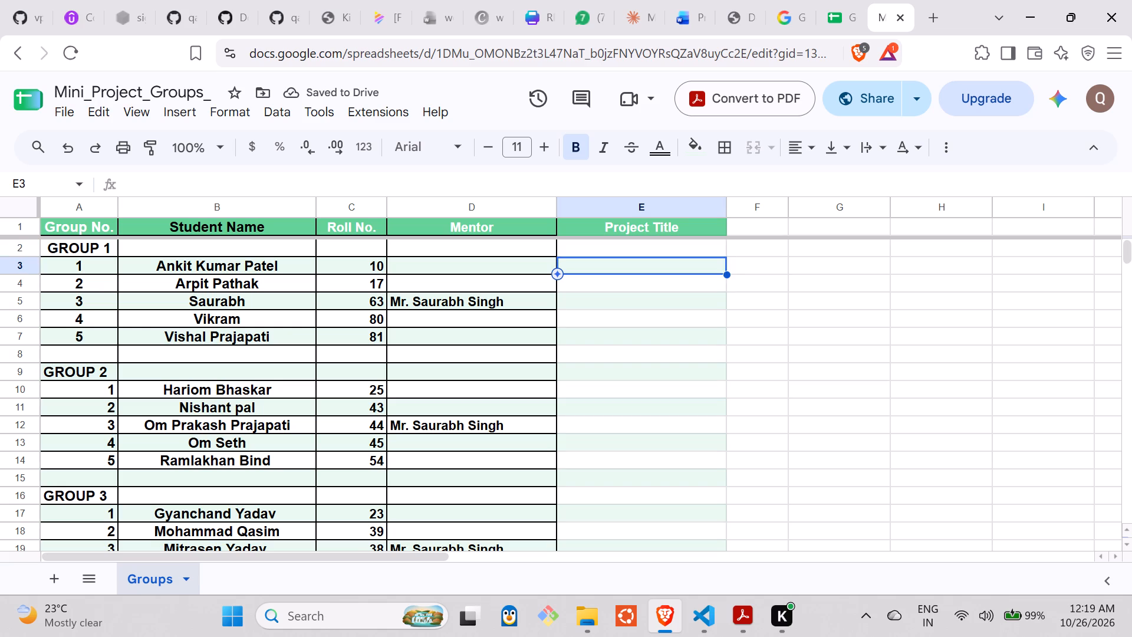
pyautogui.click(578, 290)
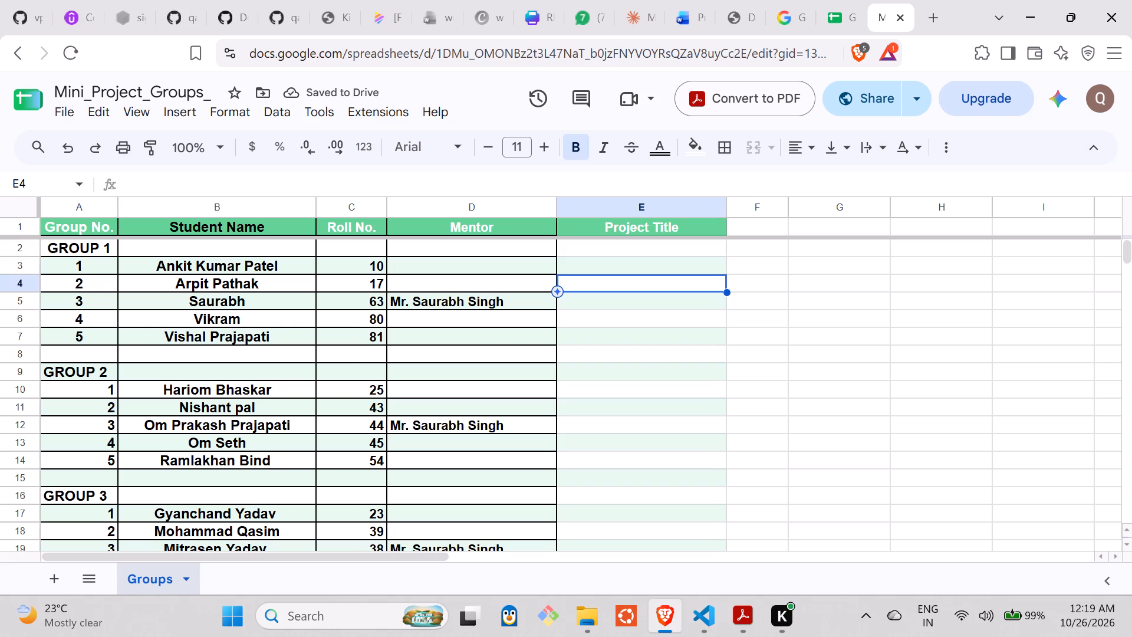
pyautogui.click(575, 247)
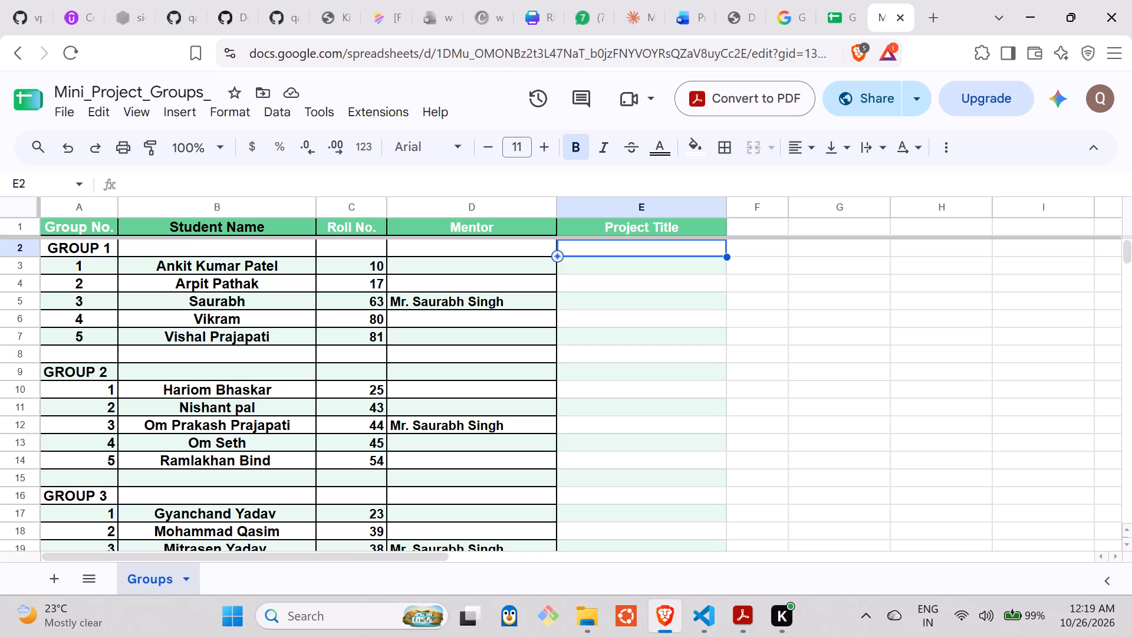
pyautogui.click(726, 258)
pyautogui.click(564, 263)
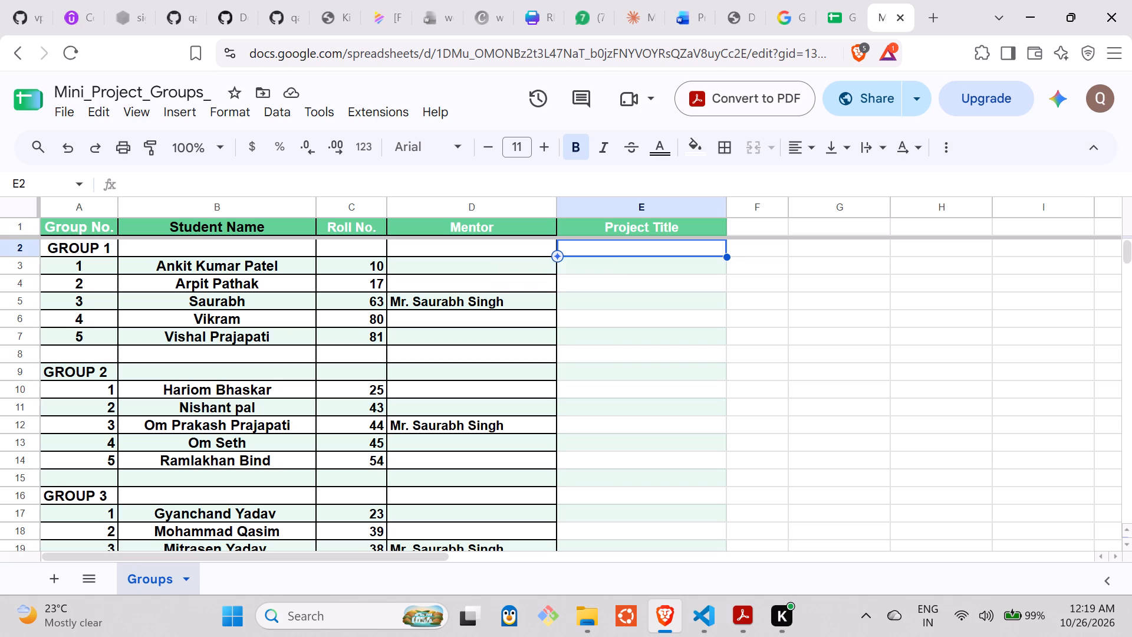
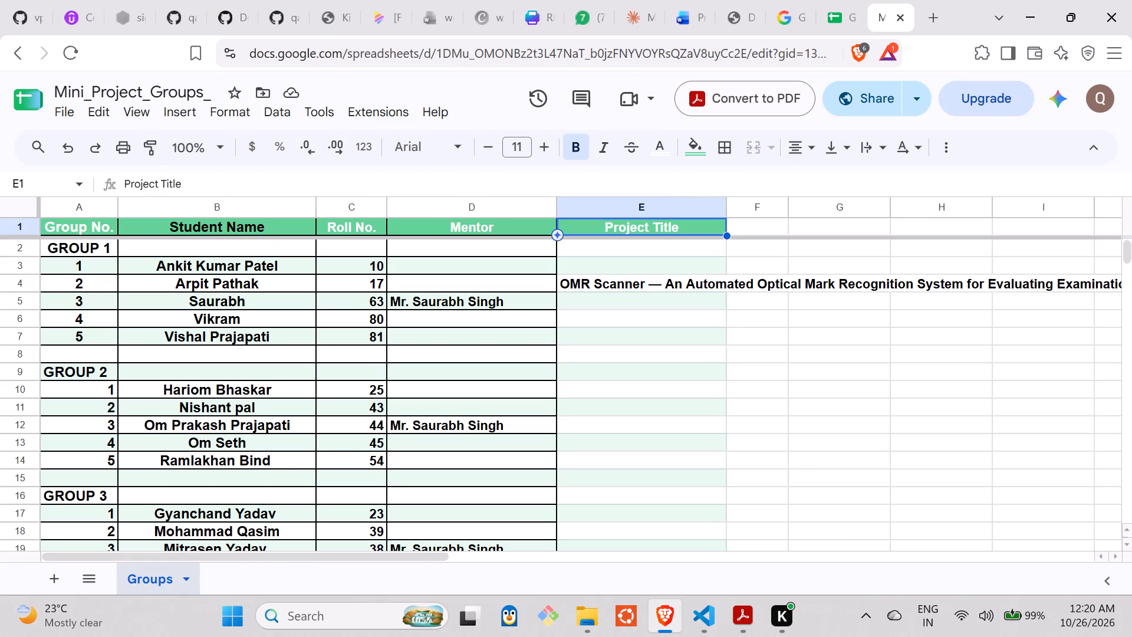
# Fill the Project Title header from cell E1 across row 1 to cell I1.
pyautogui.moveTo(728, 233); pyautogui.dragTo(761, 231)
pyautogui.hscroll(2, 747, 231)
pyautogui.moveTo(761, 231); pyautogui.dragTo(998, 219)
pyautogui.hscroll(1, 925, 225)
pyautogui.moveTo(998, 219); pyautogui.dragTo(1047, 220)
pyautogui.hscroll(1, 998, 219)
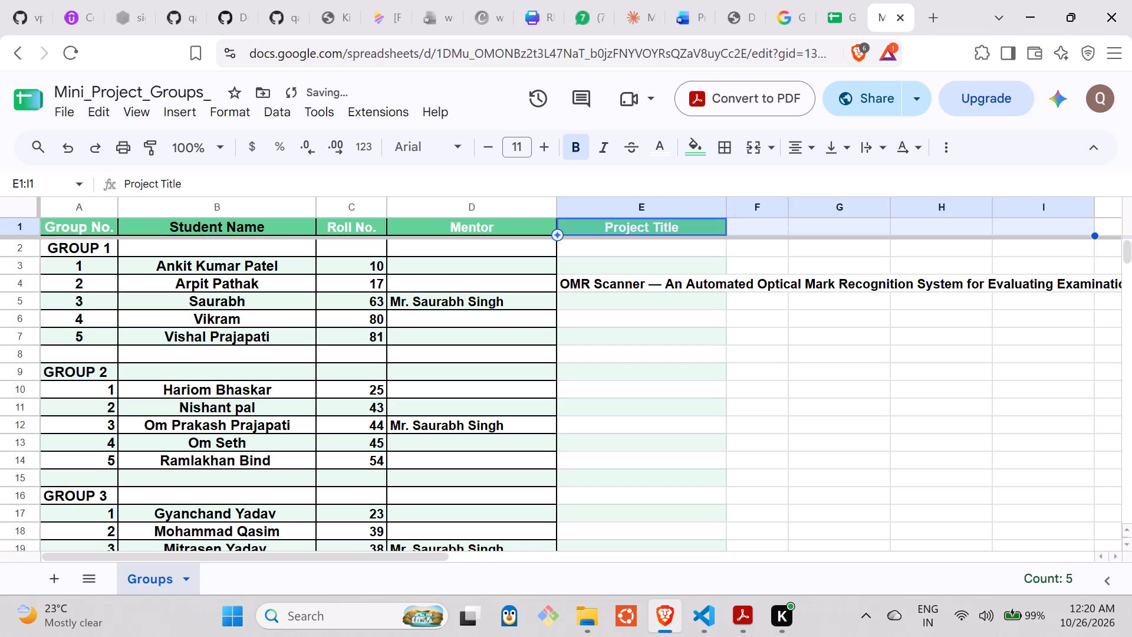
pyautogui.click(1045, 241)
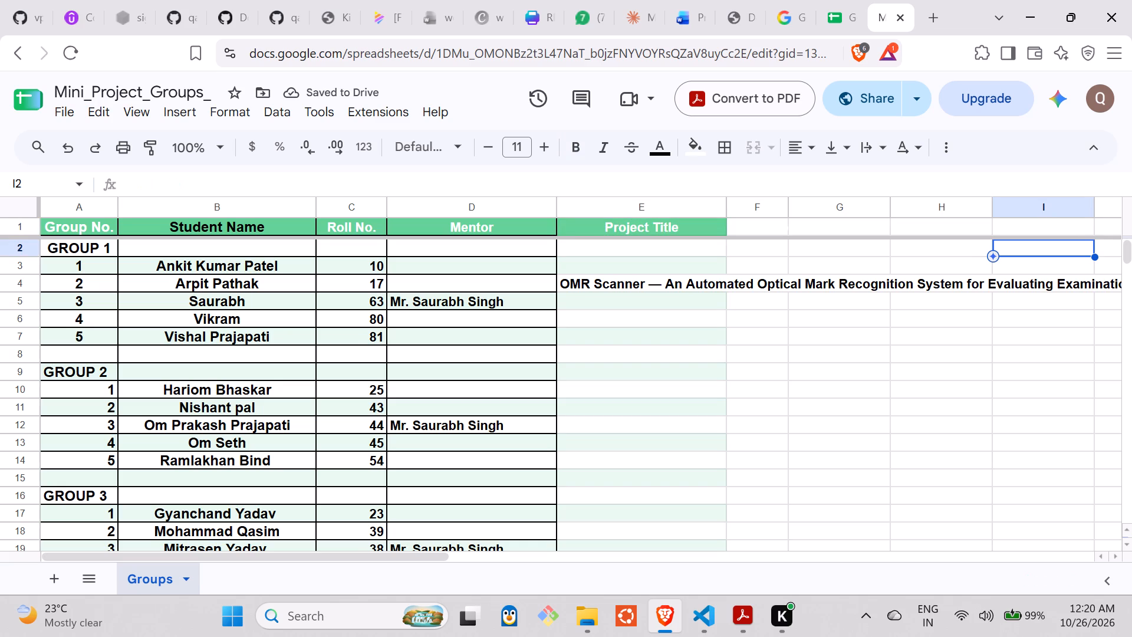
pyautogui.click(965, 228)
pyautogui.click(951, 255)
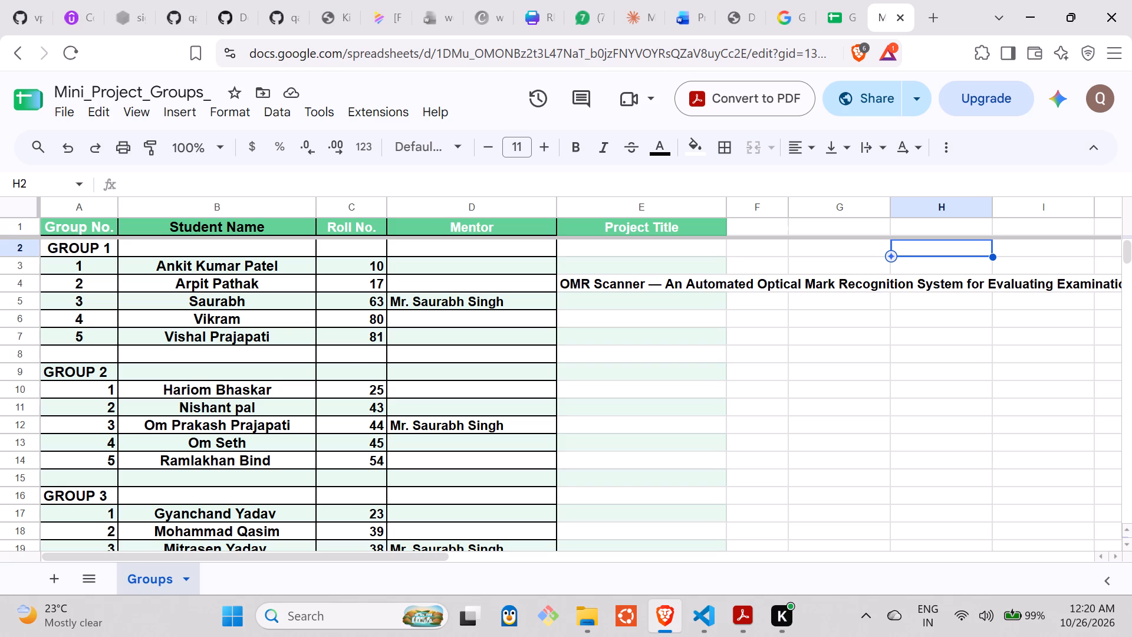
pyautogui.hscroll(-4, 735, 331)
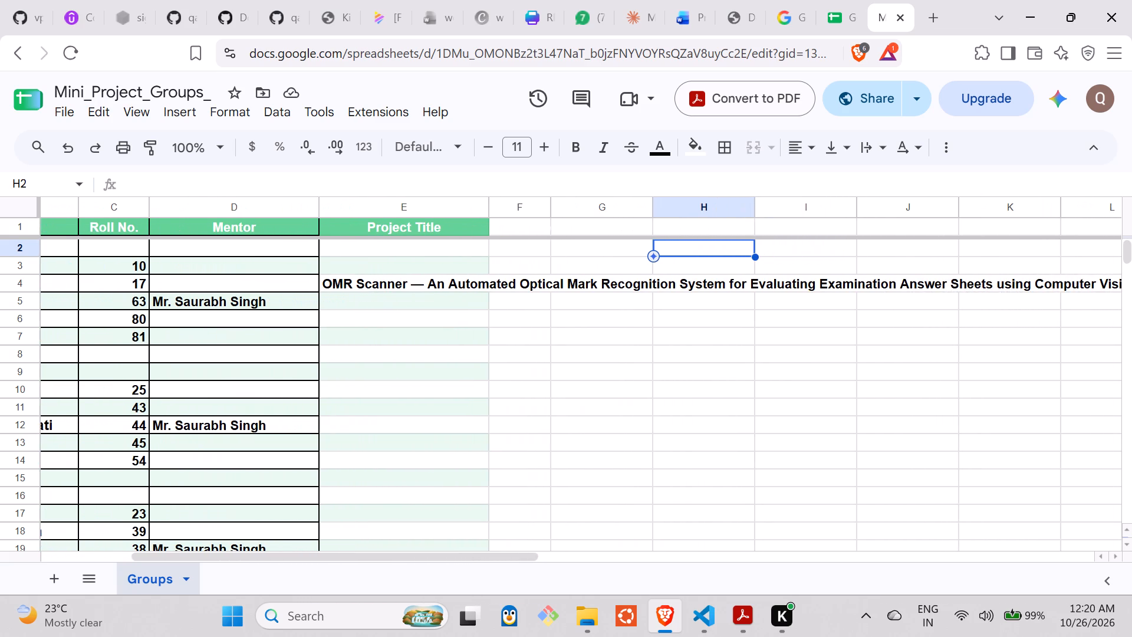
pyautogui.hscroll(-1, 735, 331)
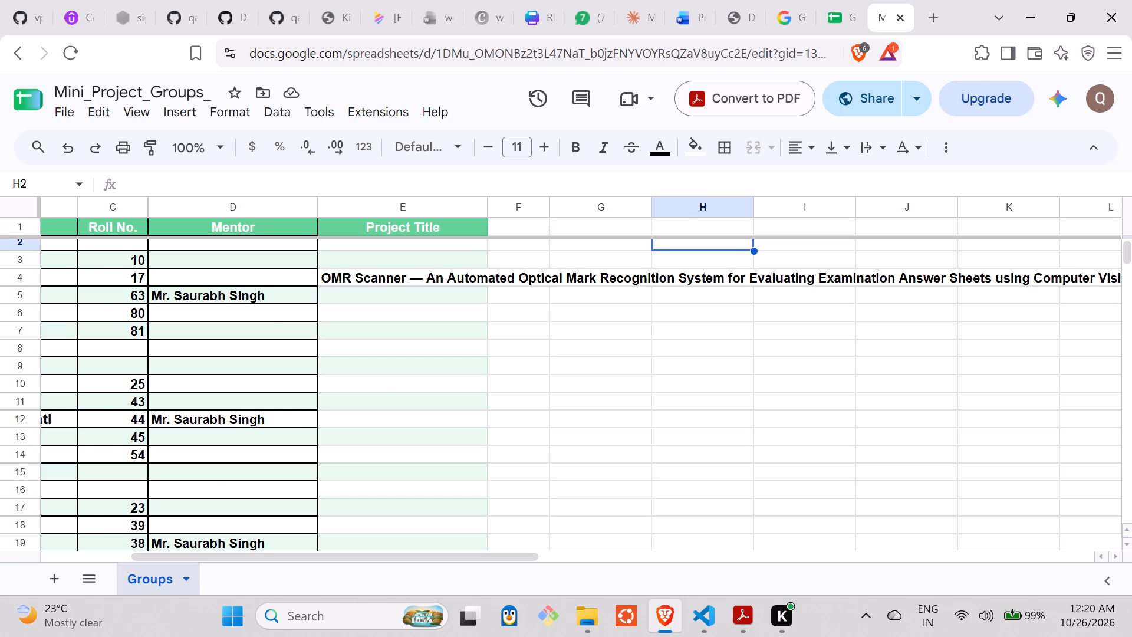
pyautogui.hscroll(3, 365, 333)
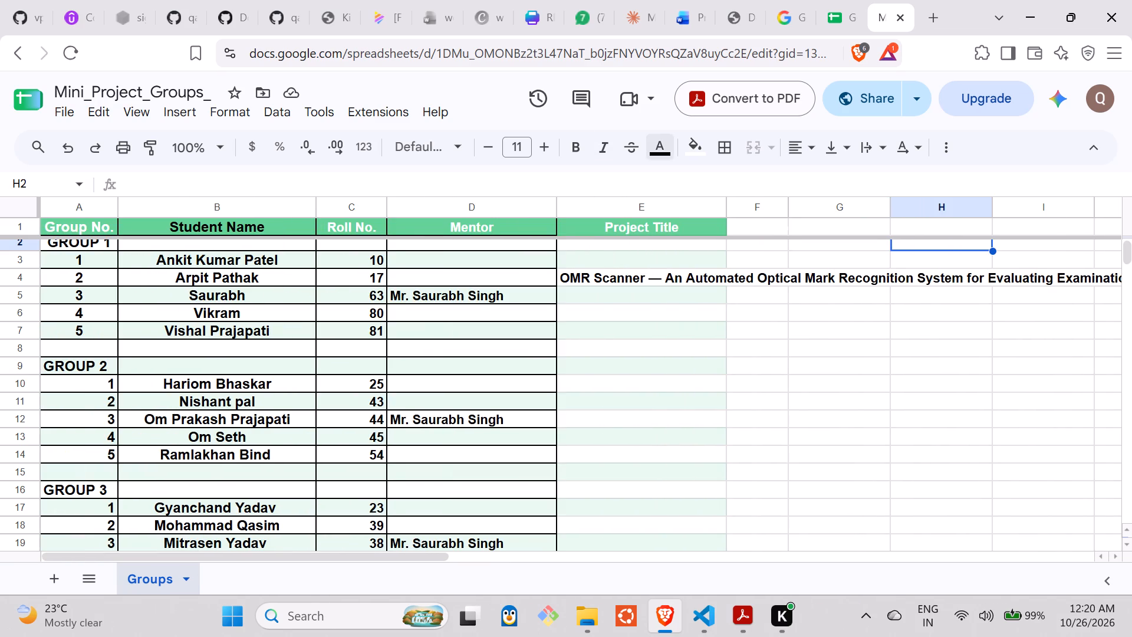
# Search for "google sheet" in a new browser tab and open the Google Sheets home page from the Google Workspace site.
pyautogui.click(933, 9)
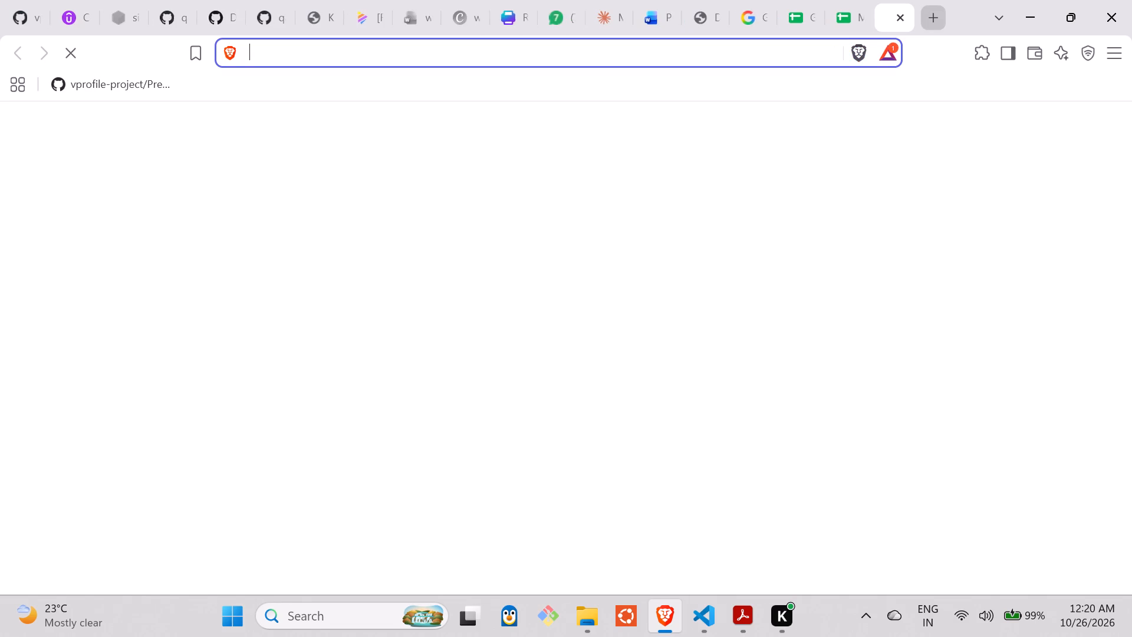
pyautogui.click(524, 257)
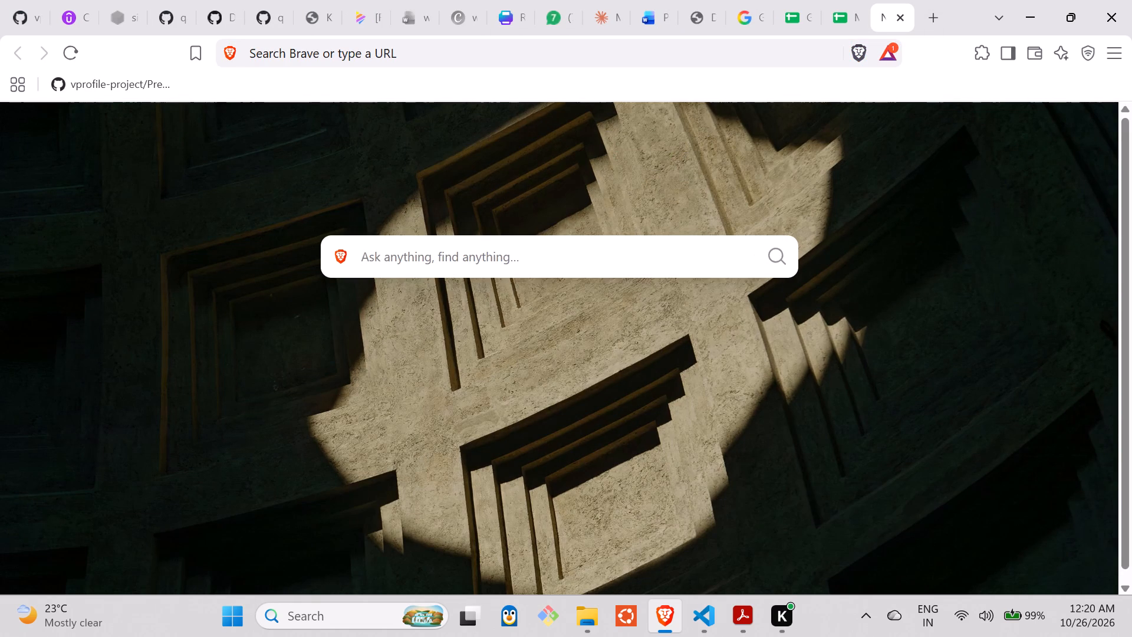
pyautogui.press('g')
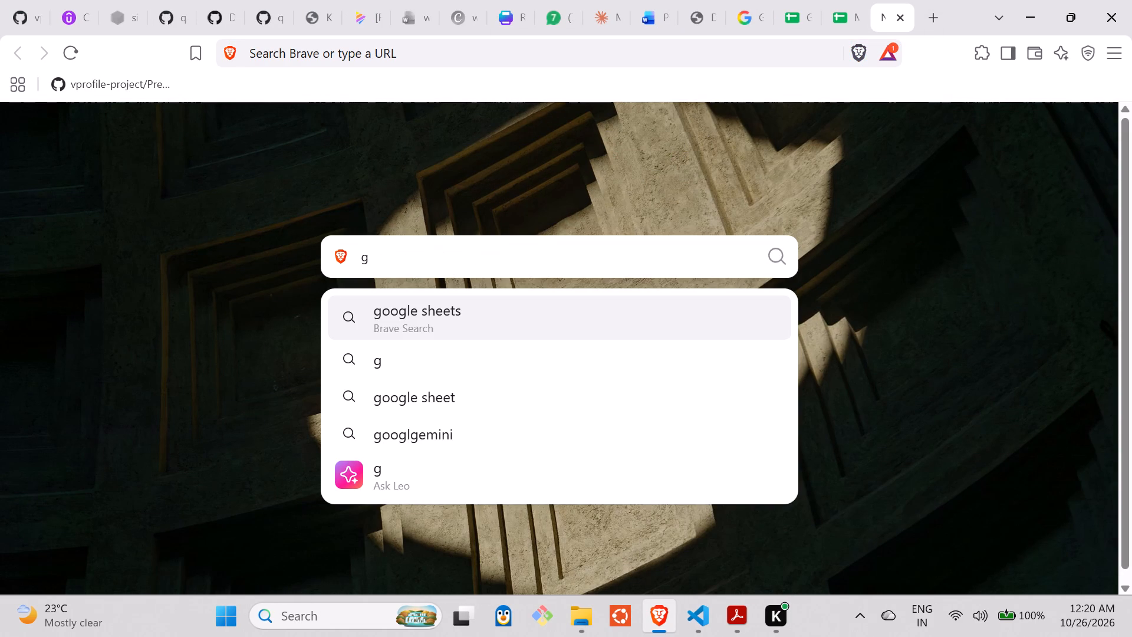
pyautogui.click(415, 409)
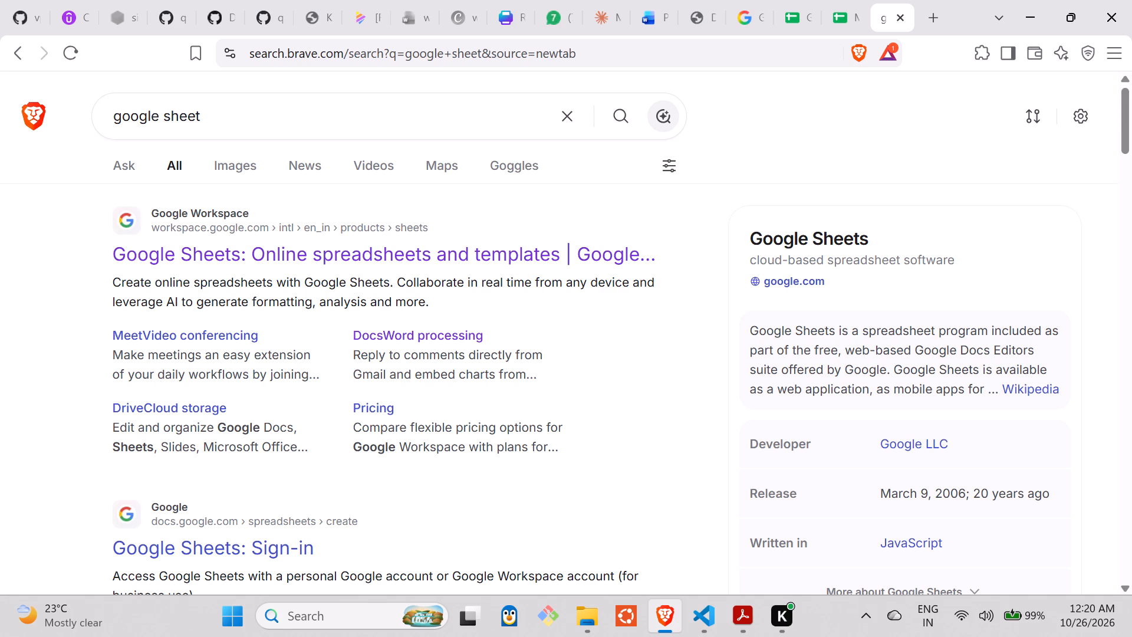
pyautogui.click(473, 245)
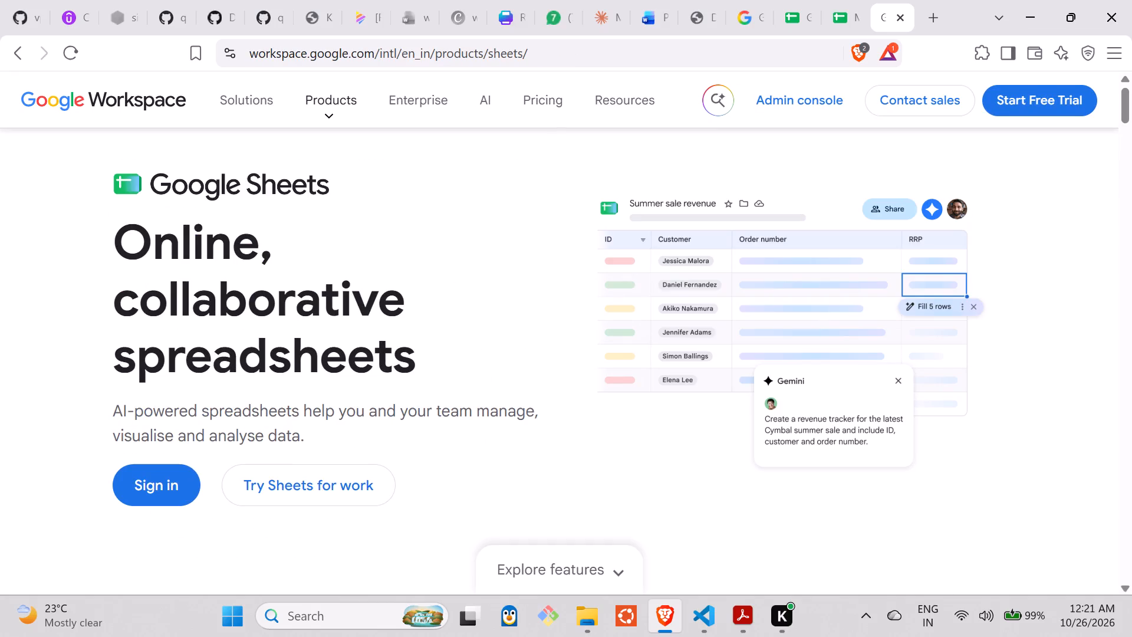
pyautogui.click(175, 476)
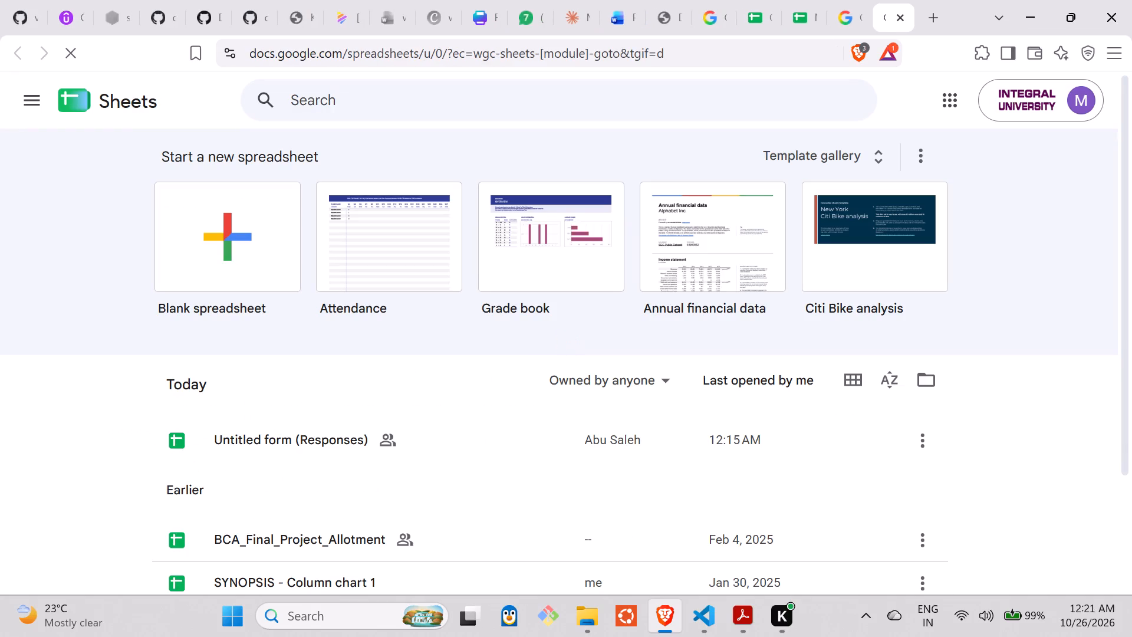
# Switch Google Sheets from the university account to the personal account with the profile photo.
pyautogui.click(1026, 118)
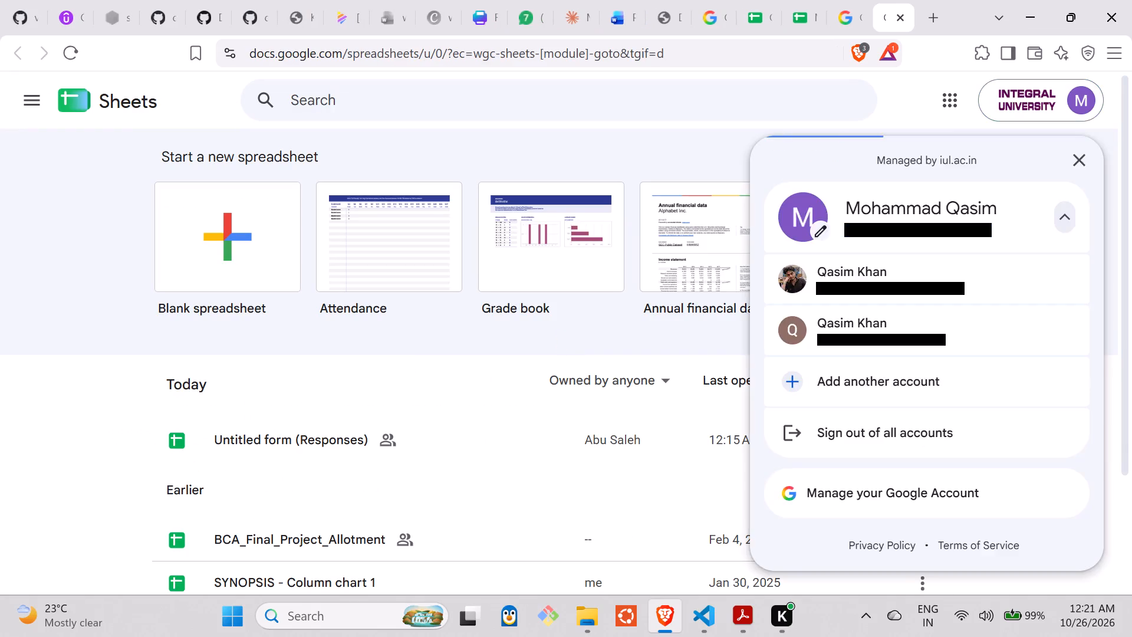
pyautogui.click(894, 271)
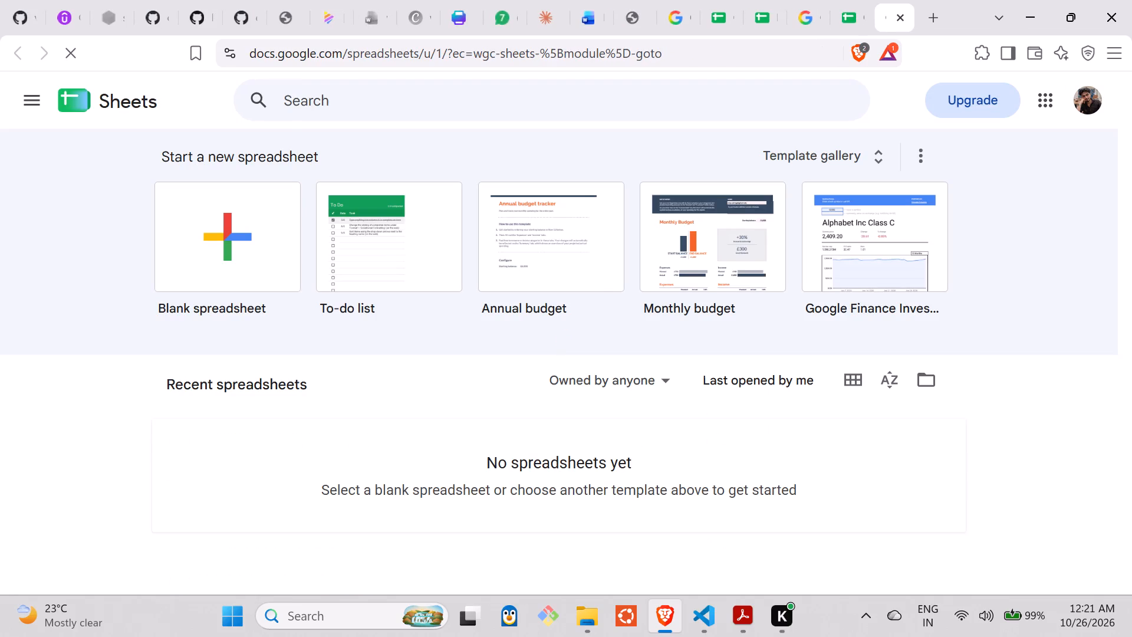
# Create a blank spreadsheet and dismiss the Tables suggestions and the introductory tip about tables.
pyautogui.click(245, 242)
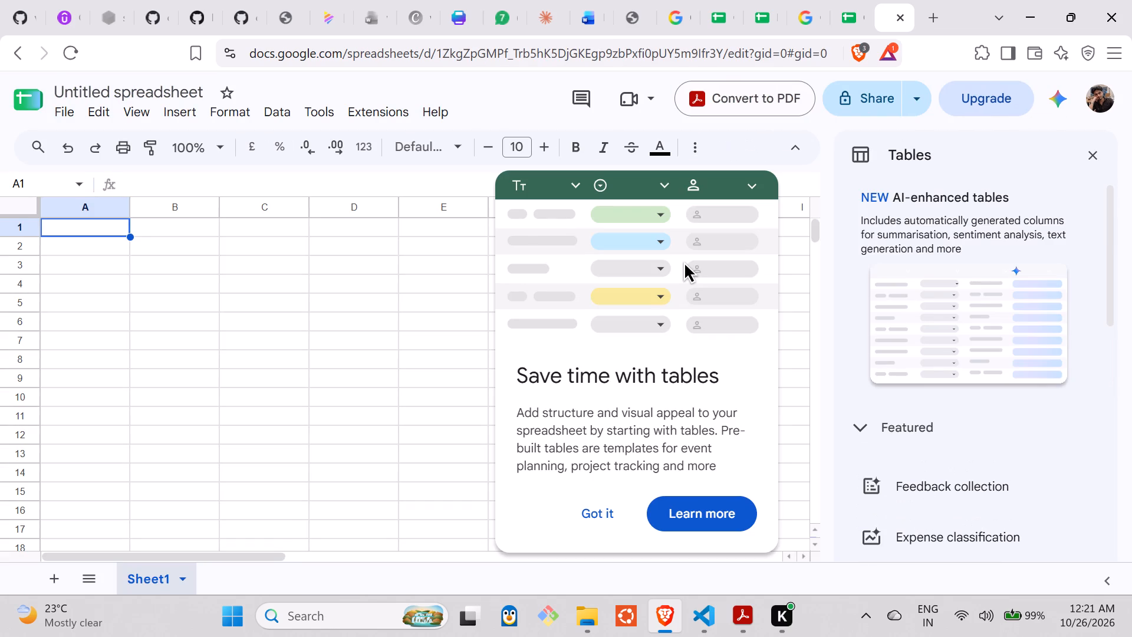
pyautogui.click(1096, 153)
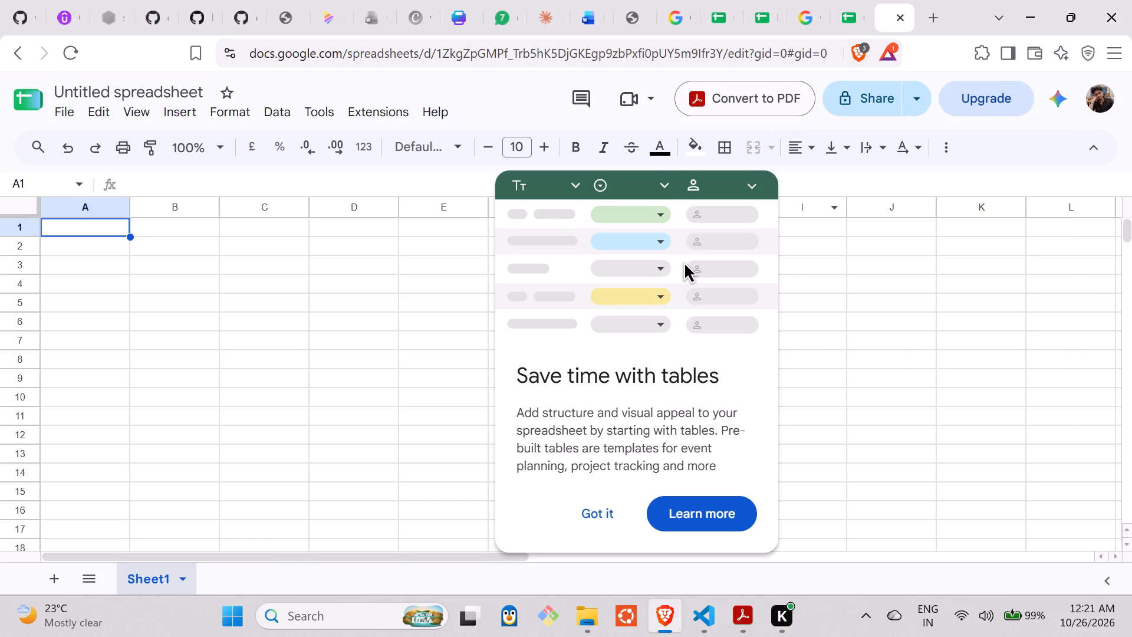
pyautogui.click(801, 180)
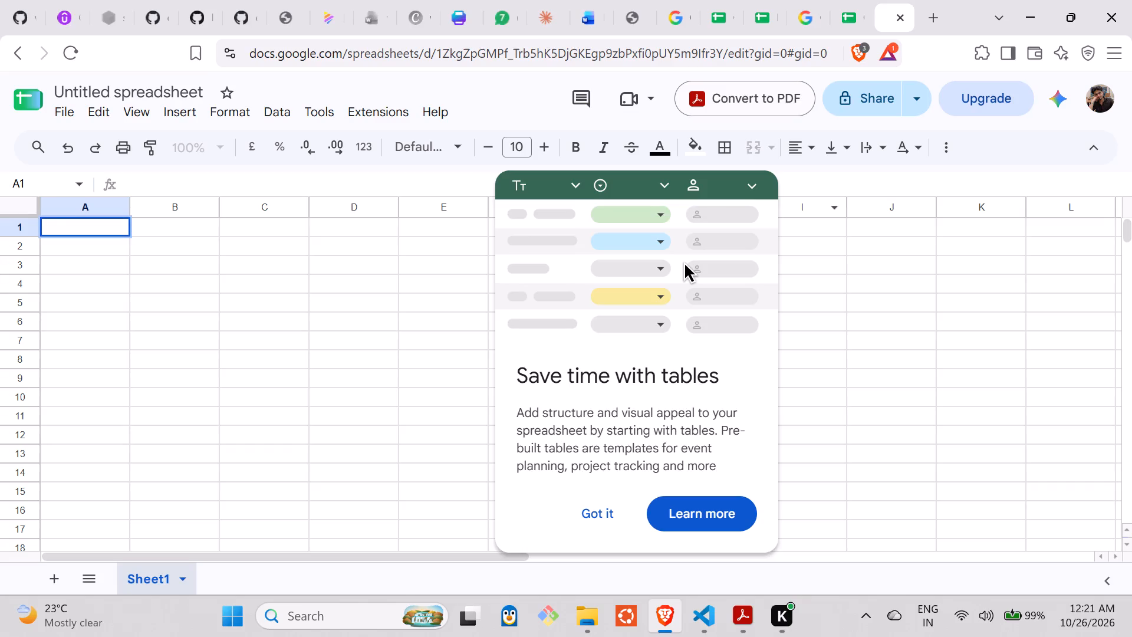
pyautogui.click(591, 515)
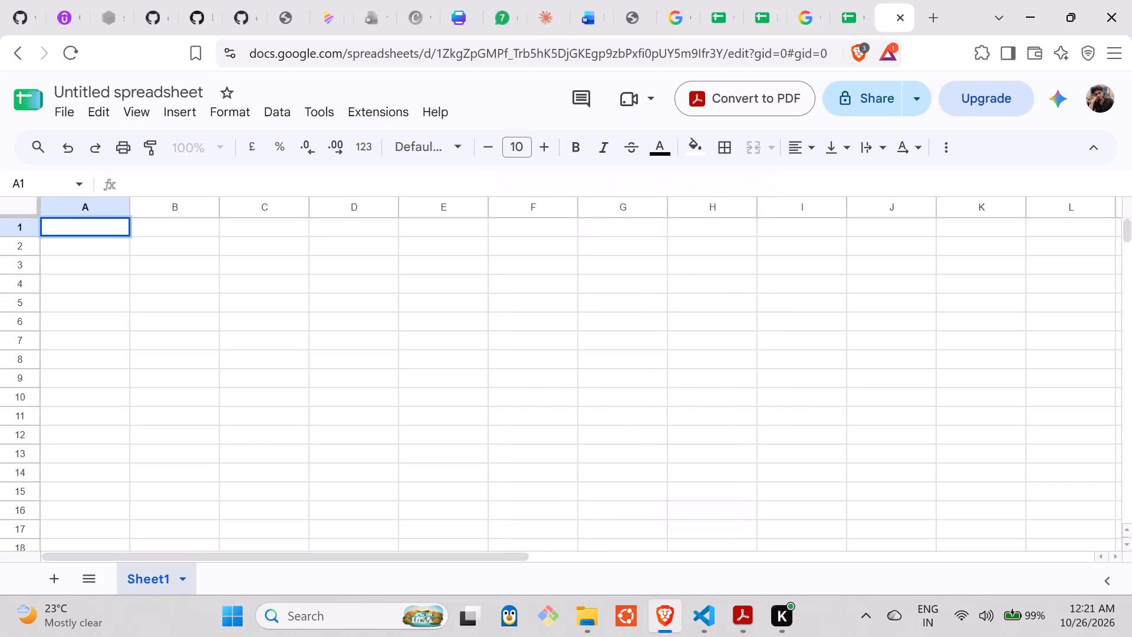
# Close the Google Workspace product page and the university account's Sheets home page.
pyautogui.click(845, 0)
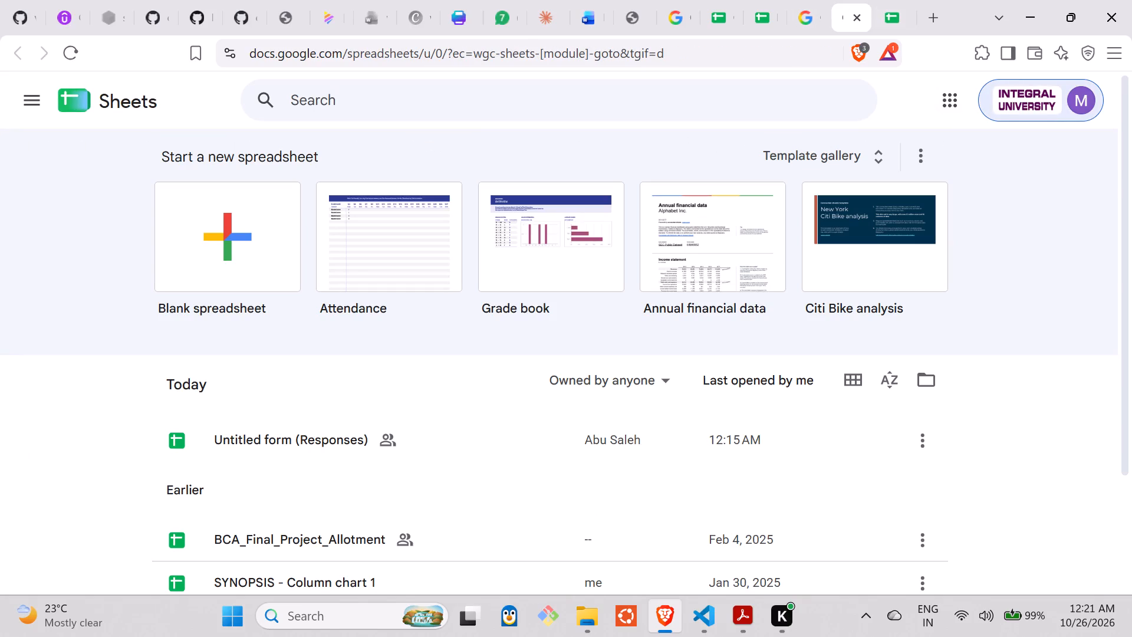
pyautogui.click(799, 18)
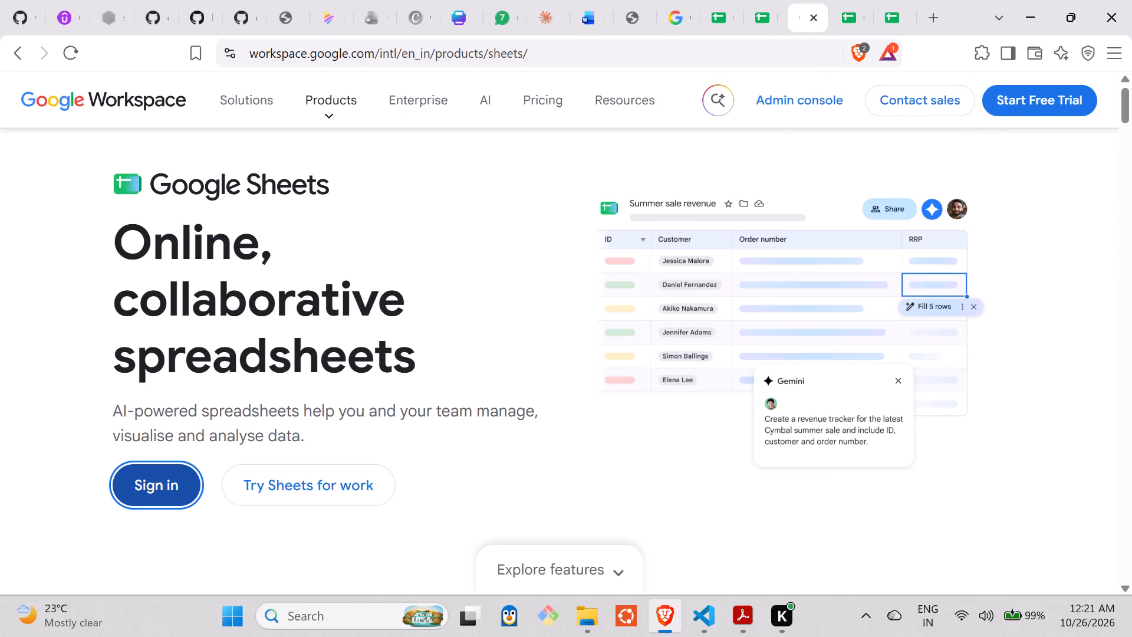
pyautogui.click(814, 19)
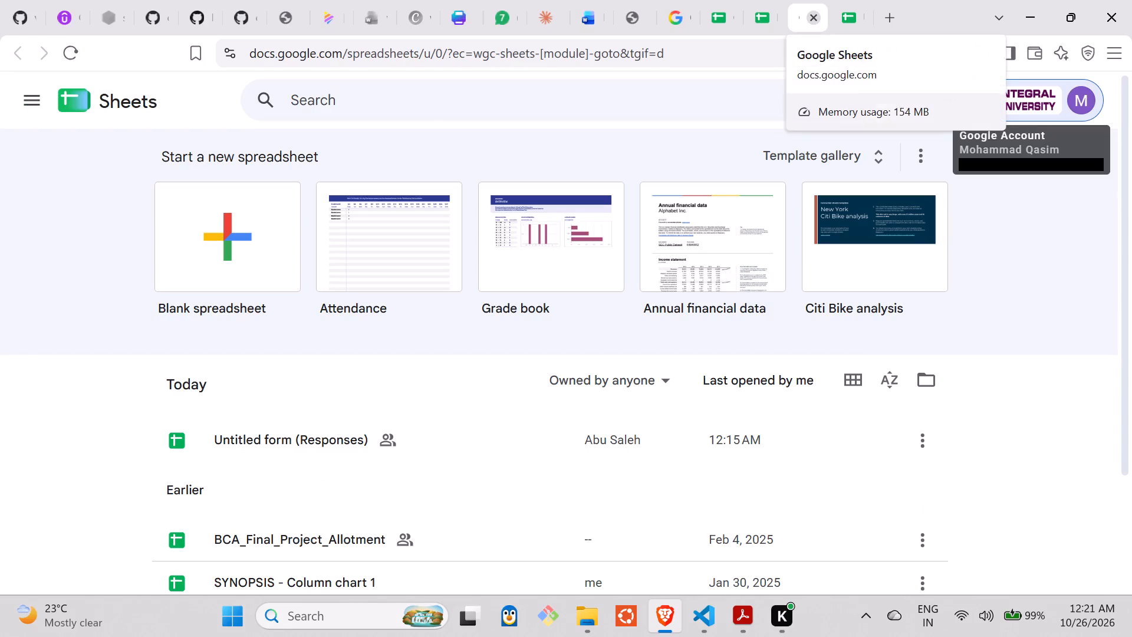
pyautogui.click(814, 19)
# In Mini_Project_Groups_, select A1:I7 and paste the copied "OMR Scanner — An Automated Optical Mark Recognition System…" title over the Group No. header.
pyautogui.click(755, 16)
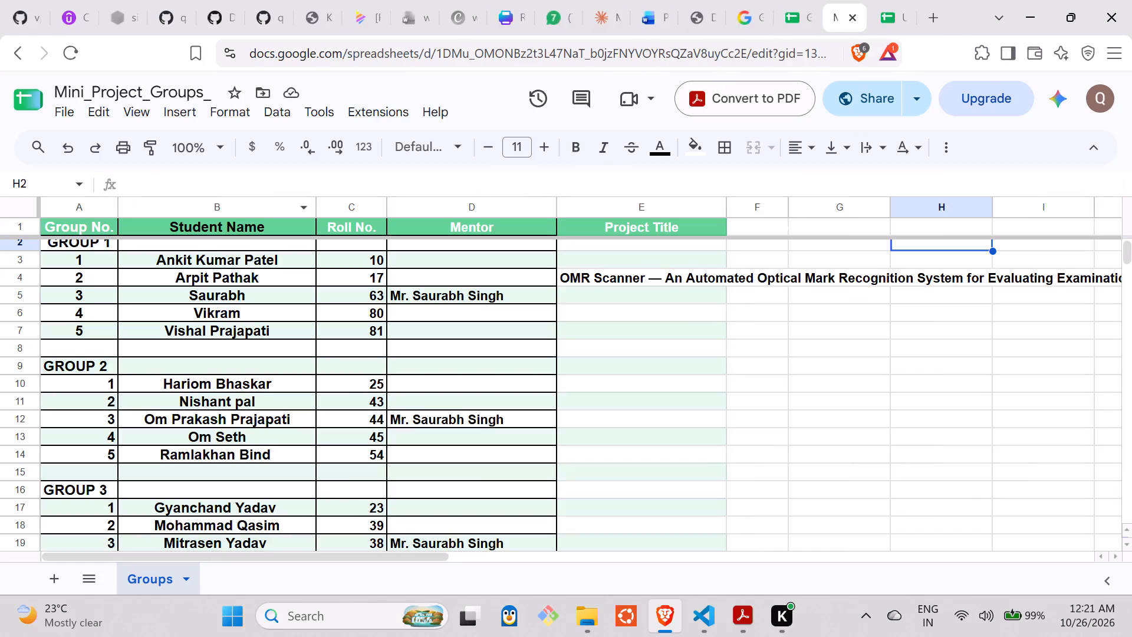
pyautogui.click(100, 227)
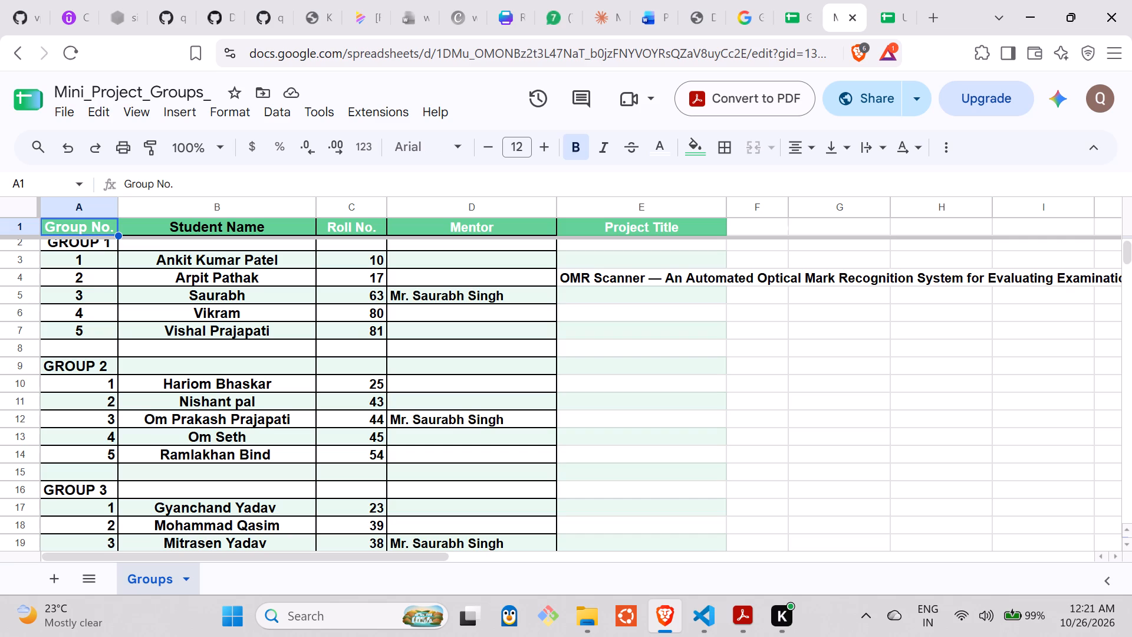
pyautogui.hotkey('ctrl', 'a')
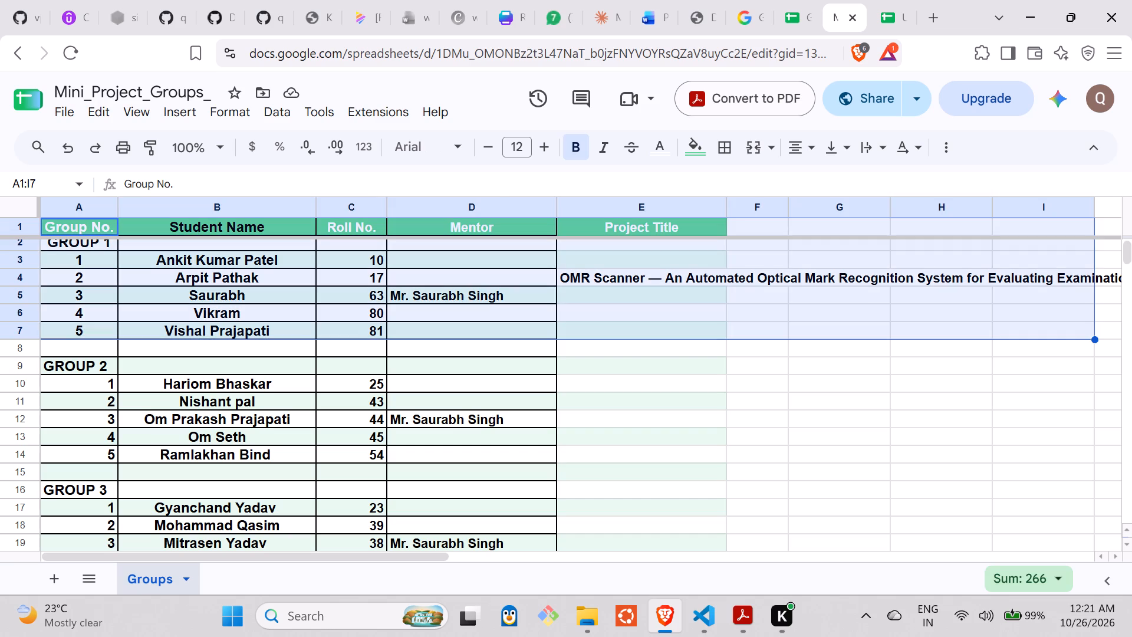
pyautogui.hotkey('ctrl', 'v')
pyautogui.hotkey('ctrl', 'v')
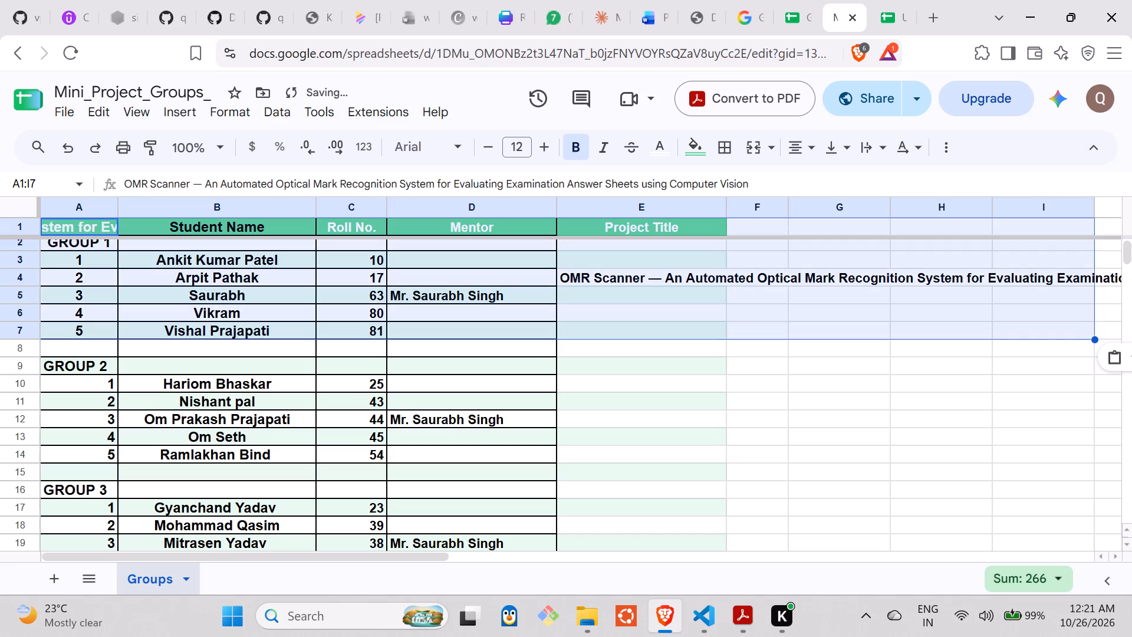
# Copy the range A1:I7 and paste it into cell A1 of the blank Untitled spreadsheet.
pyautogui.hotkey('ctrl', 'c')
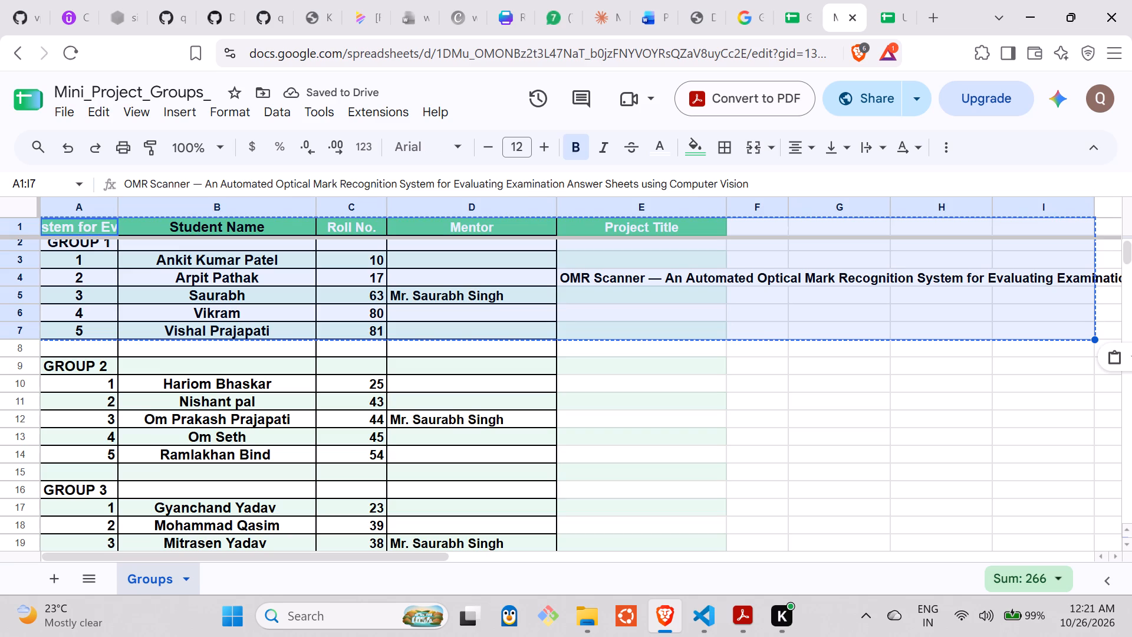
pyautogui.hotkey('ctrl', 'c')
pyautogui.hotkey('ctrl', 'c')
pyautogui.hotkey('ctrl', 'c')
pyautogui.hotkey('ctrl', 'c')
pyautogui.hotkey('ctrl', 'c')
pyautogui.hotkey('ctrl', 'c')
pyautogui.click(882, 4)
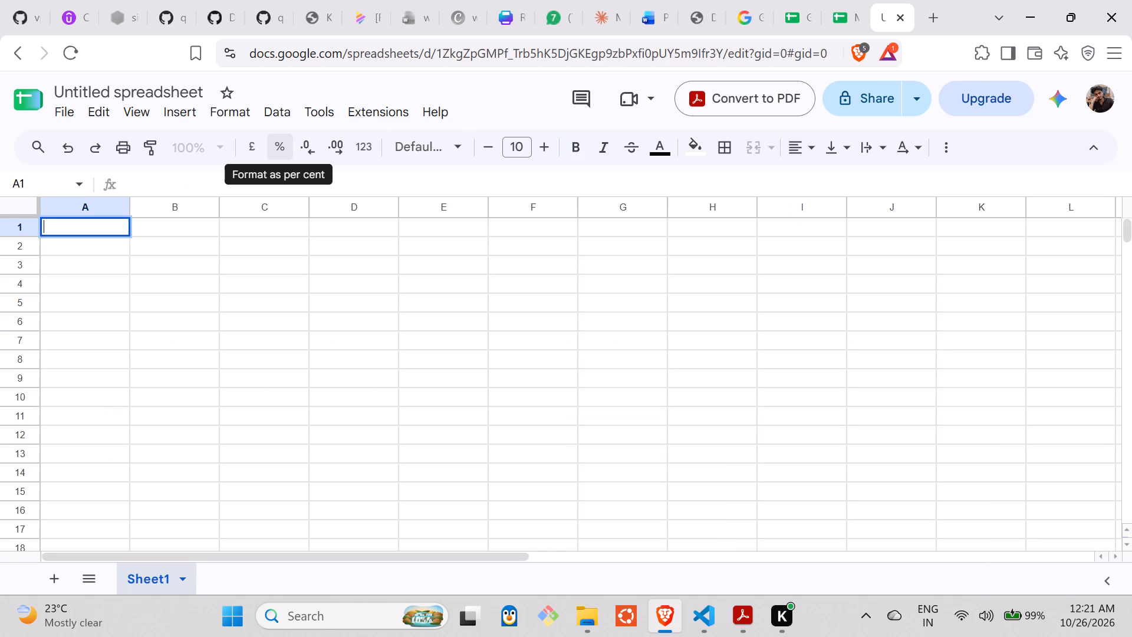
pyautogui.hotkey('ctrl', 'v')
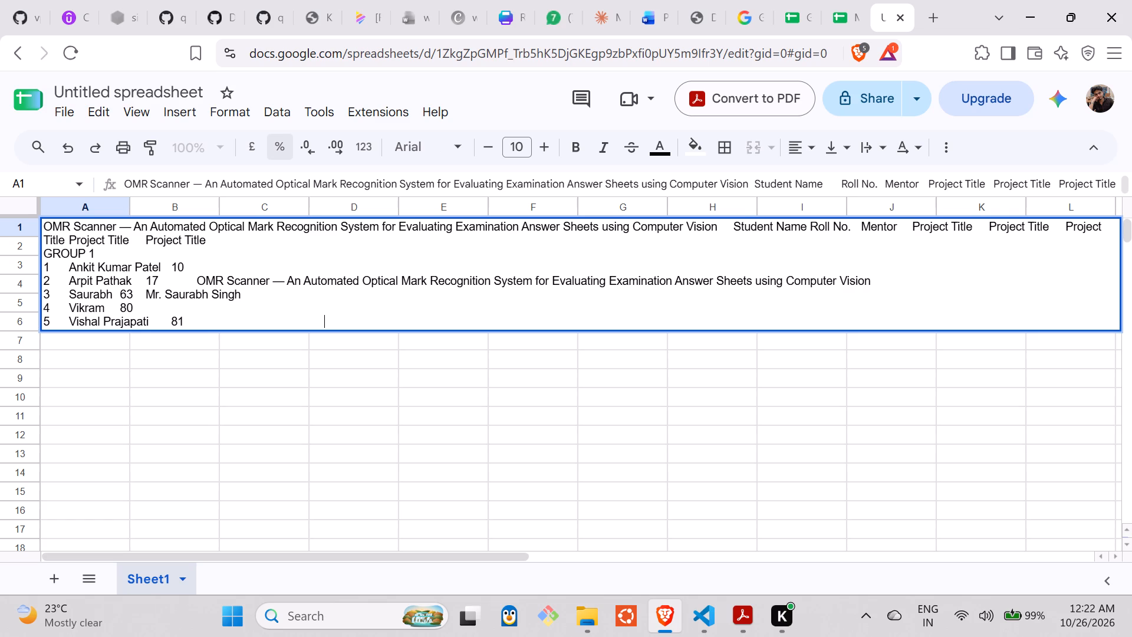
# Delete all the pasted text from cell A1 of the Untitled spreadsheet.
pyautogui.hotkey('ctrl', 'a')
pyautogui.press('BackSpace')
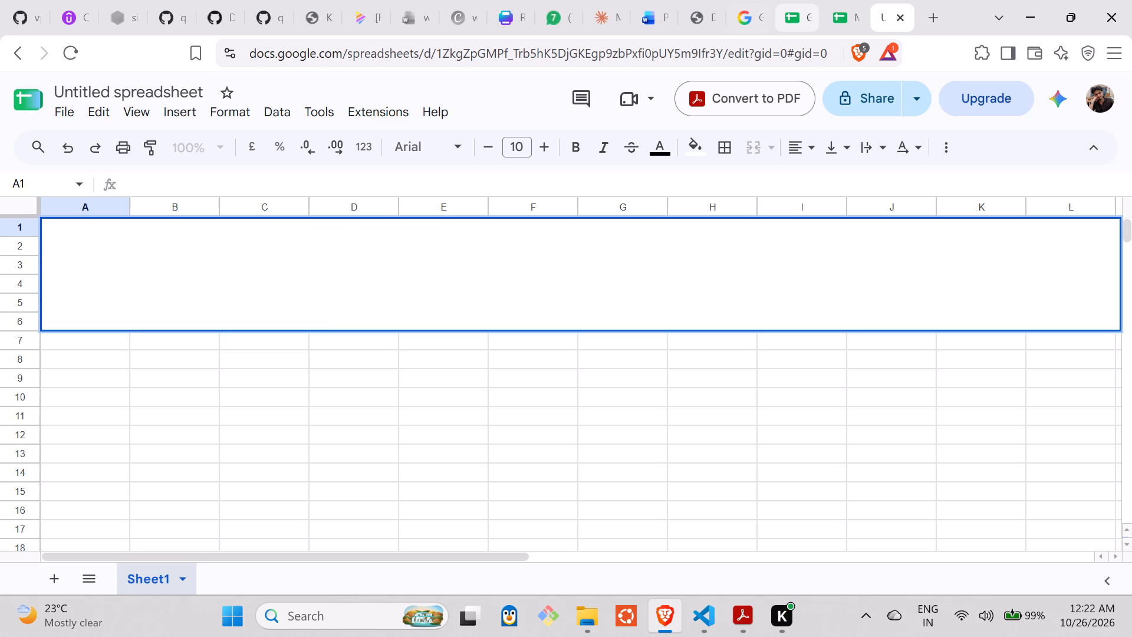
# Switch to Mini_Project_Groups_ and reopen it by going back to the Sheets home page and forward again.
pyautogui.click(837, 1)
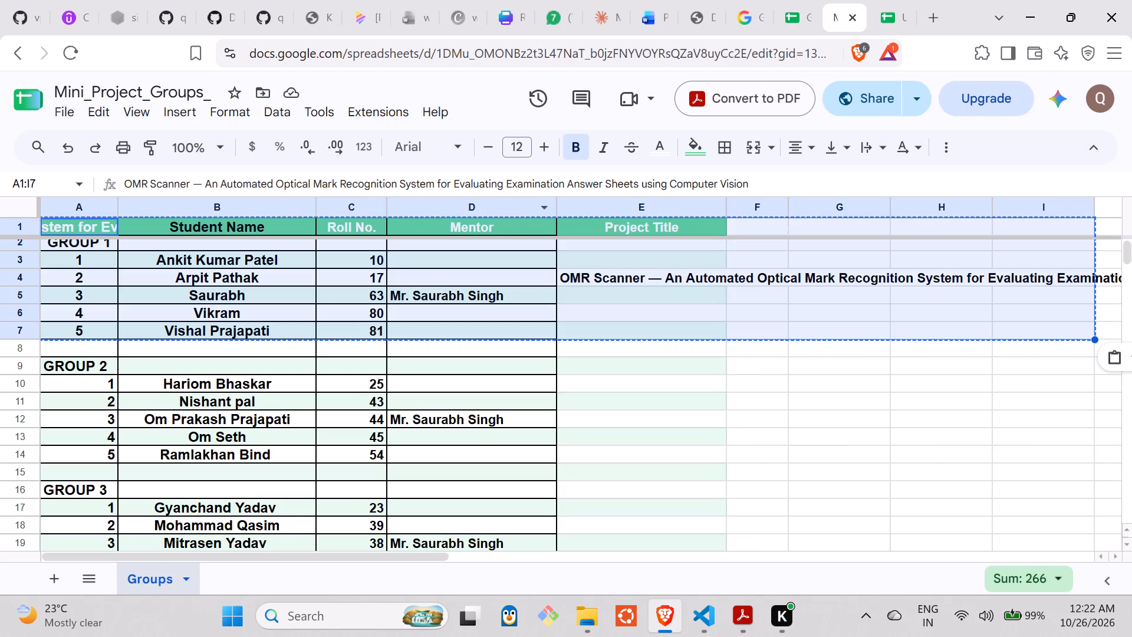
pyautogui.hscroll(1, 263, 281)
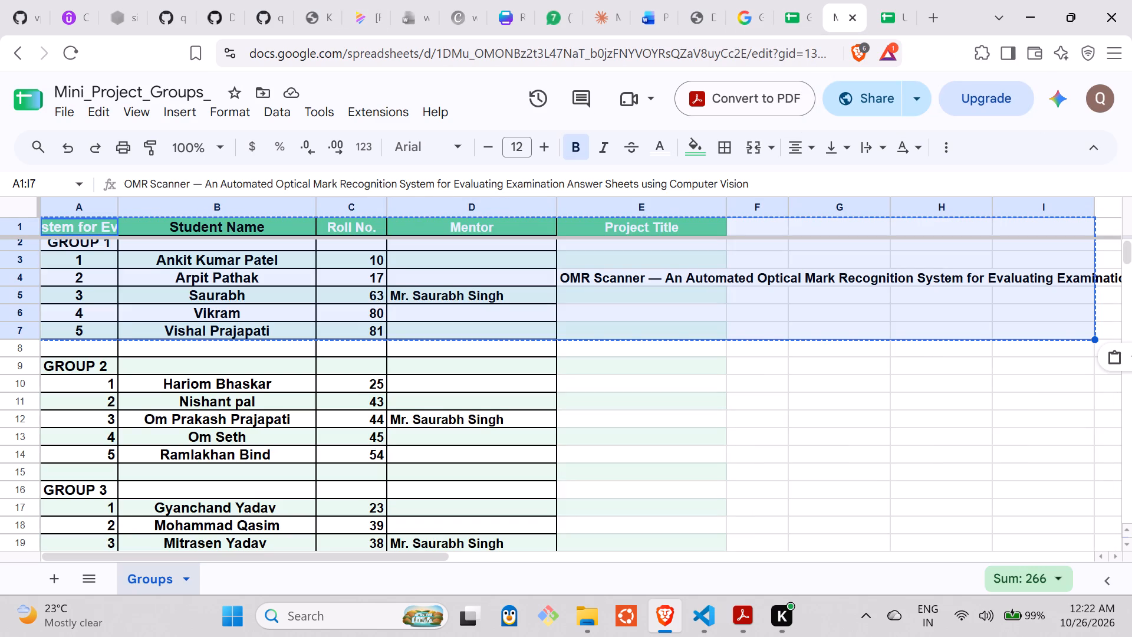
pyautogui.click(106, 326)
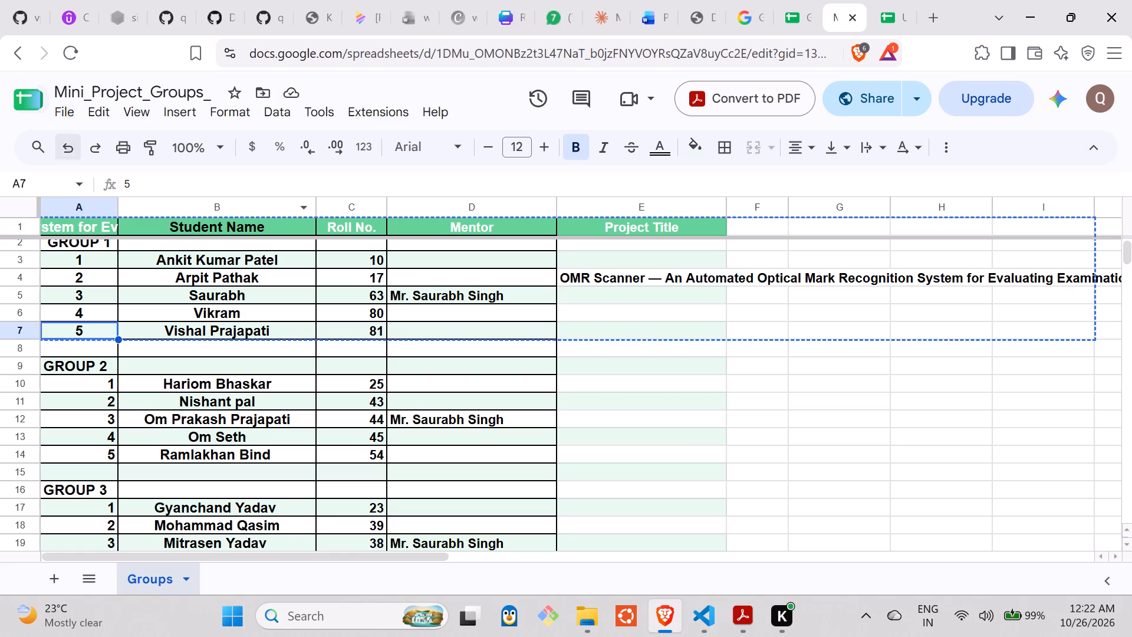
pyautogui.click(19, 52)
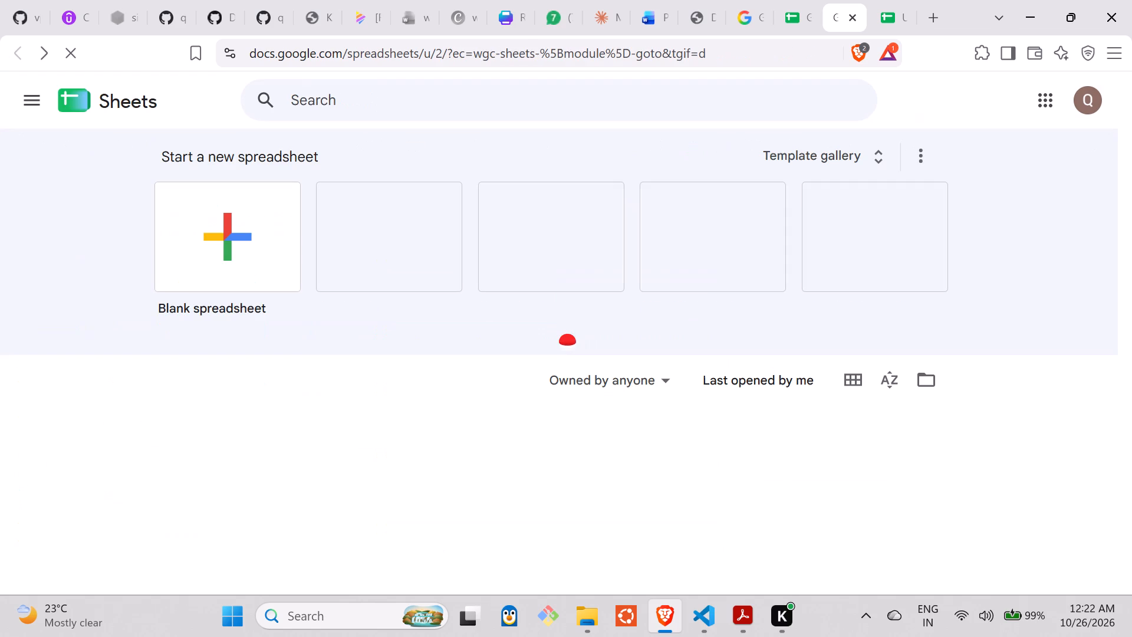
pyautogui.click(49, 51)
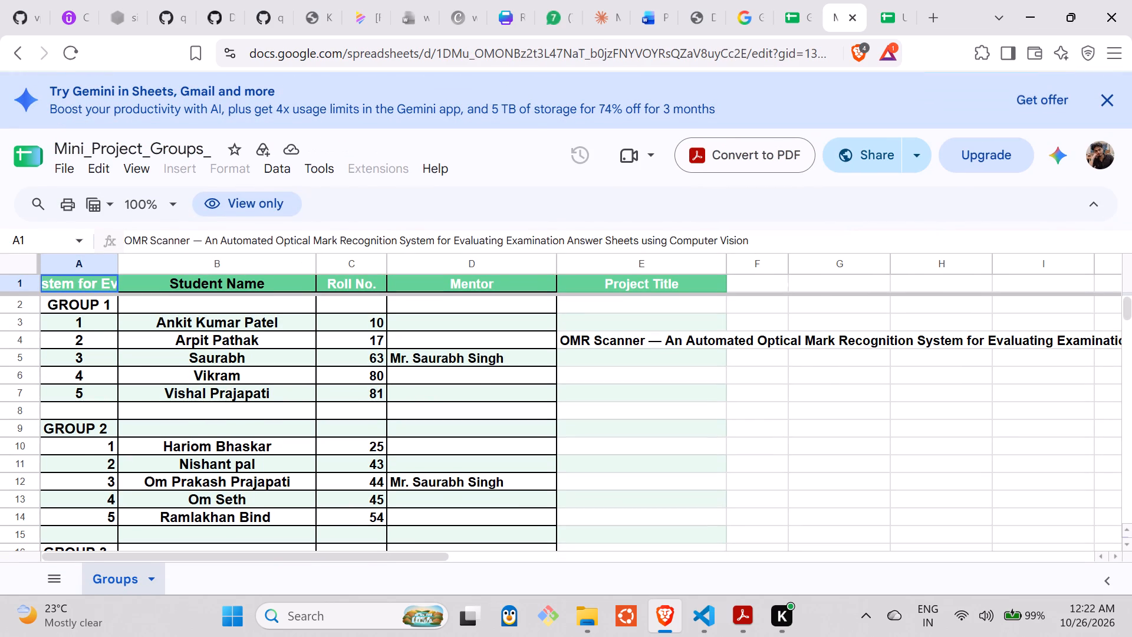
# Look through the group table in Mini_Project_Groups_, checking the student rows and the Project Title column.
pyautogui.scroll(-2, 231, 339)
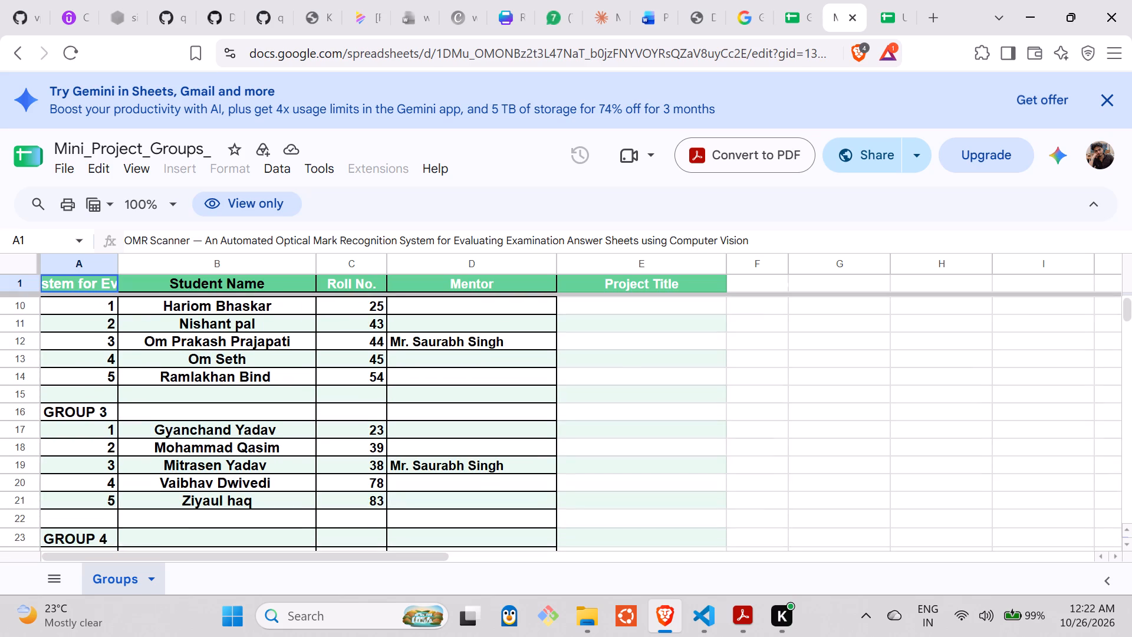
pyautogui.scroll(-1, 231, 339)
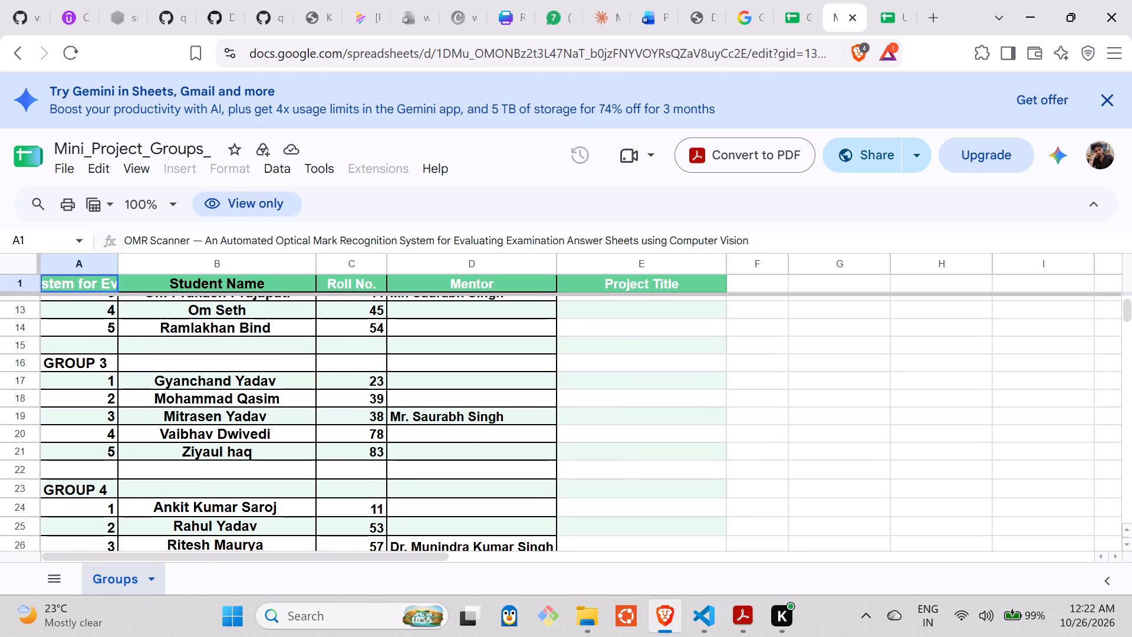
pyautogui.scroll(3, 678, 402)
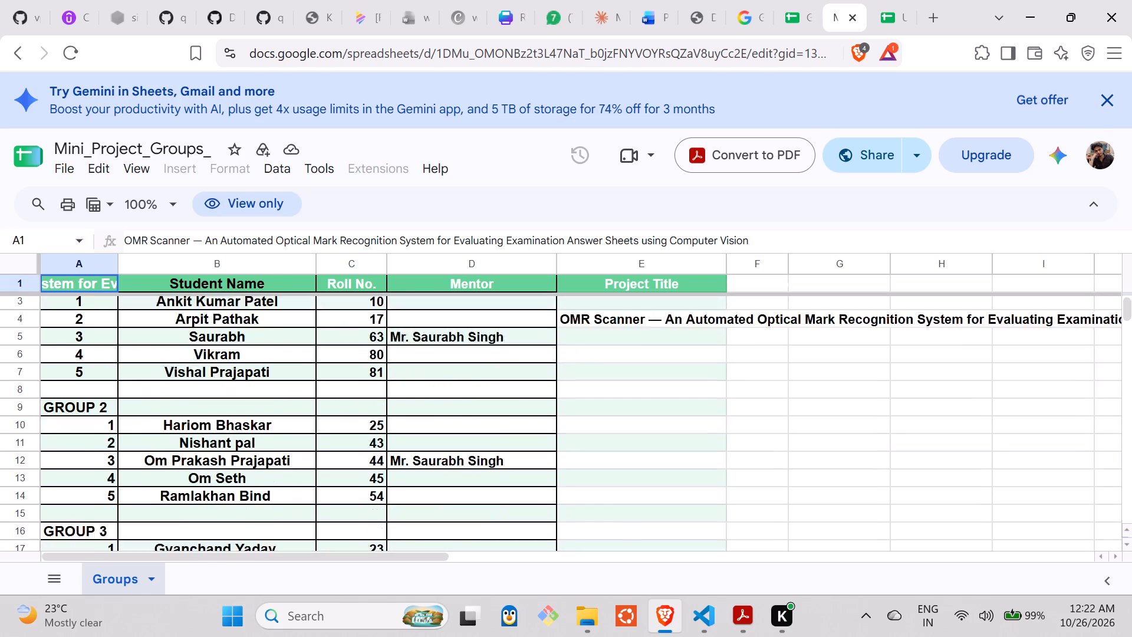
pyautogui.scroll(1, 678, 402)
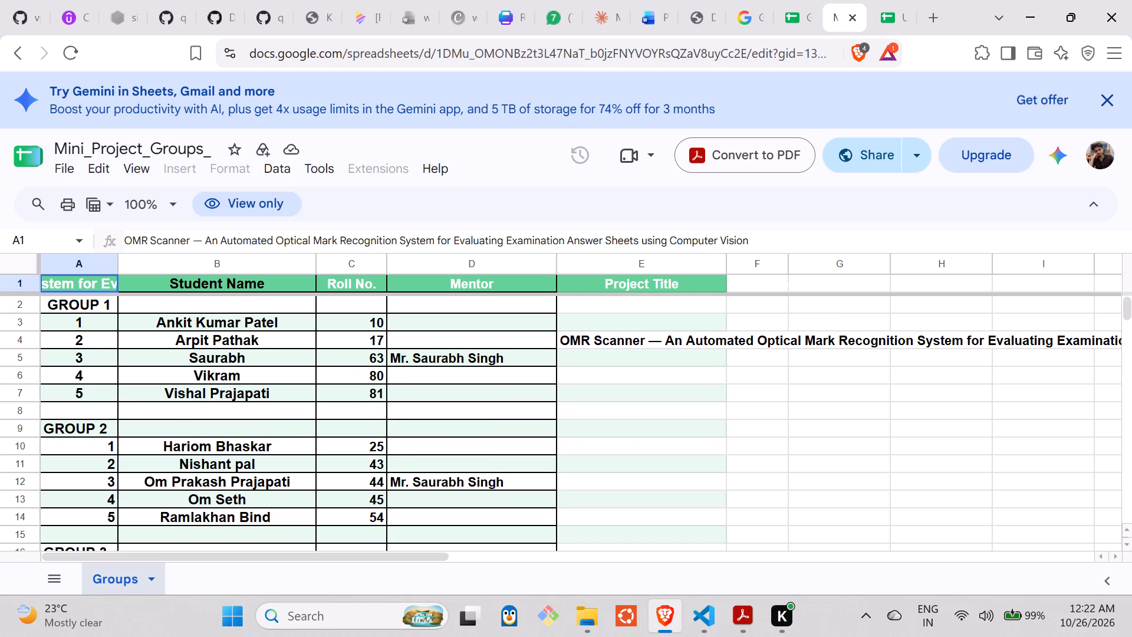
pyautogui.click(678, 402)
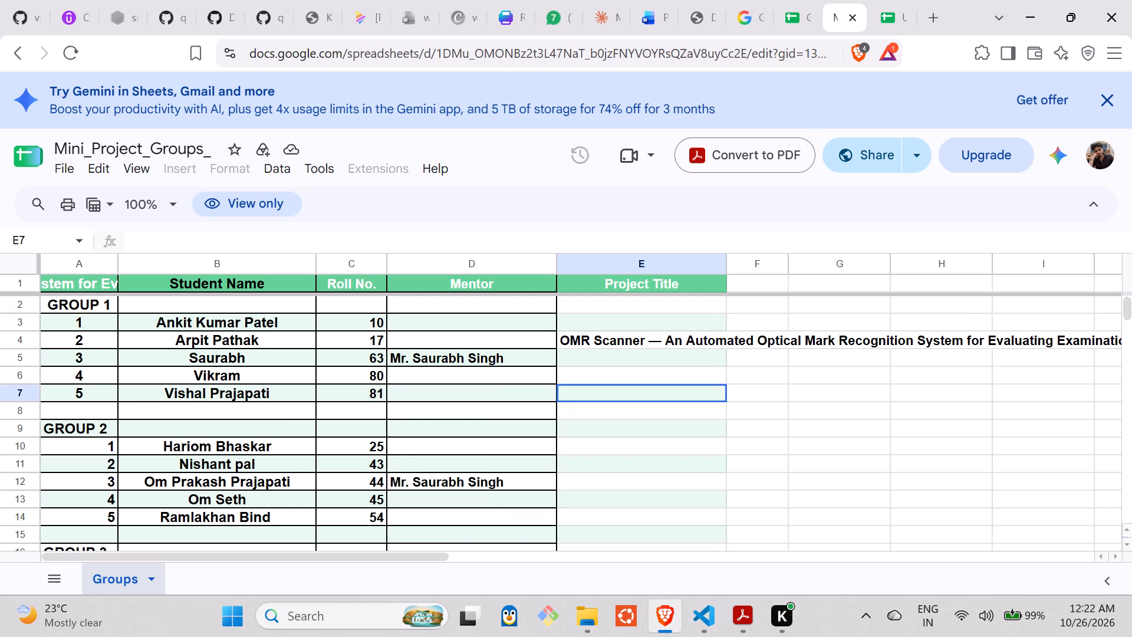
pyautogui.scroll(-1, 534, 398)
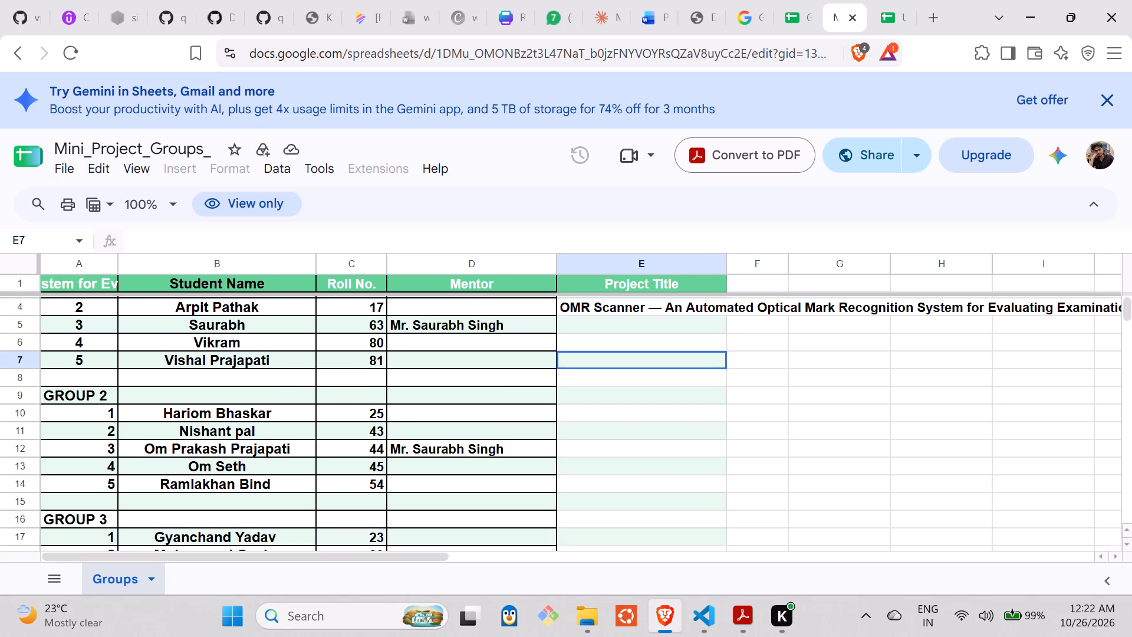
pyautogui.scroll(-1, 534, 398)
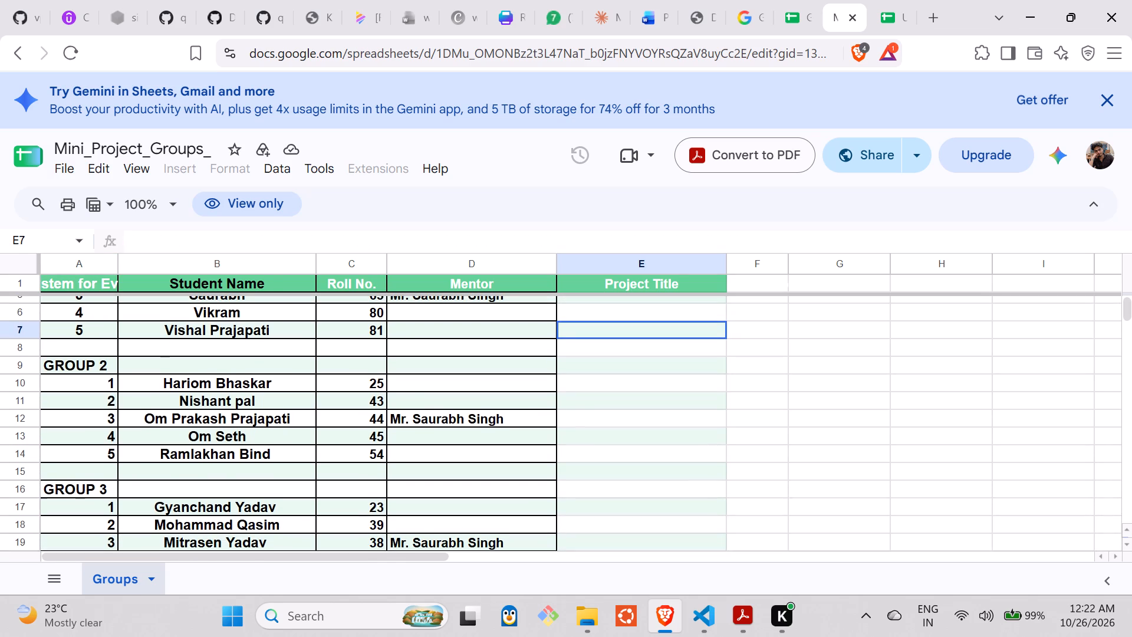
pyautogui.scroll(-1, 534, 398)
# In the Untitled spreadsheet, try to undo the last edits, leave the empty A1 cell edit and reselect cell A1.
pyautogui.click(890, 2)
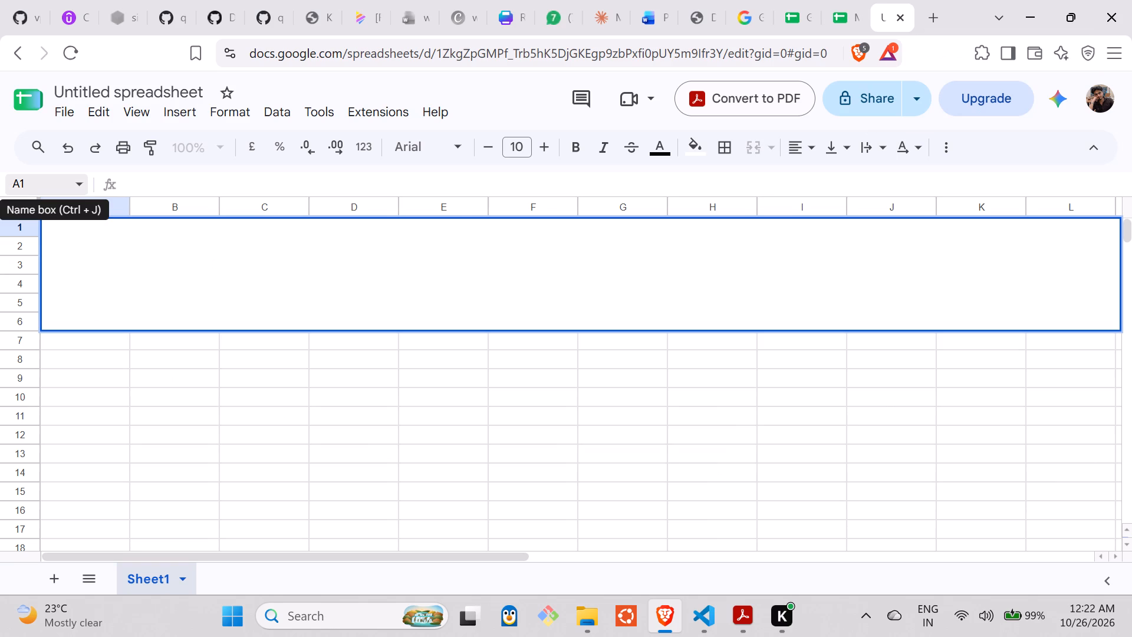
pyautogui.click(63, 147)
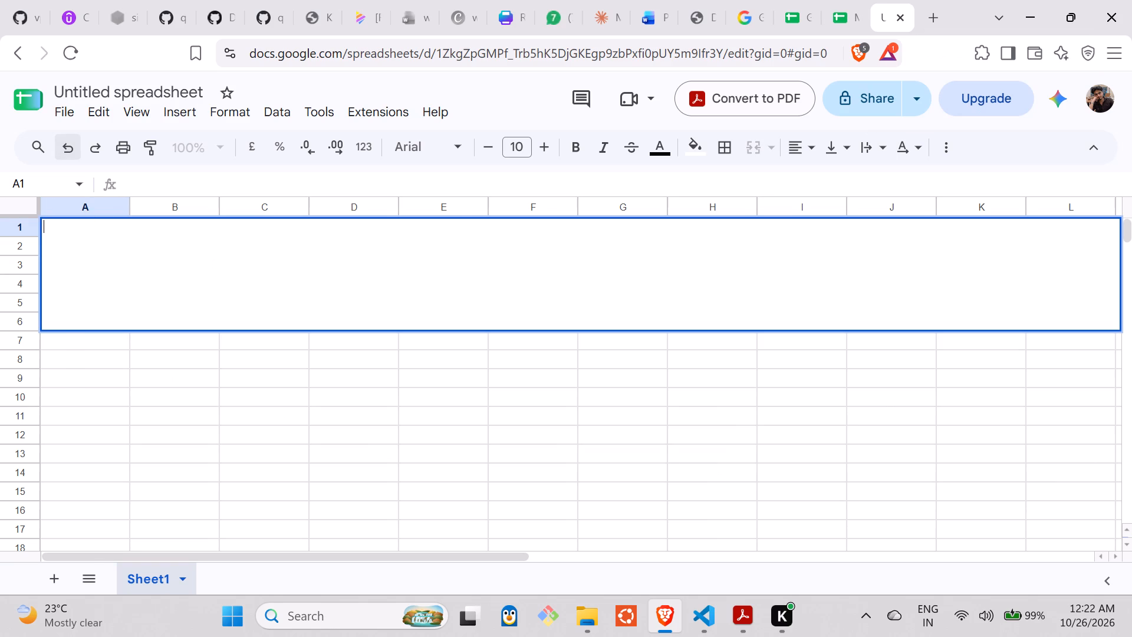
pyautogui.click(63, 147)
pyautogui.tripleClick(63, 147)
pyautogui.tripleClick(63, 147)
pyautogui.press('Delete')
pyautogui.click(89, 408)
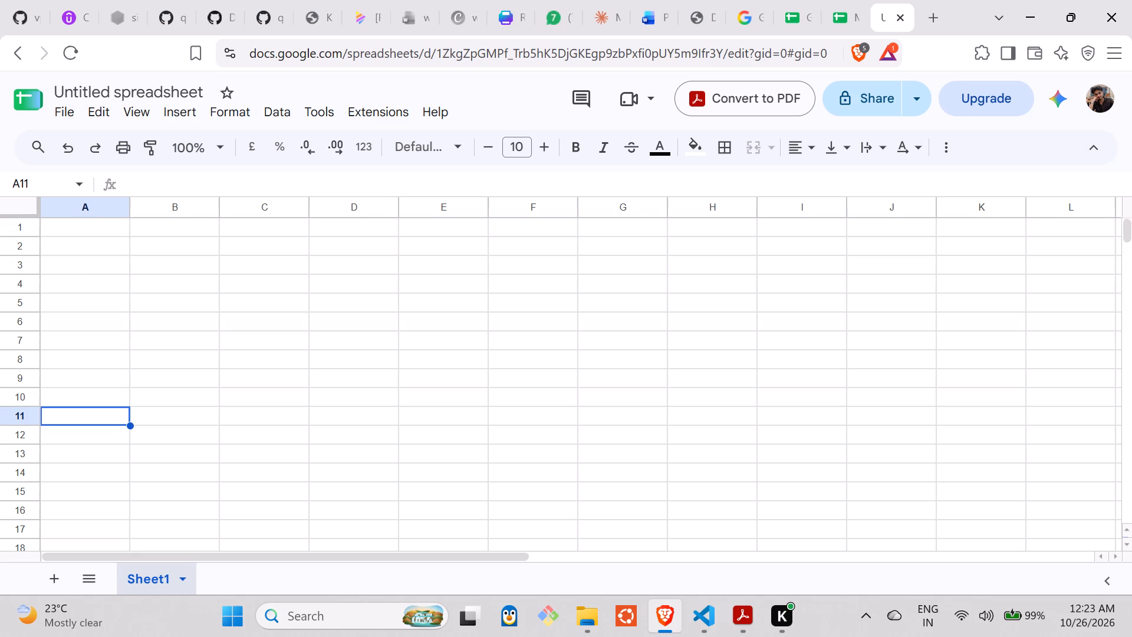
pyautogui.click(54, 222)
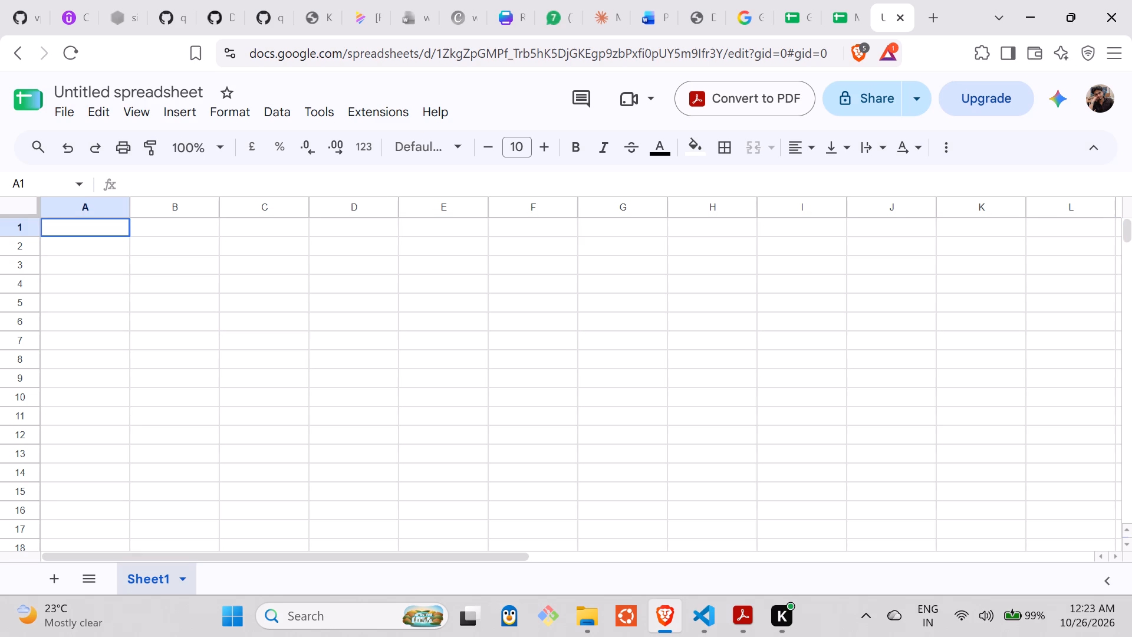
# Return to Mini_Project_Groups_ and examine the top of the group table, checking cells A1, A2 and B1.
pyautogui.click(836, 0)
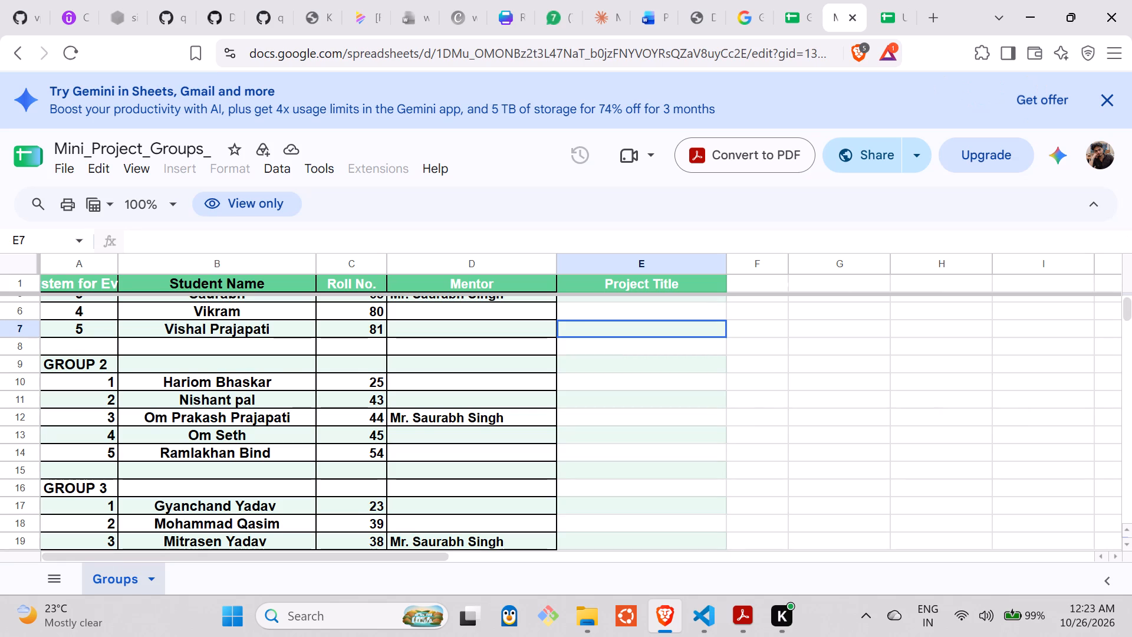
pyautogui.hscroll(-2, 588, 330)
pyautogui.hscroll(15, 588, 330)
pyautogui.hscroll(6, 588, 330)
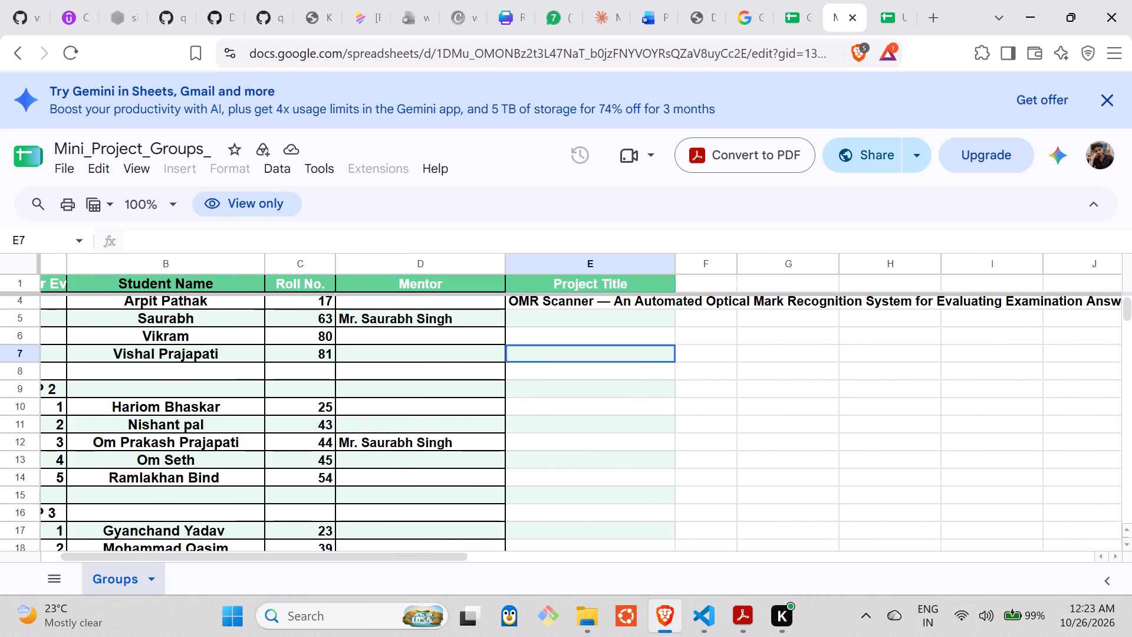
pyautogui.moveTo(0, 202); pyautogui.dragTo(62, 265)
pyautogui.hscroll(1, 78, 306)
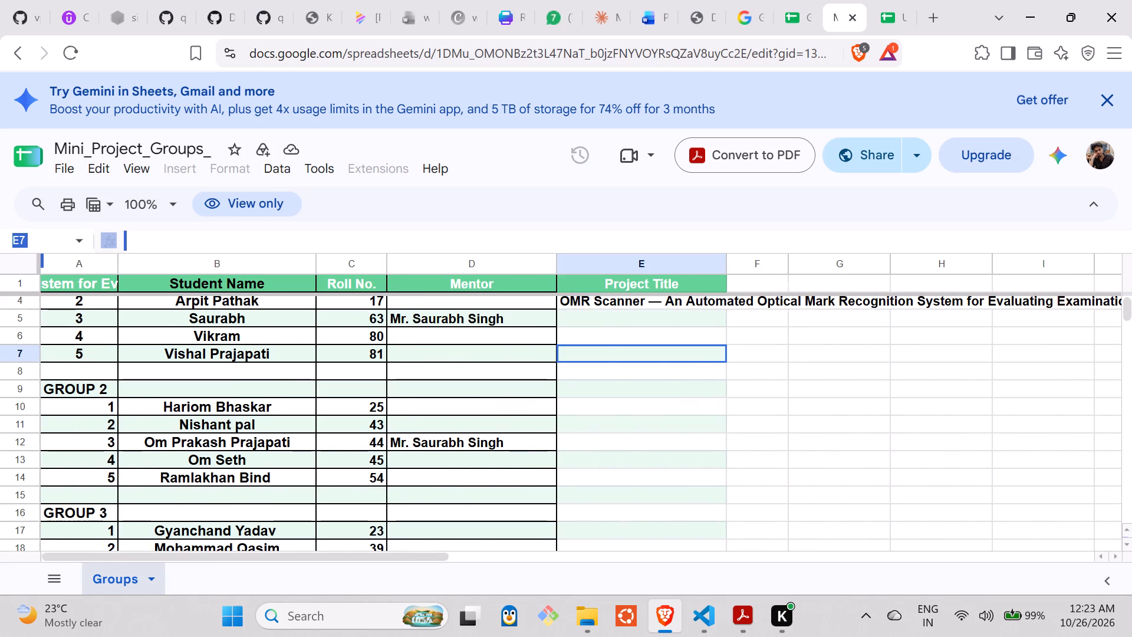
pyautogui.scroll(2, 78, 306)
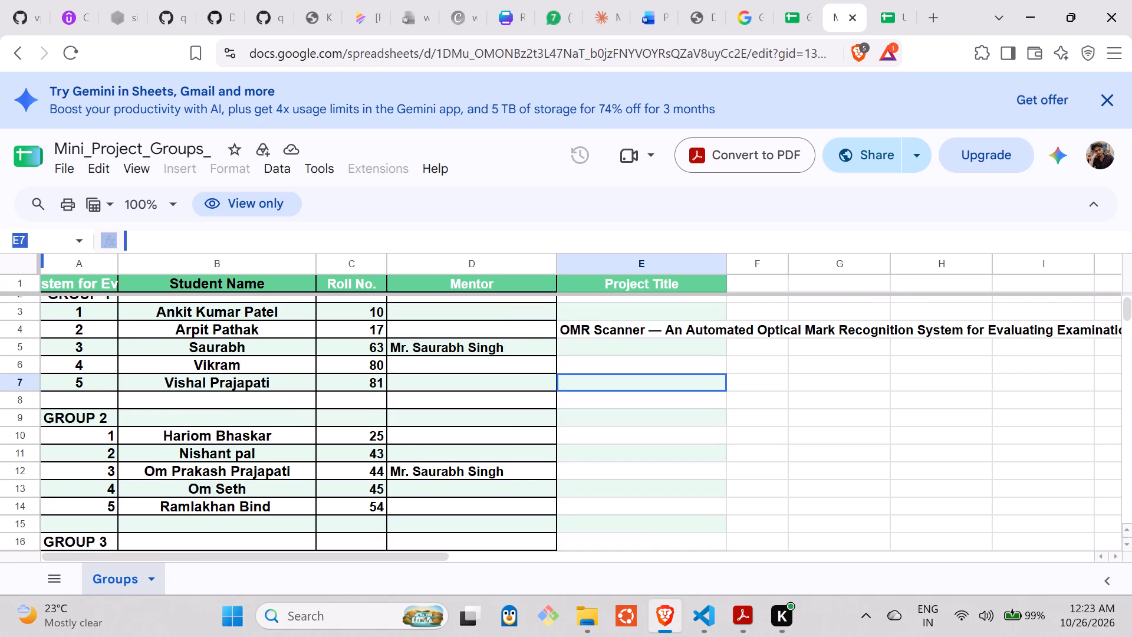
pyautogui.scroll(1, 78, 306)
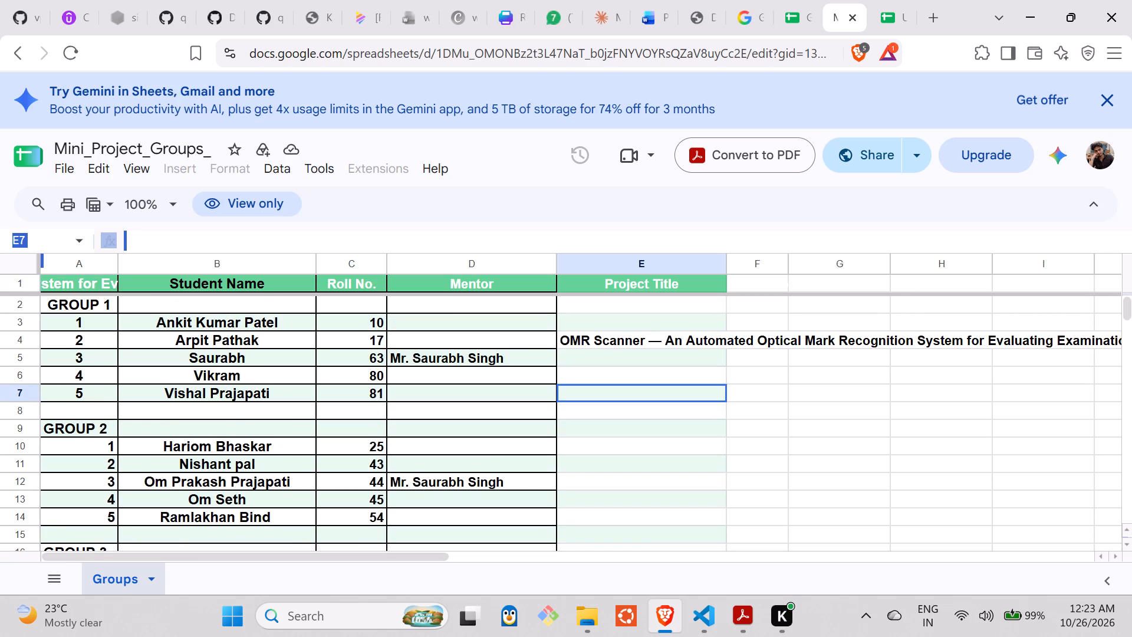
pyautogui.click(96, 283)
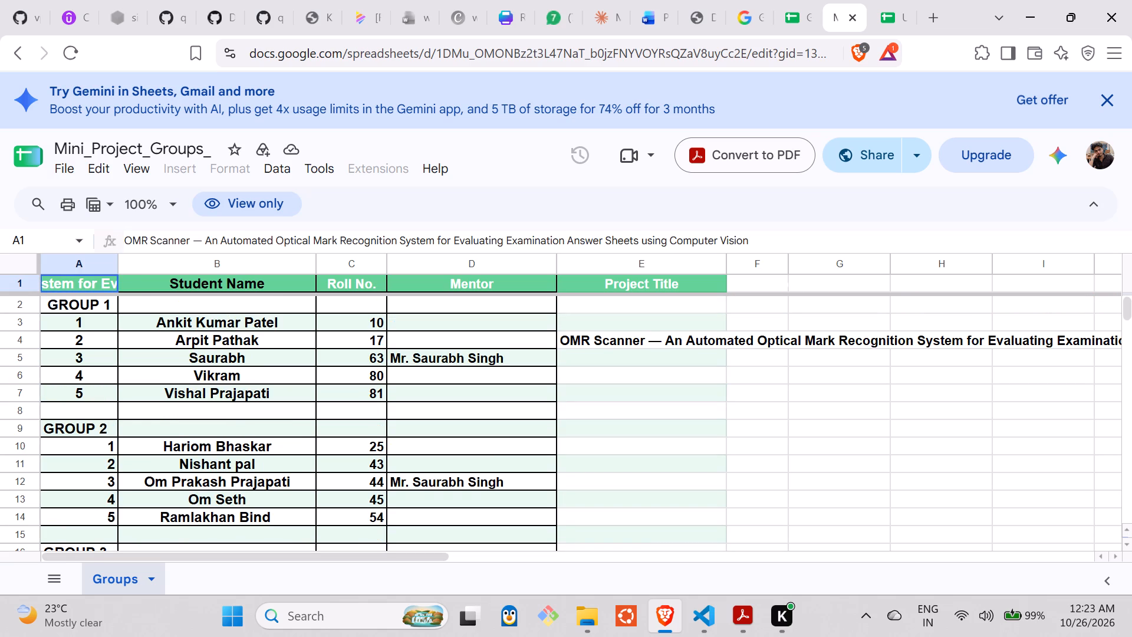
pyautogui.click(96, 283)
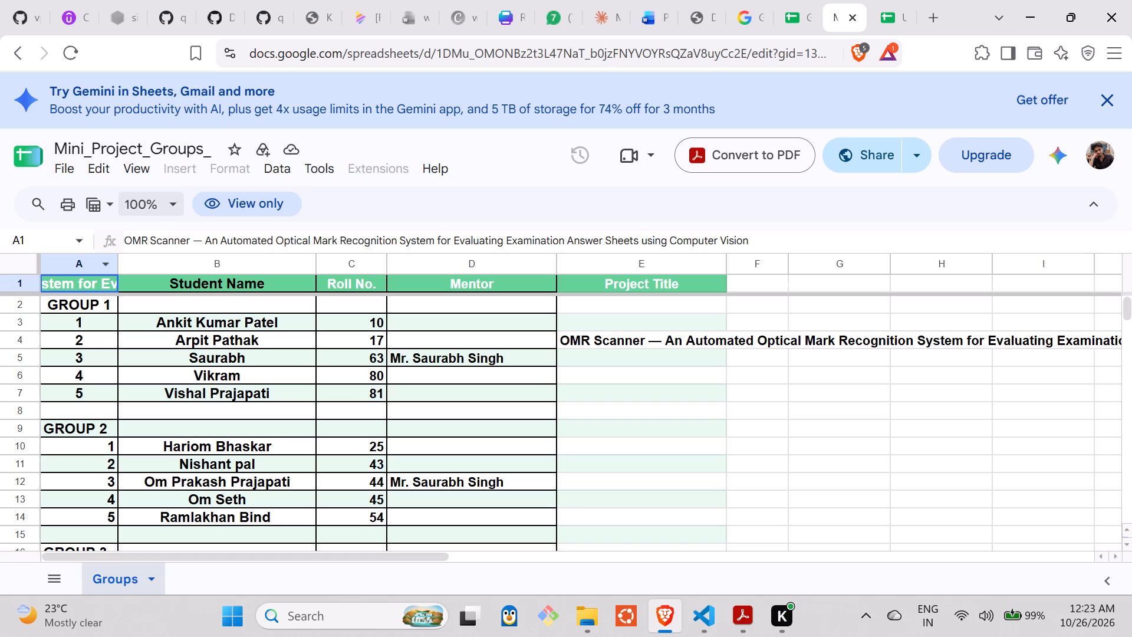
pyautogui.click(83, 310)
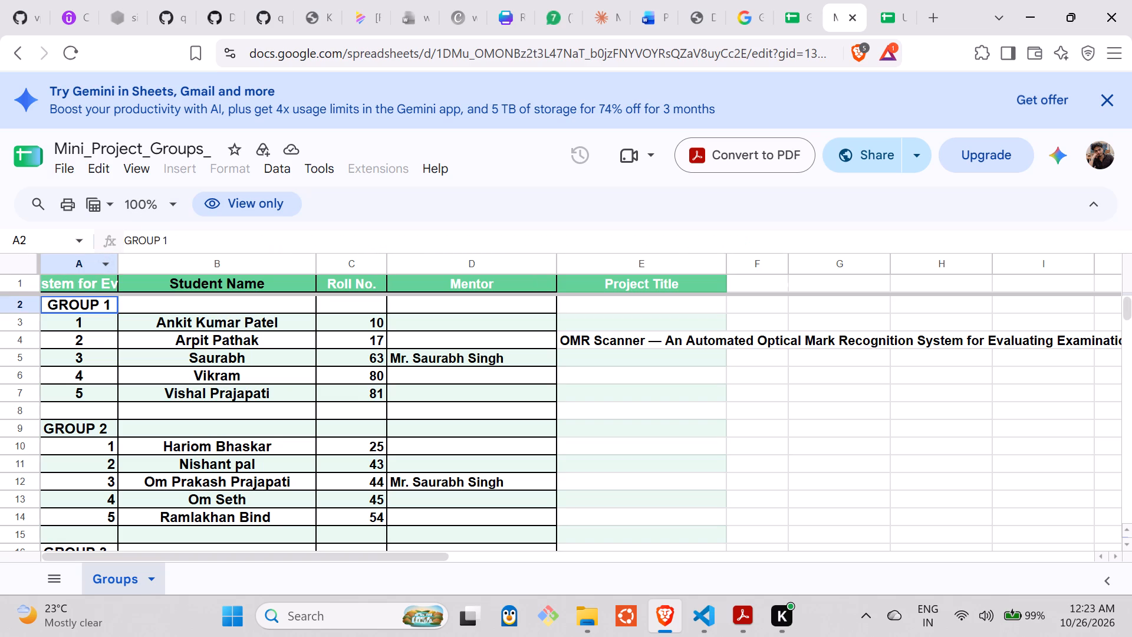
pyautogui.click(198, 289)
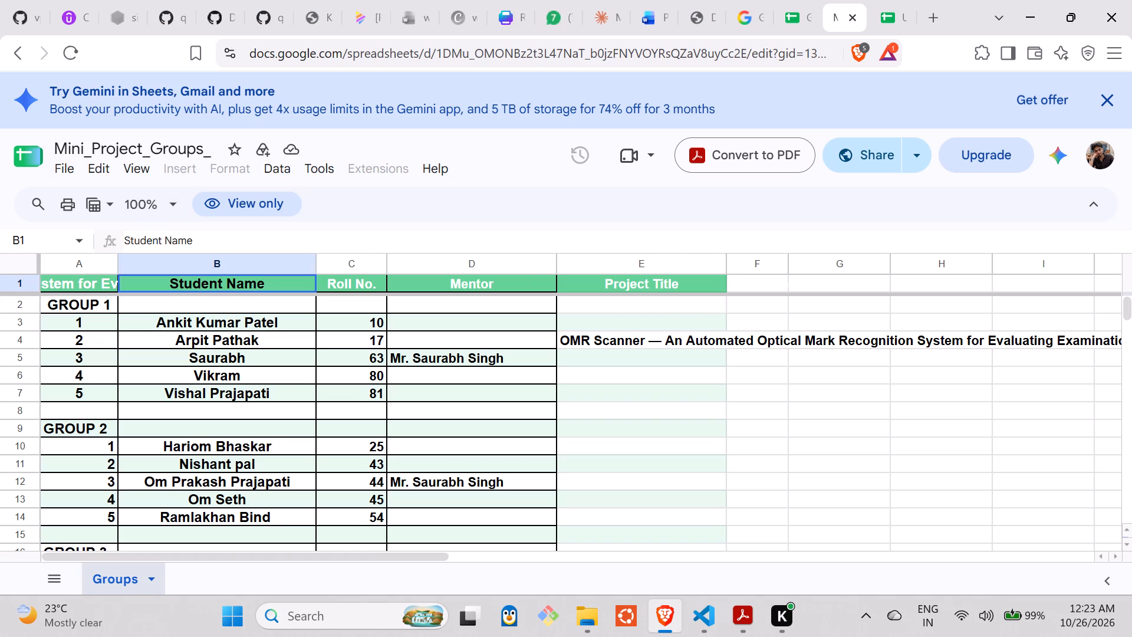
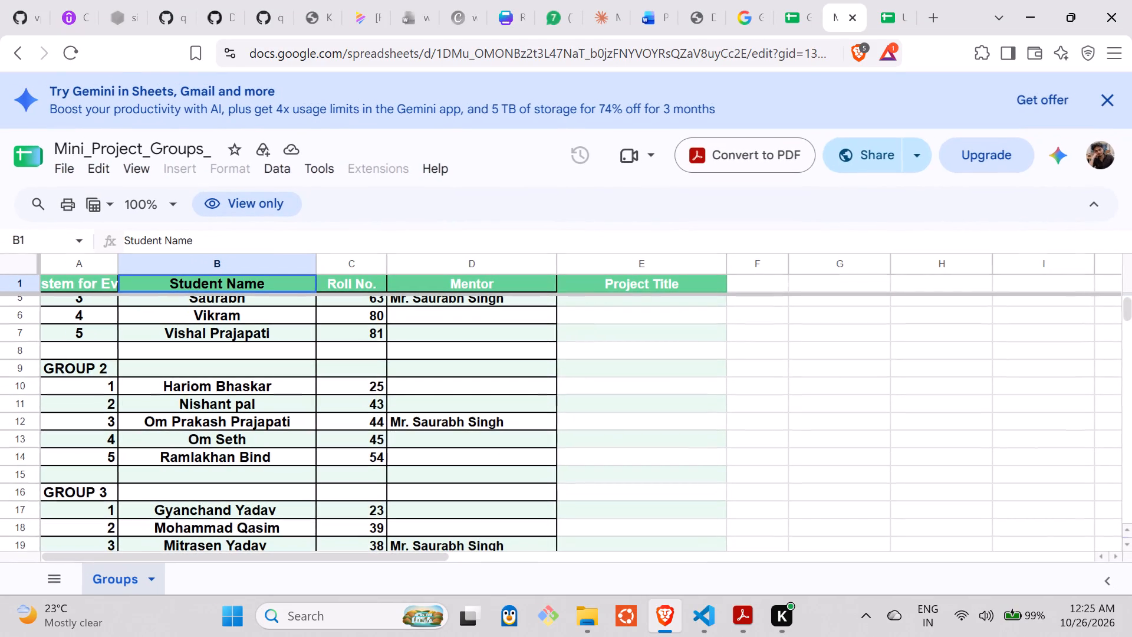
# Look across the top of the group table in Mini_Project_Groups_, examining the Mentor and Project Title columns for Group 1.
pyautogui.scroll(1, 739, 339)
pyautogui.hscroll(-2, 739, 339)
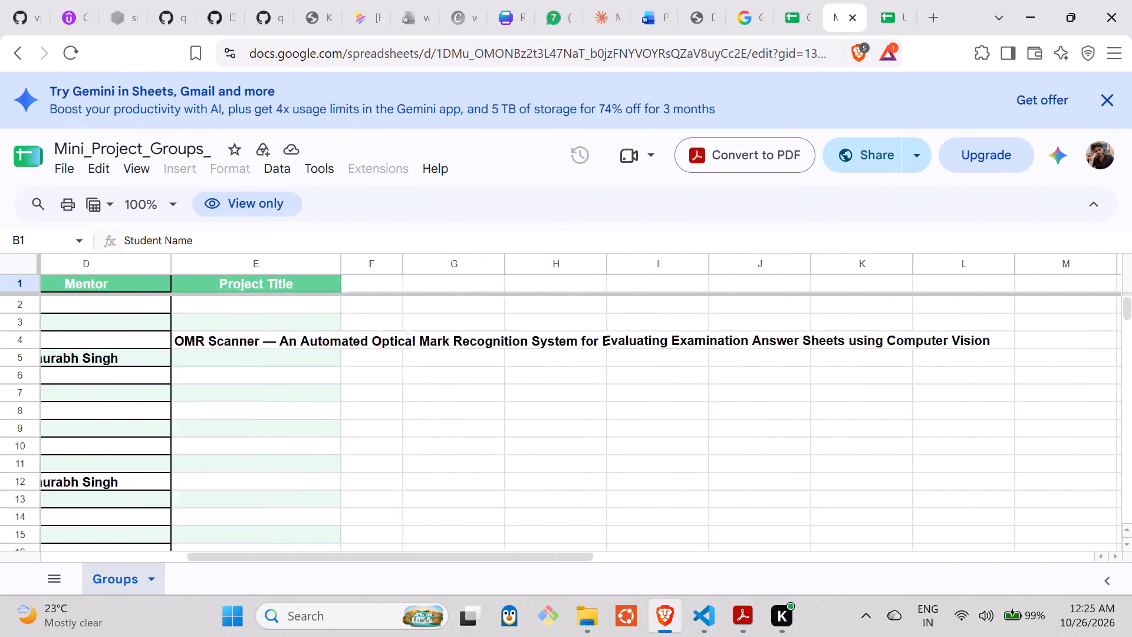
pyautogui.hscroll(-1, 739, 339)
pyautogui.hscroll(6, 739, 339)
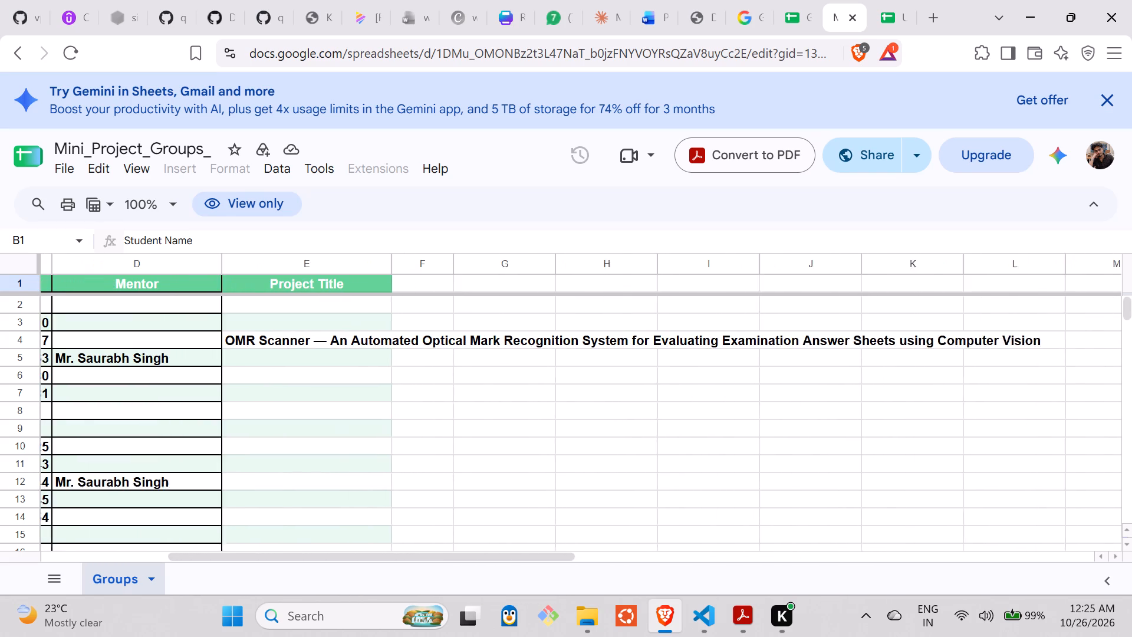
pyautogui.hscroll(1, 739, 339)
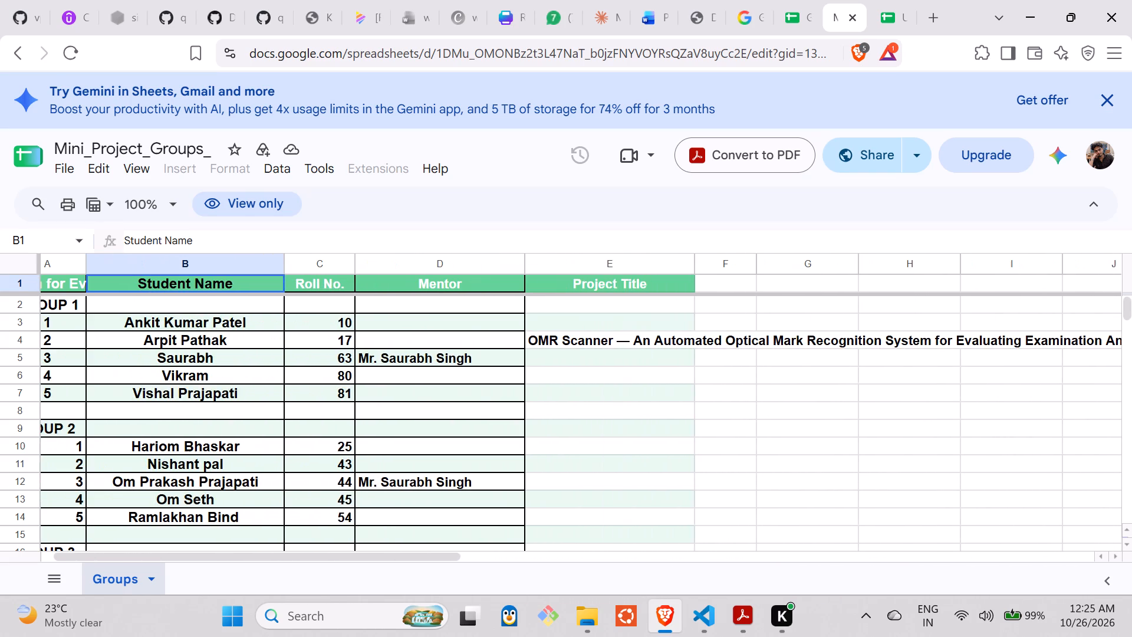
pyautogui.hscroll(3, 739, 339)
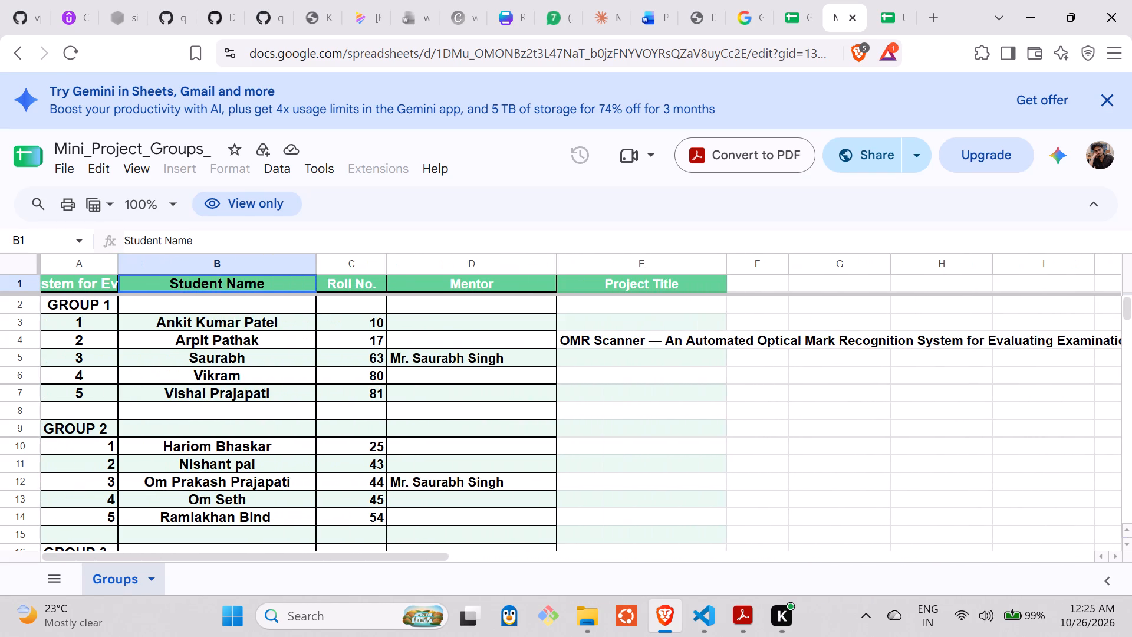
# Check the full content of cell B3 and look through the rows of Groups 2 to 4.
pyautogui.click(272, 323)
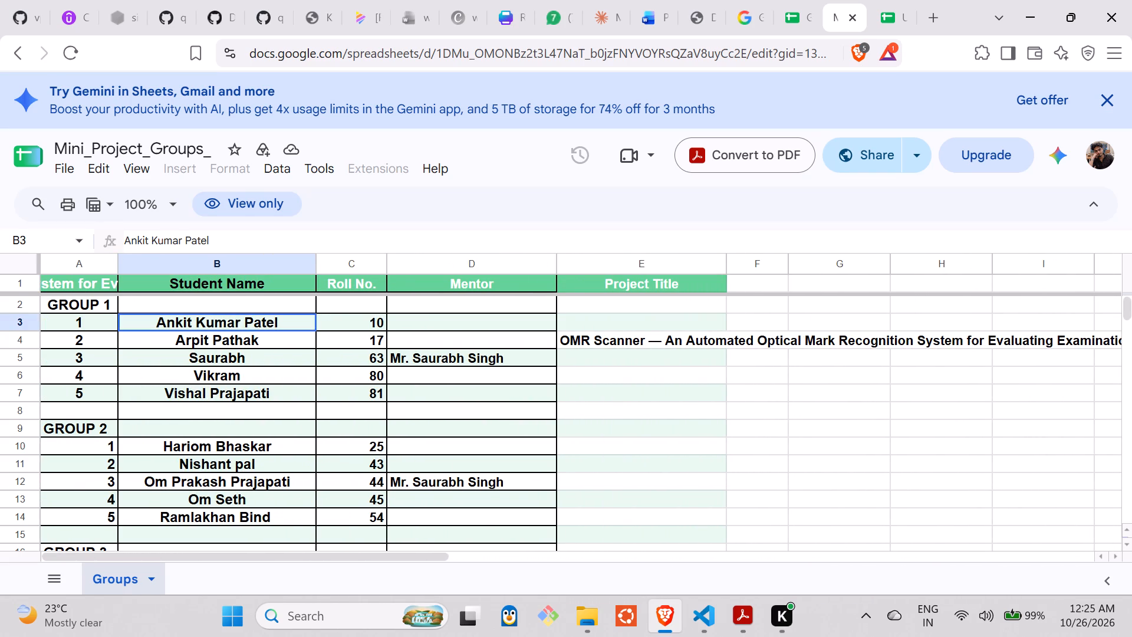
pyautogui.click(219, 244)
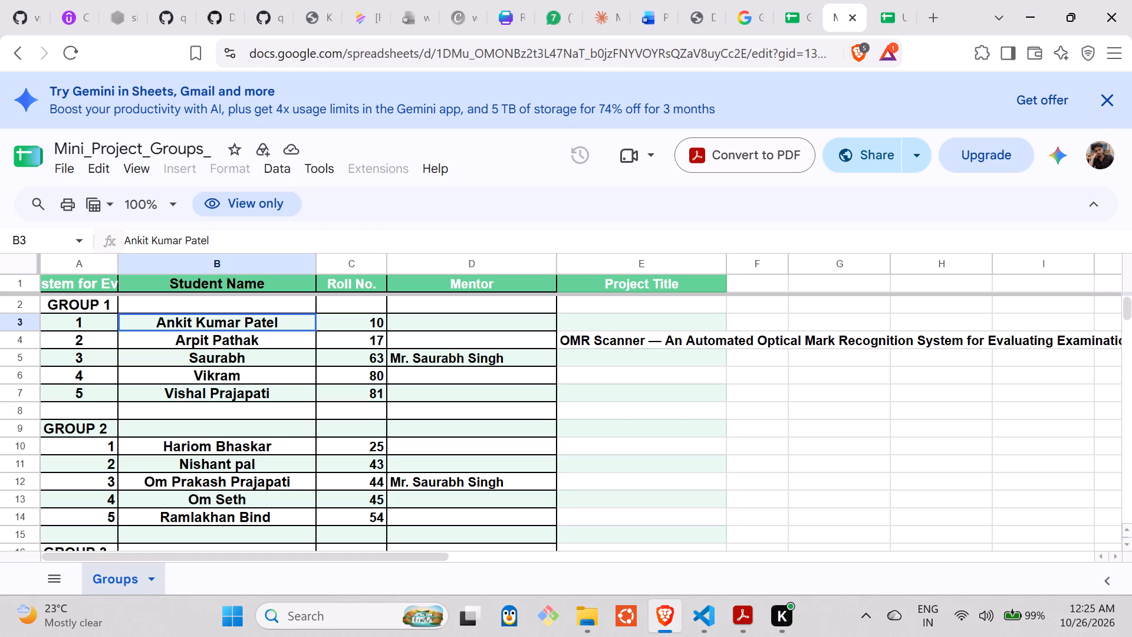
pyautogui.doubleClick(219, 244)
pyautogui.doubleClick(219, 244)
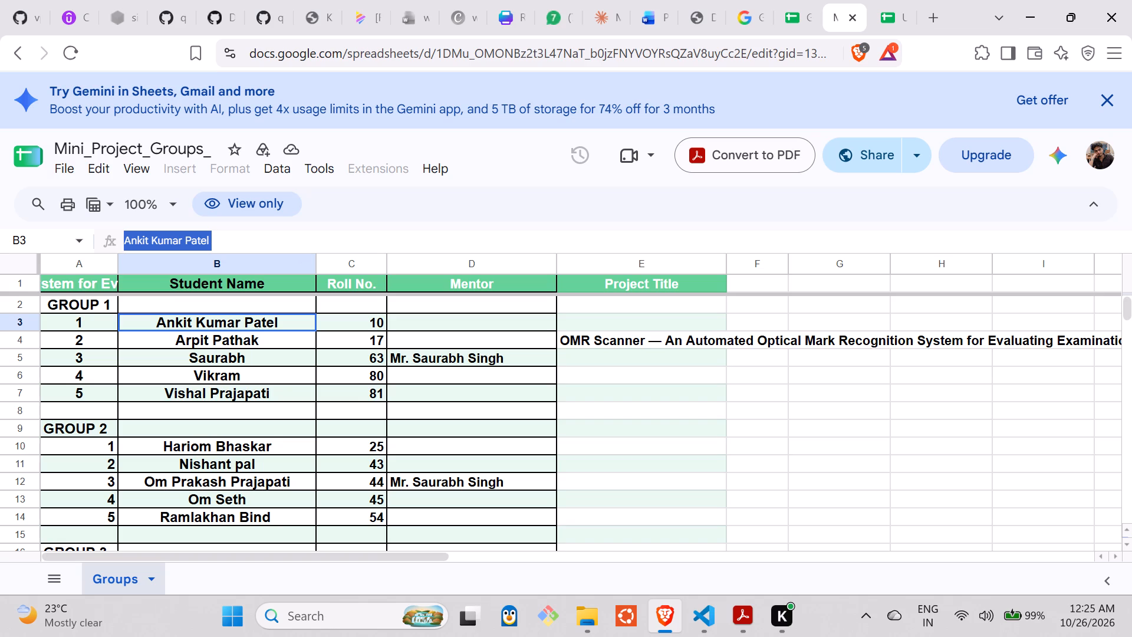
pyautogui.scroll(-1, 206, 360)
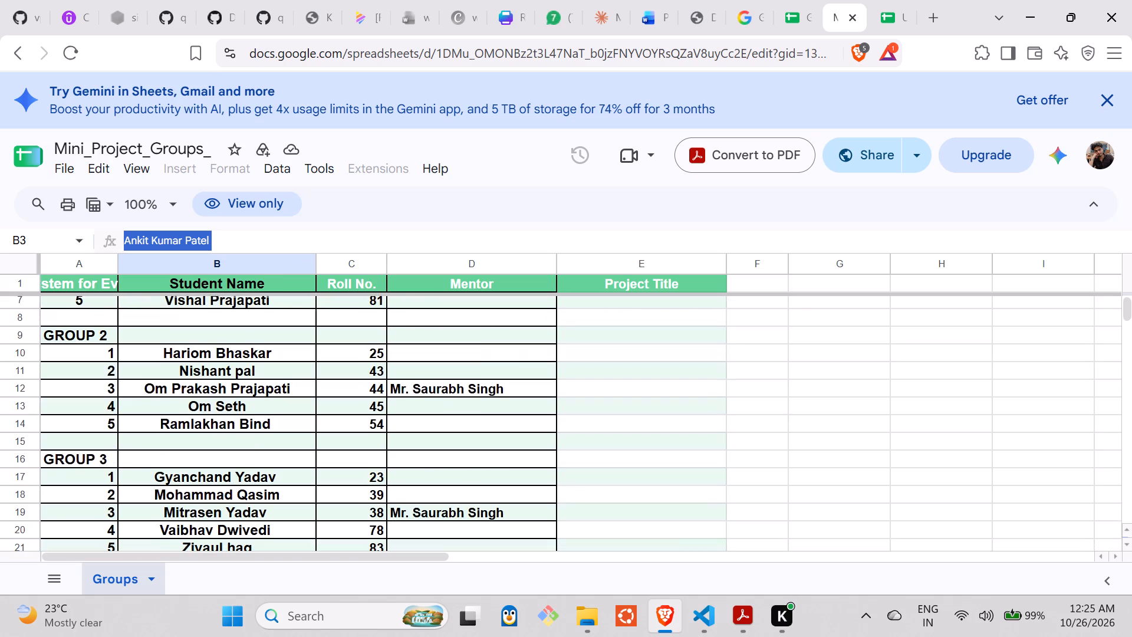
pyautogui.scroll(-1, 206, 360)
pyautogui.hscroll(1, 206, 360)
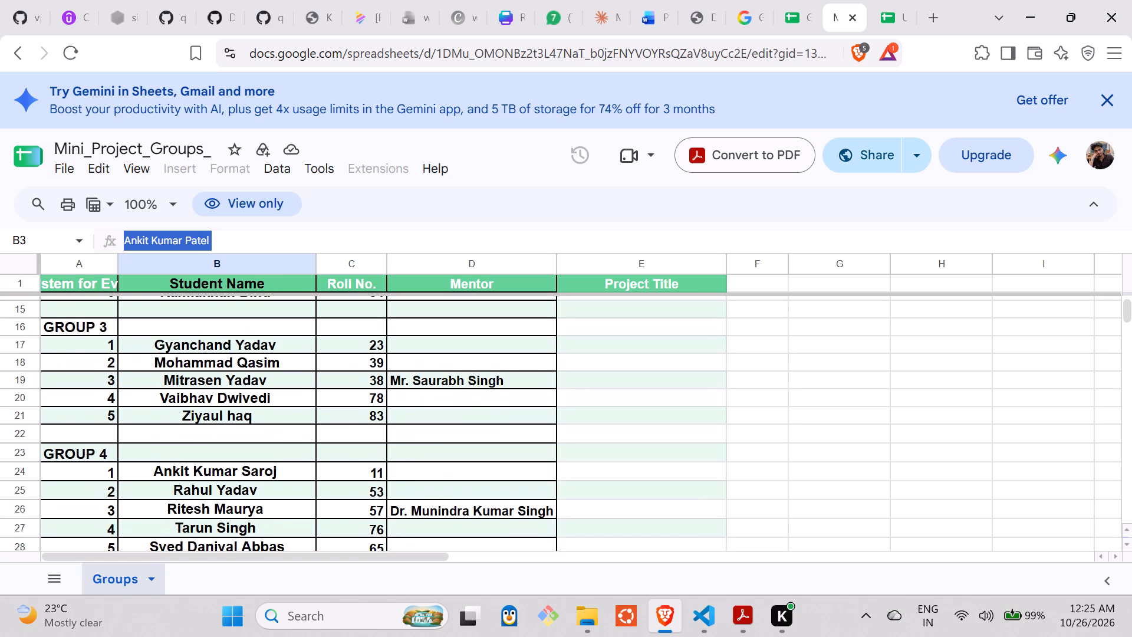
pyautogui.hscroll(1, 206, 360)
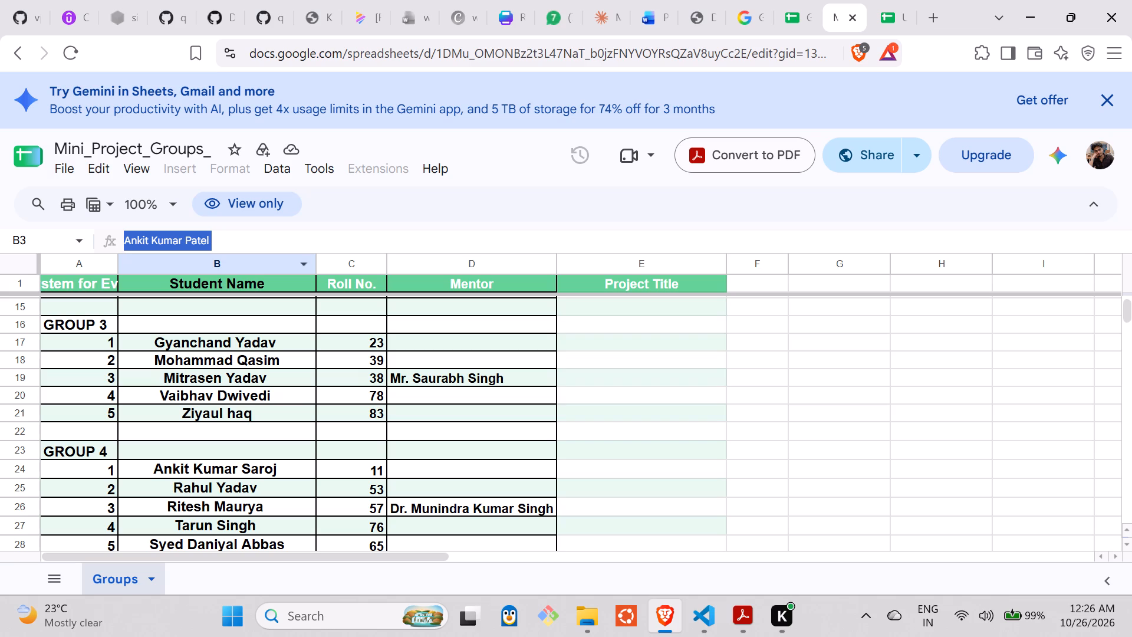
# Search for yt in a new browser tab, open YouTube from the results and sign in.
pyautogui.click(927, 22)
pyautogui.click(501, 253)
pyautogui.write('yt')
pyautogui.press('Return')
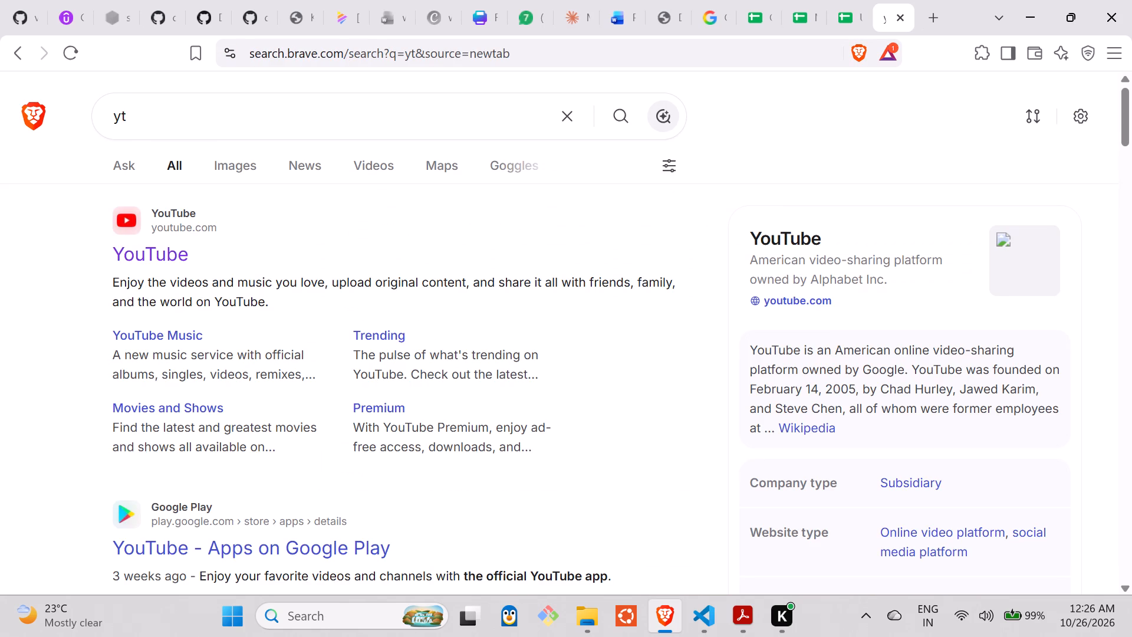
pyautogui.click(144, 252)
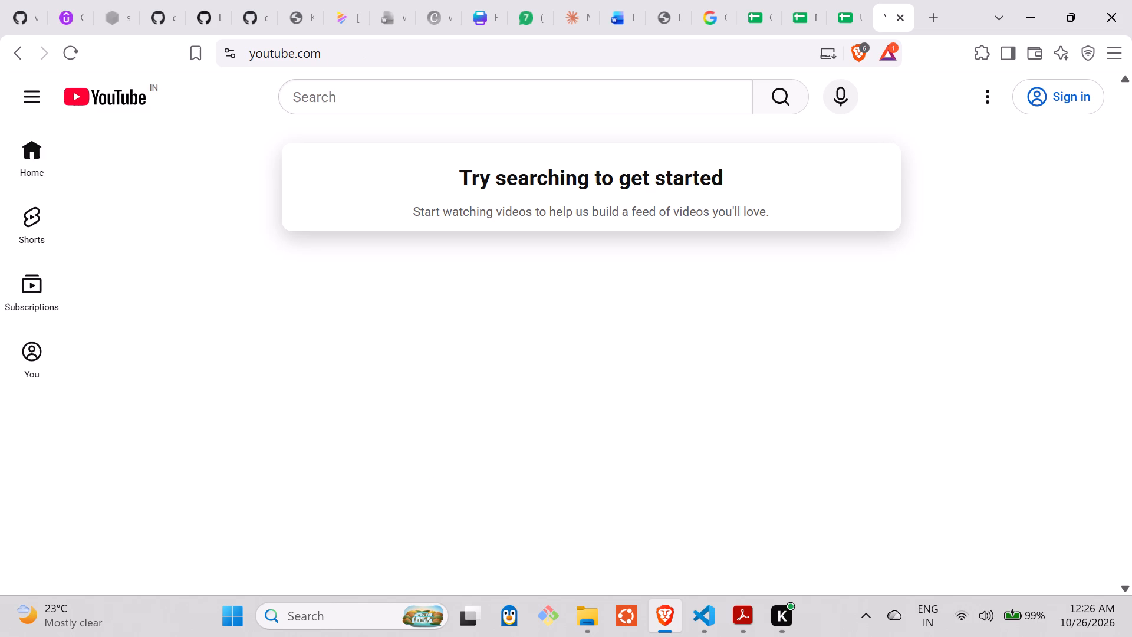
pyautogui.click(1061, 100)
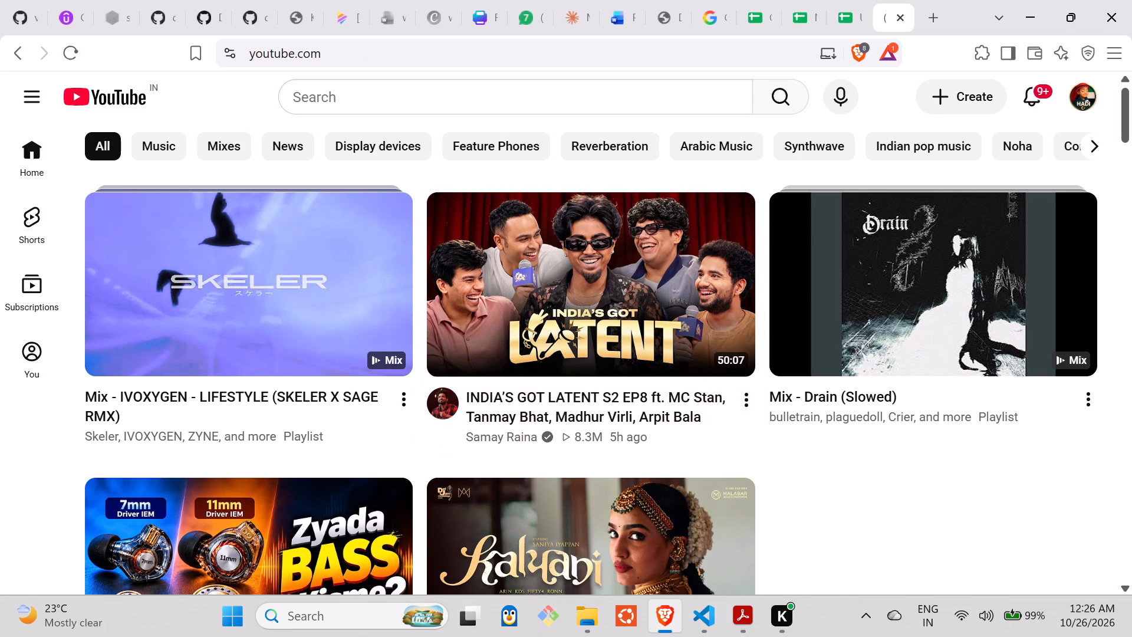
# Browse the recommended videos, Shorts and Top news on the YouTube home feed.
pyautogui.scroll(-3, 1070, 457)
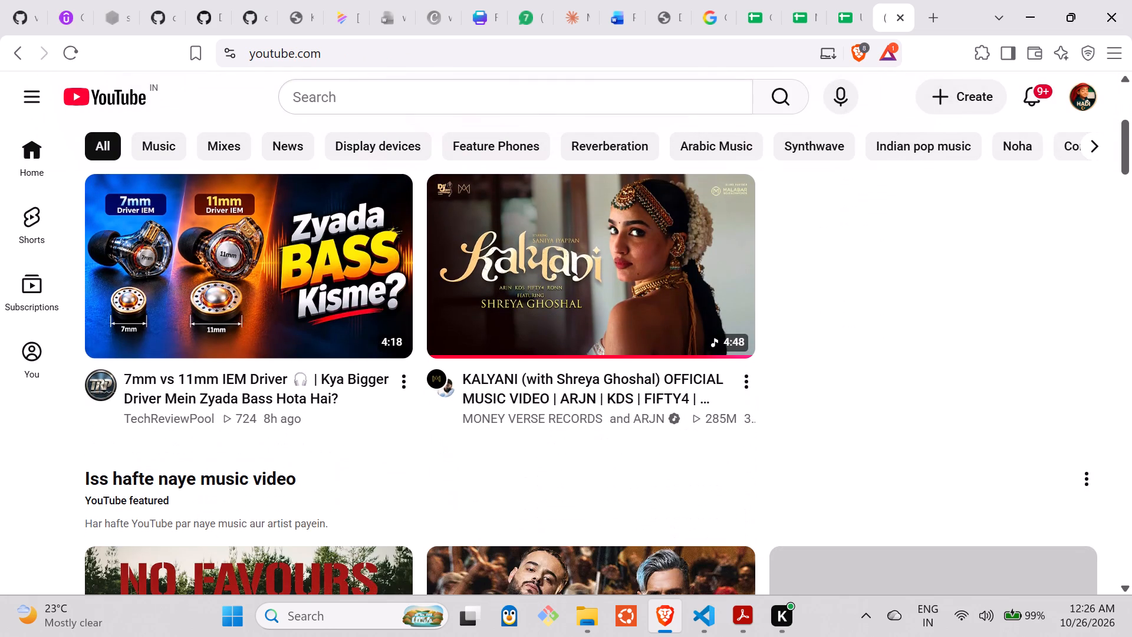
pyautogui.scroll(-1, 1070, 457)
pyautogui.scroll(-6, 1131, 417)
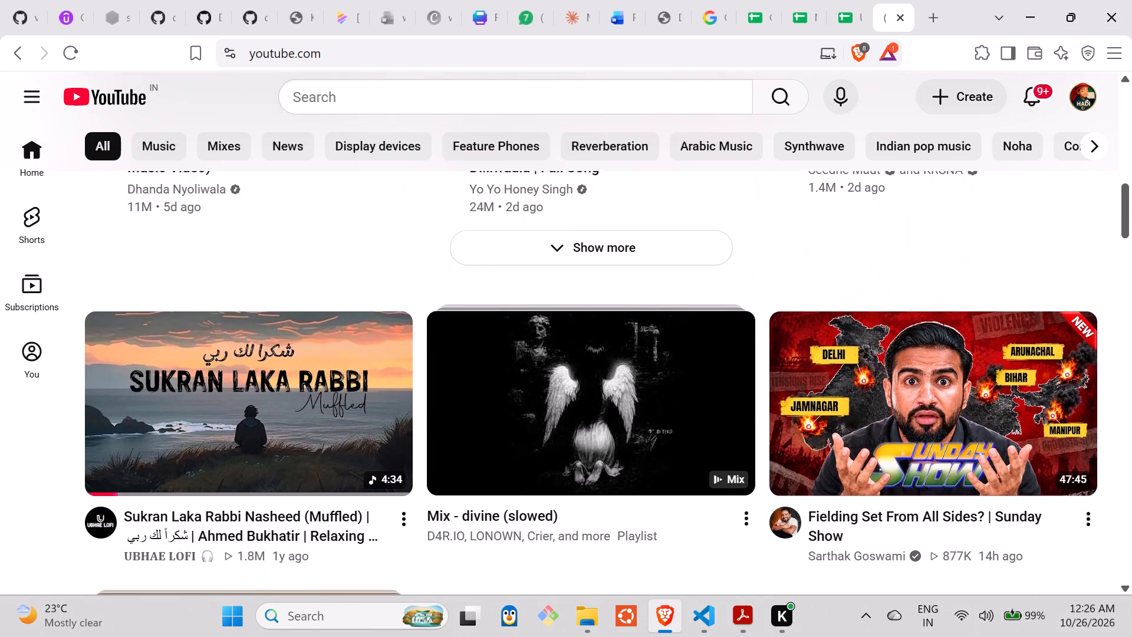
pyautogui.scroll(-3, 1131, 417)
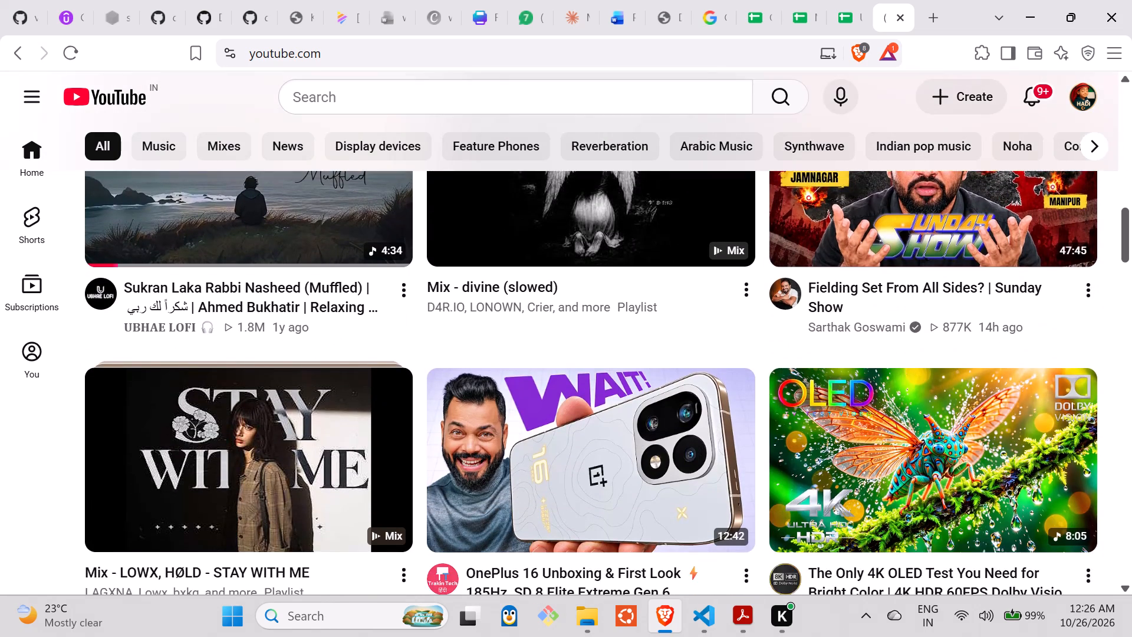
pyautogui.scroll(-2, 1131, 417)
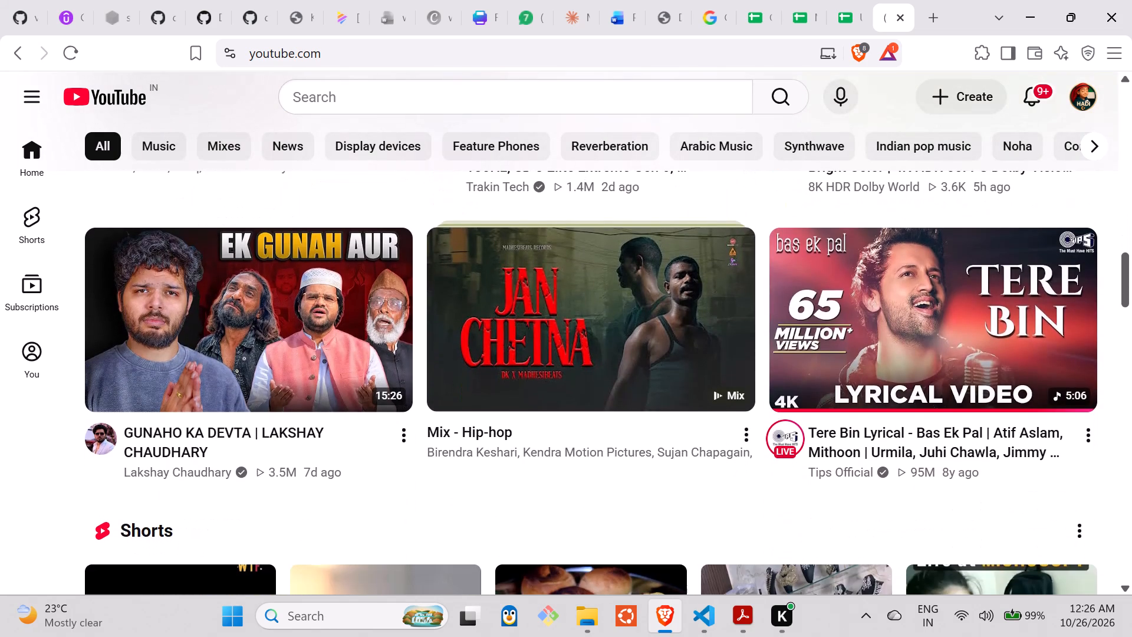
pyautogui.scroll(-2, 1131, 417)
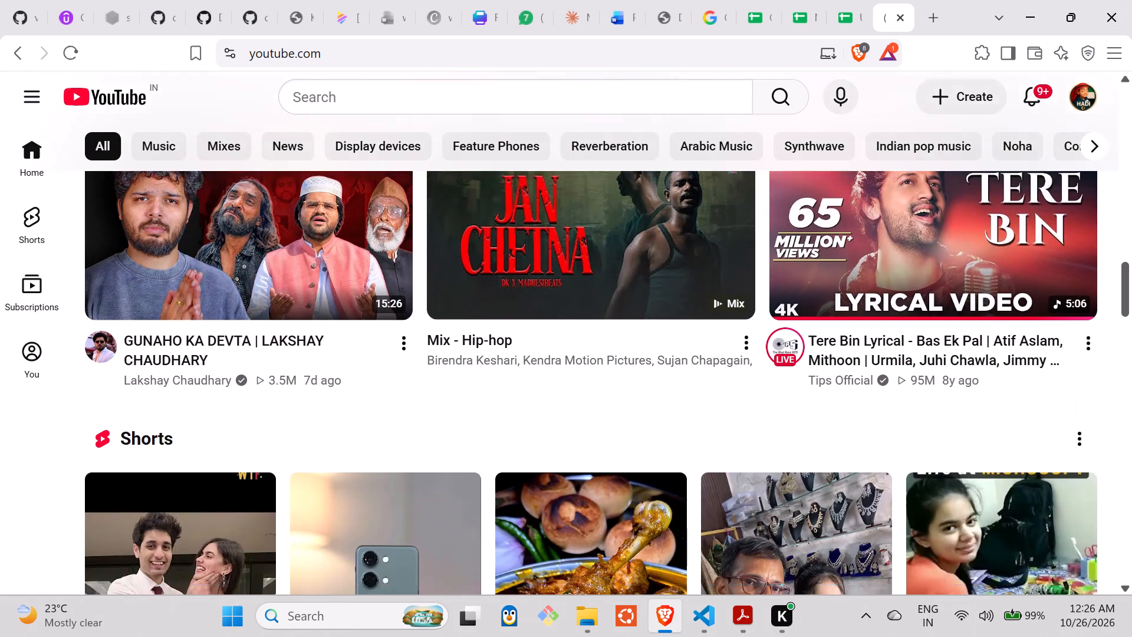
pyautogui.scroll(-3, 1131, 417)
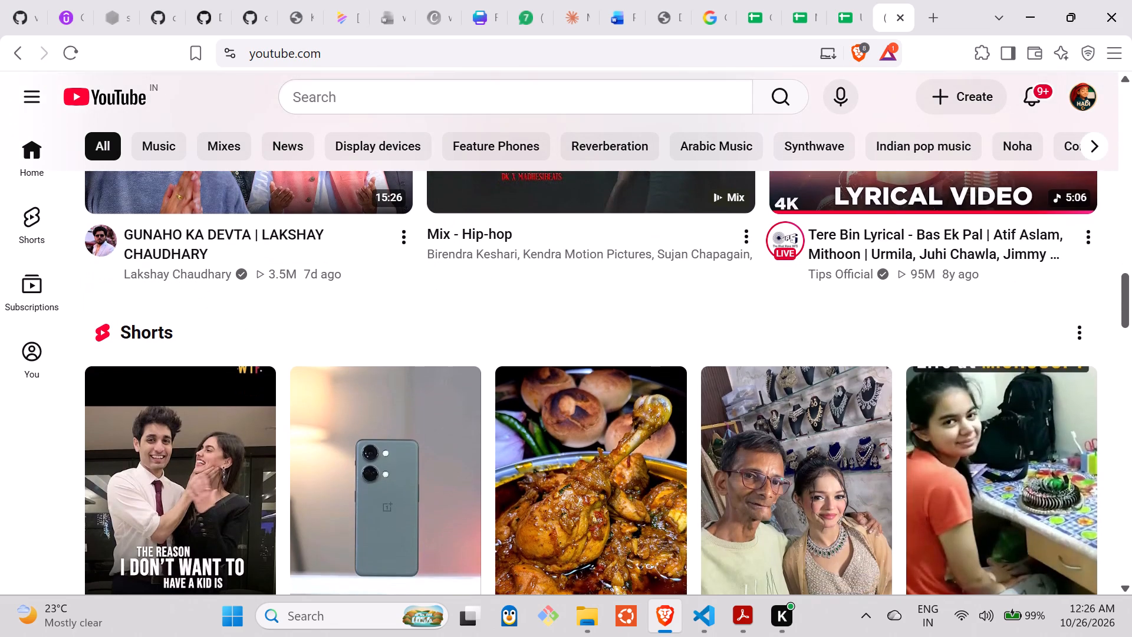
pyautogui.scroll(-3, 1131, 417)
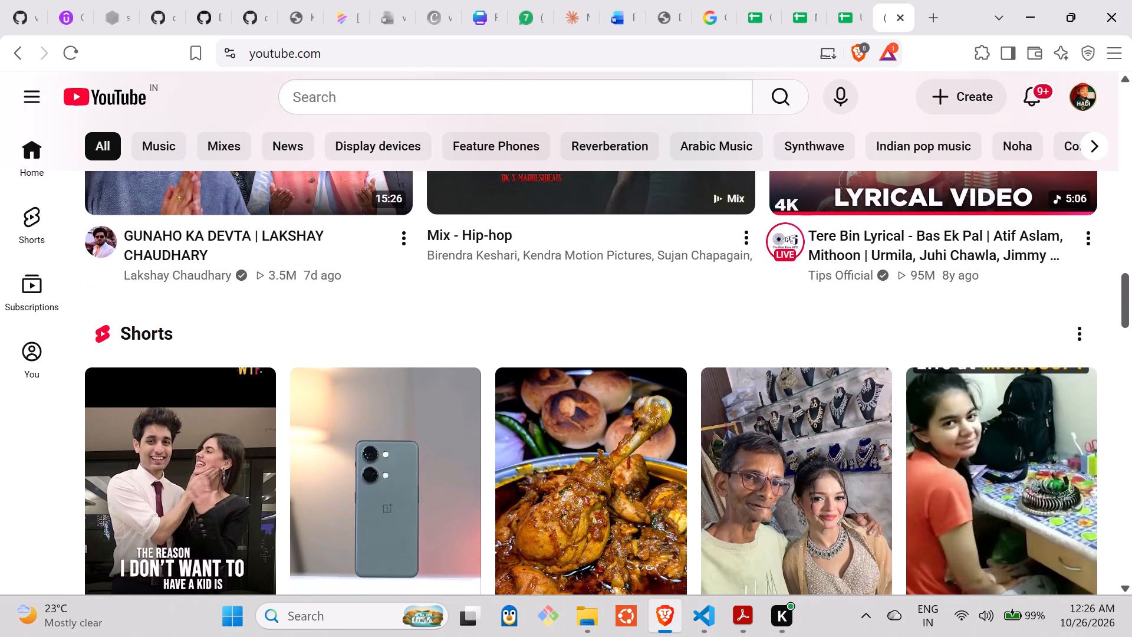
pyautogui.scroll(-2, 1131, 417)
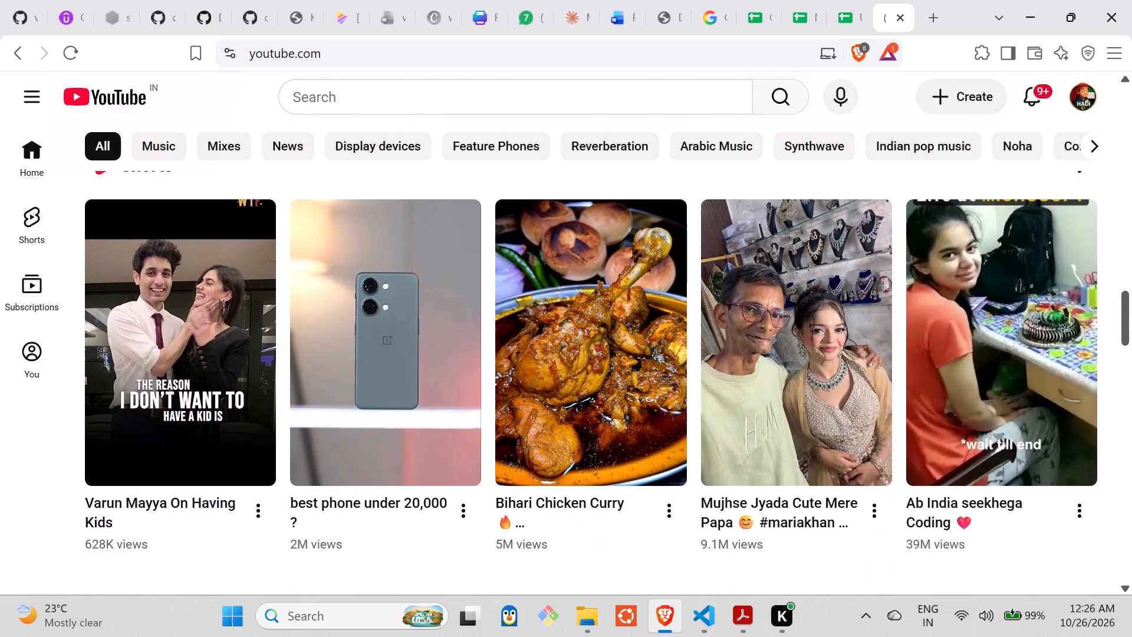
pyautogui.scroll(-2, 1131, 417)
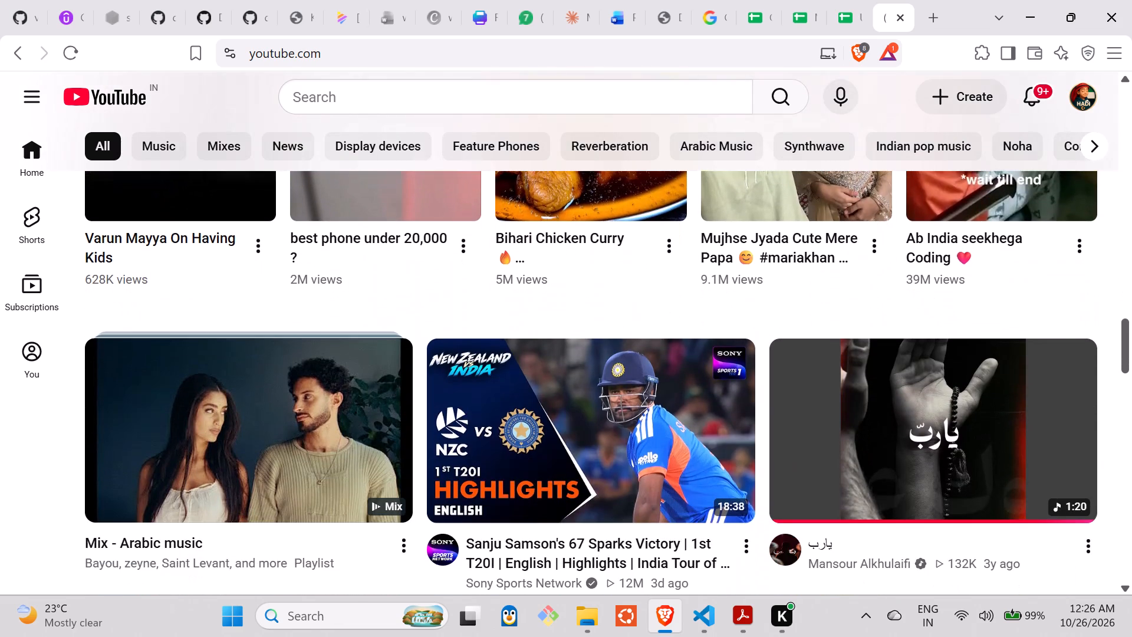
pyautogui.scroll(-2, 1131, 417)
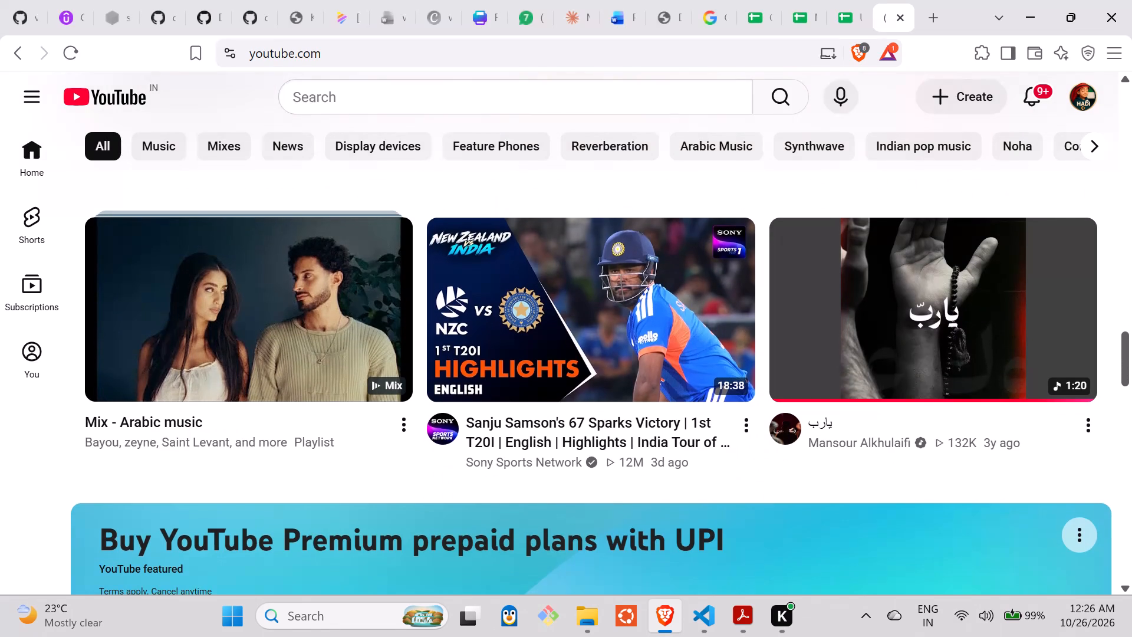
pyautogui.scroll(-3, 1131, 417)
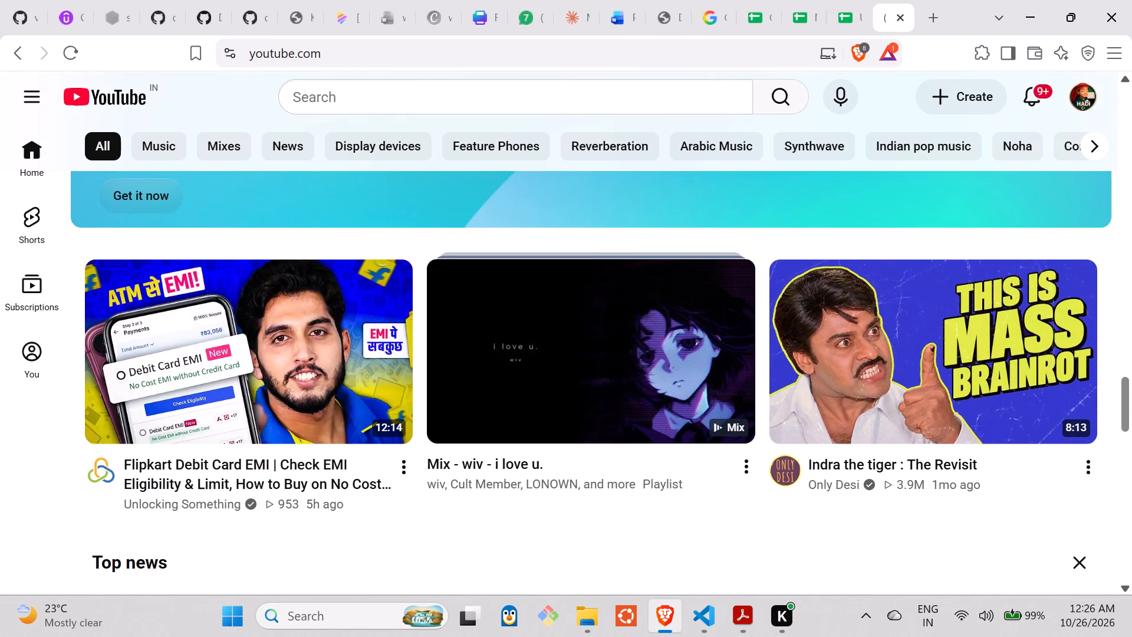
pyautogui.scroll(-3, 1131, 417)
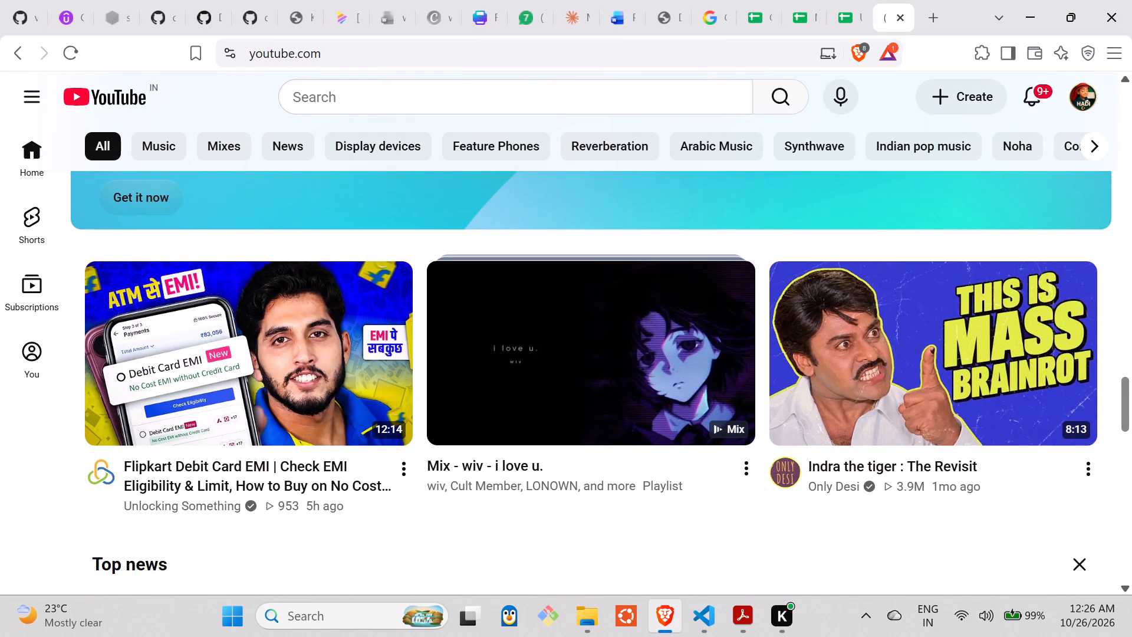
pyautogui.scroll(-2, 1131, 417)
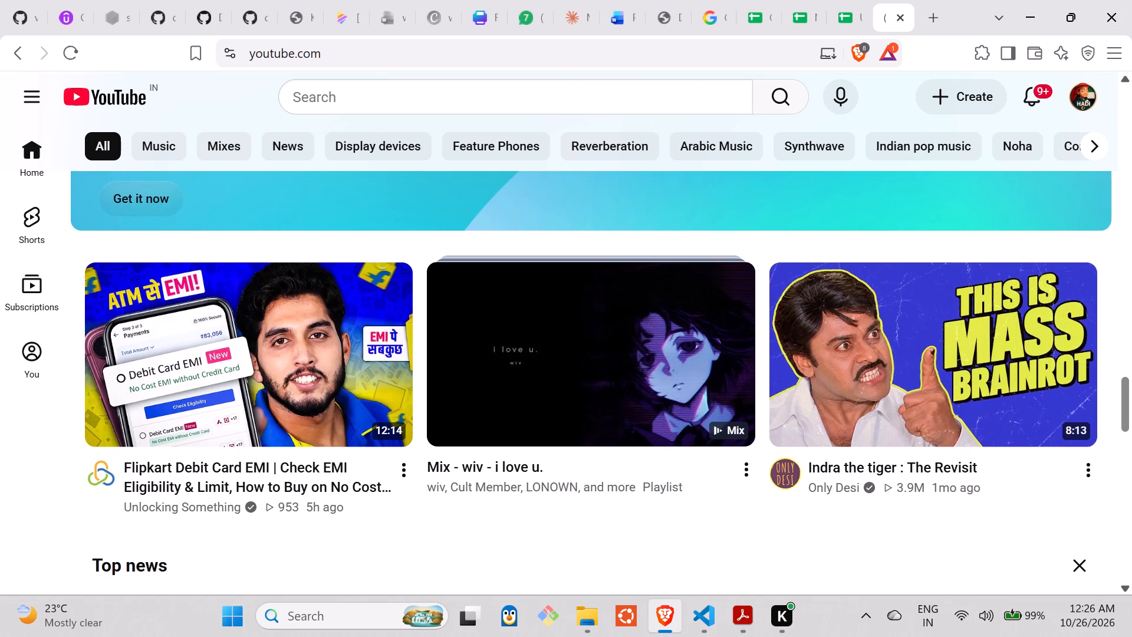
pyautogui.scroll(-3, 1131, 417)
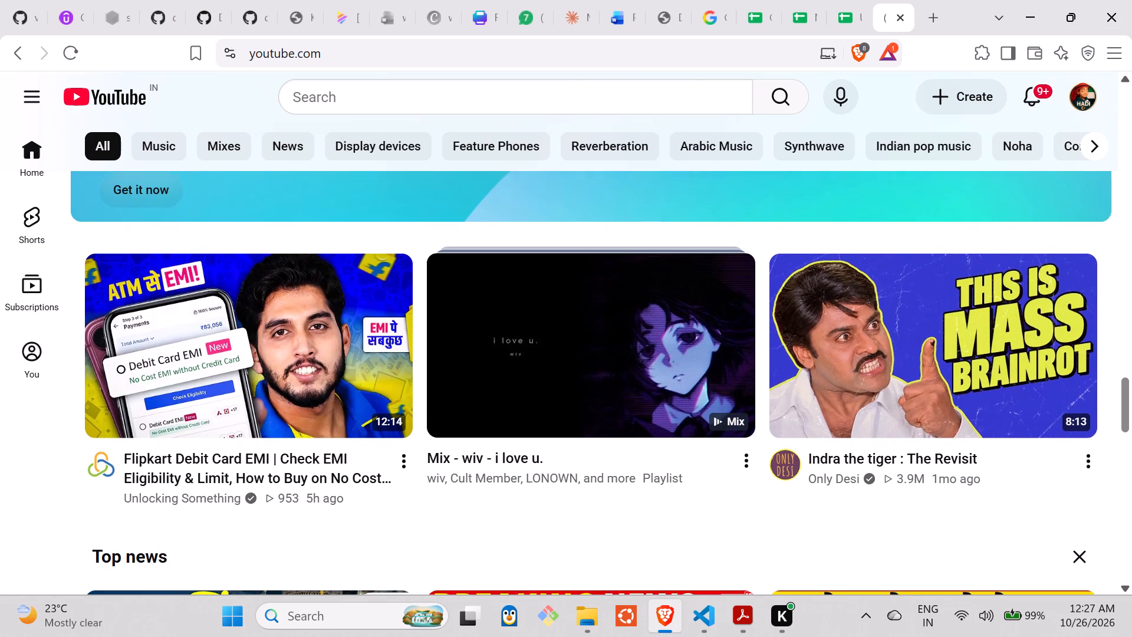
pyautogui.scroll(-4, 1131, 417)
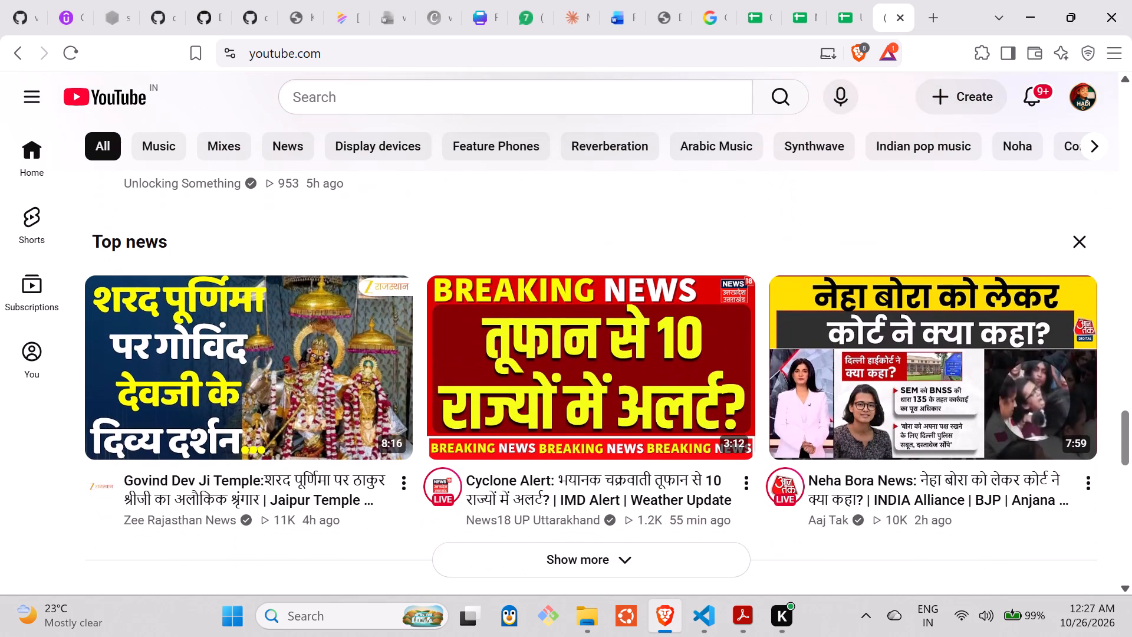
pyautogui.scroll(-3, 1131, 417)
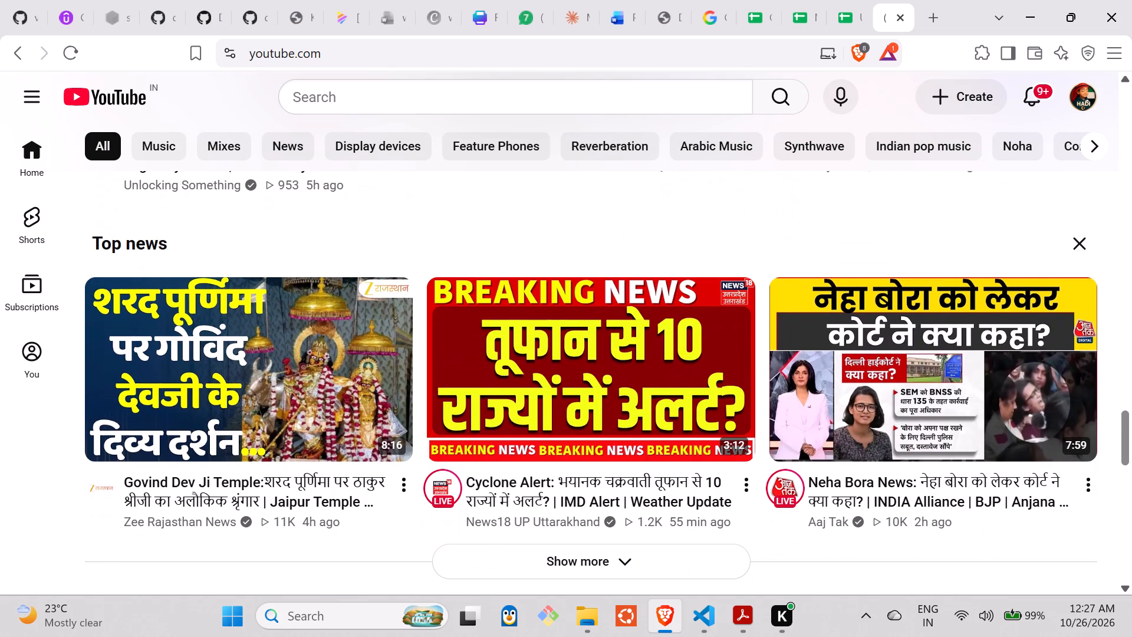
pyautogui.scroll(-3, 1131, 417)
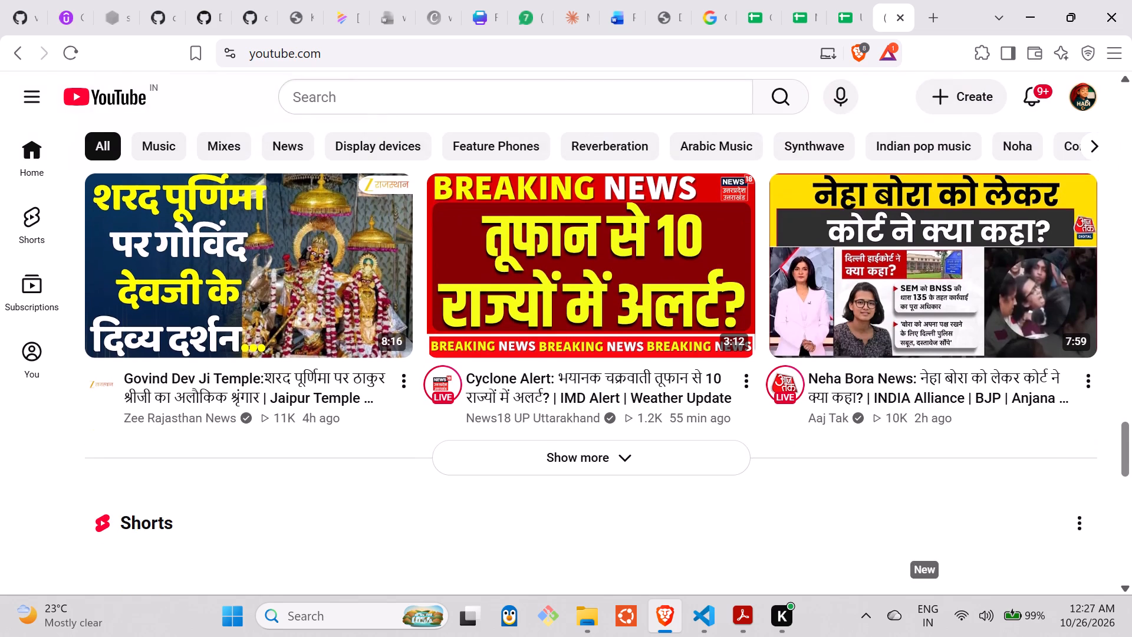
# Browse further through the YouTube home feed and play the Shubh - Aura (Official Audio) video.
pyautogui.scroll(-3, 1131, 417)
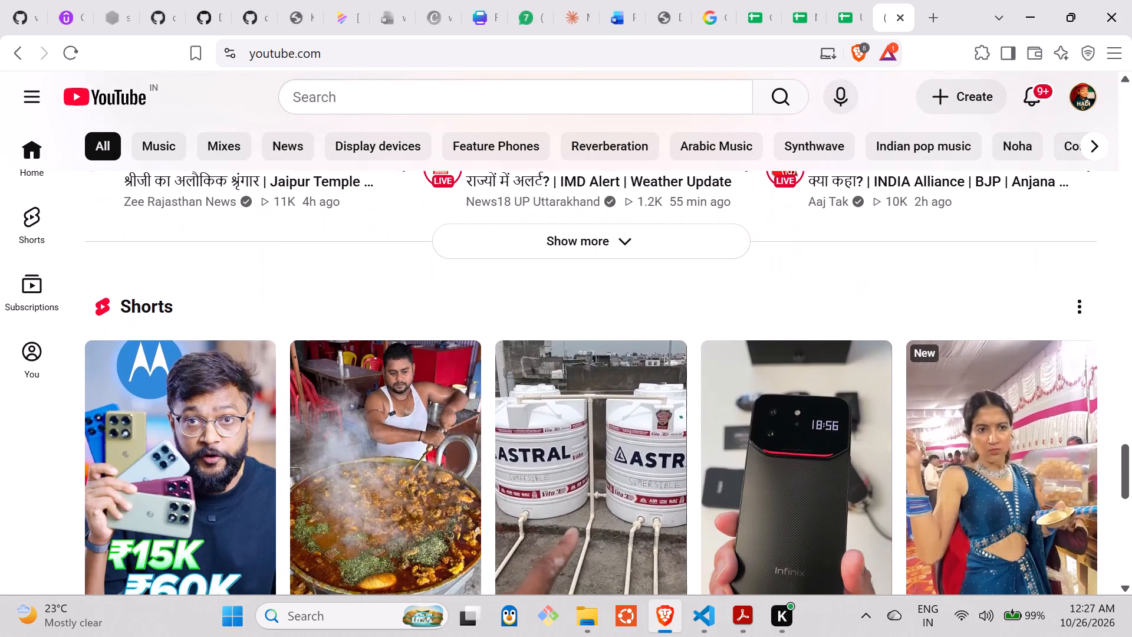
pyautogui.scroll(-4, 1131, 417)
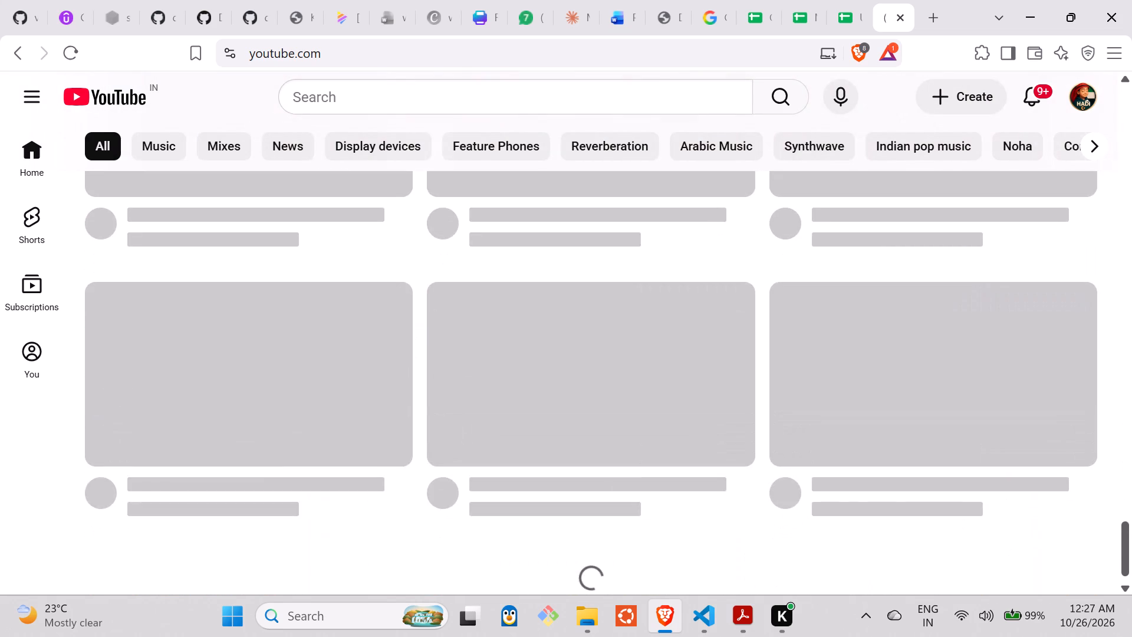
pyautogui.scroll(1, 1131, 417)
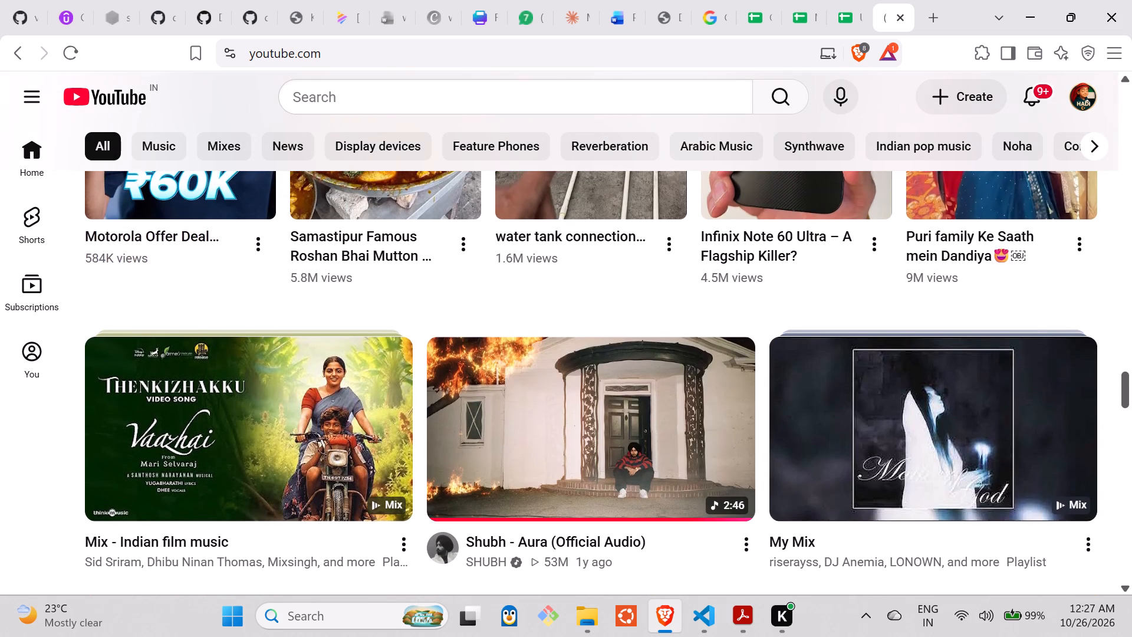
pyautogui.scroll(1, 1131, 417)
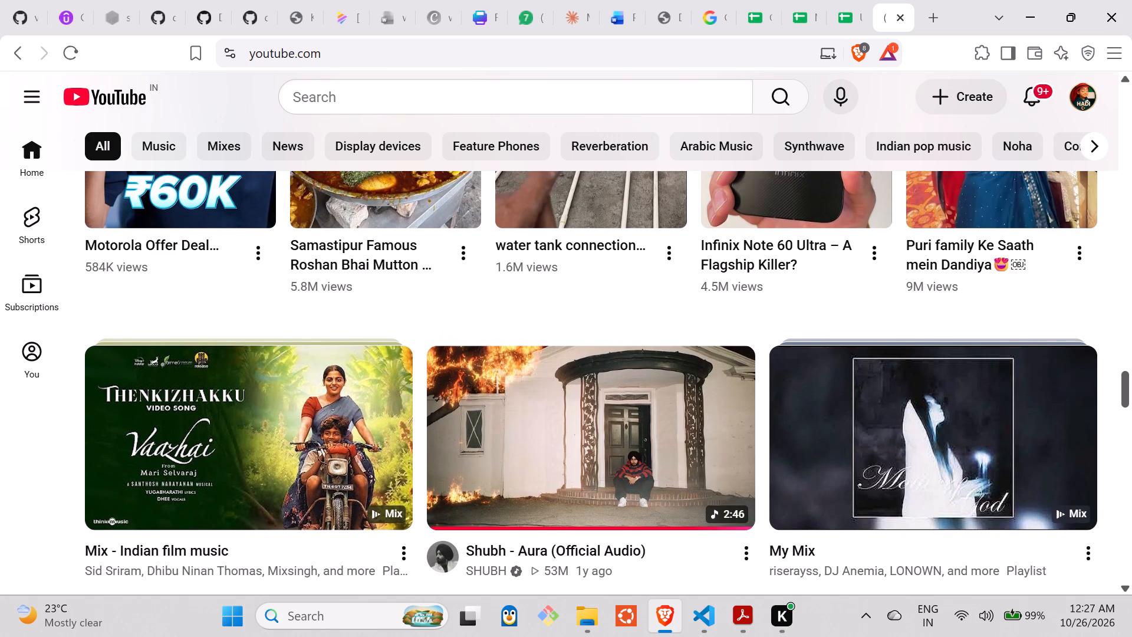
pyautogui.scroll(1, 1131, 417)
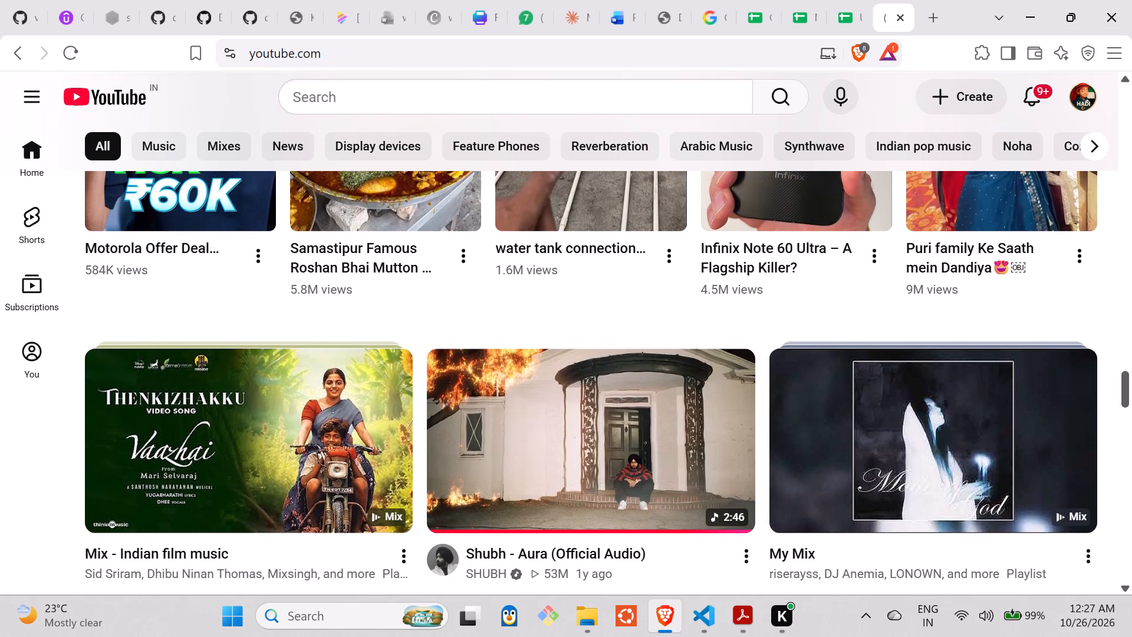
pyautogui.scroll(2, 1131, 417)
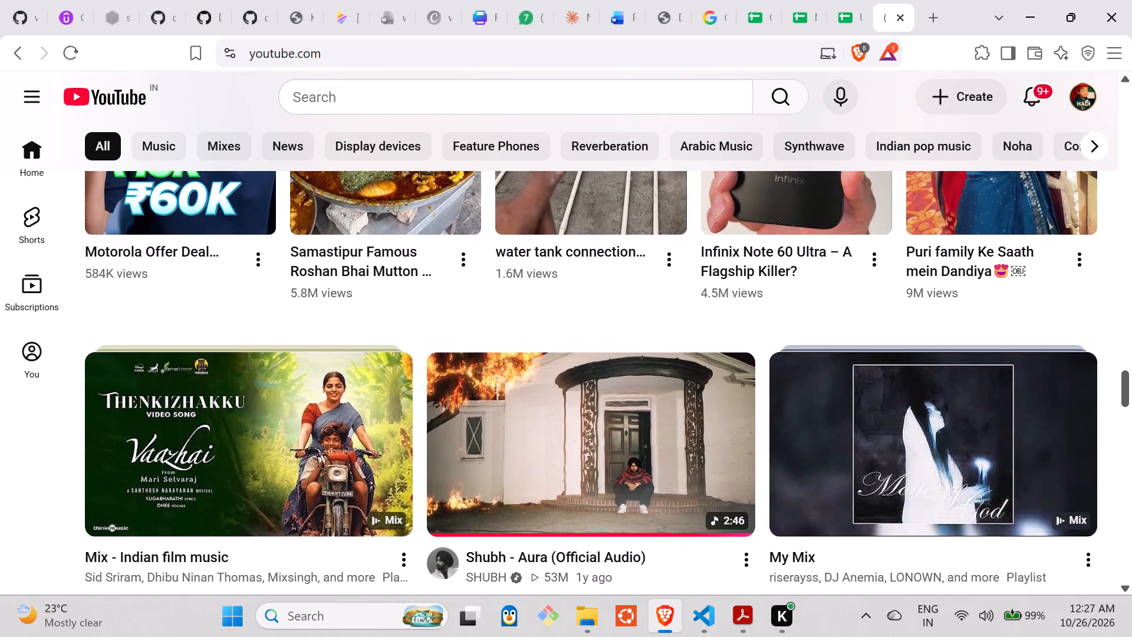
pyautogui.click(619, 508)
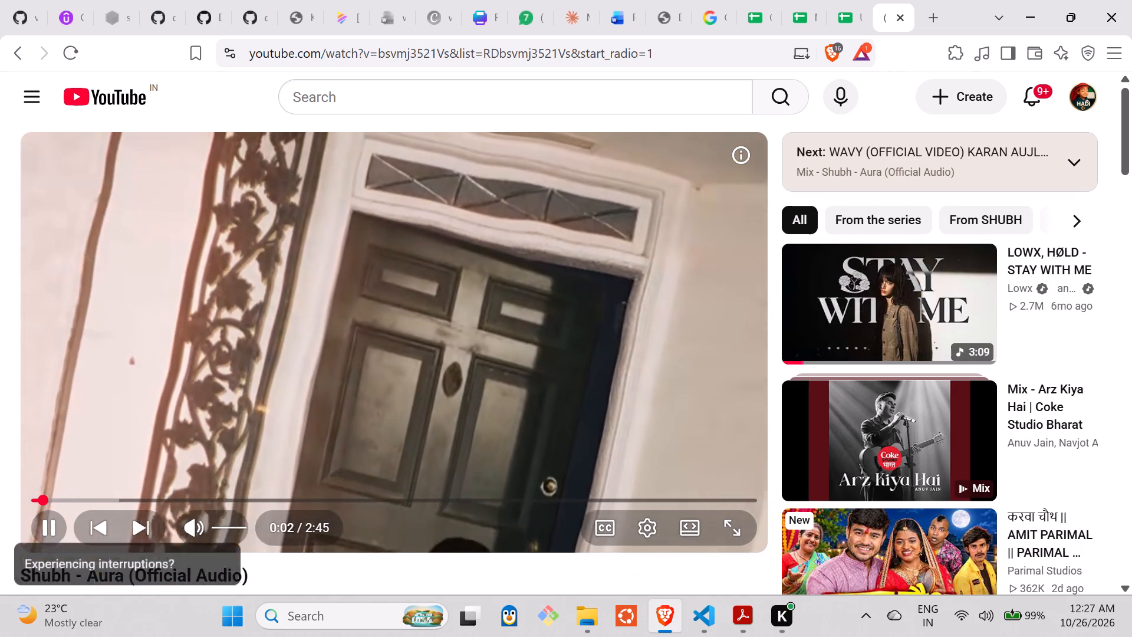
# Adjust the playing video's volume to about 19%.
pyautogui.click(232, 527)
pyautogui.click(223, 527)
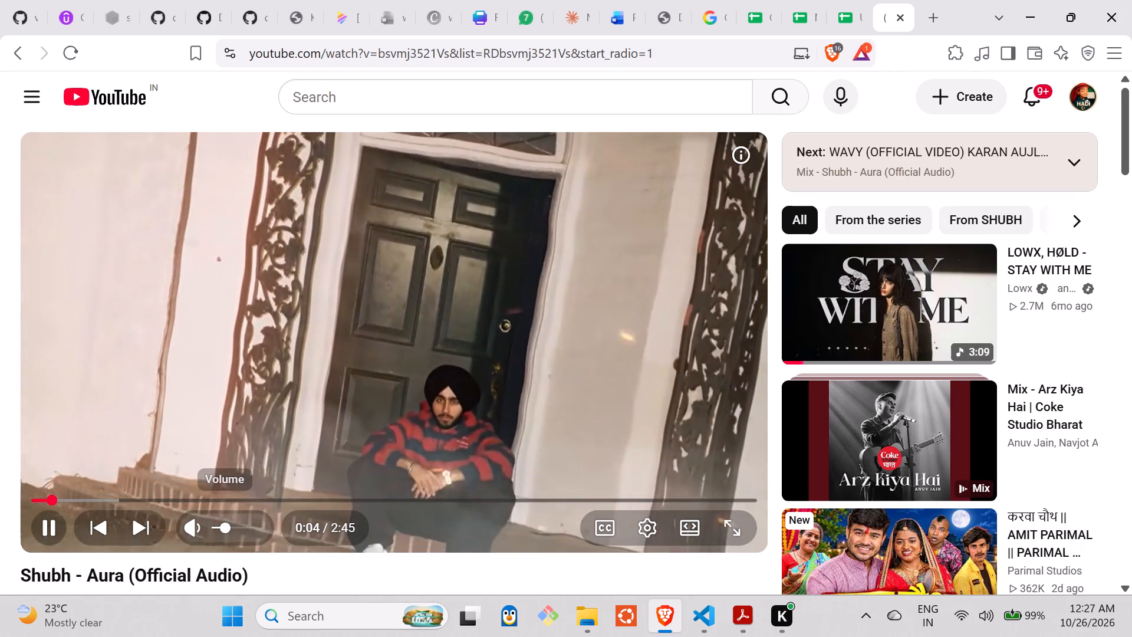
pyautogui.click(216, 528)
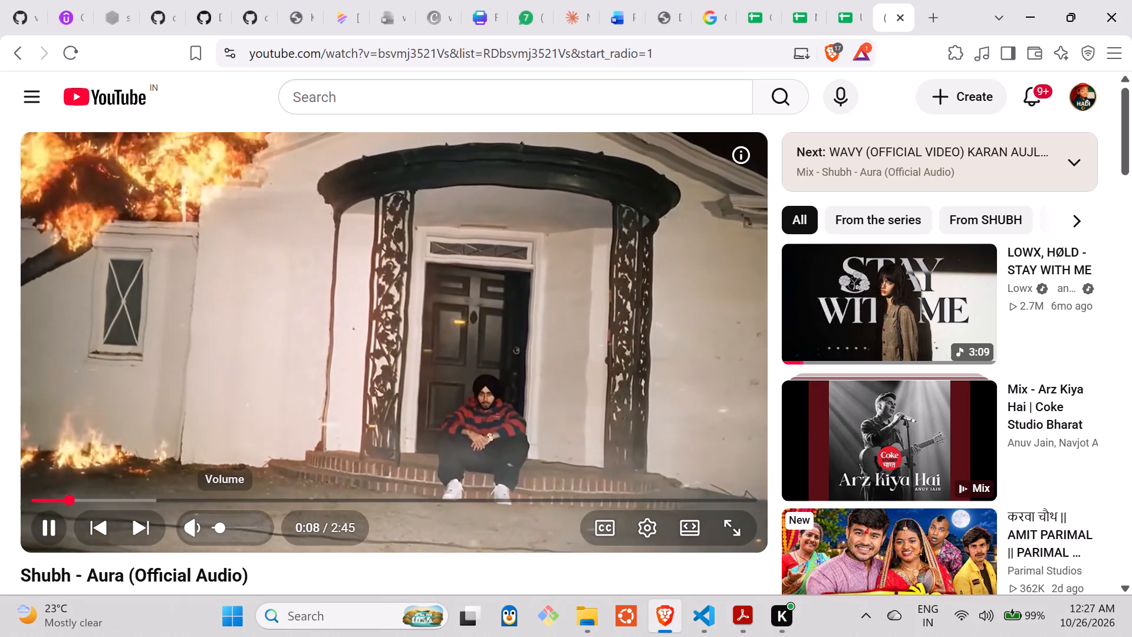
pyautogui.press('Up')
pyautogui.press('Up')
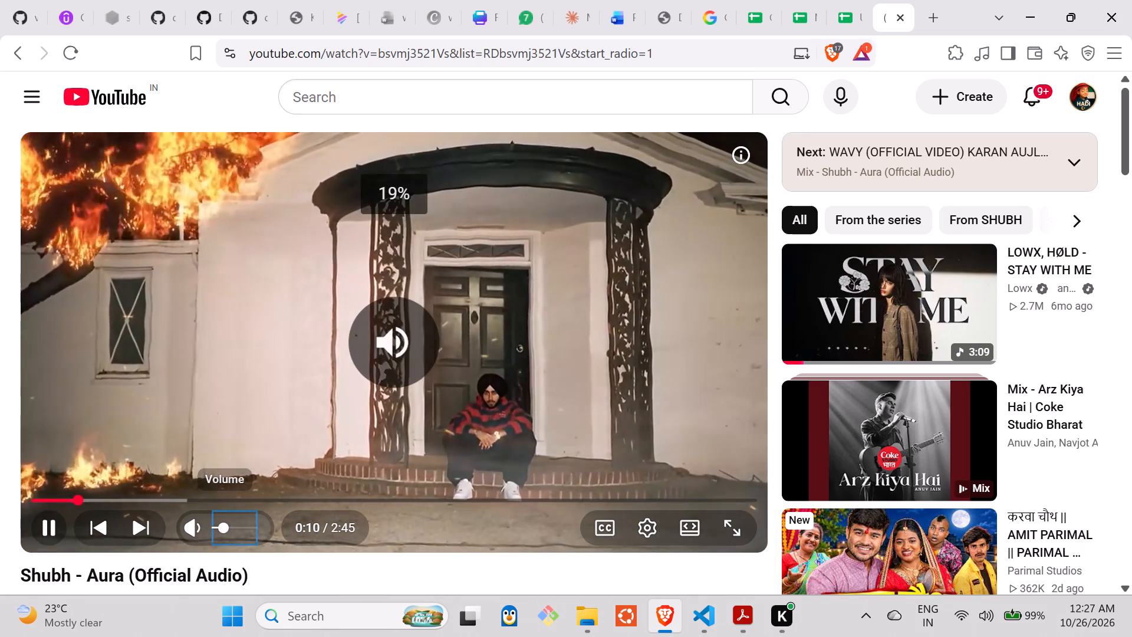
pyautogui.press('Up')
pyautogui.press('Down')
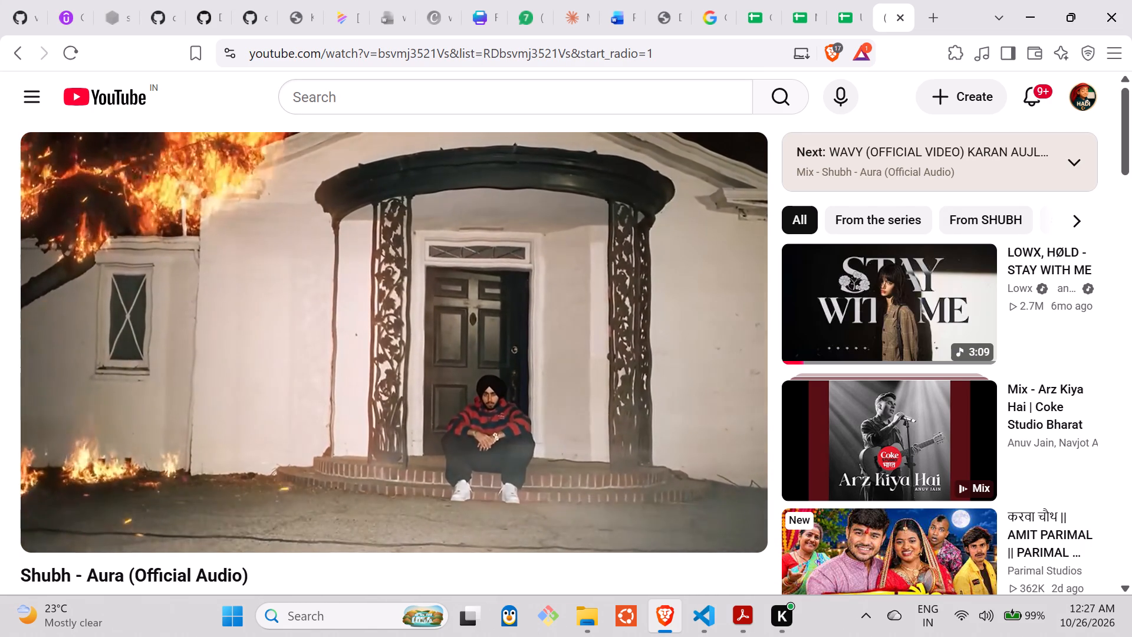
# Return to the Mini_Project_Groups_ spreadsheet and look over the group rows and the Project Title column back up to Group 1.
pyautogui.click(857, 0)
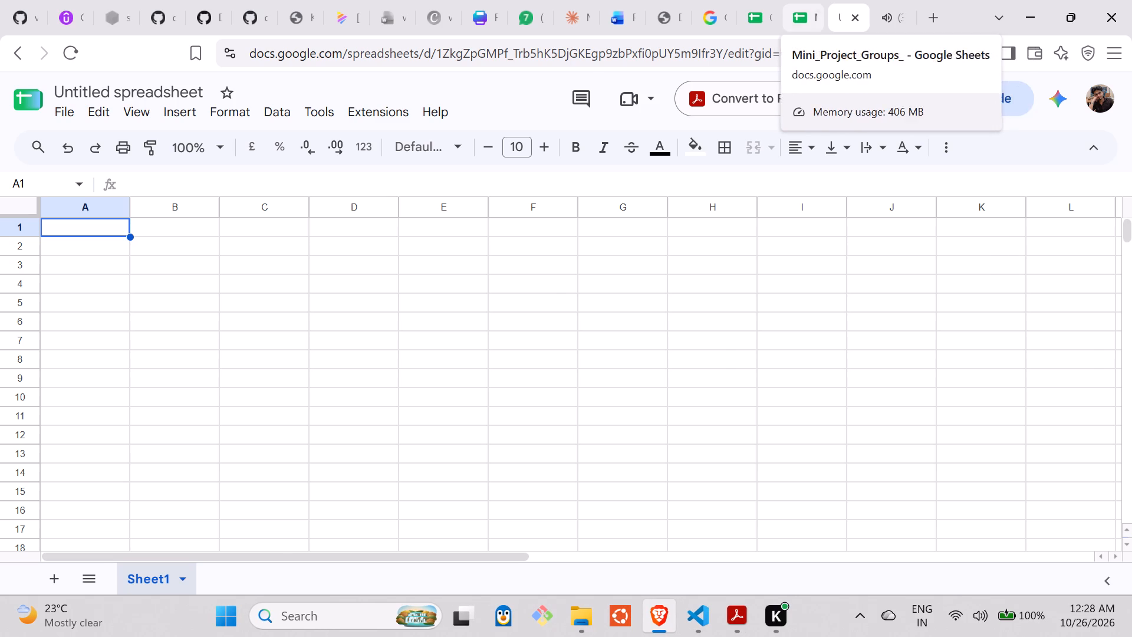
pyautogui.click(794, 4)
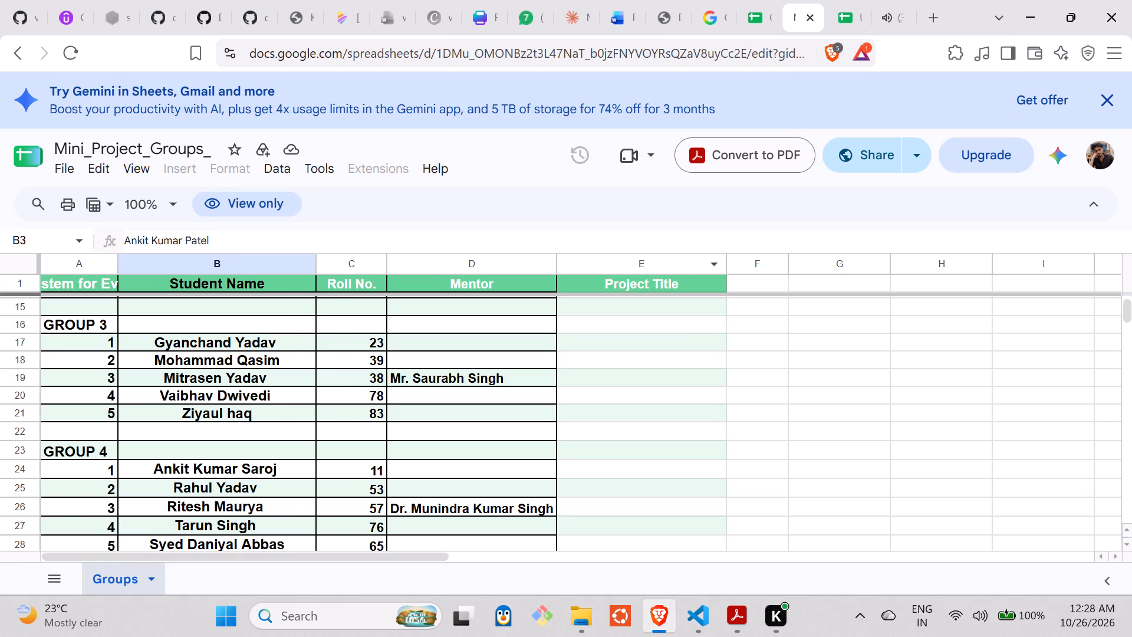
pyautogui.hscroll(-1, 634, 340)
pyautogui.hscroll(3, 634, 340)
pyautogui.scroll(2, 634, 340)
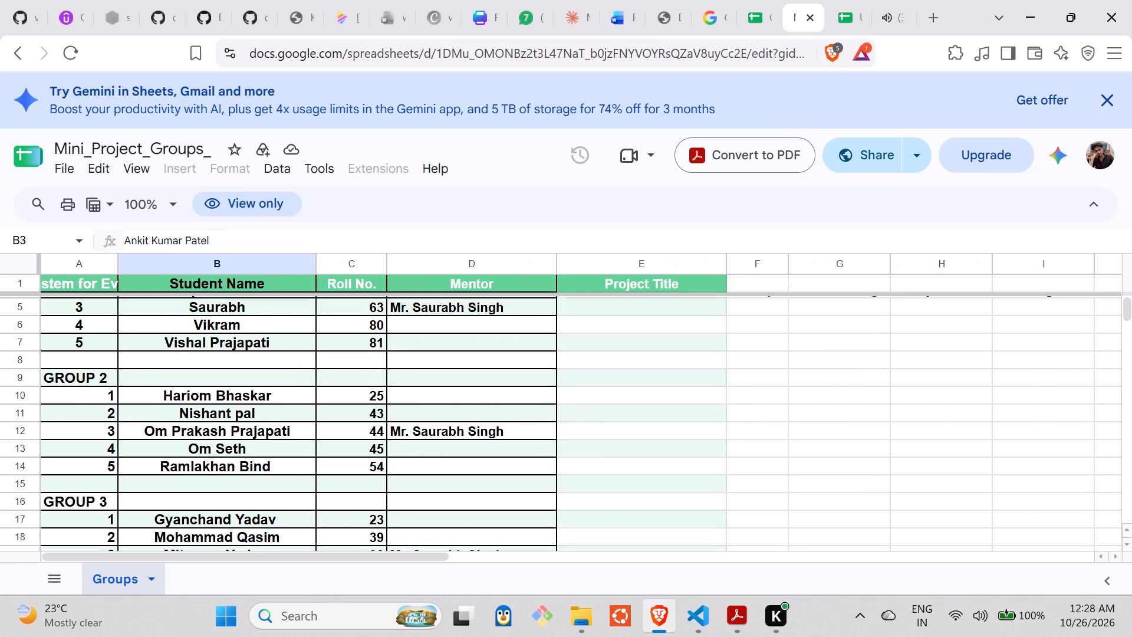
pyautogui.scroll(1, 634, 340)
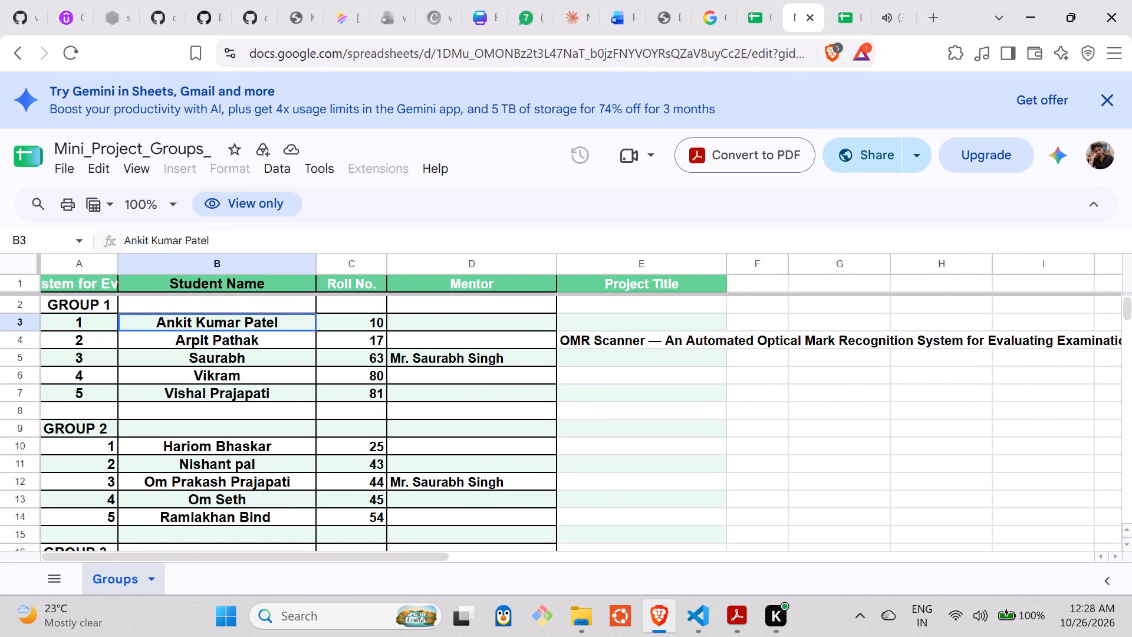
pyautogui.hscroll(1, 656, 368)
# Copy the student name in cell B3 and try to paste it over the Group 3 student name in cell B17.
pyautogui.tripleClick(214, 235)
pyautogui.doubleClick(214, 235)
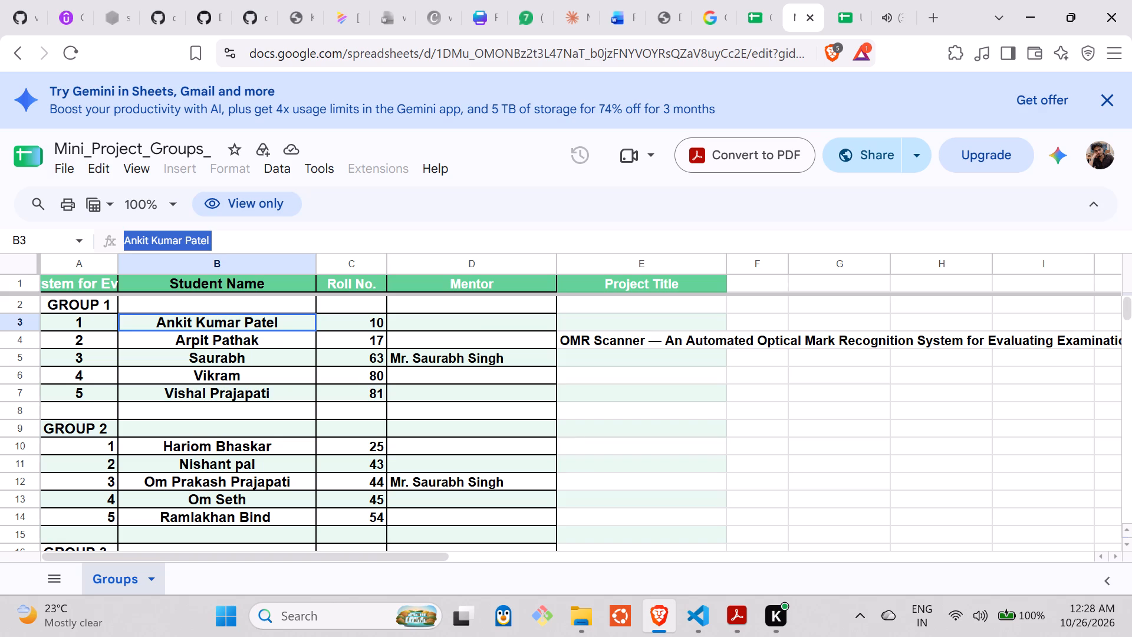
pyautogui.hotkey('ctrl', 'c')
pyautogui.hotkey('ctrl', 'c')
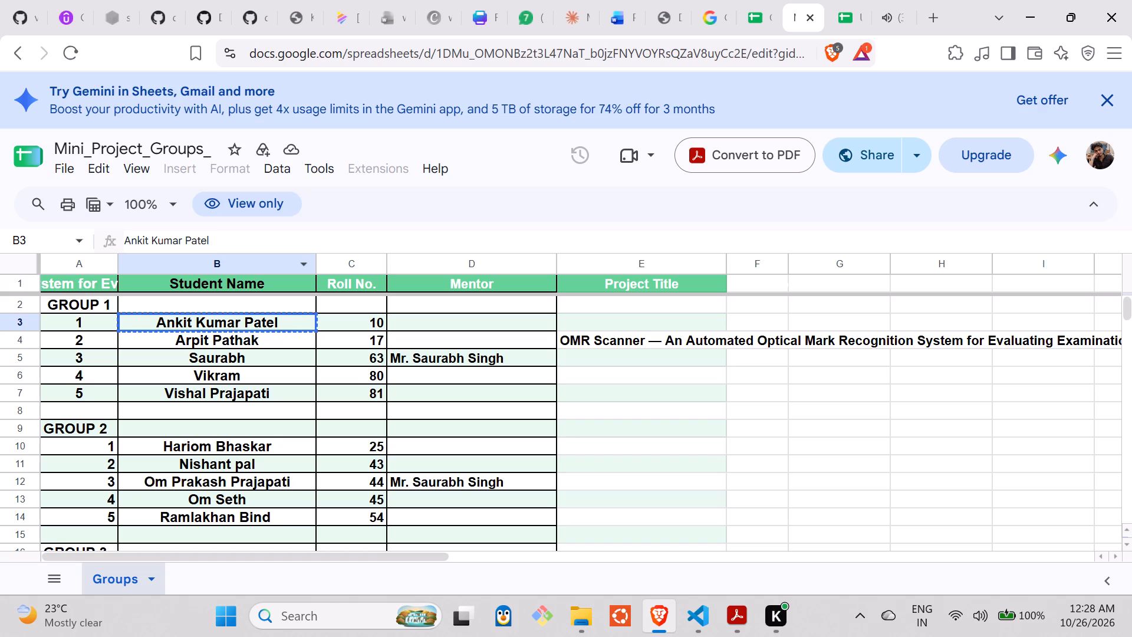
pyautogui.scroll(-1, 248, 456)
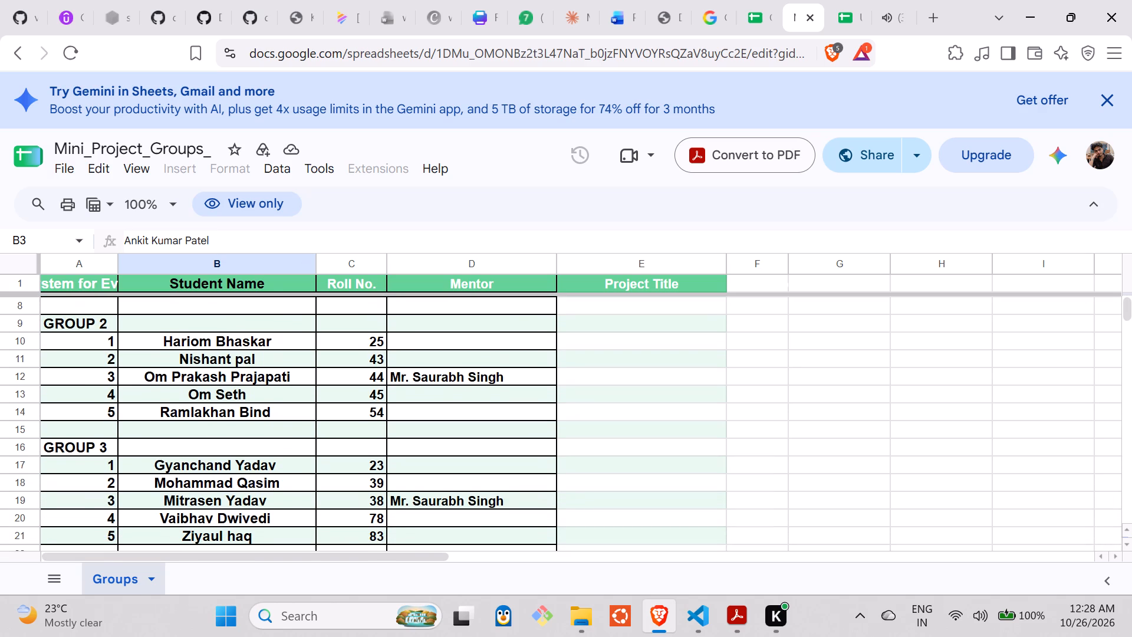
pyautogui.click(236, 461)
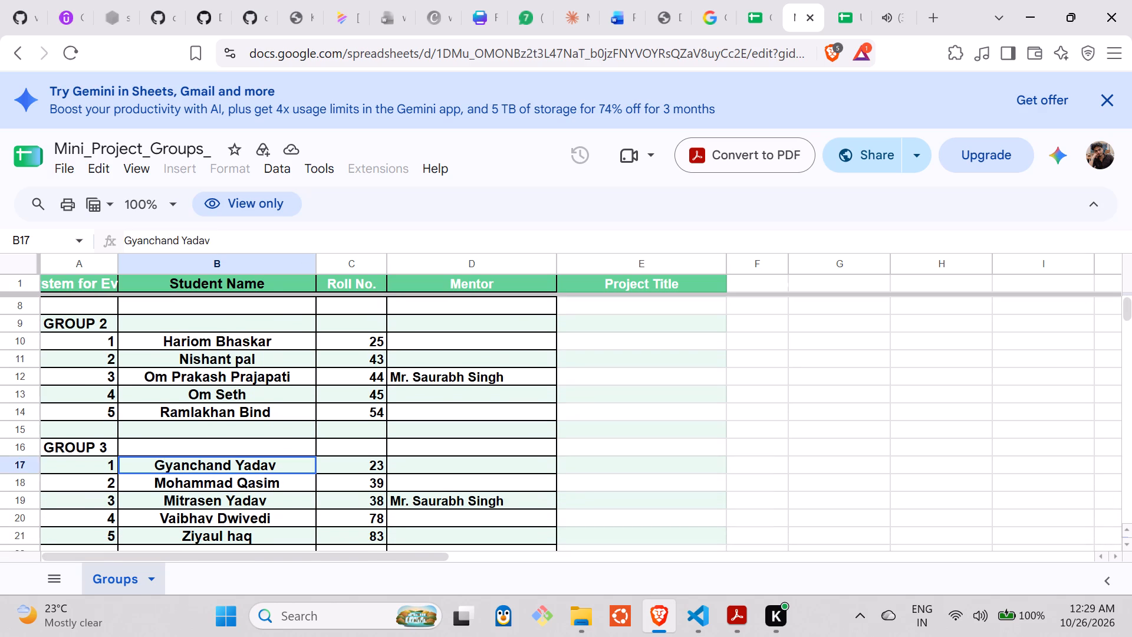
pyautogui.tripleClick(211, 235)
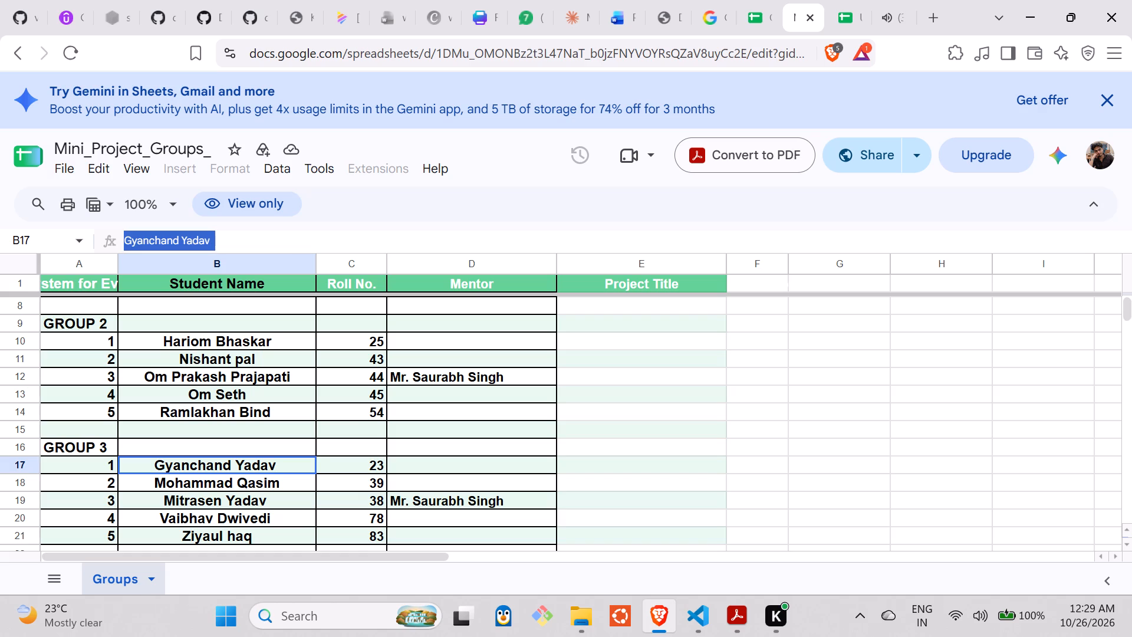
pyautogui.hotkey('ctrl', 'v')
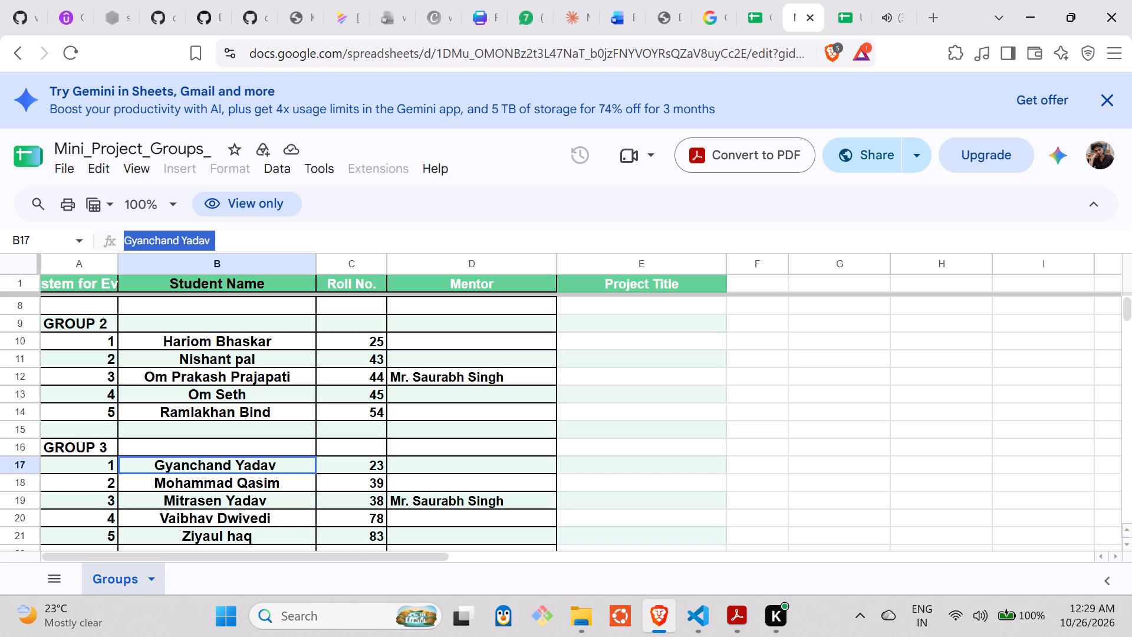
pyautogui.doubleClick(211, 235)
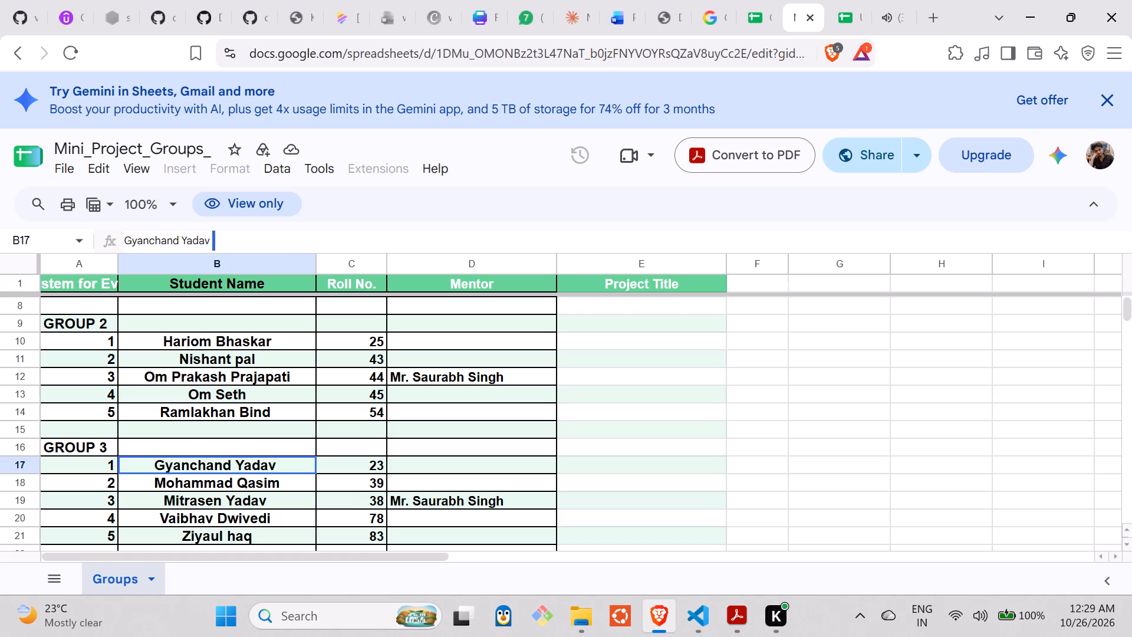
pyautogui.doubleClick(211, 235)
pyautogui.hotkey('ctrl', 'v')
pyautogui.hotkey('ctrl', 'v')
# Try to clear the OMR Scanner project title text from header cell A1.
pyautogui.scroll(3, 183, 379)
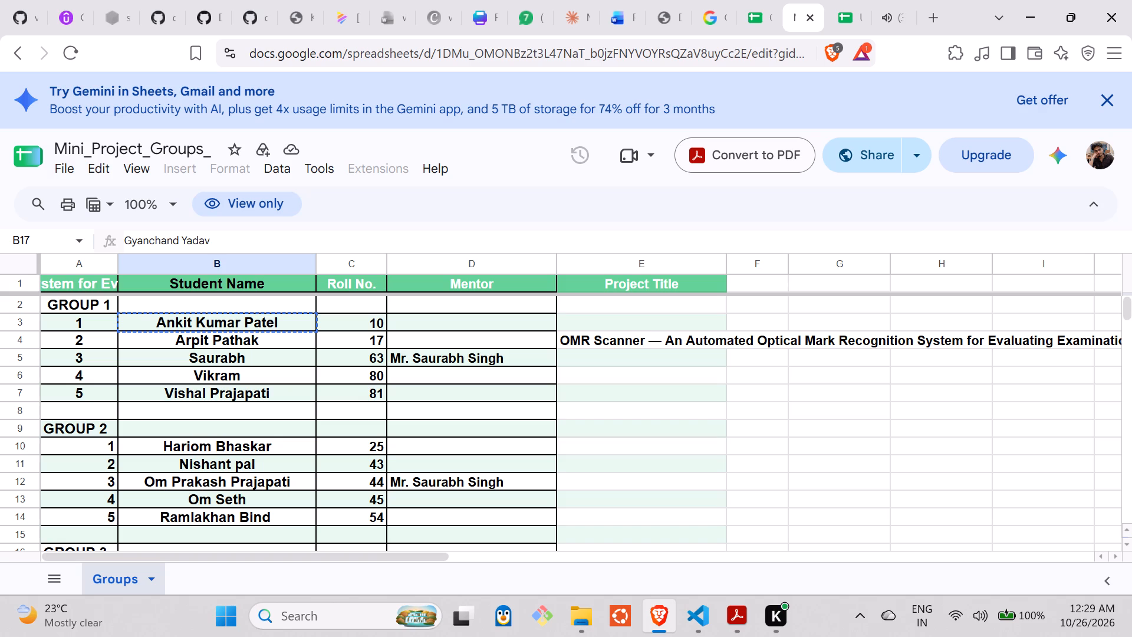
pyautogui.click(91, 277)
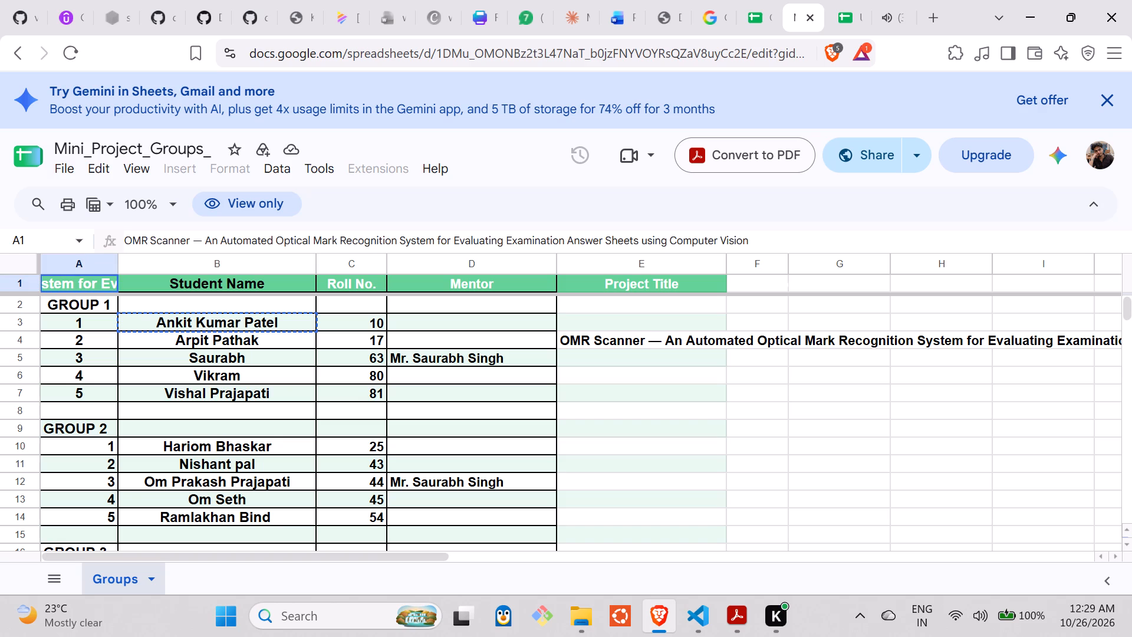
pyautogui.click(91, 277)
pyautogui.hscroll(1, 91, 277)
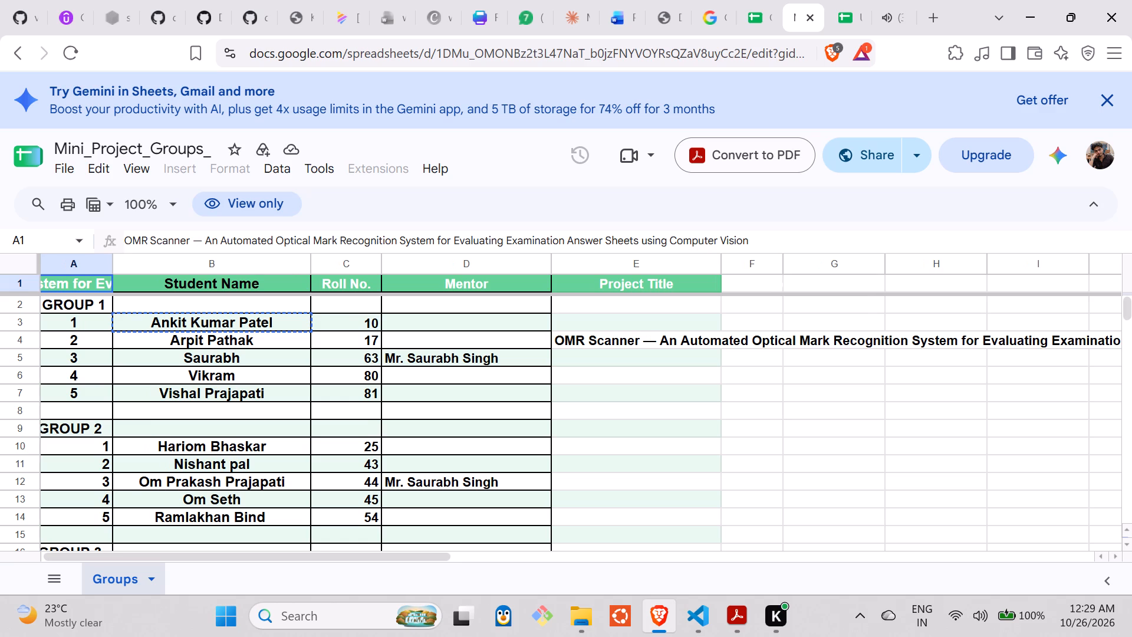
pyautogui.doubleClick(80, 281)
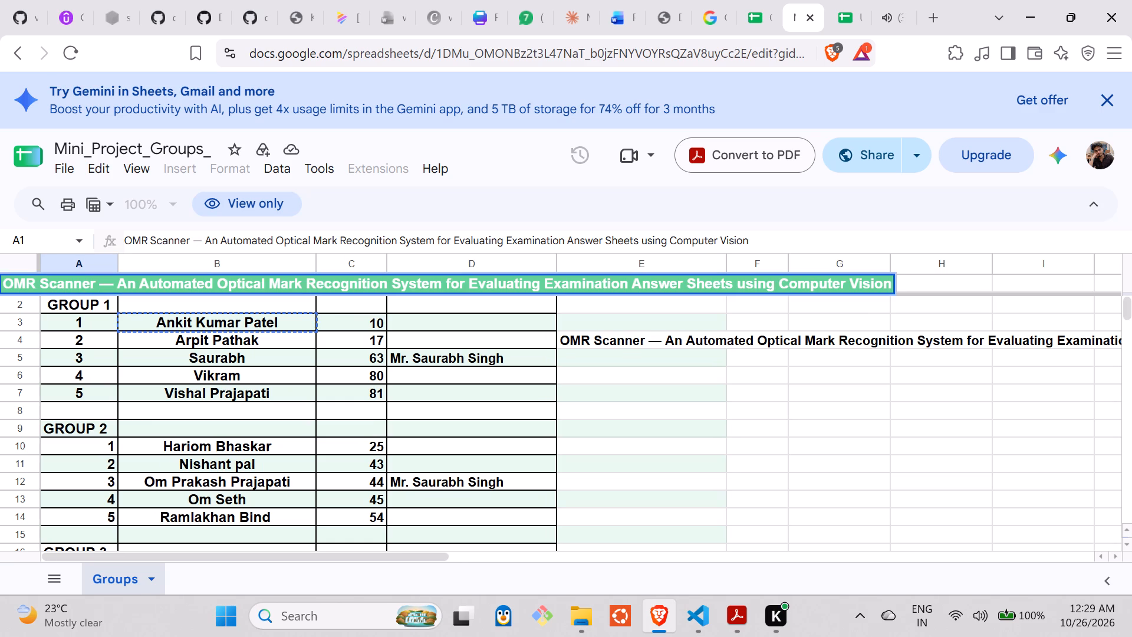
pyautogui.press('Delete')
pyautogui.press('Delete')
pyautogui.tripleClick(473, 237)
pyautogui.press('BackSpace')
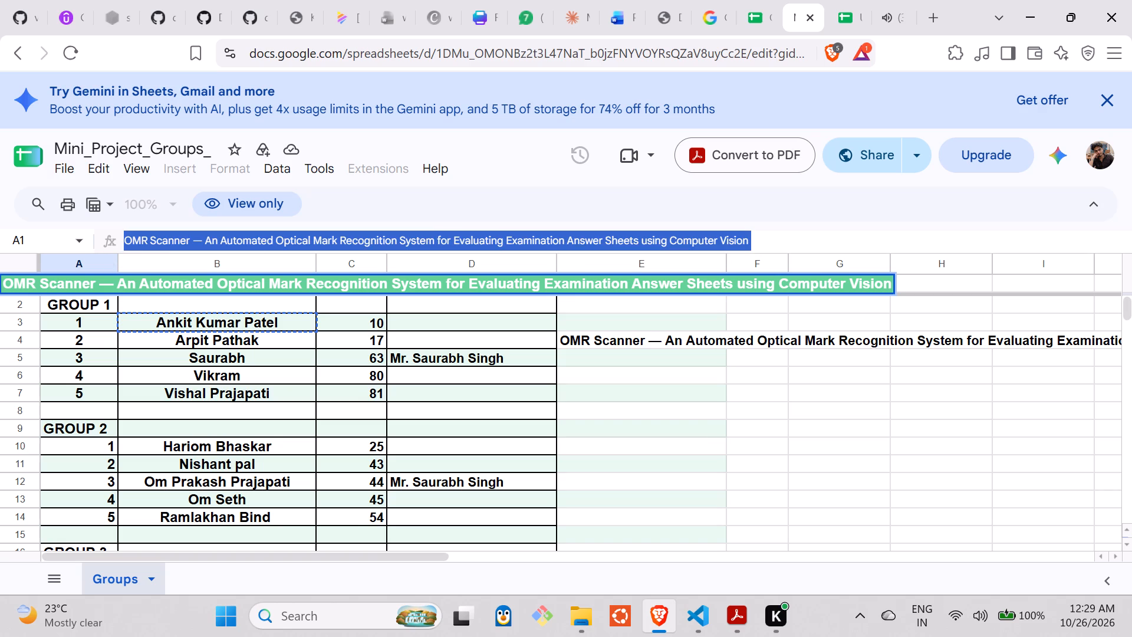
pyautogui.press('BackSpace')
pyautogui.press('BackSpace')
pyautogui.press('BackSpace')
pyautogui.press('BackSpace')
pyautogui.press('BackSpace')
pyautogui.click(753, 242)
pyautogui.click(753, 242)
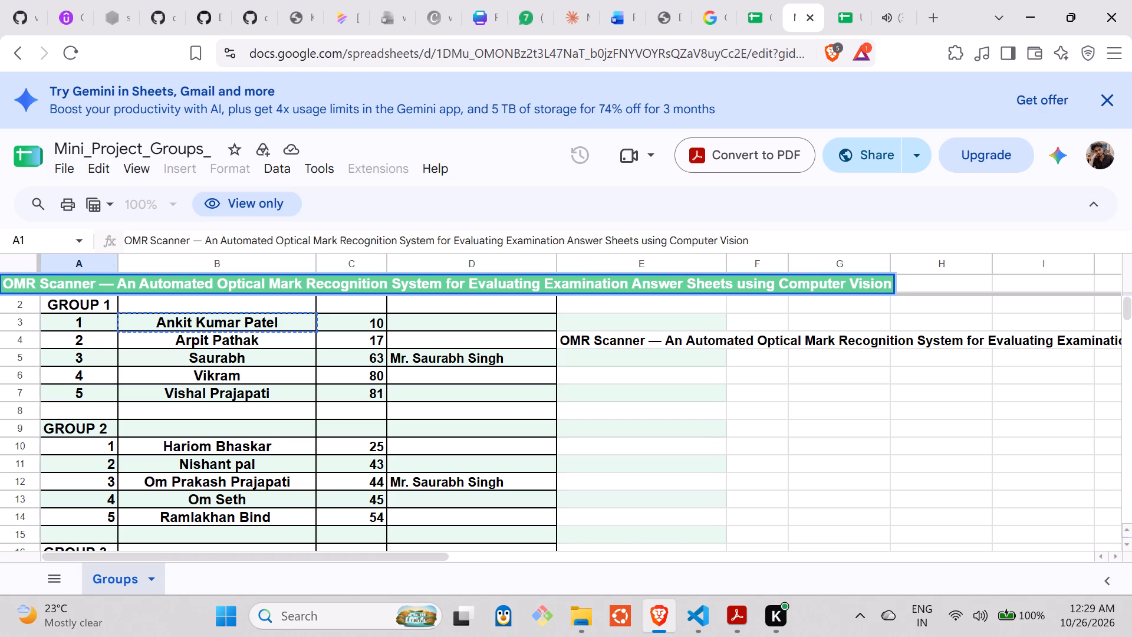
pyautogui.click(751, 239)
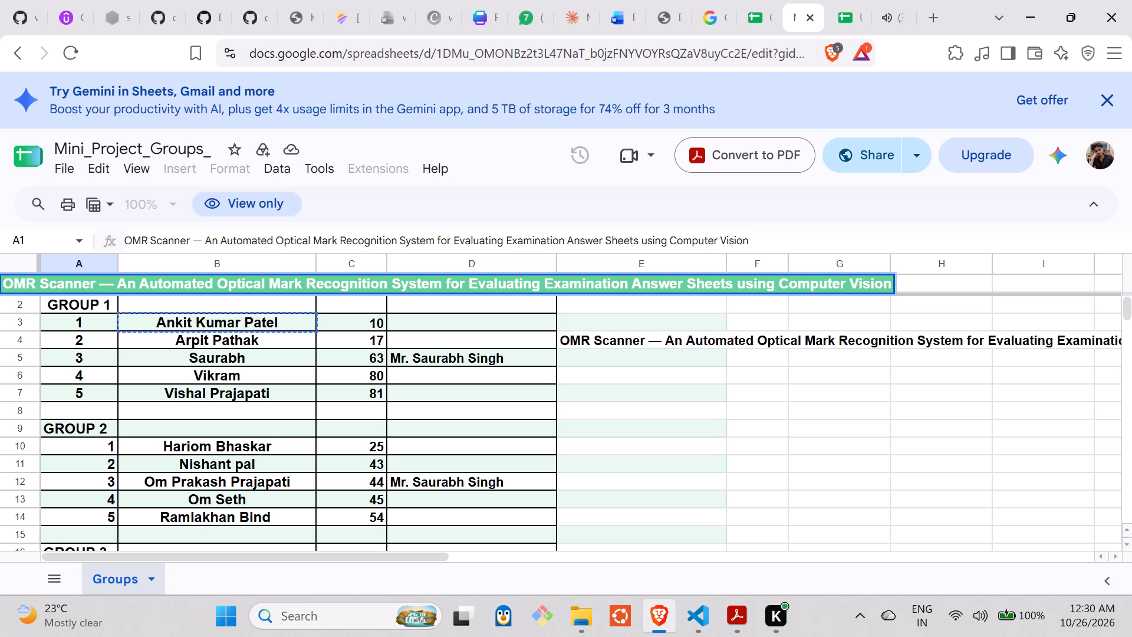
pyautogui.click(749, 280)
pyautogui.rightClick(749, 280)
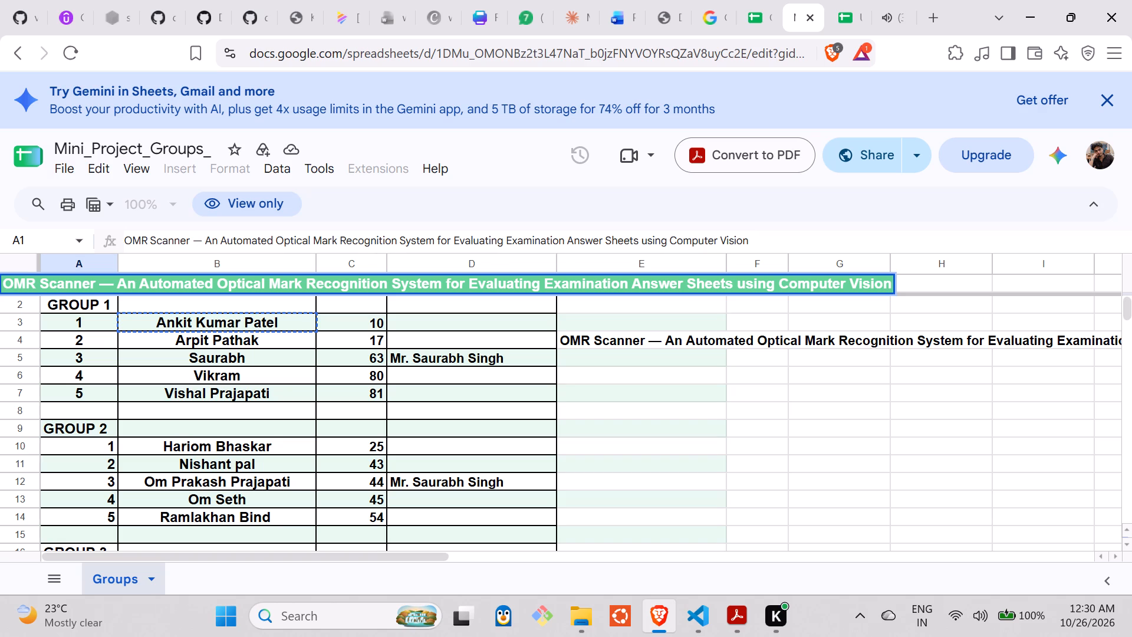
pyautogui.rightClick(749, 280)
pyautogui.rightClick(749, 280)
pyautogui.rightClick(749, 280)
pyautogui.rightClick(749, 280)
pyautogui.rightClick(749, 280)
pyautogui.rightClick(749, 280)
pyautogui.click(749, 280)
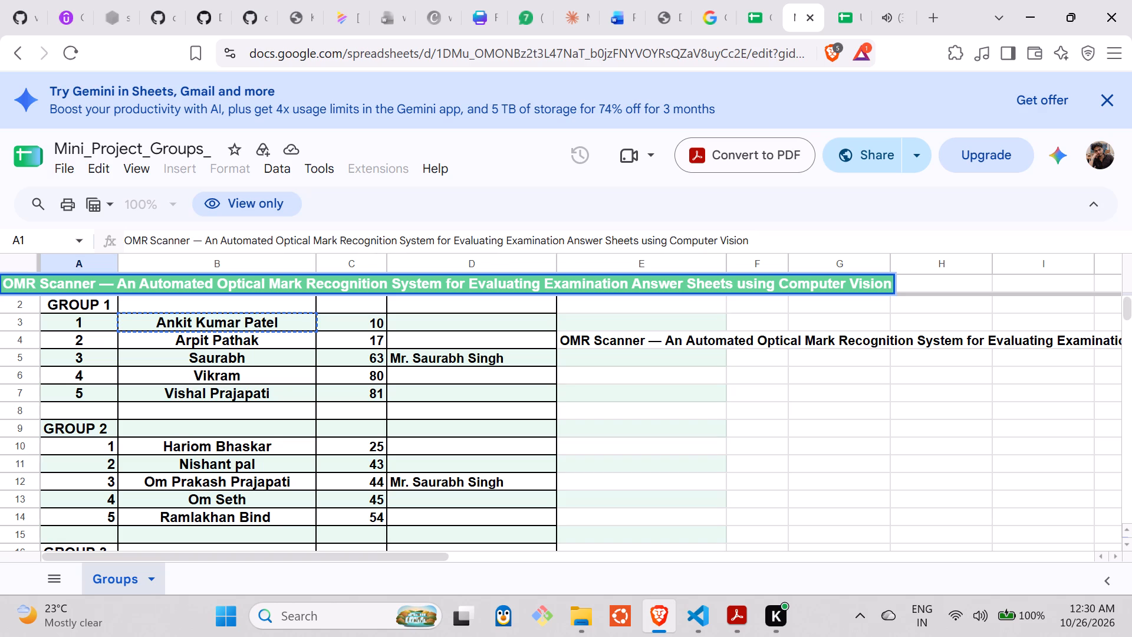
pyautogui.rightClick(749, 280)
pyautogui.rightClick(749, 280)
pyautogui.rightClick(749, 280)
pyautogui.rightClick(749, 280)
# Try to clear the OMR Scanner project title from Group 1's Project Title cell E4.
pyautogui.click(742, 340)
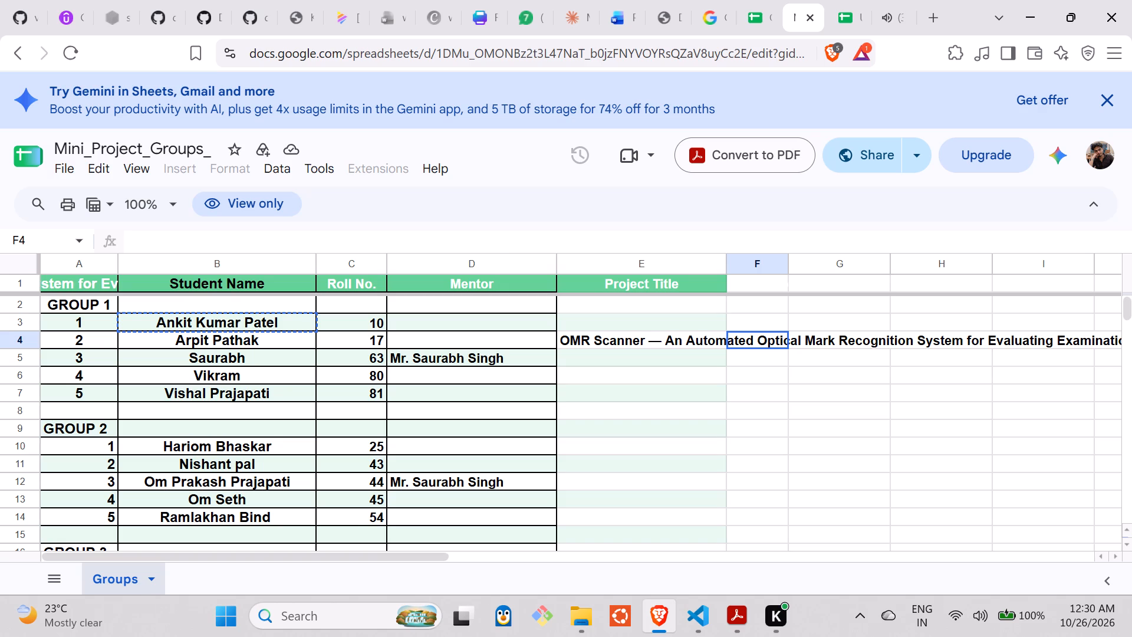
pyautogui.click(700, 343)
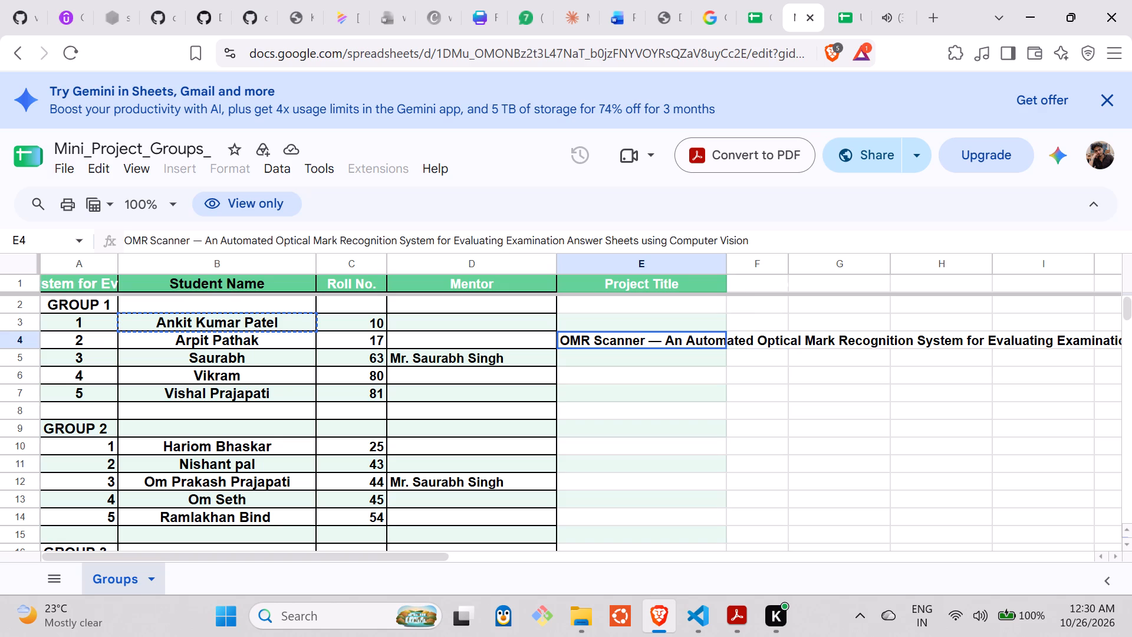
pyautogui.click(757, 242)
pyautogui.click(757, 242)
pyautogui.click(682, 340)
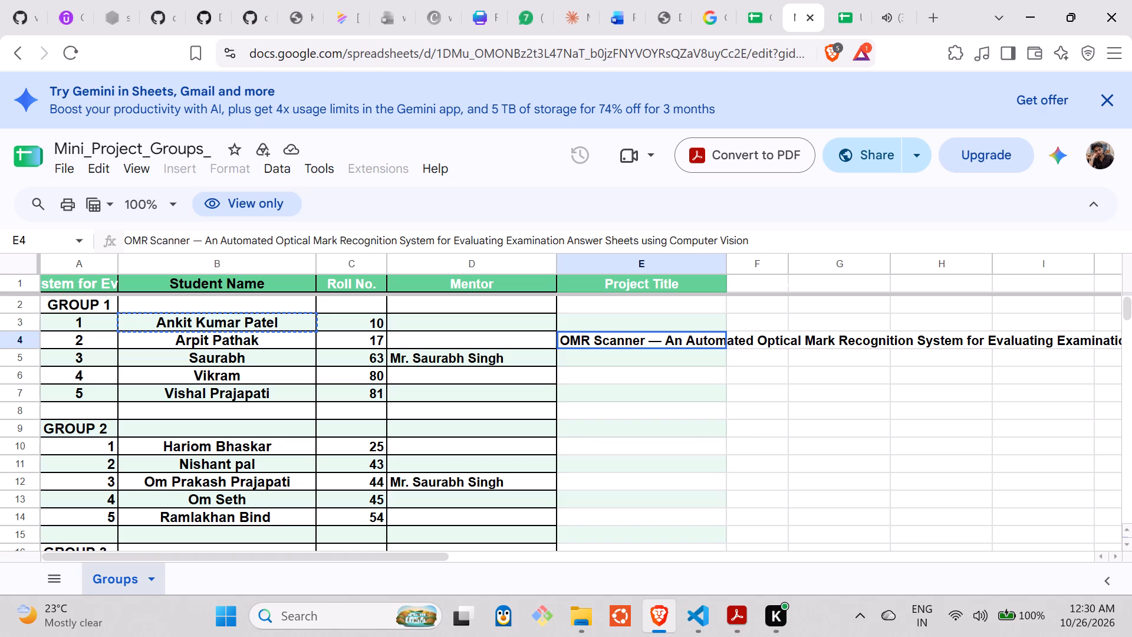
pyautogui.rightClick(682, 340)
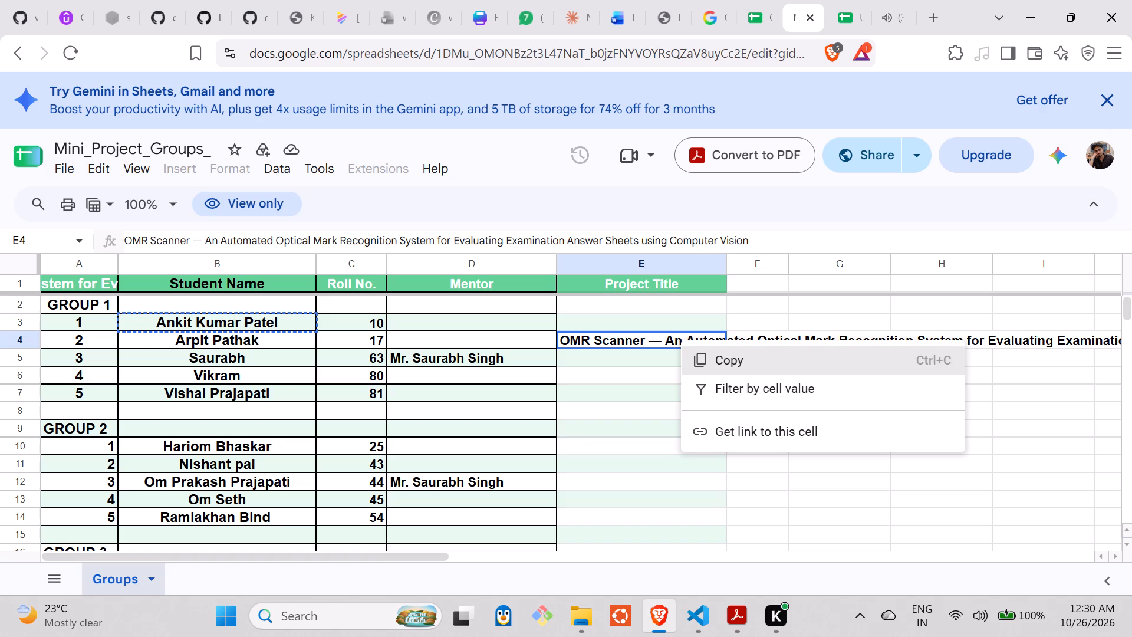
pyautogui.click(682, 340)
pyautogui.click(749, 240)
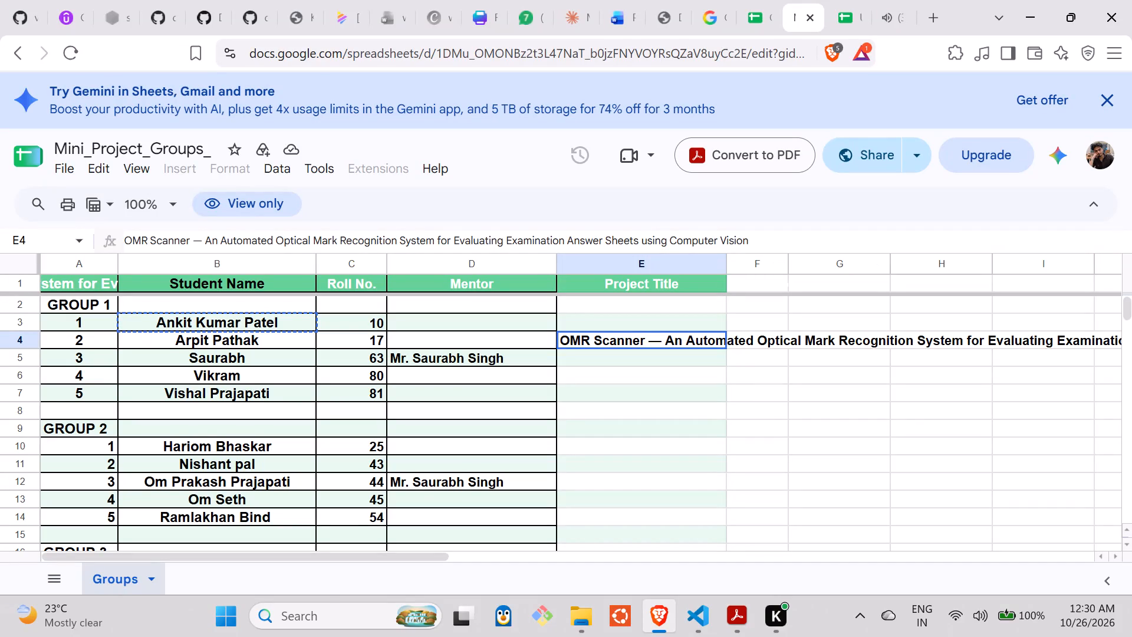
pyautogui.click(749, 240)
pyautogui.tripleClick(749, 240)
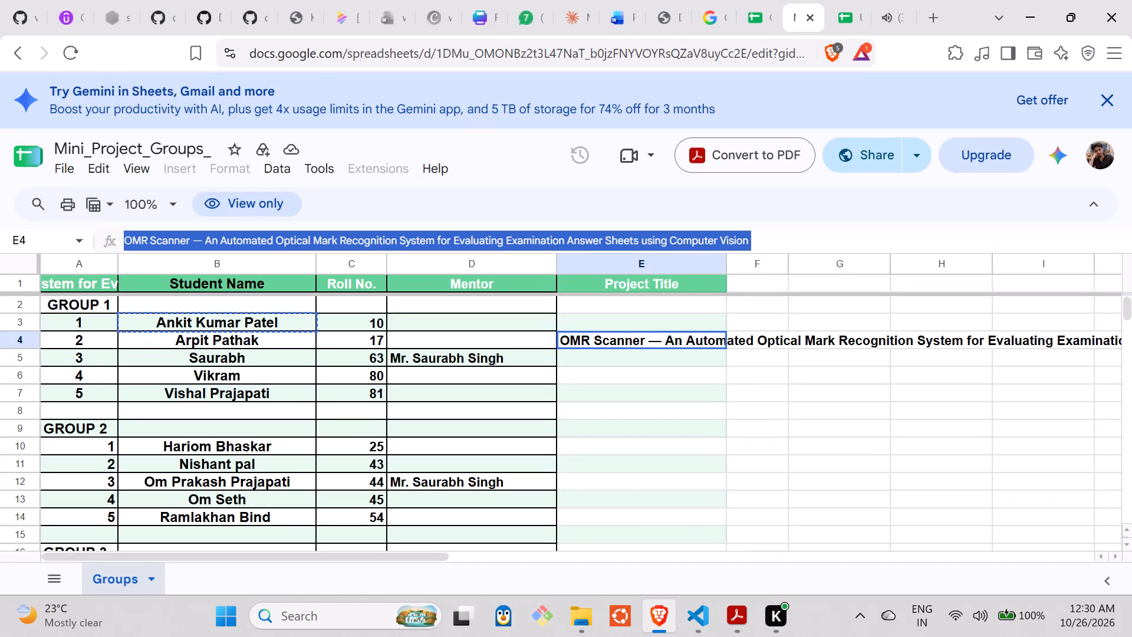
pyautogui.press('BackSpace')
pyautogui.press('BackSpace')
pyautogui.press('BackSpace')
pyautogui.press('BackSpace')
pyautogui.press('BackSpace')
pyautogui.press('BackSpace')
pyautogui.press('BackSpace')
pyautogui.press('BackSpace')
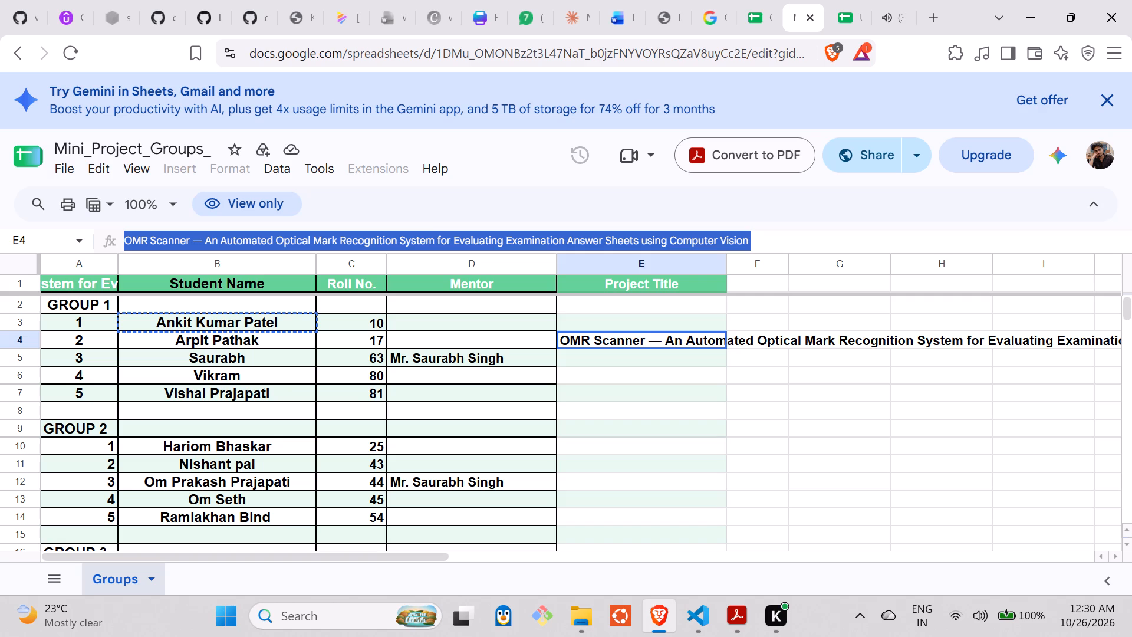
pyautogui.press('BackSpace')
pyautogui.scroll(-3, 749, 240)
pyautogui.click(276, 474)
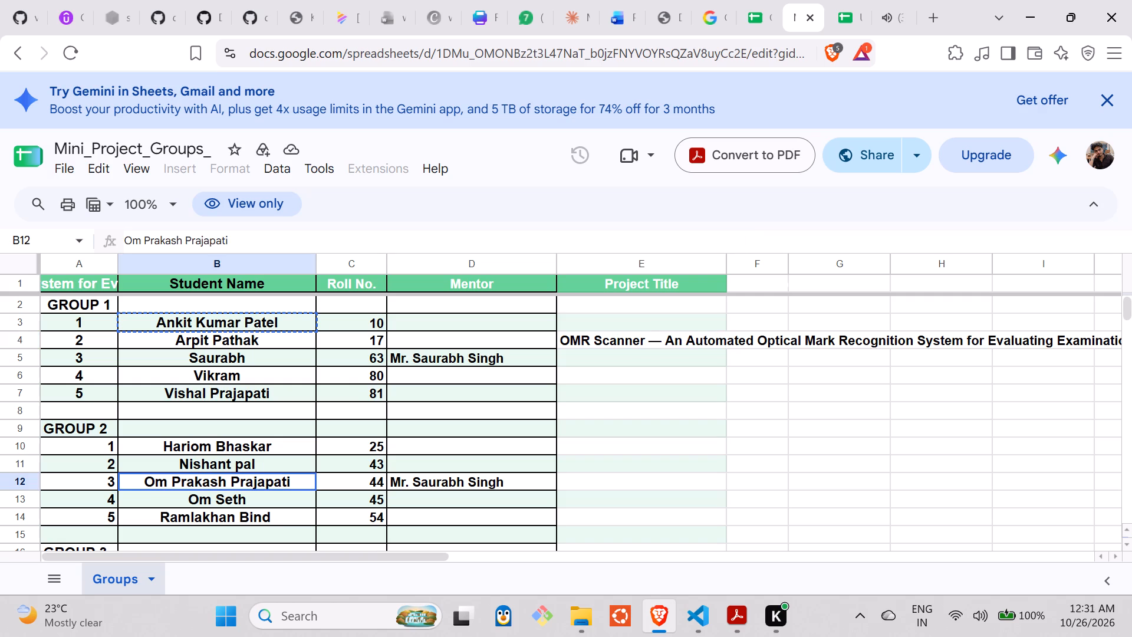
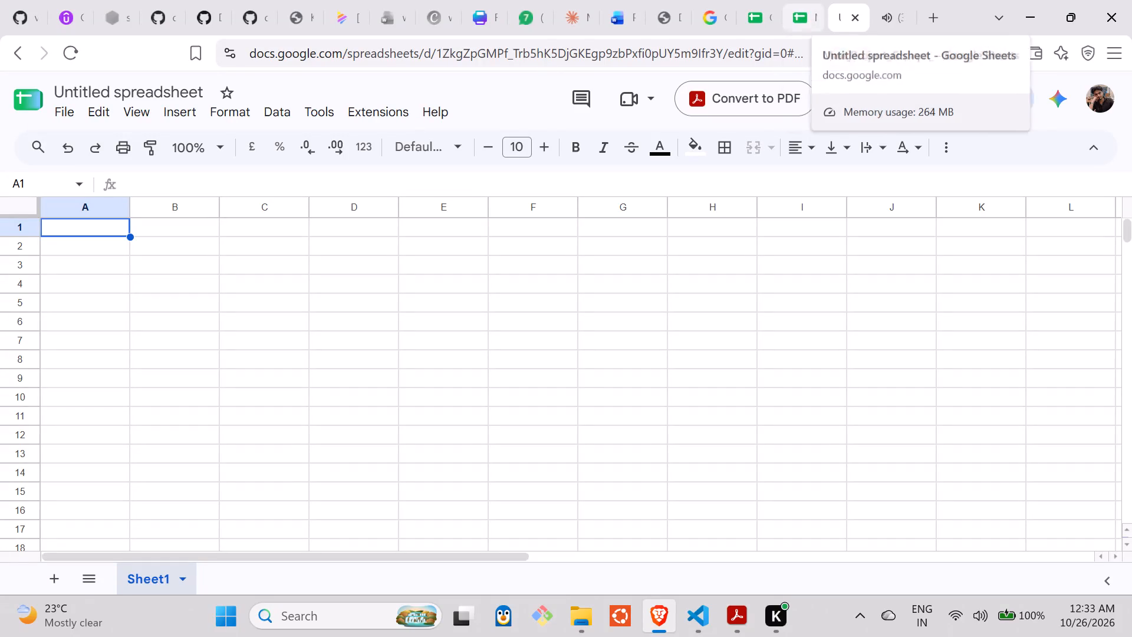
# Close the blank Untitled spreadsheet.
pyautogui.click(854, 19)
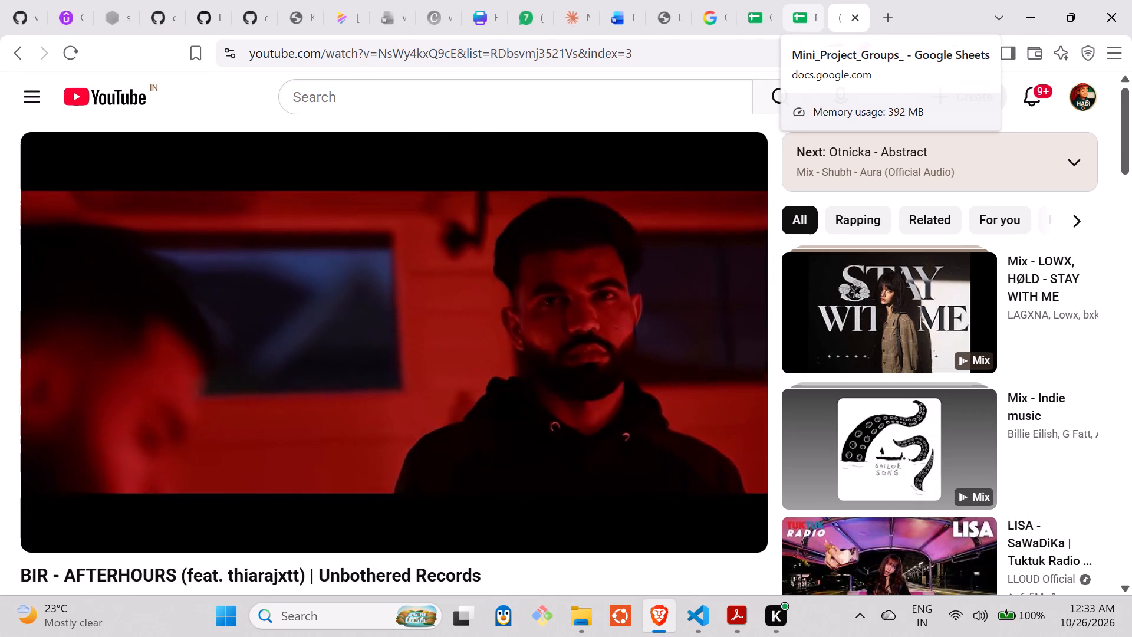
# Browse the recommendations beside the playing YouTube video and start the Mix - Karan Aujla playlist.
pyautogui.scroll(-3, 573, 298)
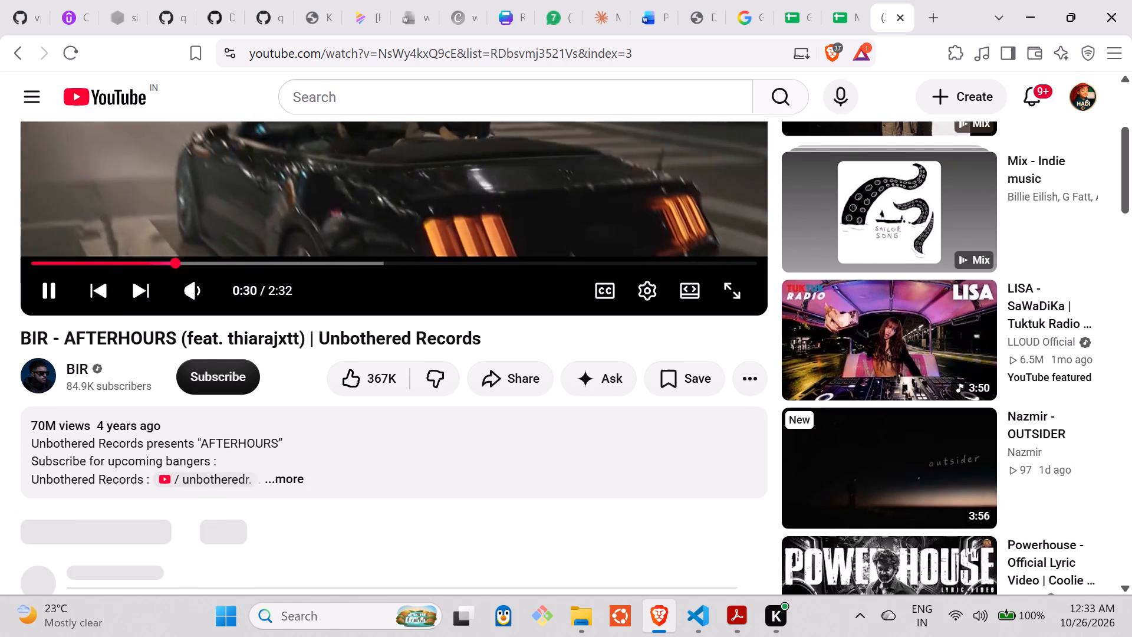
pyautogui.scroll(-4, 573, 298)
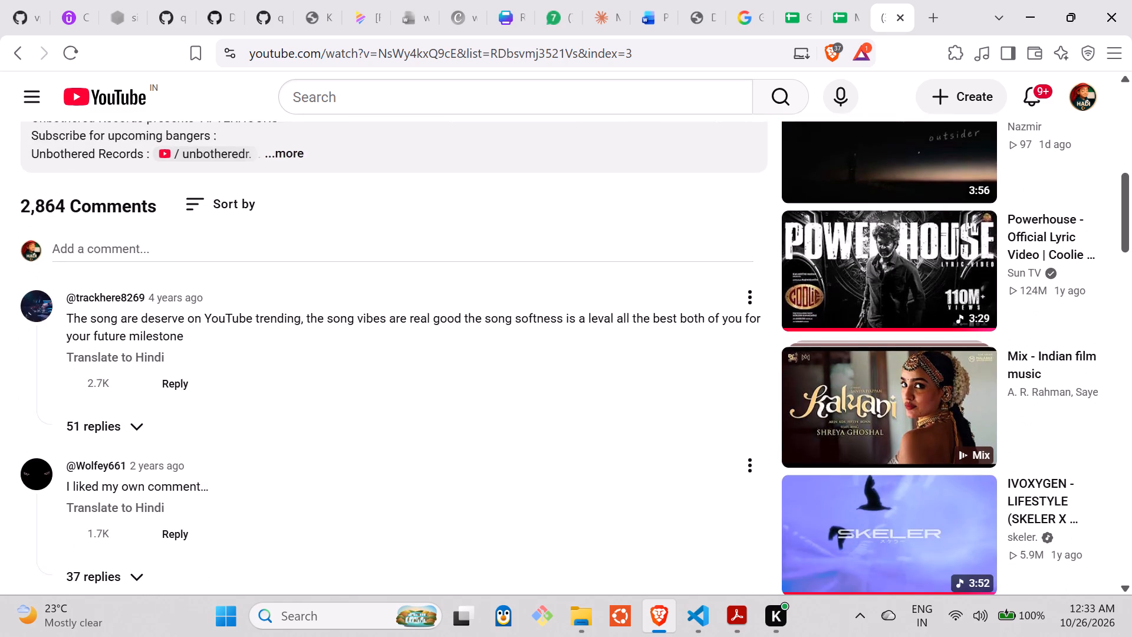
pyautogui.scroll(-3, 573, 298)
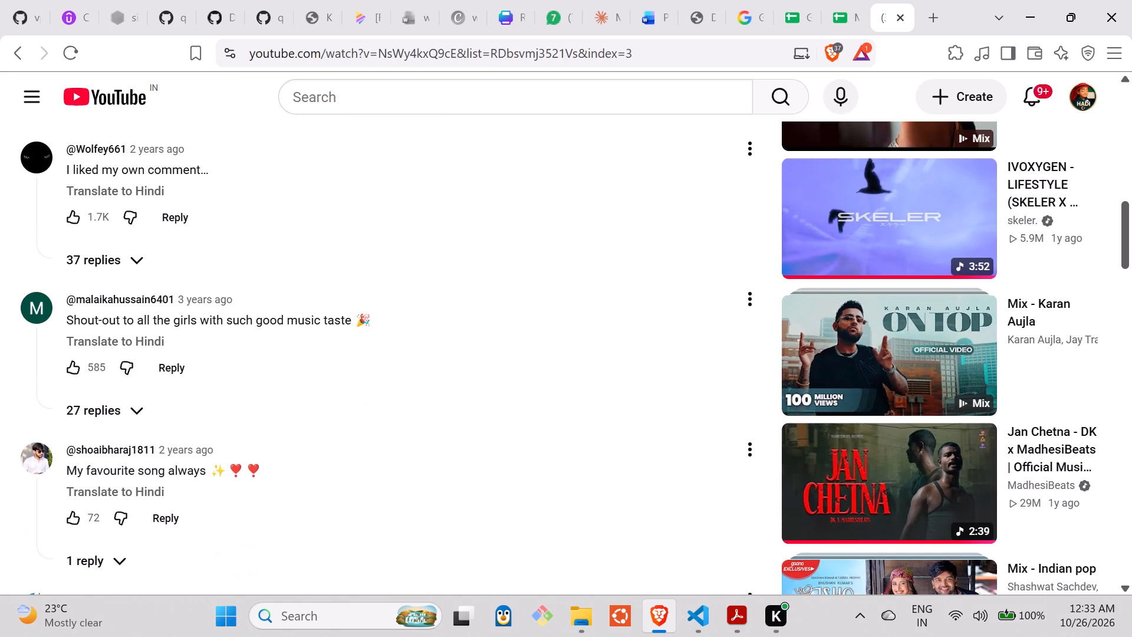
pyautogui.scroll(-1, 573, 298)
pyautogui.click(851, 314)
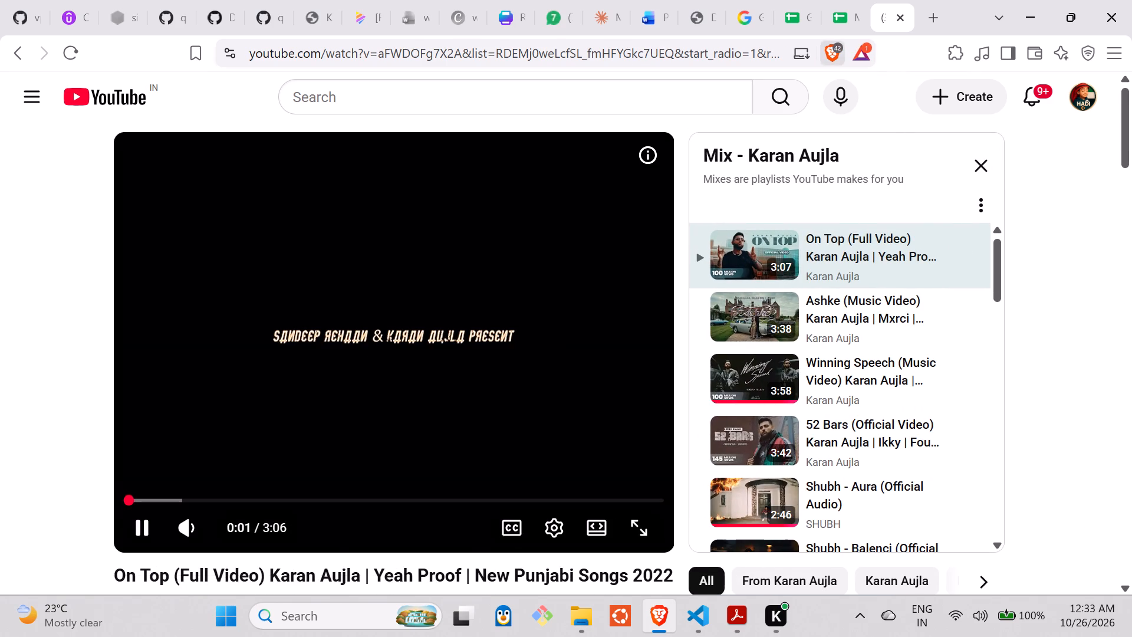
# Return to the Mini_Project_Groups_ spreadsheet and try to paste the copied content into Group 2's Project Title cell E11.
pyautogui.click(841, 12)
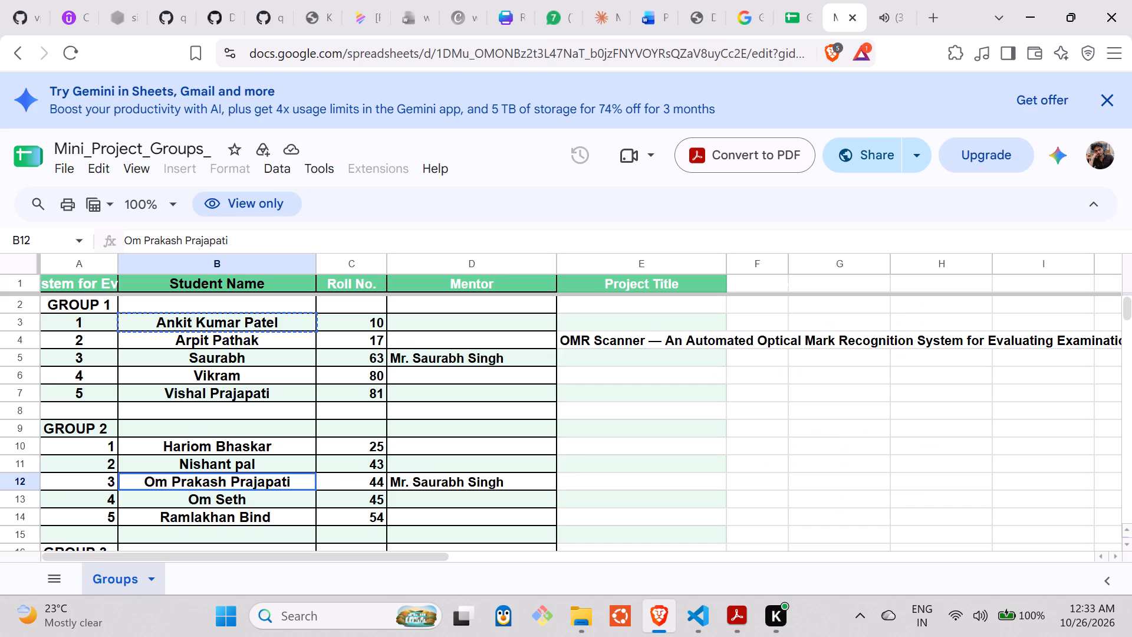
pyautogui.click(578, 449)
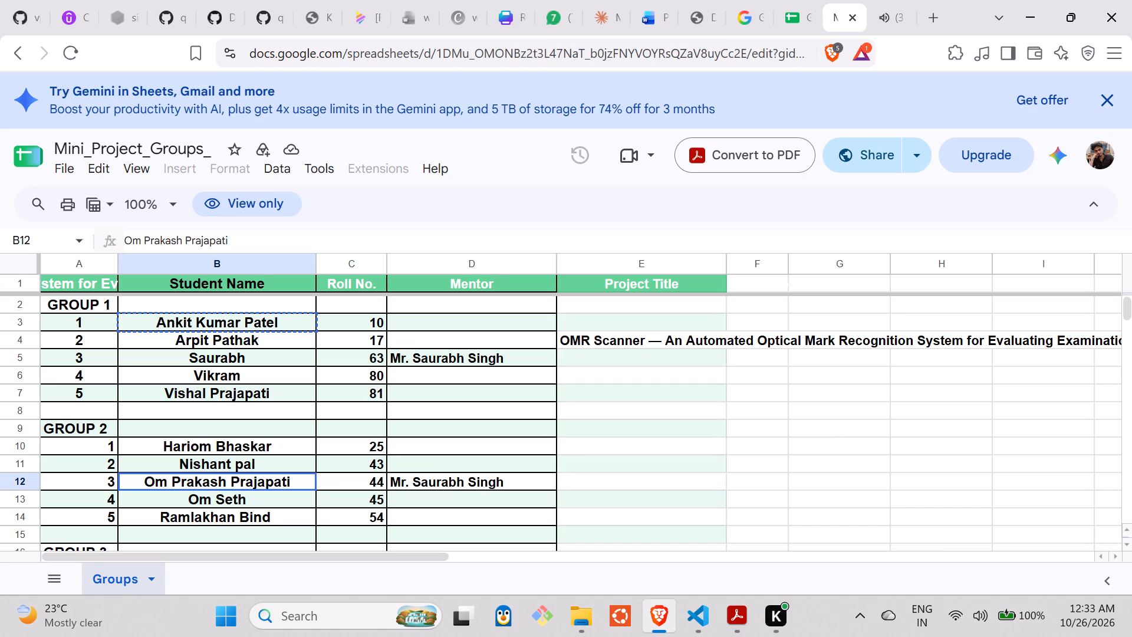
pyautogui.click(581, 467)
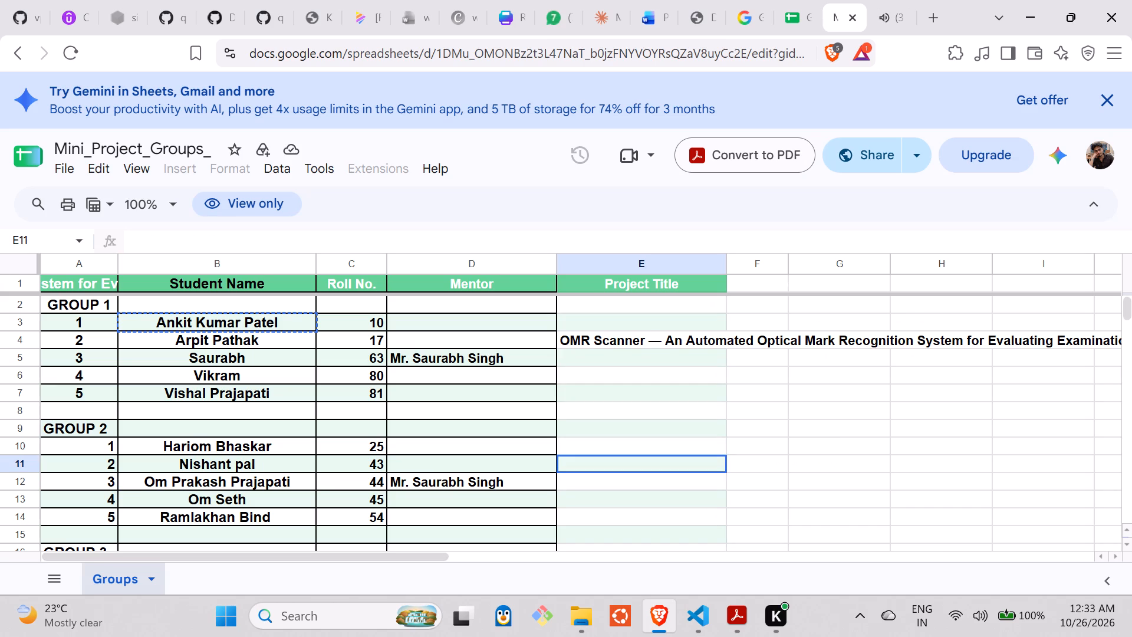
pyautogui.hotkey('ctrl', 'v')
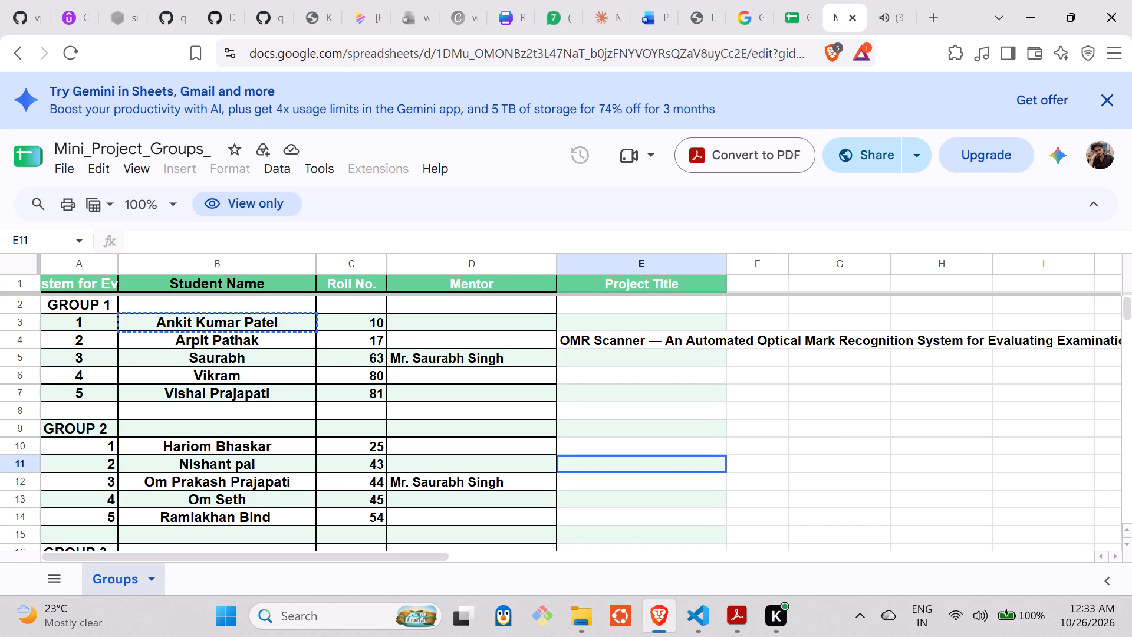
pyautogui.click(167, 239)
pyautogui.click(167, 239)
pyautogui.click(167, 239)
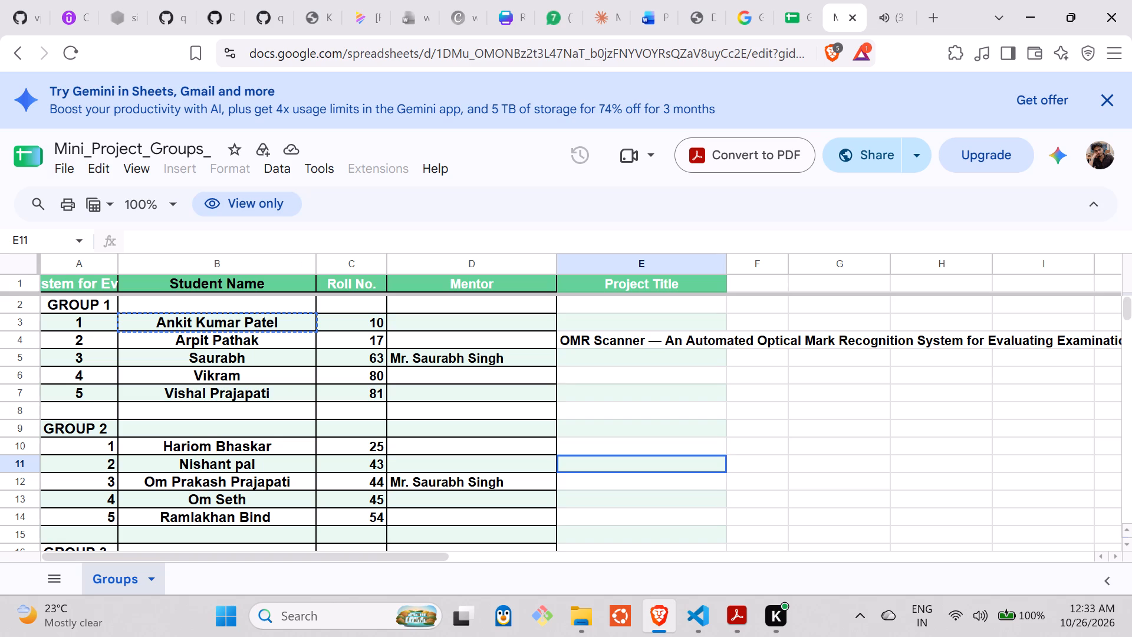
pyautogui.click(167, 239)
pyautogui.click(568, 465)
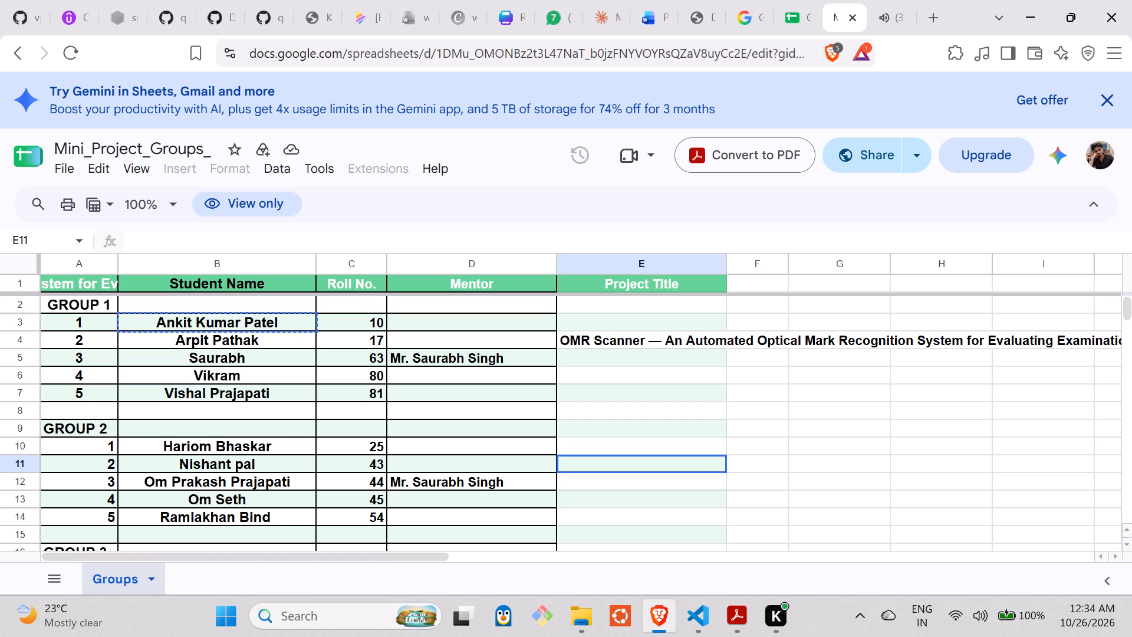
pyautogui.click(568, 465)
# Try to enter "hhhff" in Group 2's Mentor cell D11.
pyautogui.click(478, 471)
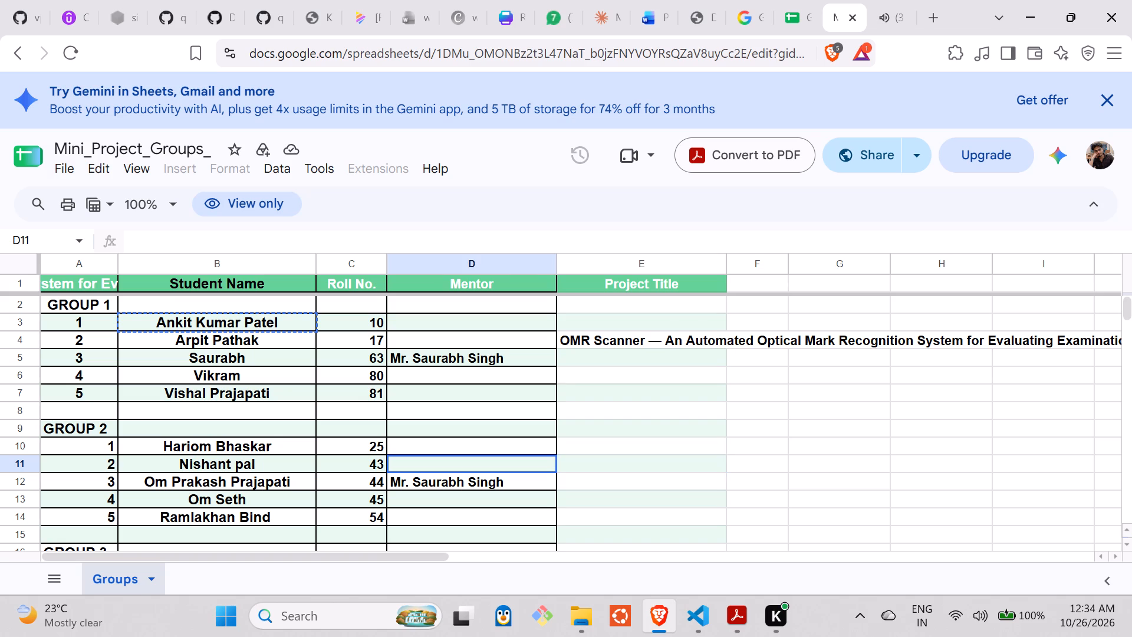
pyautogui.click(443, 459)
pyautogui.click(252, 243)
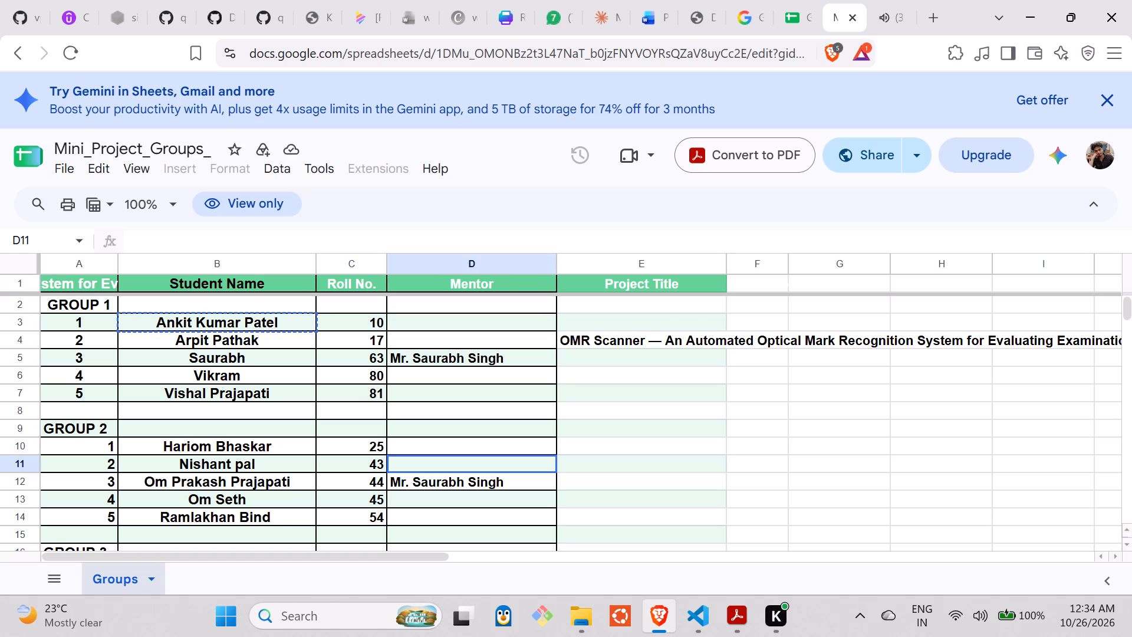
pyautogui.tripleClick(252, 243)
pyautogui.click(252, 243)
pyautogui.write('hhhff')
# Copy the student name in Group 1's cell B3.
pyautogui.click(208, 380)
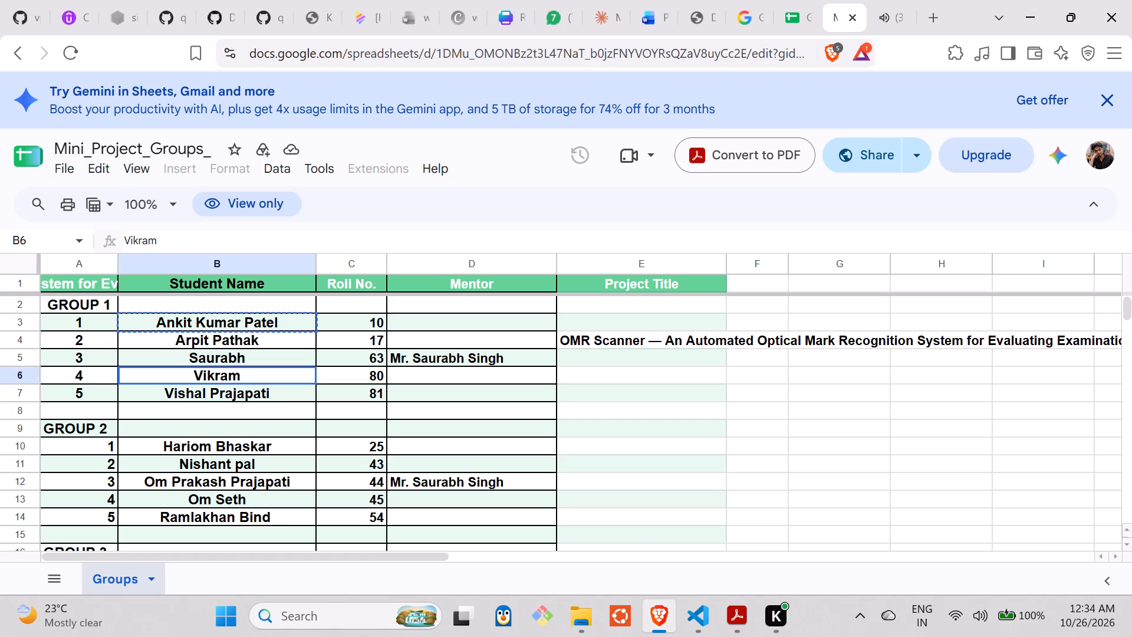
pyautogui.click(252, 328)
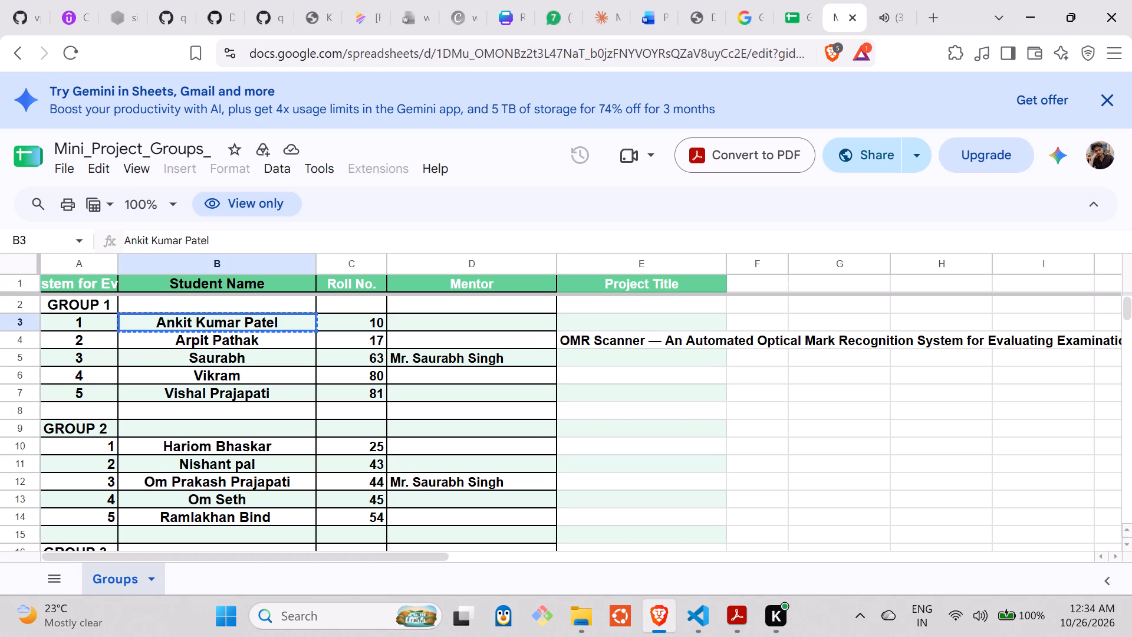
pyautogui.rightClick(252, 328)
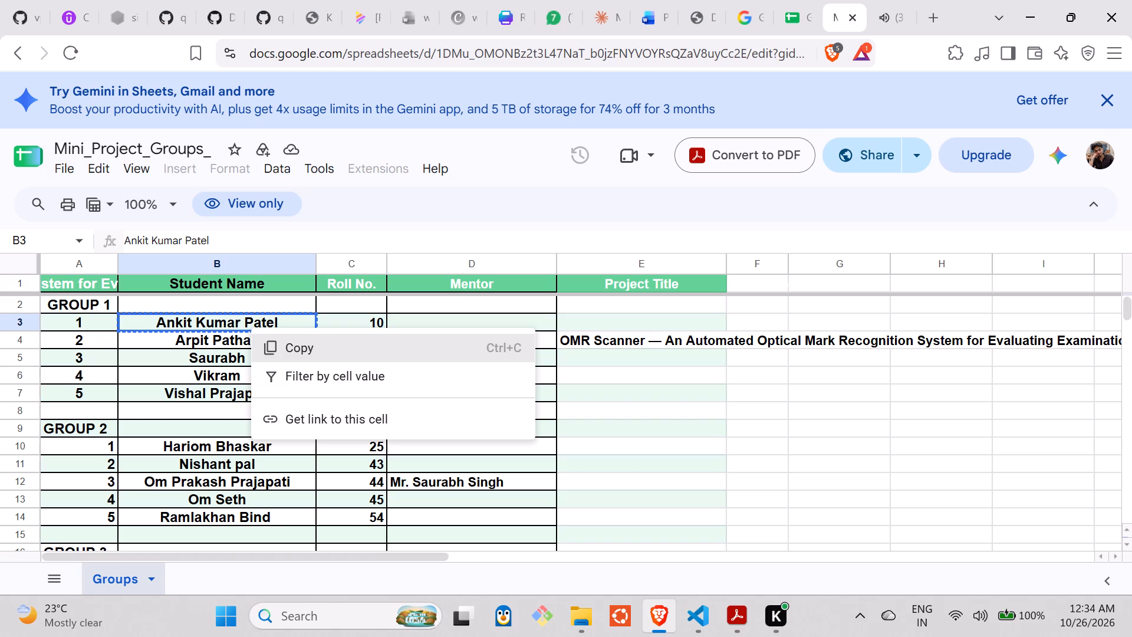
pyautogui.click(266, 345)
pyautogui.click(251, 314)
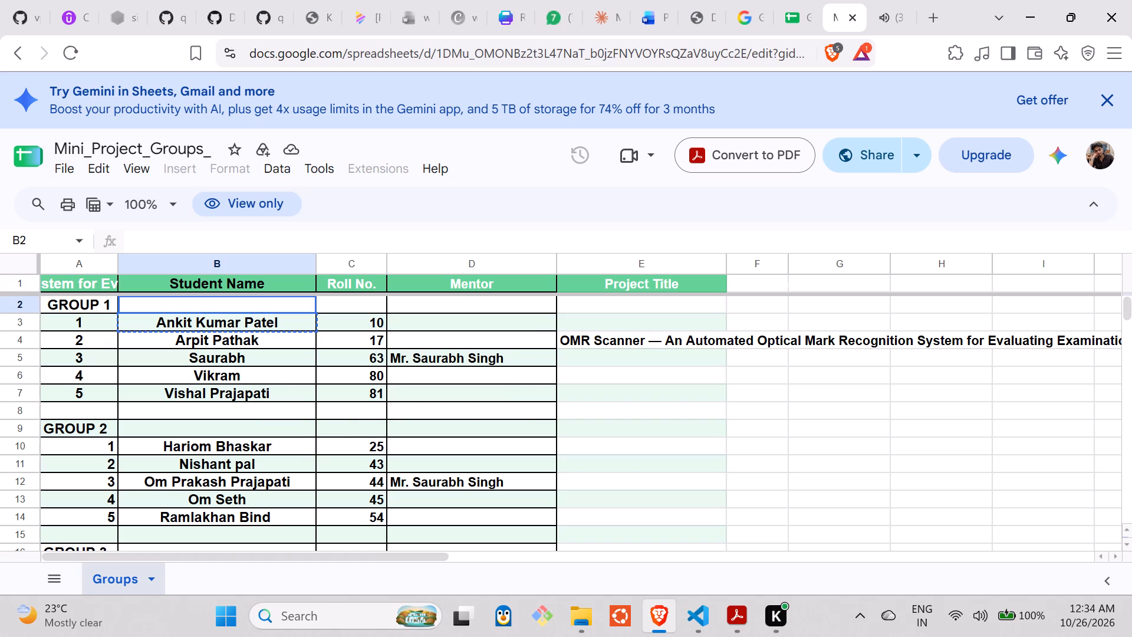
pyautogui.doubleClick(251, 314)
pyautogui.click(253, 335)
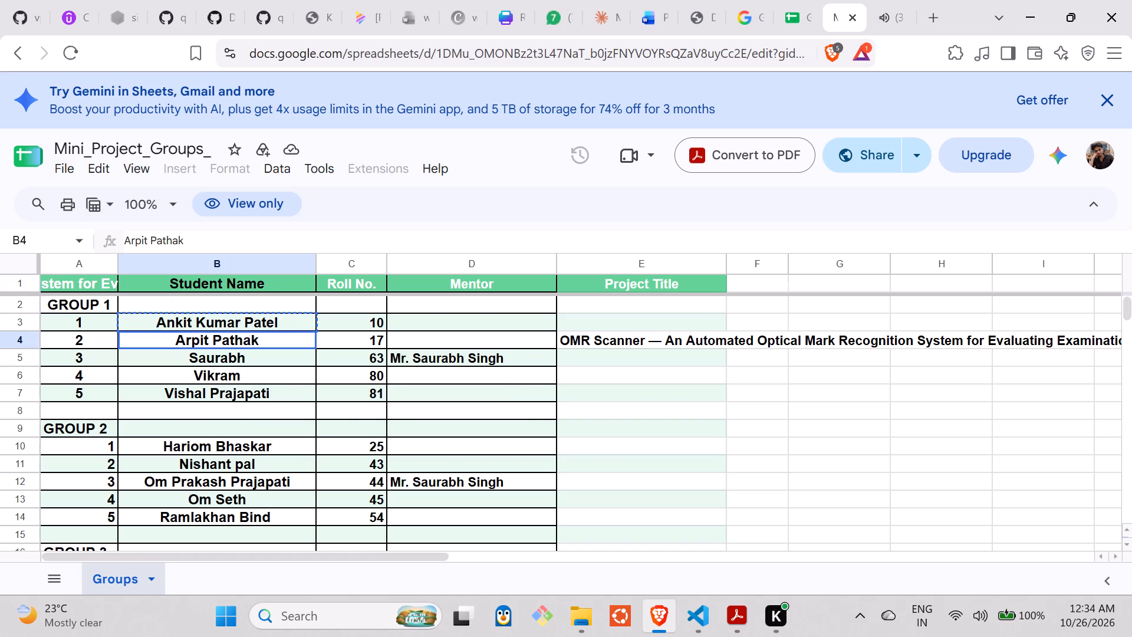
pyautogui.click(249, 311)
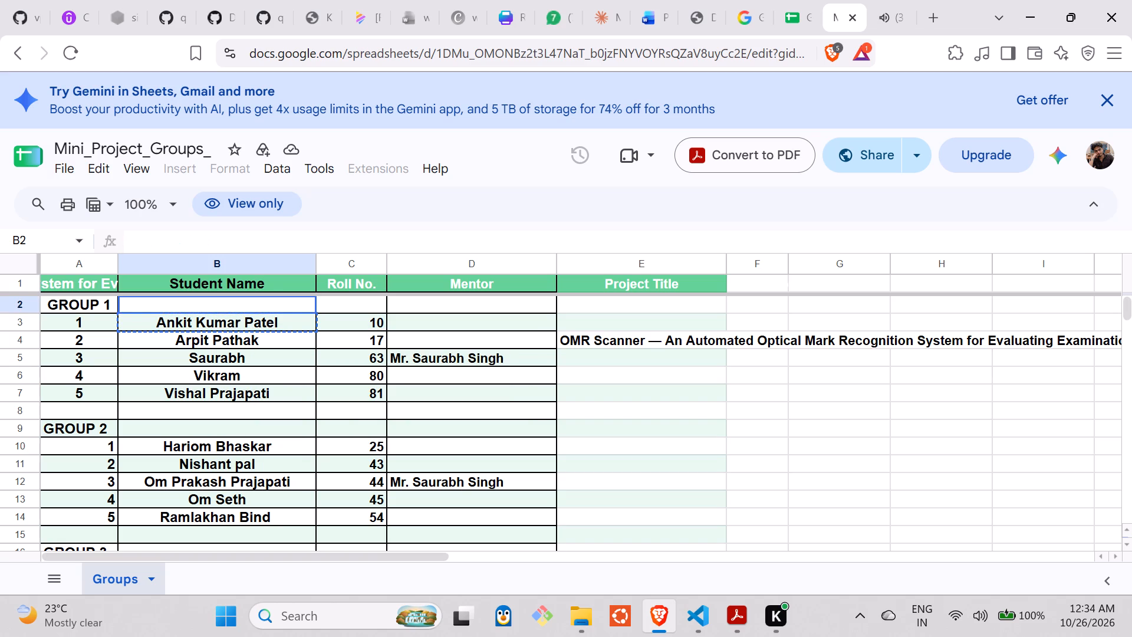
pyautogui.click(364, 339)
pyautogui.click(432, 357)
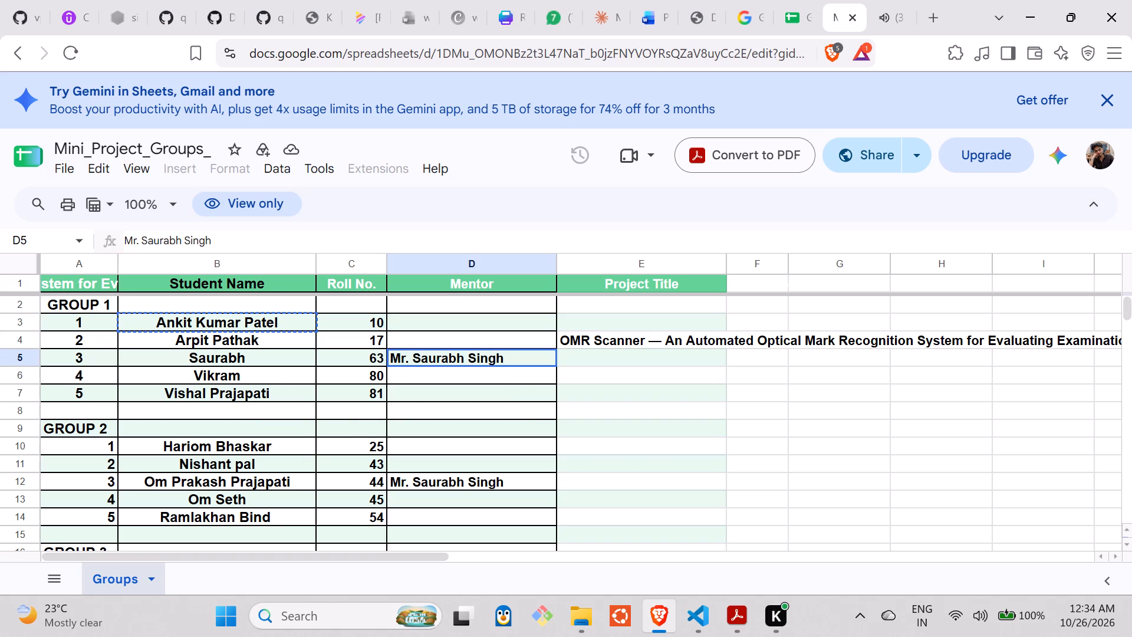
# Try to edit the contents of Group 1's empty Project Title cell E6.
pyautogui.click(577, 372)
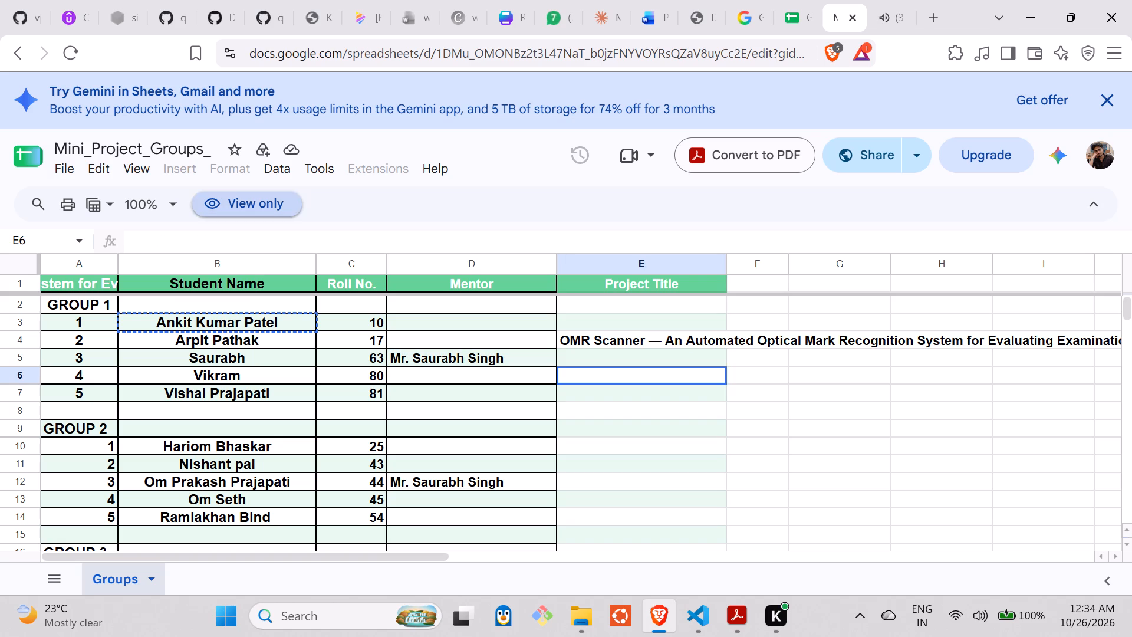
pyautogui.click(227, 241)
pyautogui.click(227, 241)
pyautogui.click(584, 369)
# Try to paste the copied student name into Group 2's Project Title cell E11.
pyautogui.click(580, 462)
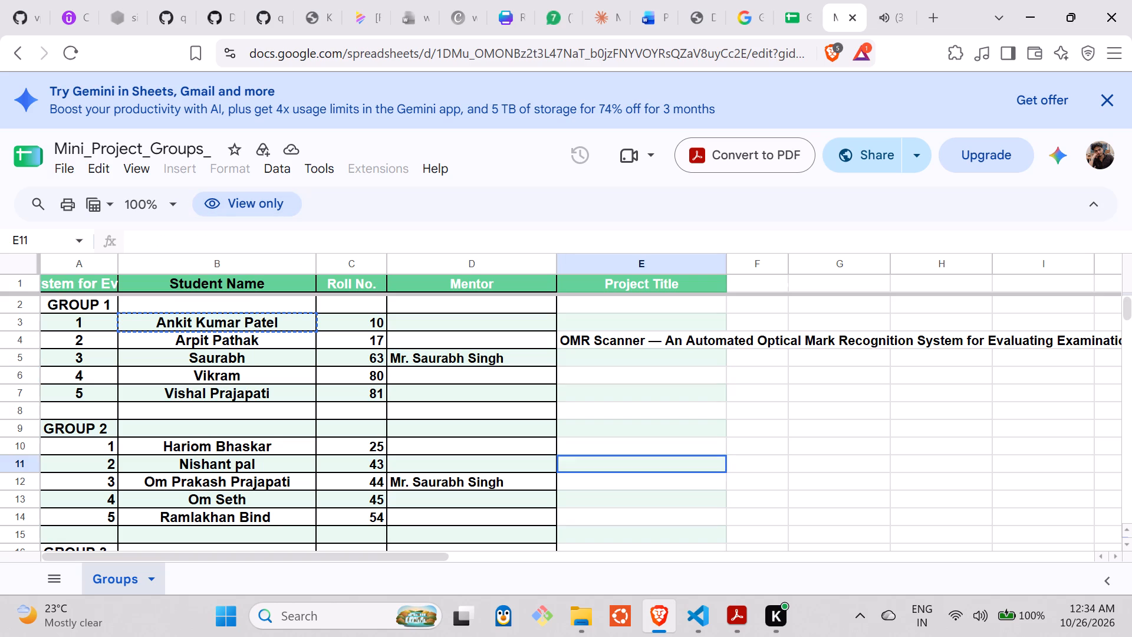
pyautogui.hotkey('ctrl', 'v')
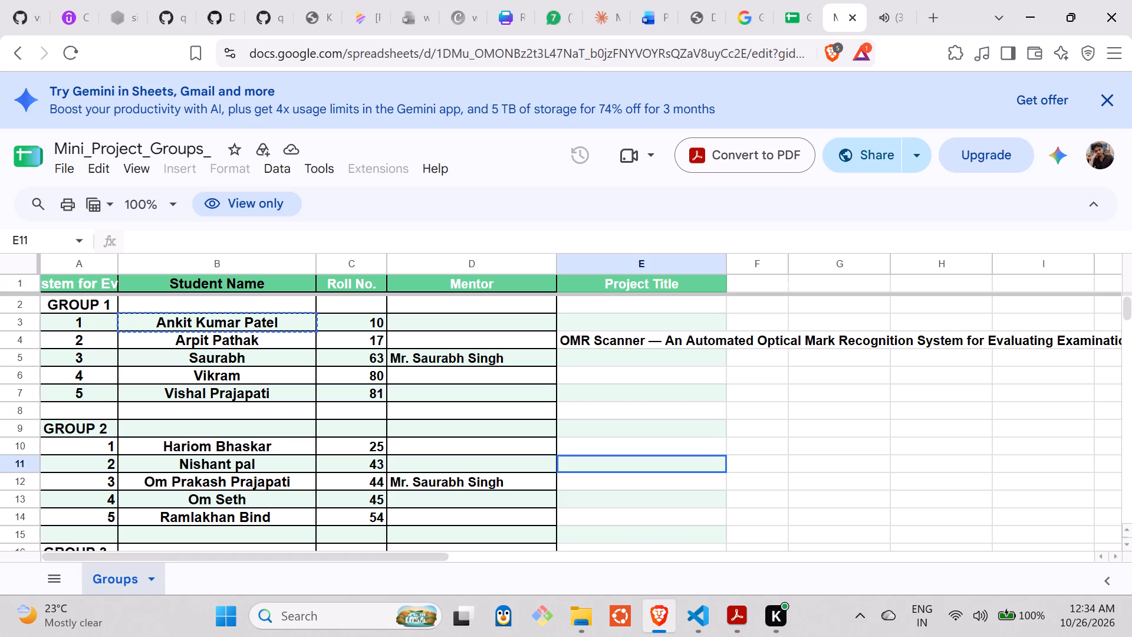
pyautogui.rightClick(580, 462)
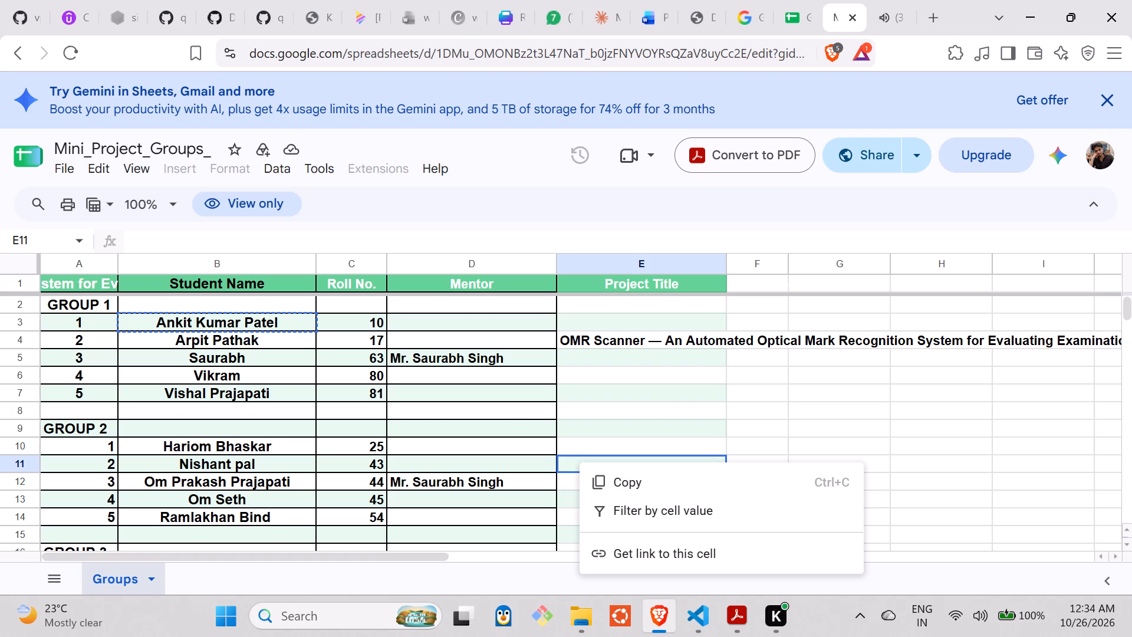
# Open the print settings for the current sheet, look over the page preview and set the page orientation to Portrait.
pyautogui.click(70, 205)
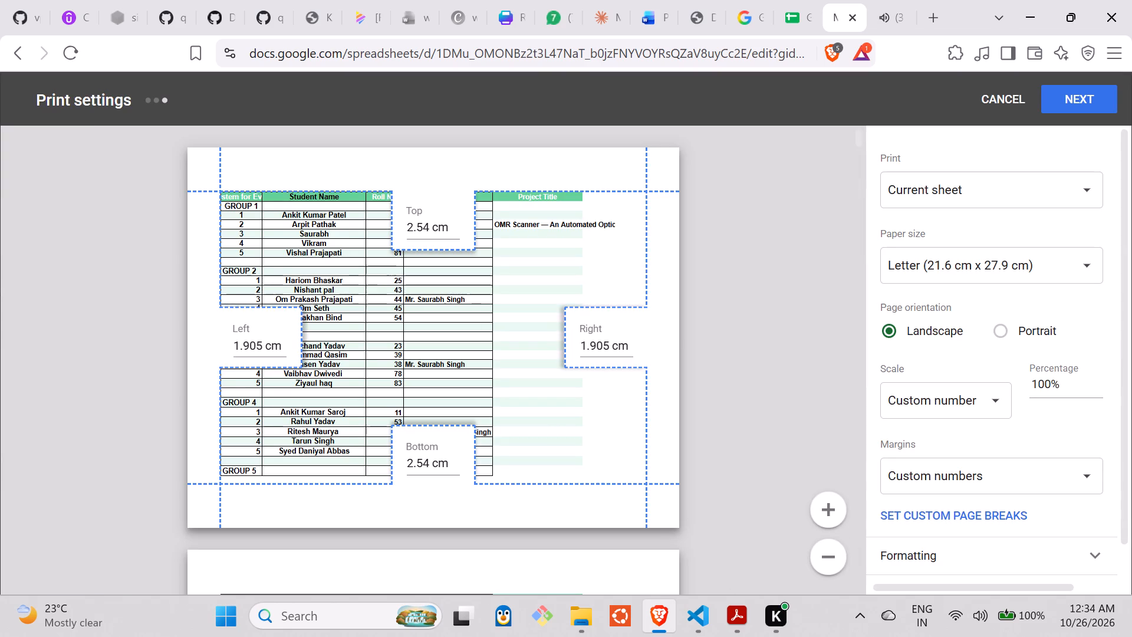
pyautogui.scroll(-1, 398, 370)
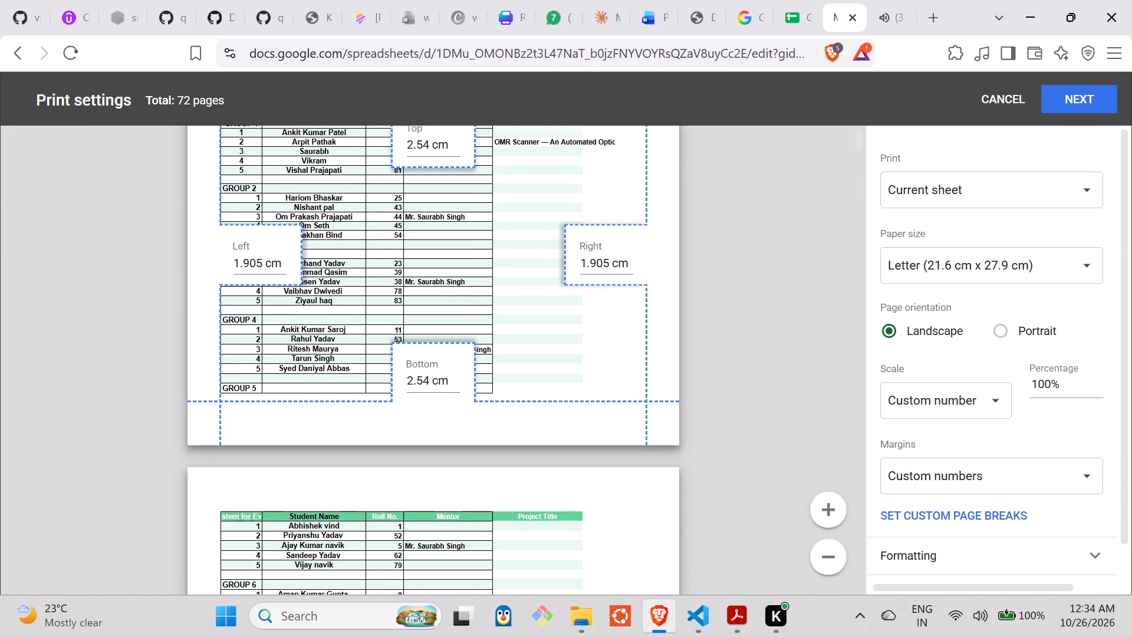
pyautogui.scroll(-2, 398, 370)
pyautogui.scroll(2, 398, 370)
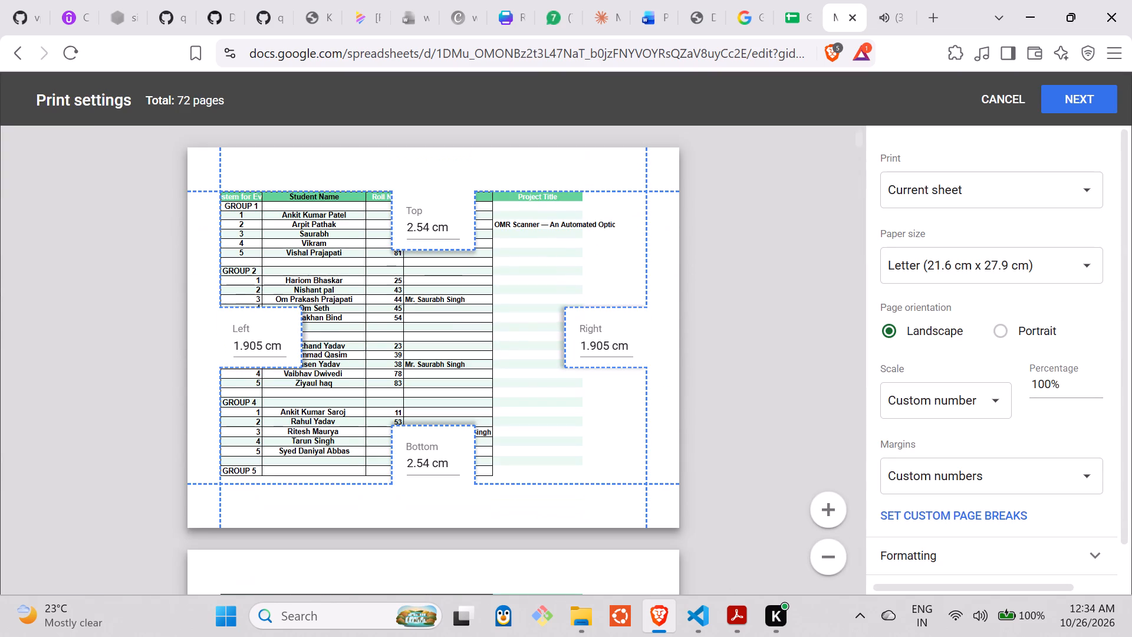
pyautogui.click(252, 337)
pyautogui.click(183, 330)
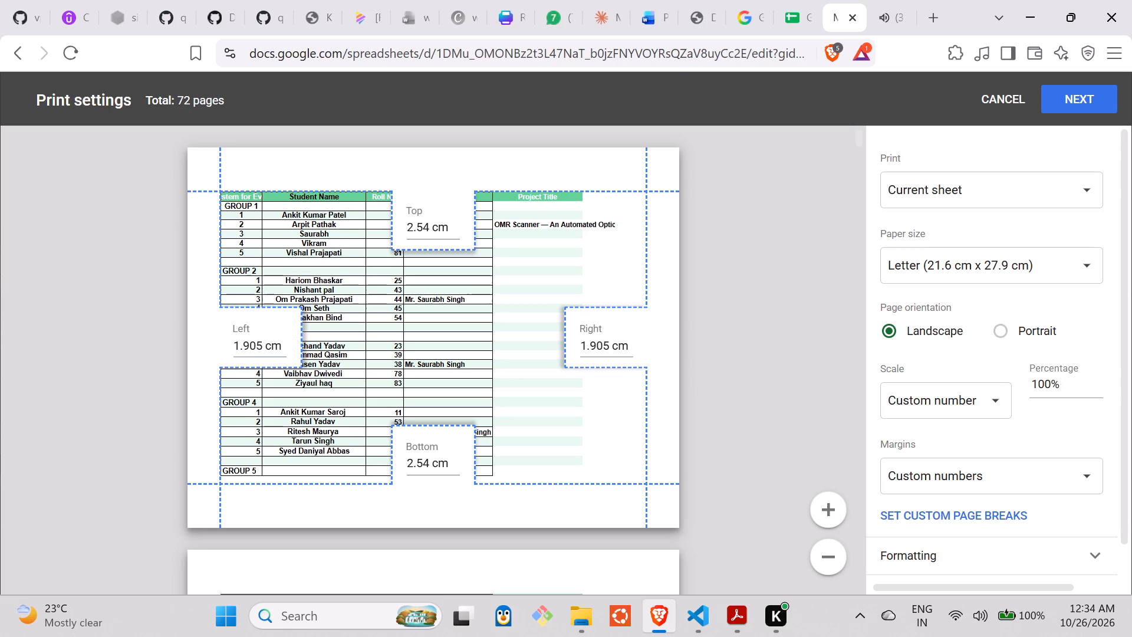
pyautogui.scroll(1, 208, 334)
pyautogui.click(995, 332)
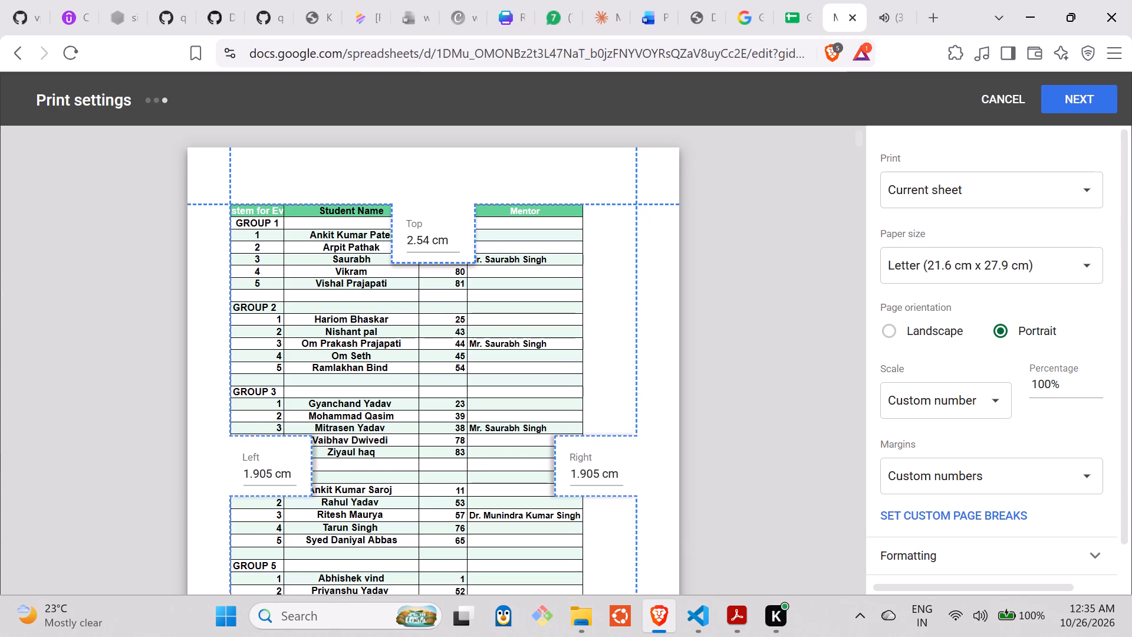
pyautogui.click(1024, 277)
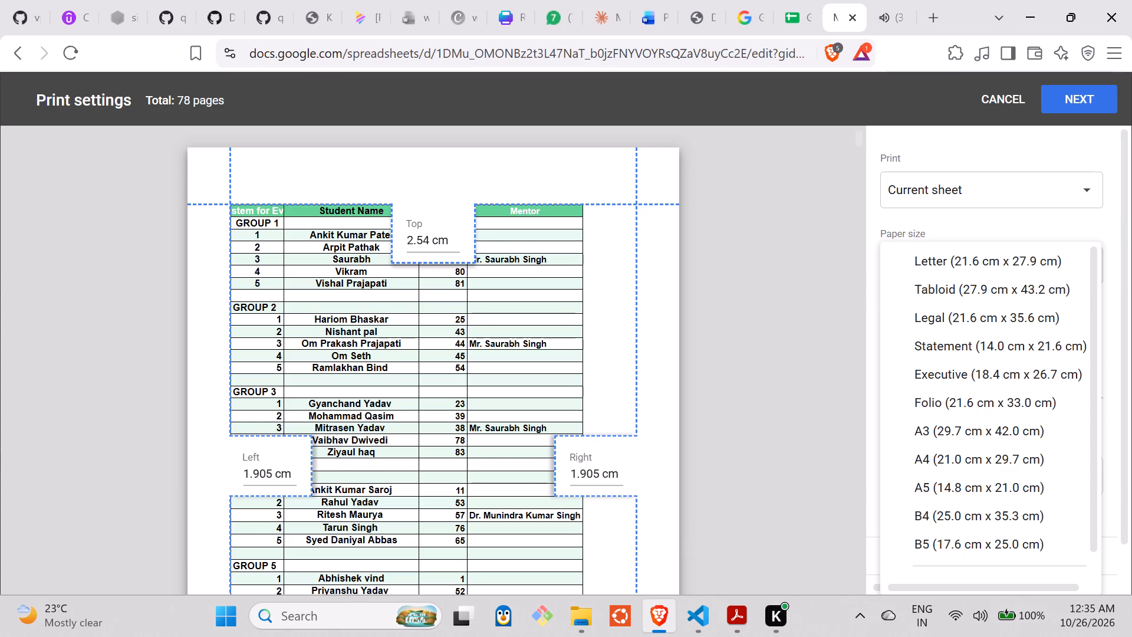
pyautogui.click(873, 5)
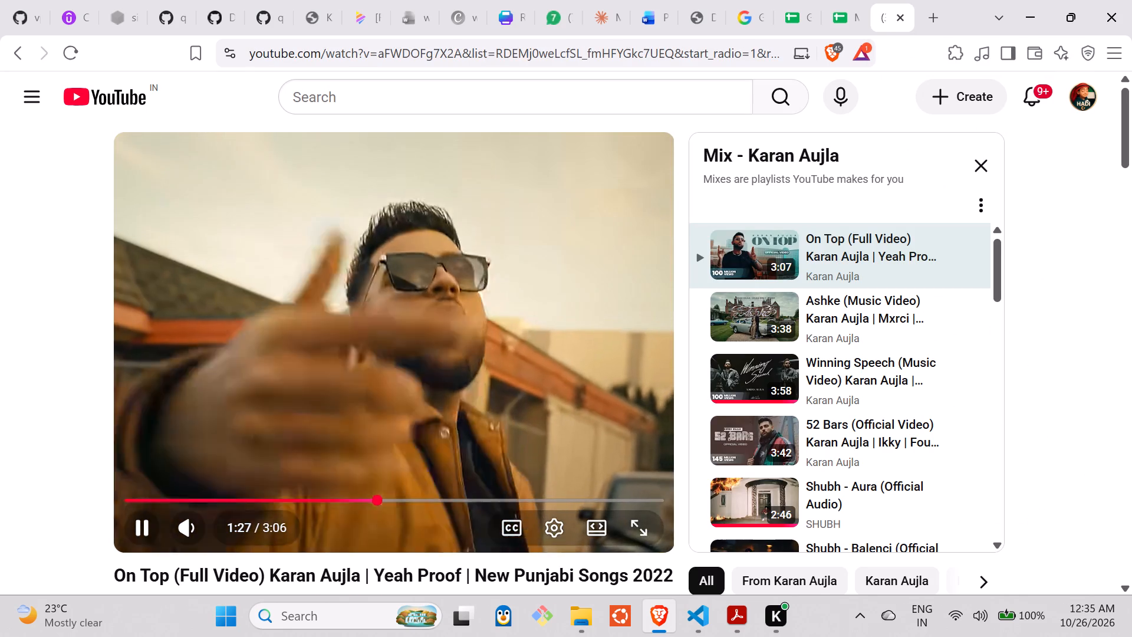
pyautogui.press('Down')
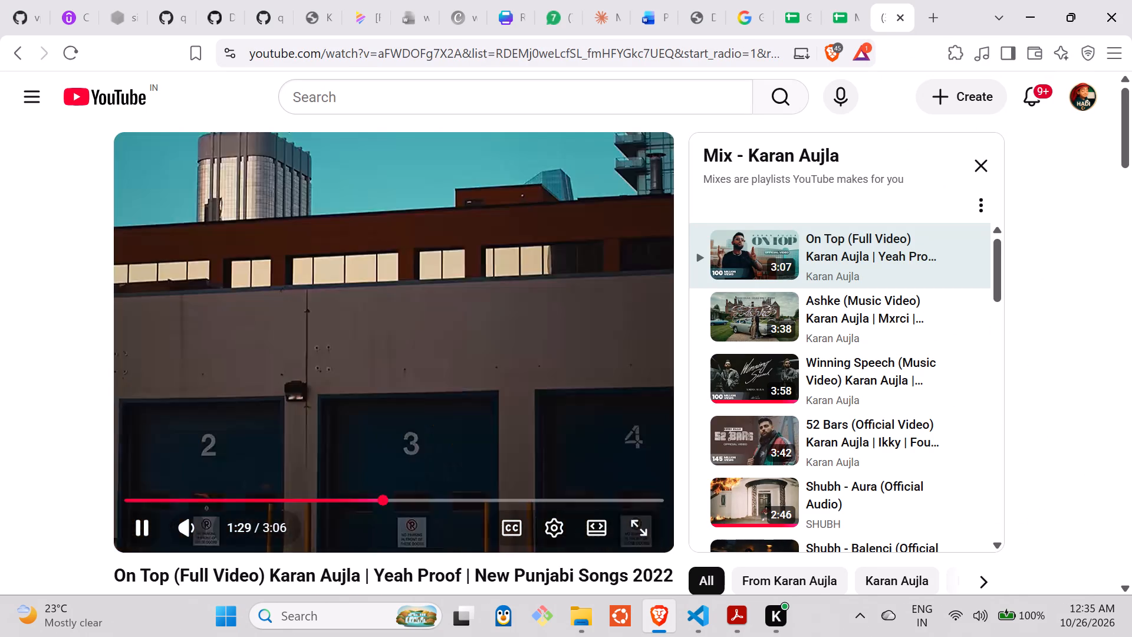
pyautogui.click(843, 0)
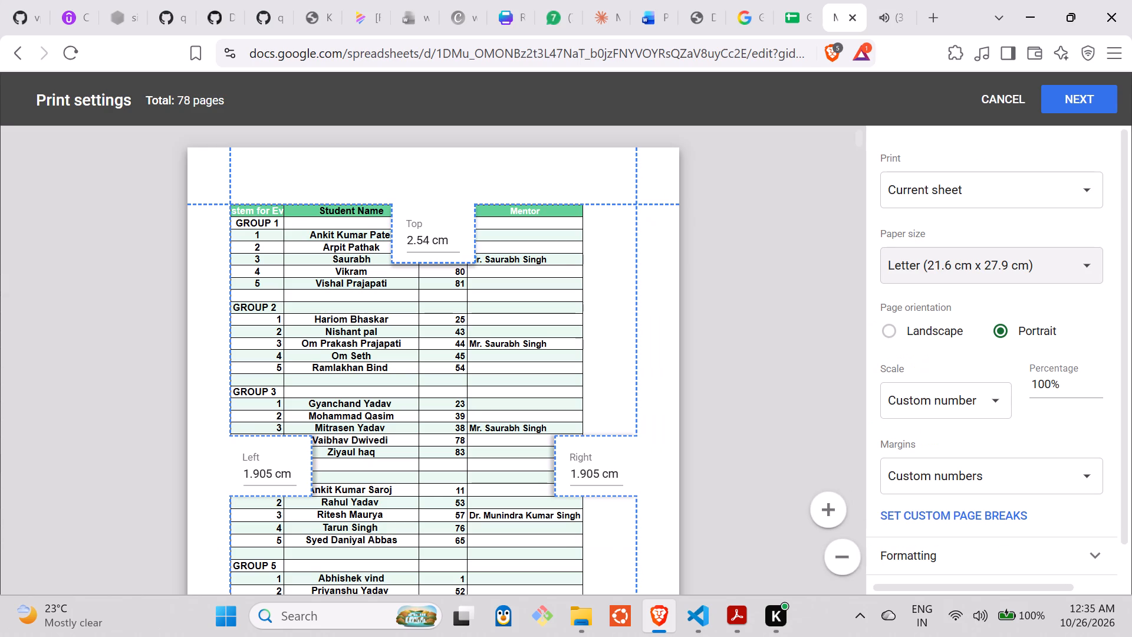
# Look through the pages of the current sheet's print preview, and go back to the Mini_Project_Groups_ spreadsheet without printing.
pyautogui.scroll(-2, 335, 312)
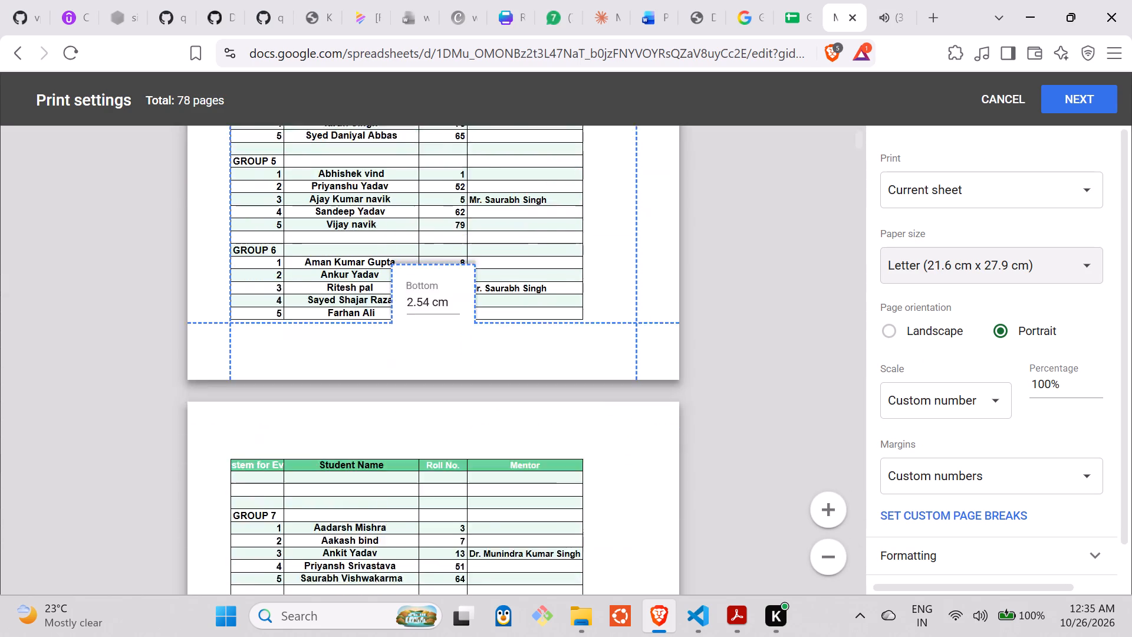
pyautogui.scroll(-5, 335, 312)
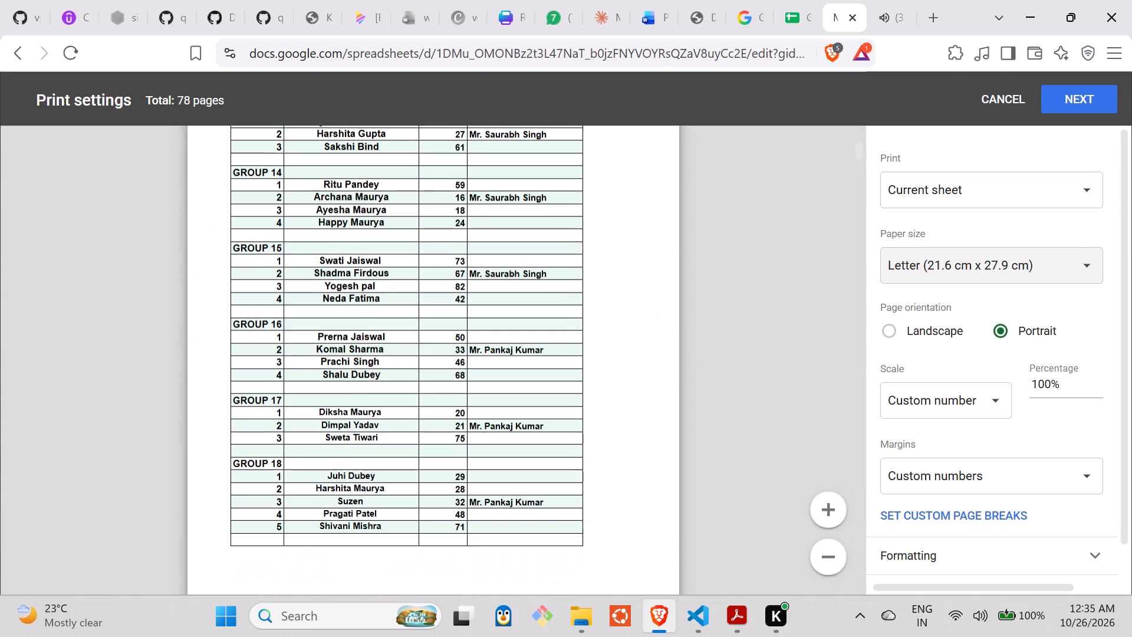
pyautogui.scroll(-3, 335, 312)
pyautogui.scroll(1, 335, 312)
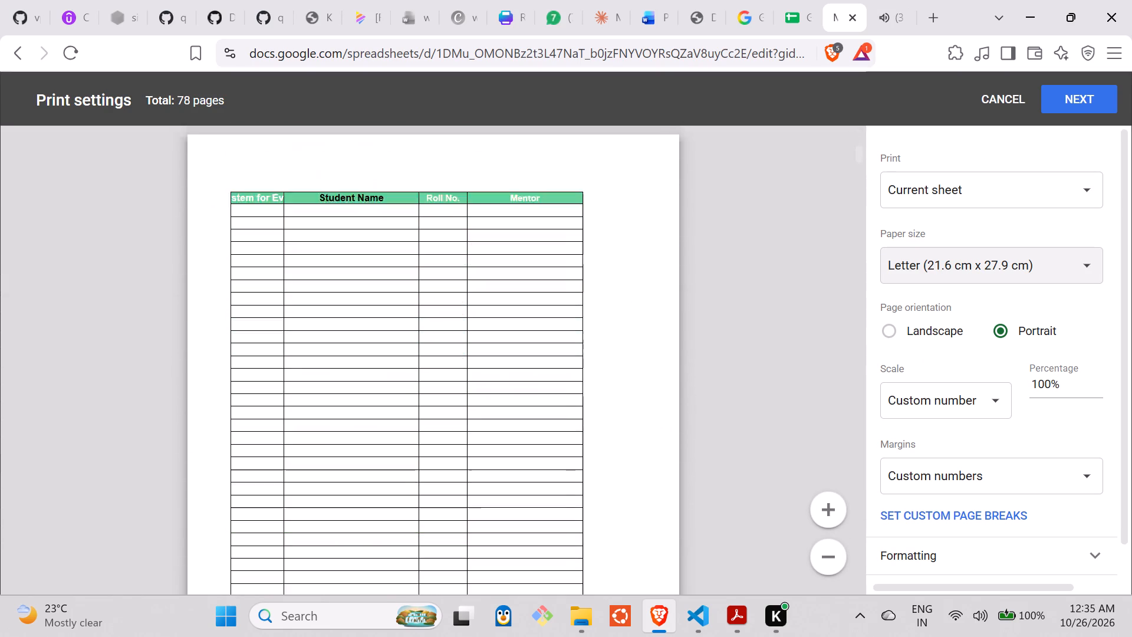
pyautogui.scroll(2, 335, 312)
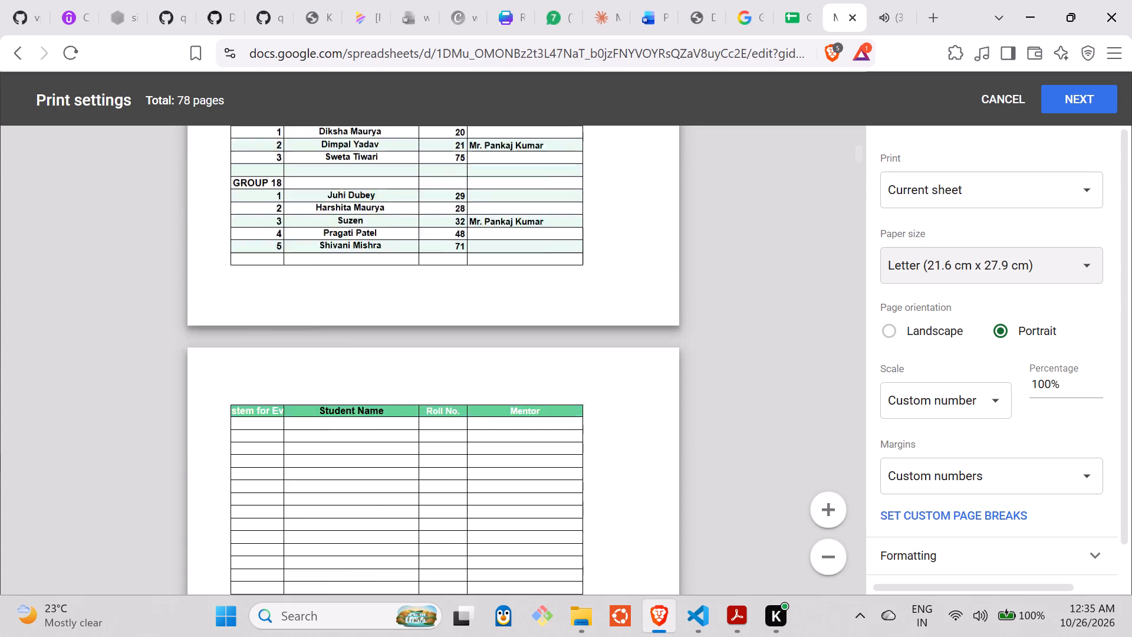
pyautogui.scroll(2, 335, 312)
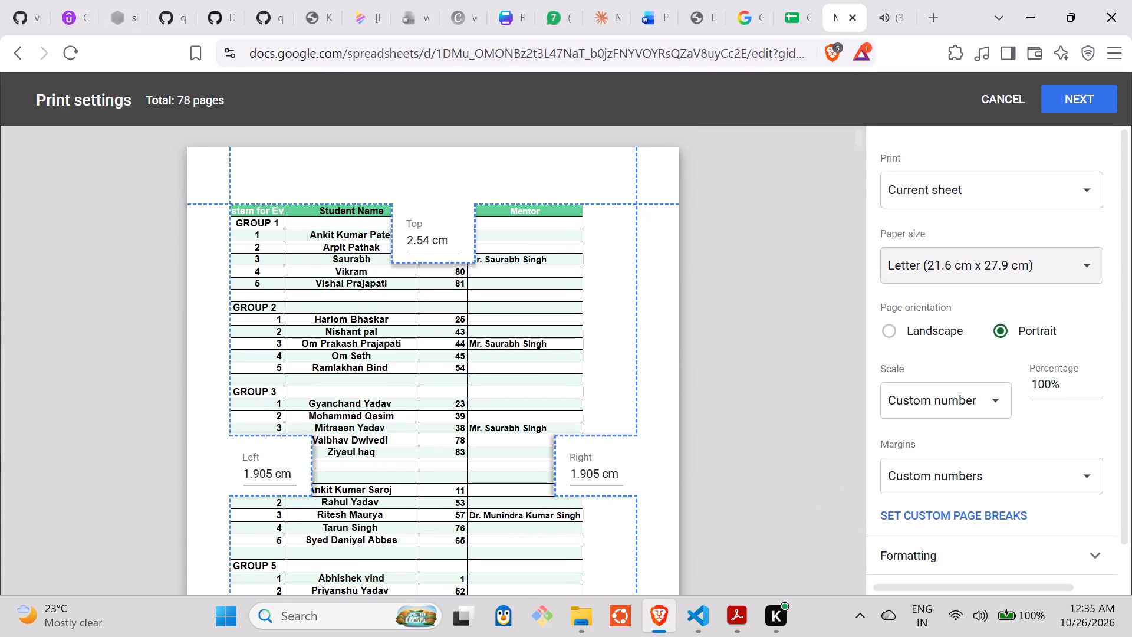
pyautogui.click(21, 60)
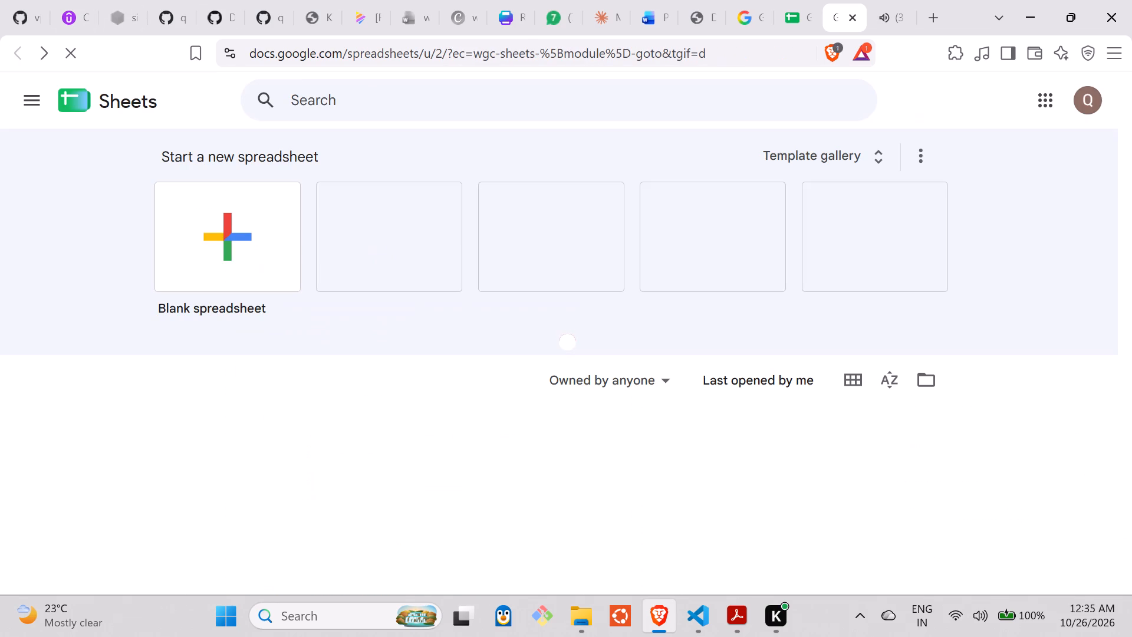
pyautogui.click(40, 55)
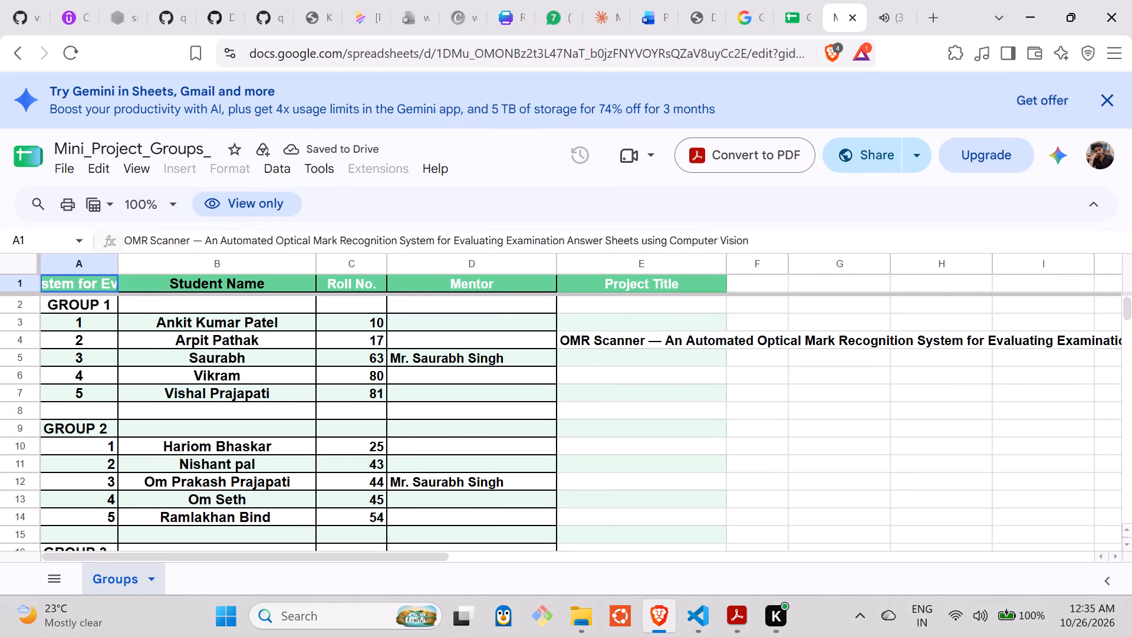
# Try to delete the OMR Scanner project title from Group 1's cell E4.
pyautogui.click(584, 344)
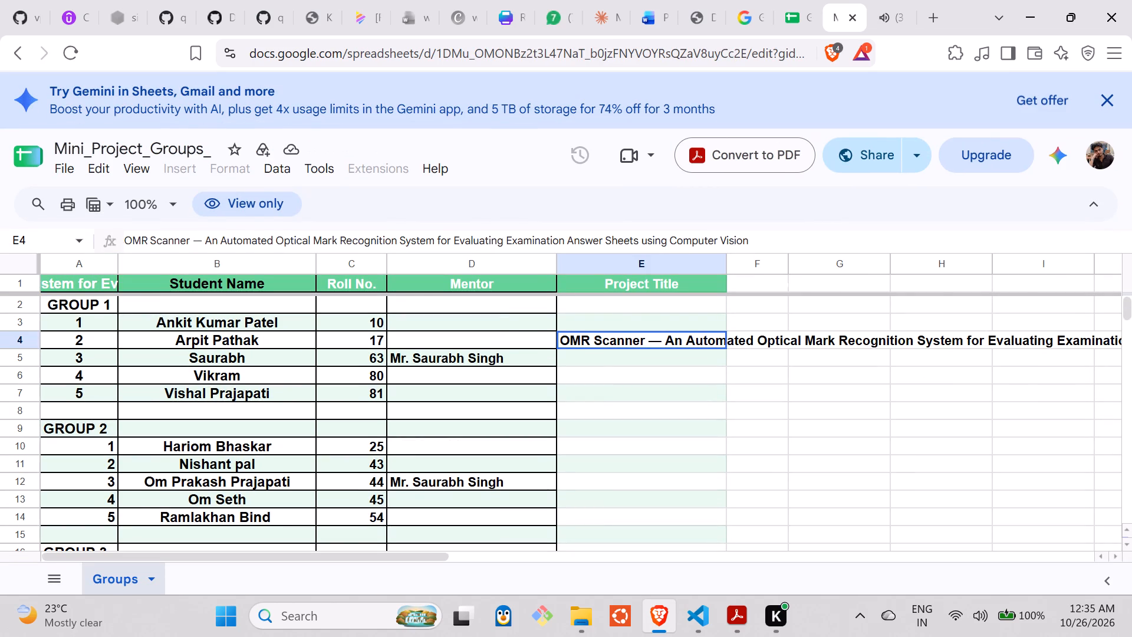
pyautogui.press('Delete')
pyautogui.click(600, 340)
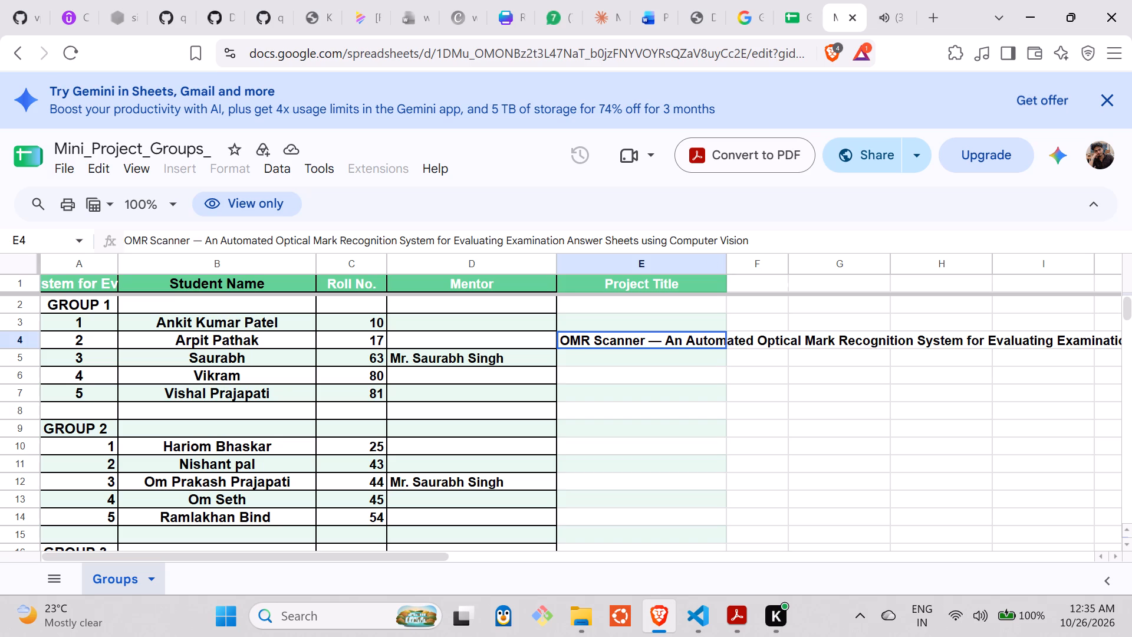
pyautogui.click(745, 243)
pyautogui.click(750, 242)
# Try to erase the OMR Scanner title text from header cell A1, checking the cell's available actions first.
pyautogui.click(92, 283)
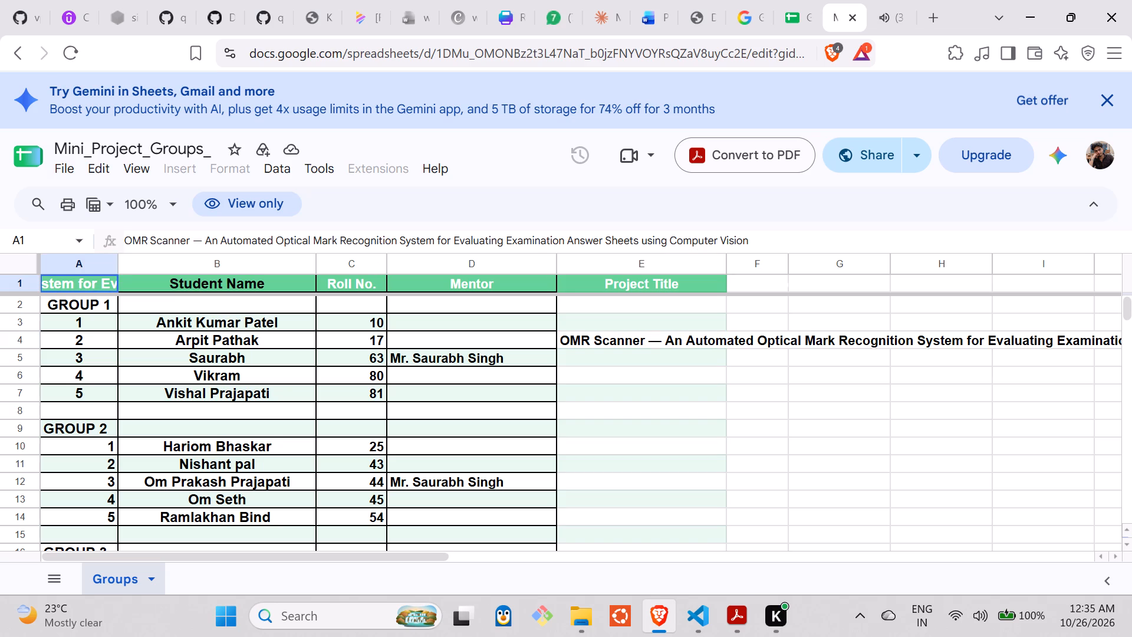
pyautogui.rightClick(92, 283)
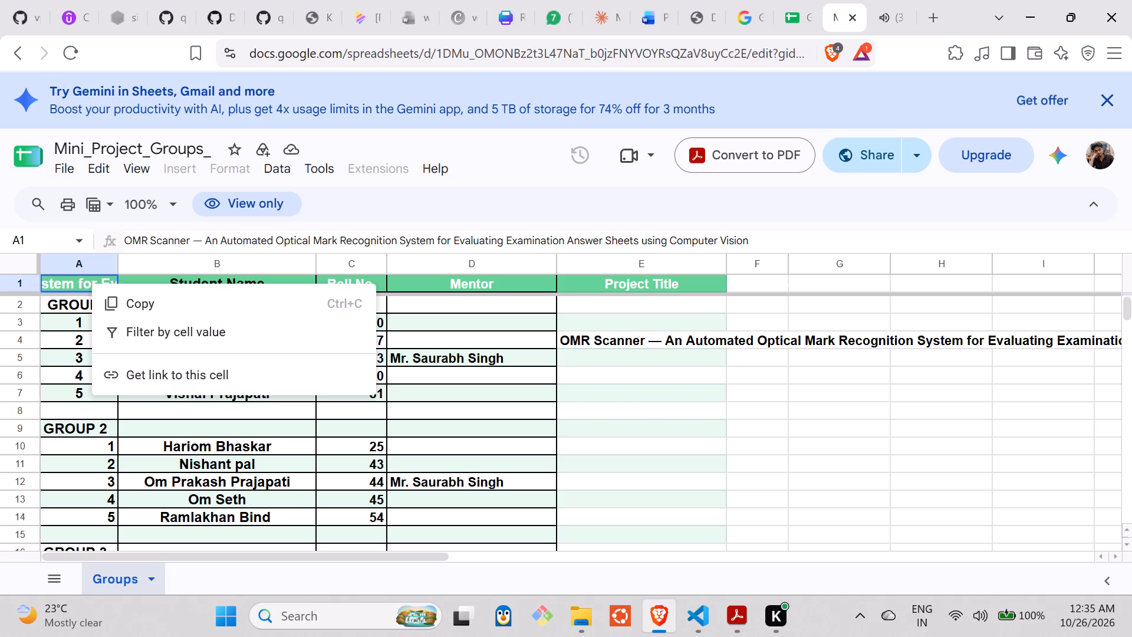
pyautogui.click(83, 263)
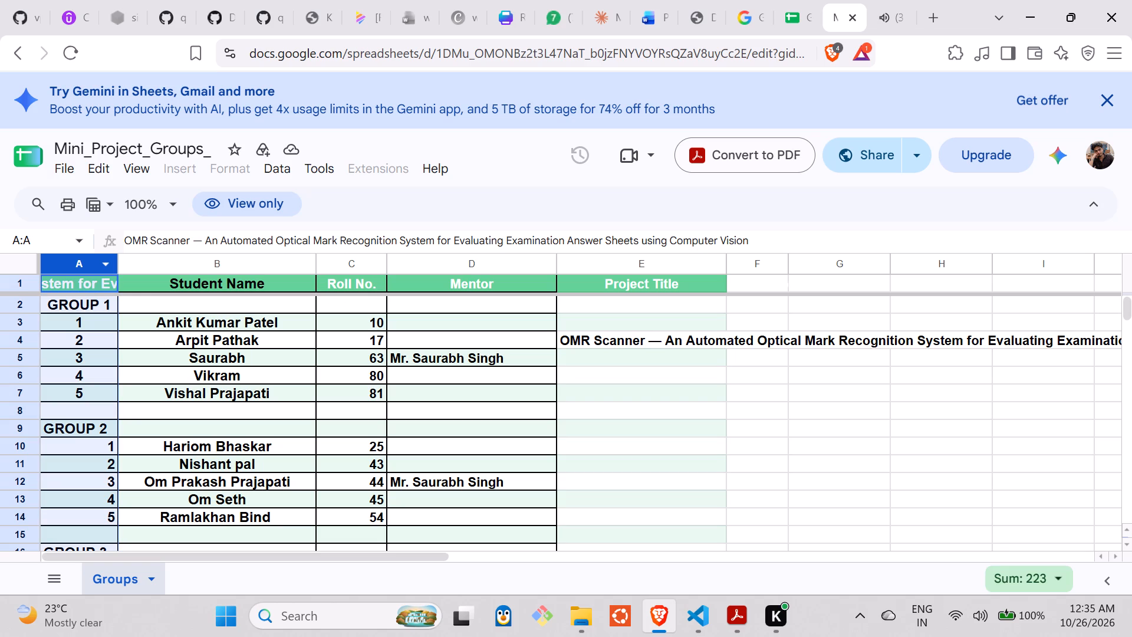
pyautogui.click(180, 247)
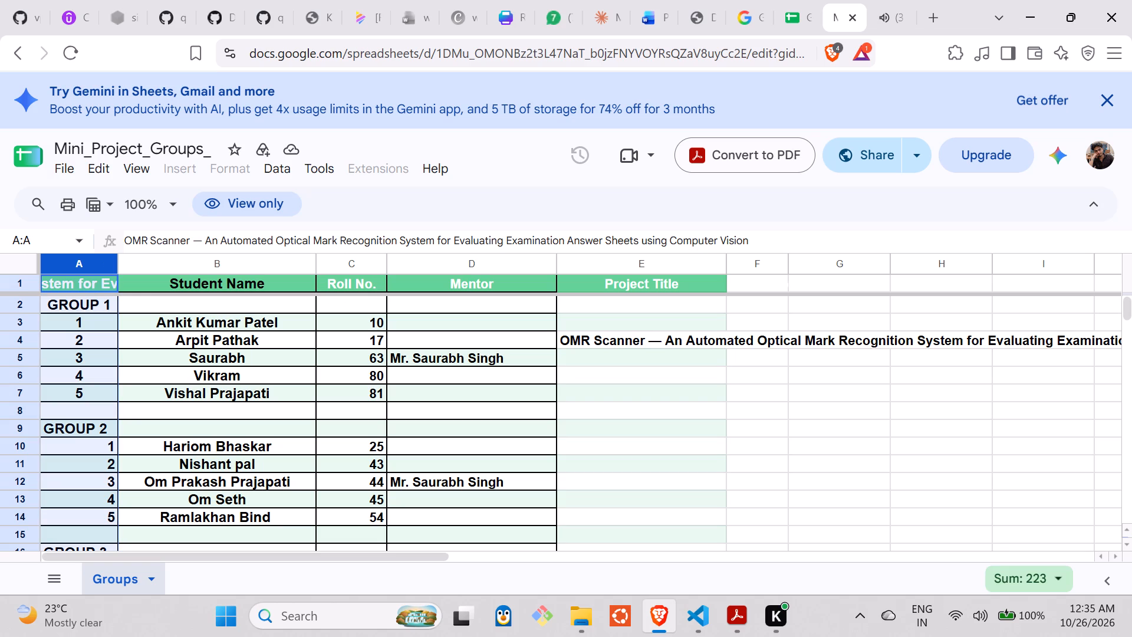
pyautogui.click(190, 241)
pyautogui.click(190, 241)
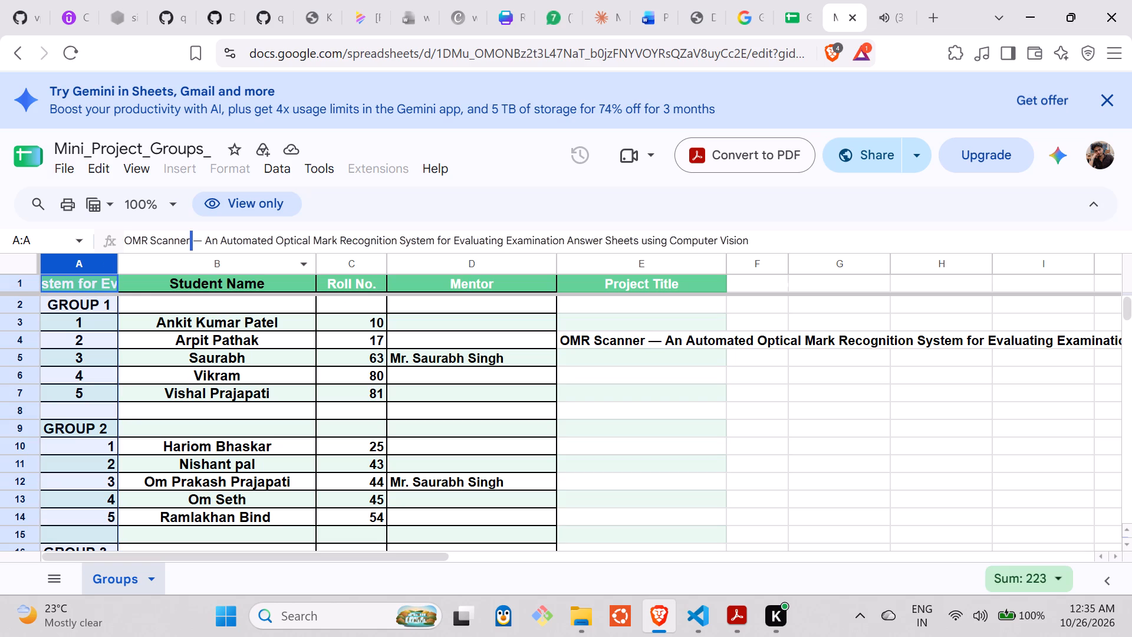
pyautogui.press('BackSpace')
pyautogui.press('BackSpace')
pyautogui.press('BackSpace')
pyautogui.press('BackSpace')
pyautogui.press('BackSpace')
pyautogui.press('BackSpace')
# Send the file owner a request for Editor access to Mini_Project_Groups_, without adding a message.
pyautogui.click(269, 209)
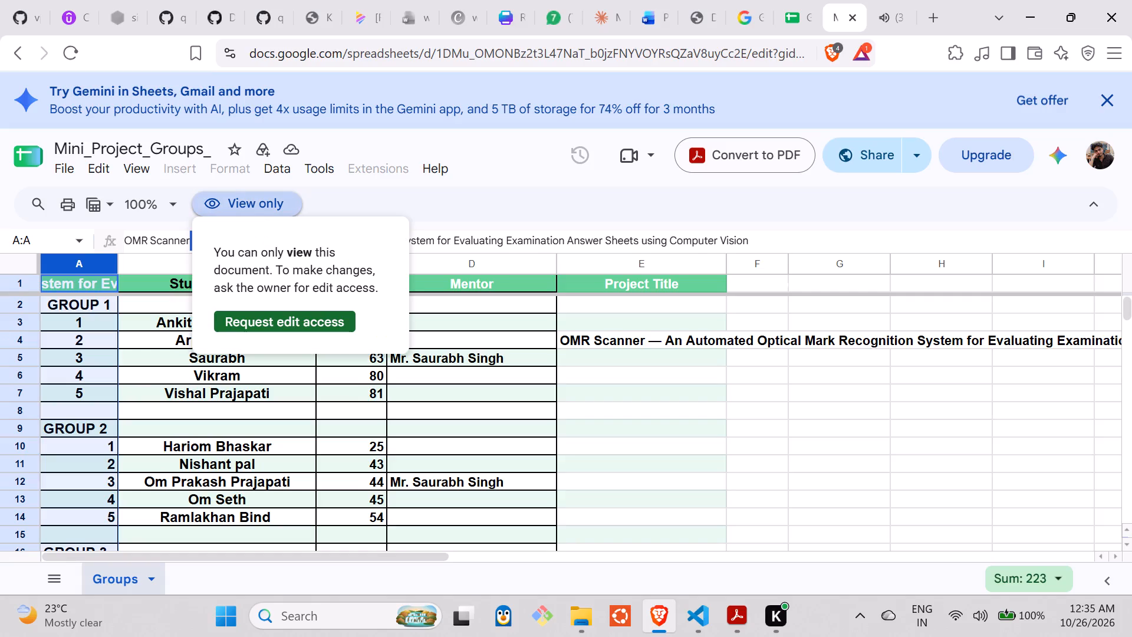
pyautogui.click(261, 320)
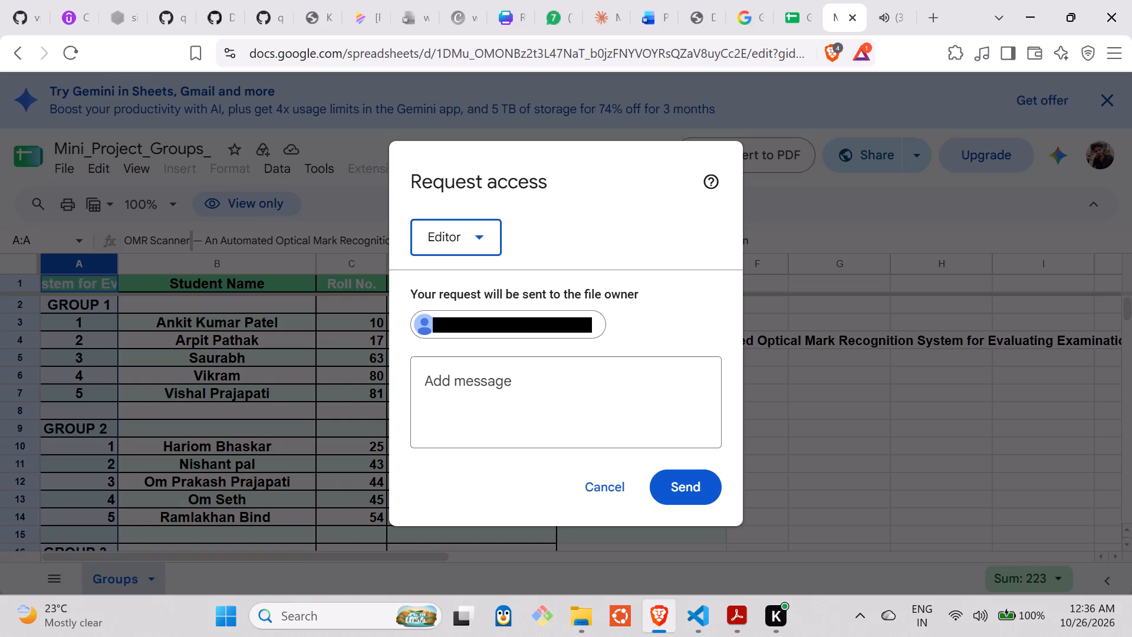
pyautogui.click(693, 484)
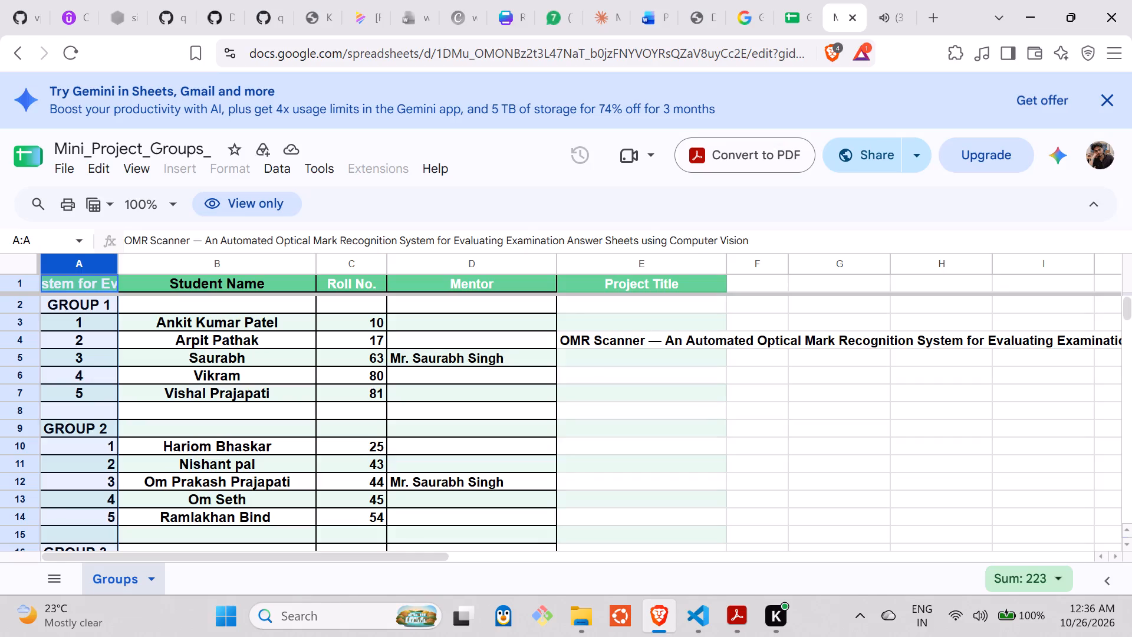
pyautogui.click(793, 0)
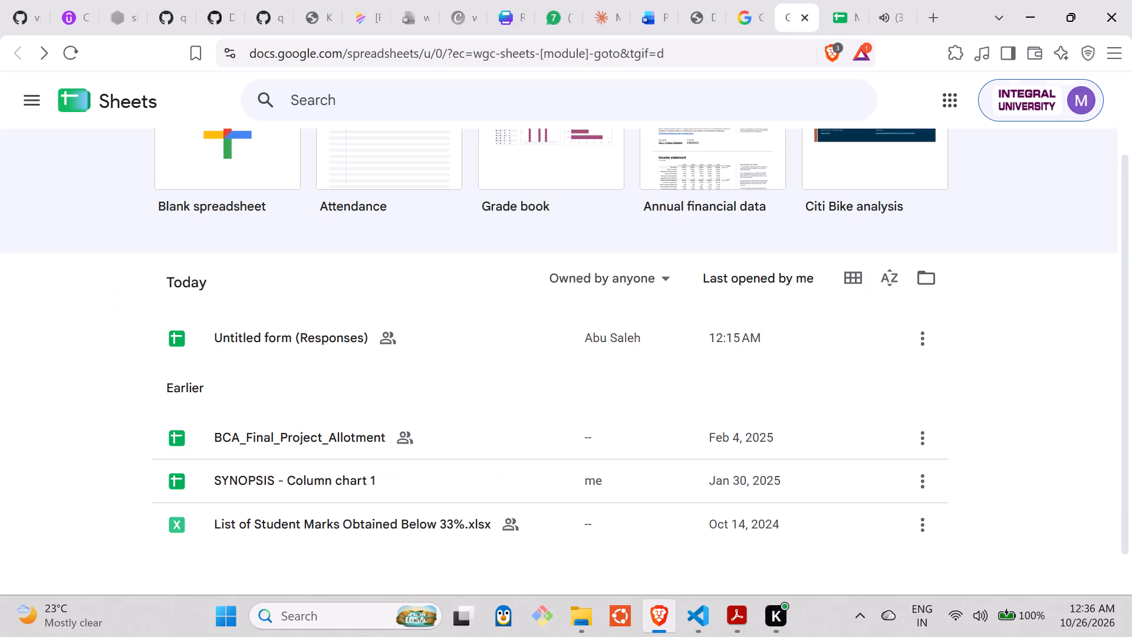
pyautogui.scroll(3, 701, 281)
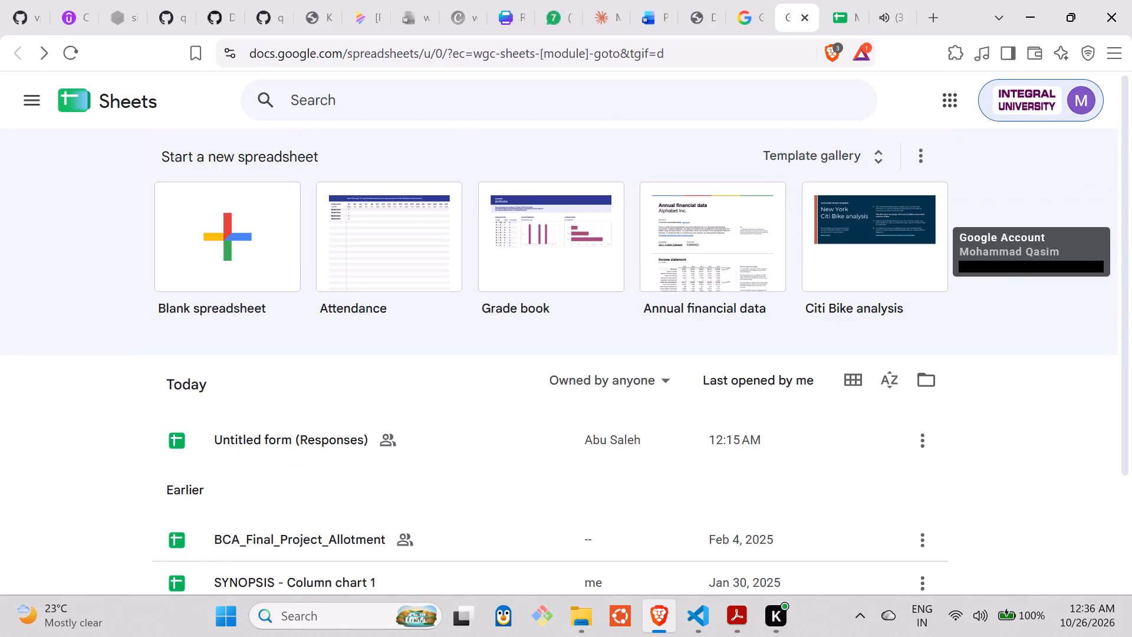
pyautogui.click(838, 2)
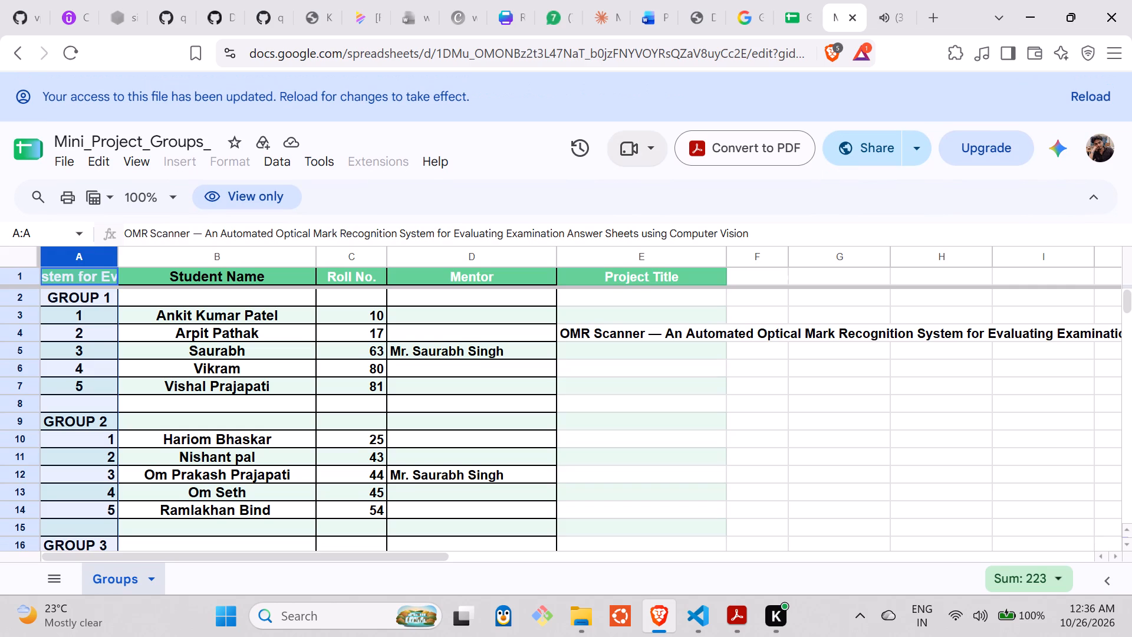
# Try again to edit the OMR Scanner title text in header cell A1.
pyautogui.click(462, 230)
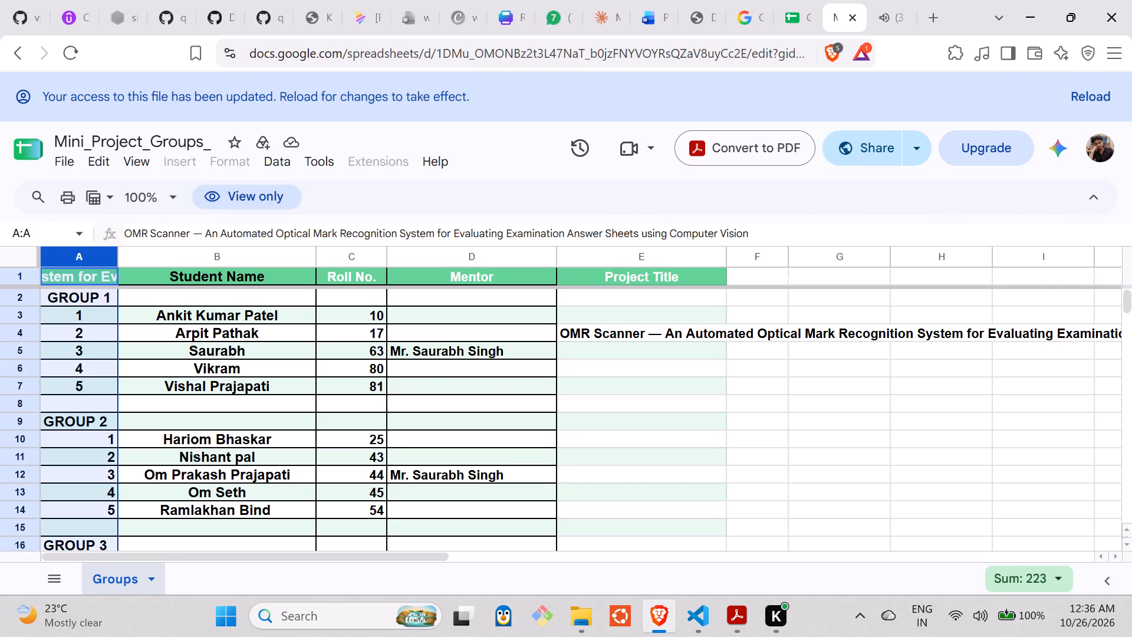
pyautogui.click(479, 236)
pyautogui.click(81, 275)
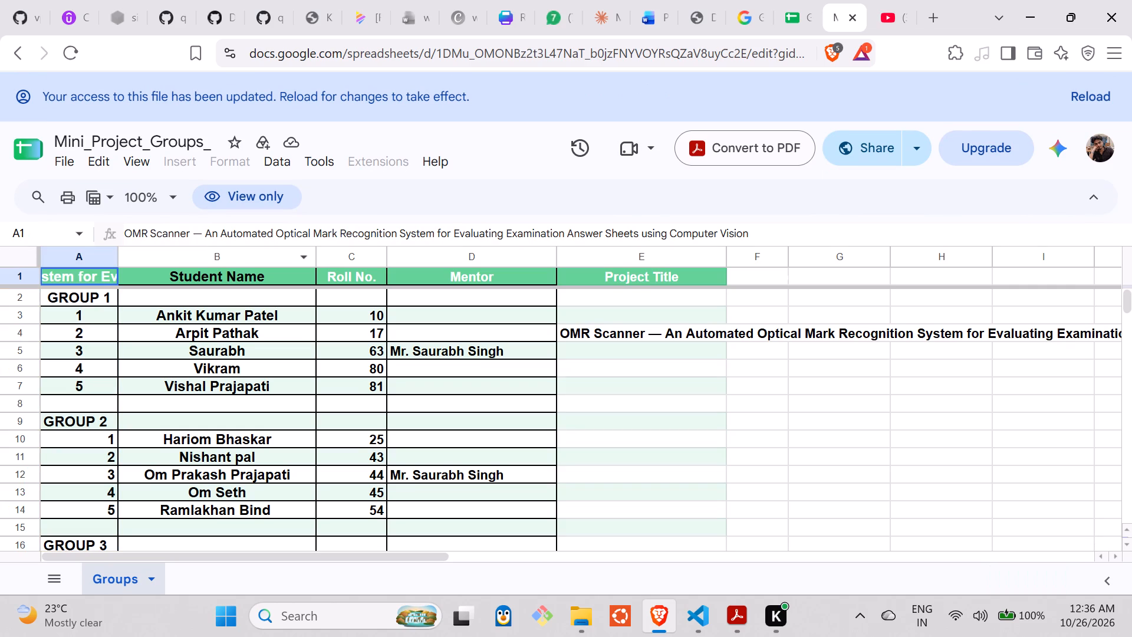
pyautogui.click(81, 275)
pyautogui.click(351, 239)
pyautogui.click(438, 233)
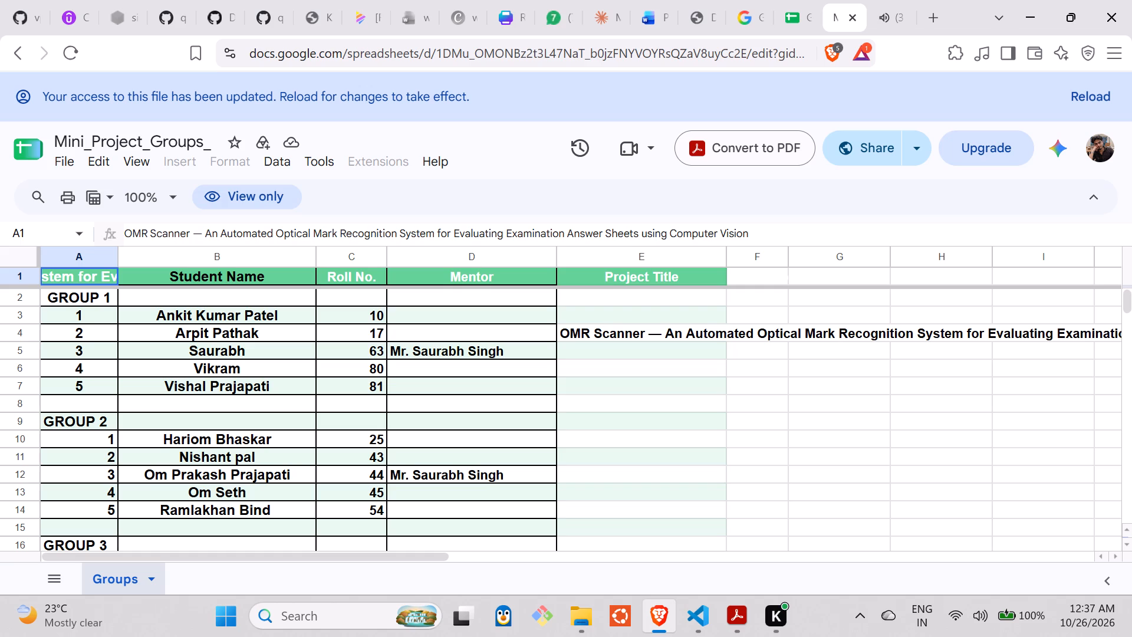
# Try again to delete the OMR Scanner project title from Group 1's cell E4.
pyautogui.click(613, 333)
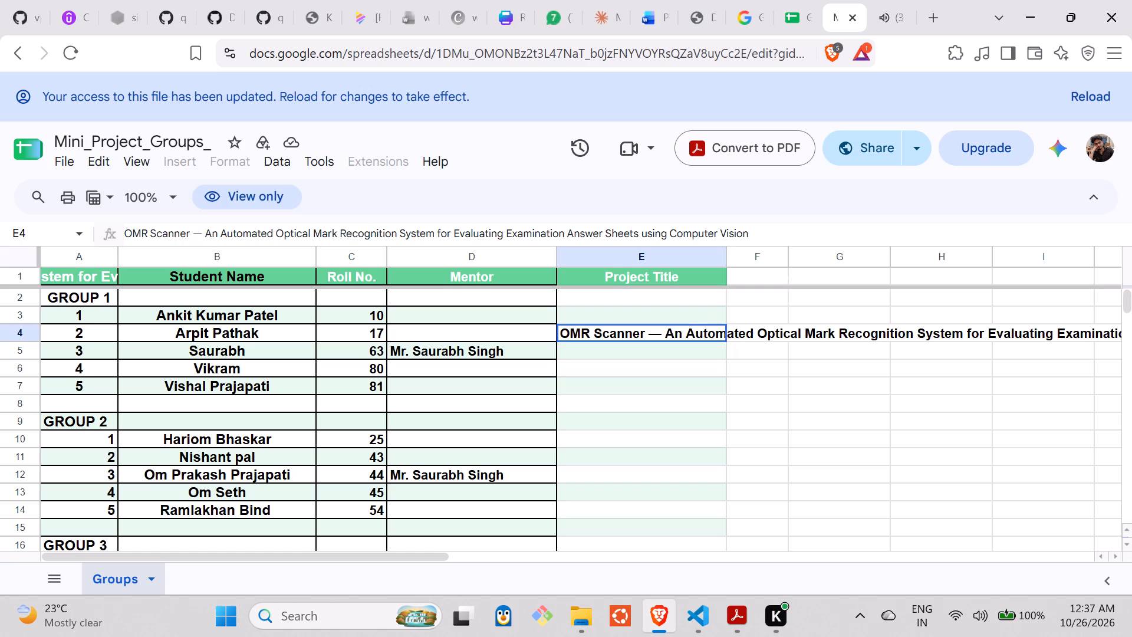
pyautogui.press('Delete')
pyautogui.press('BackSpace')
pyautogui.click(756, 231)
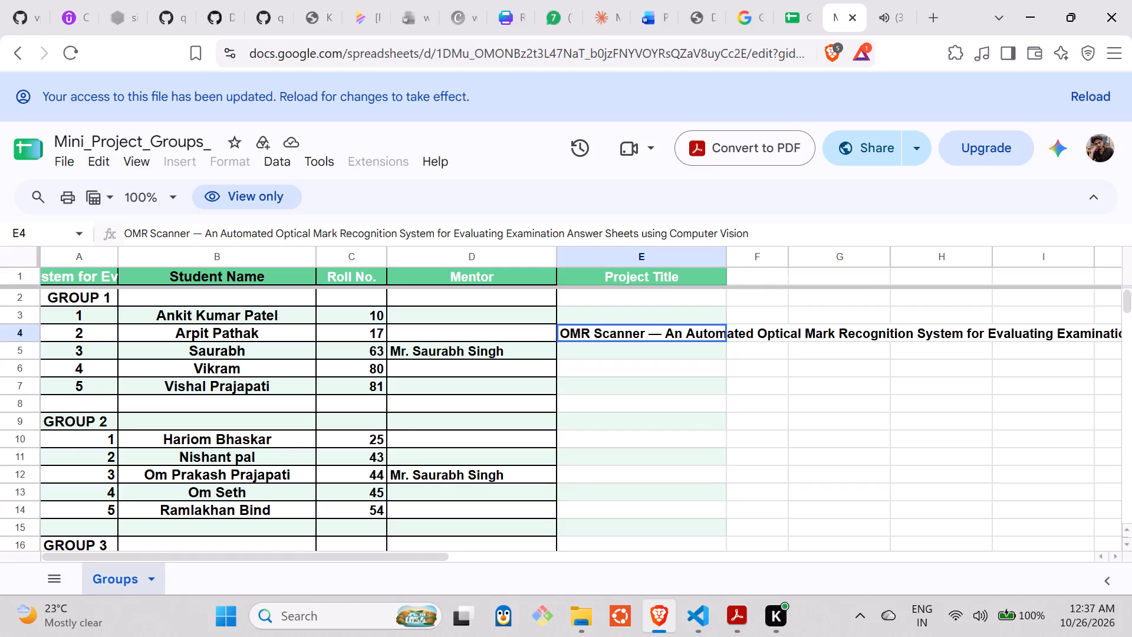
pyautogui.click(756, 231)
# Switch the sheet to the other, non-default signed-in Google account, the one with the Q avatar.
pyautogui.click(1100, 141)
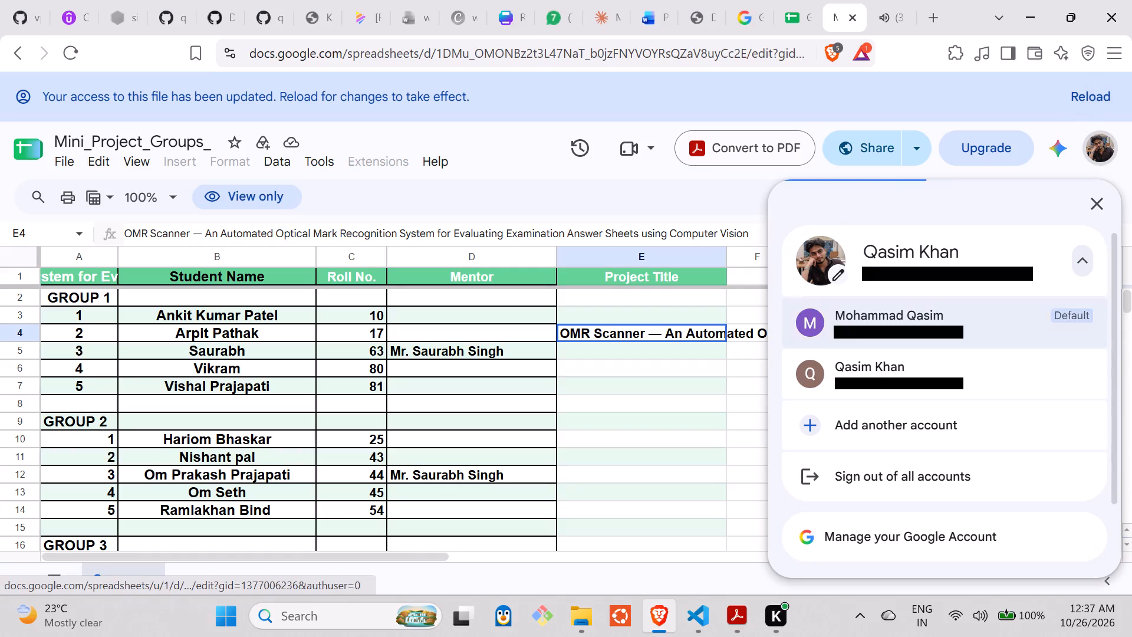
pyautogui.click(896, 371)
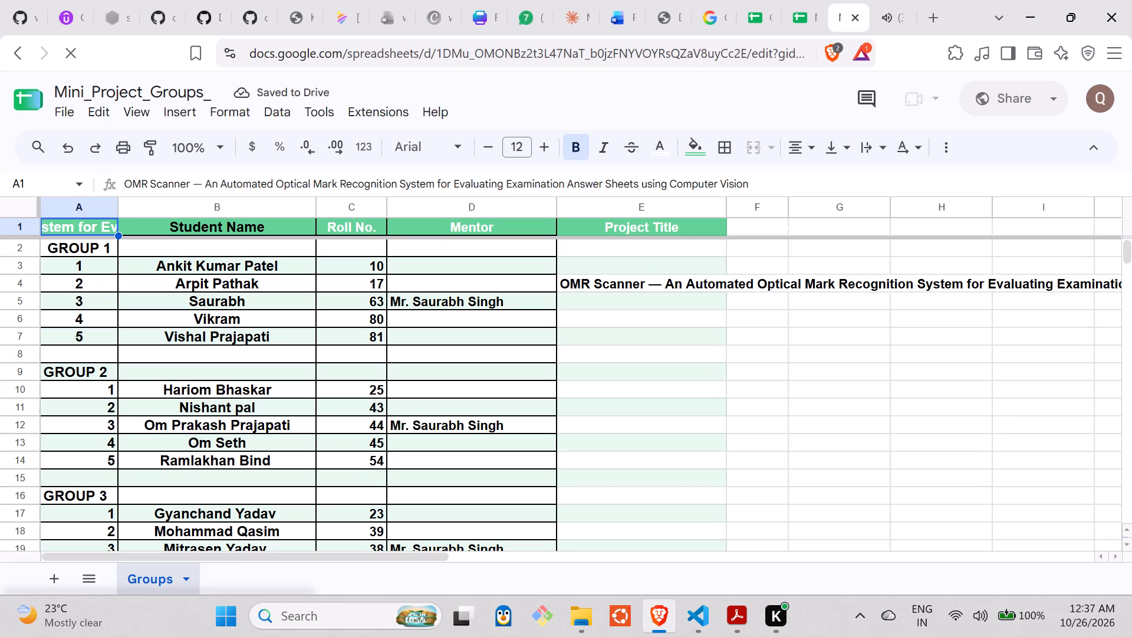
# Clear the whole OMR Scanner project title from header cell A1.
pyautogui.click(199, 182)
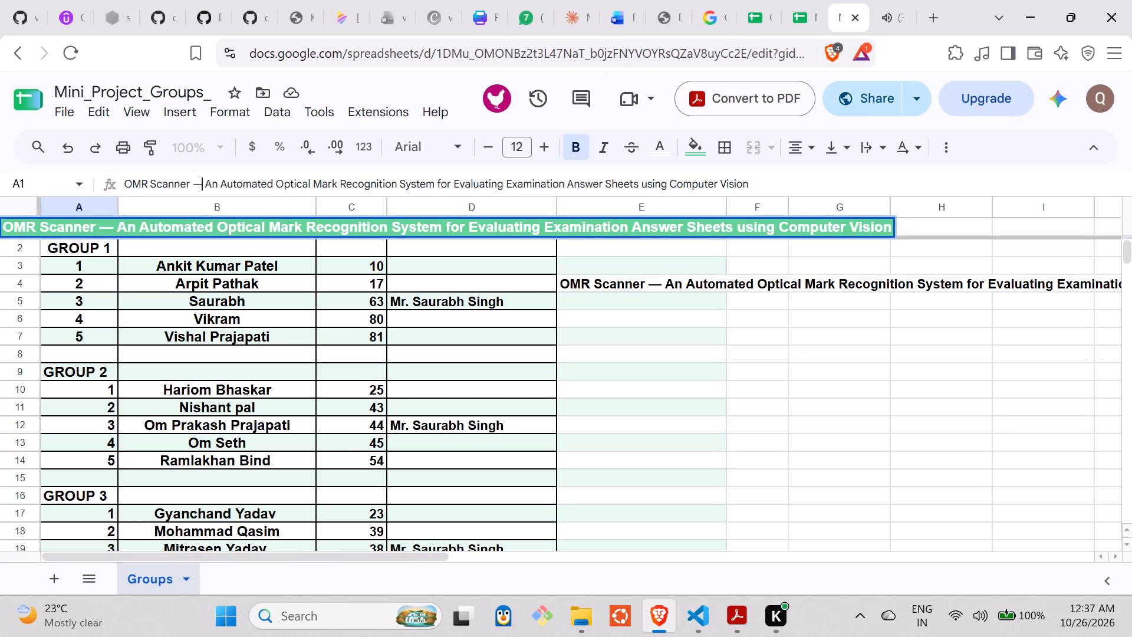
pyautogui.press('Delete')
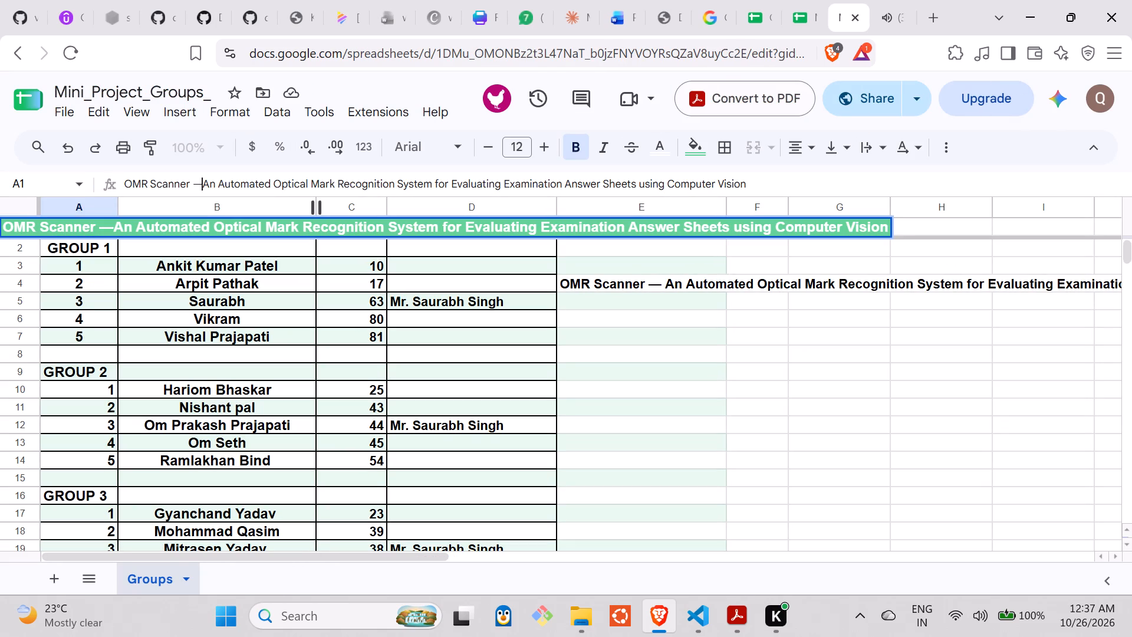
pyautogui.tripleClick(636, 184)
pyautogui.click(636, 184)
pyautogui.press('BackSpace')
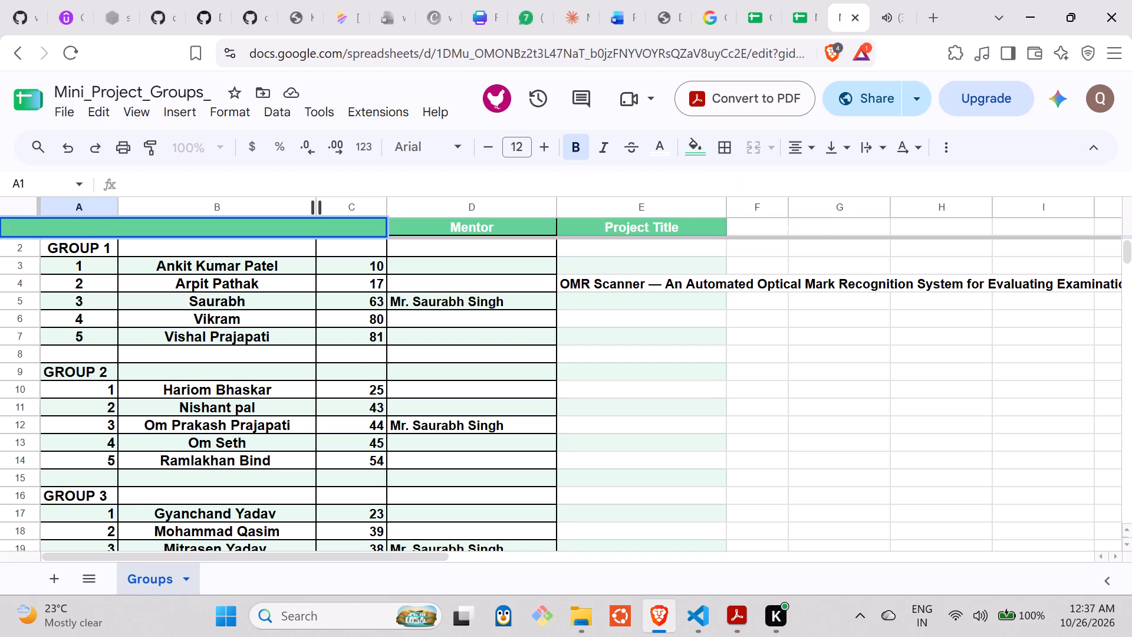
# Remove the dash after "OMR Scanner" from Group 1's project title in cell E4.
pyautogui.moveTo(636, 184); pyautogui.dragTo(625, 280)
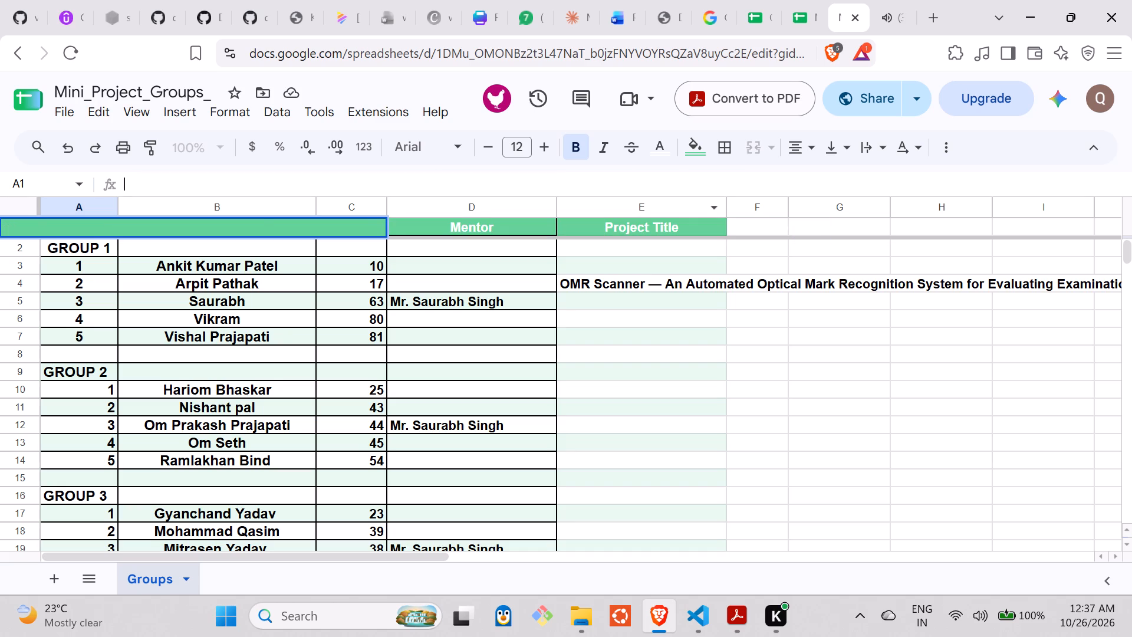
pyautogui.moveTo(625, 280); pyautogui.dragTo(626, 280)
pyautogui.click(626, 280)
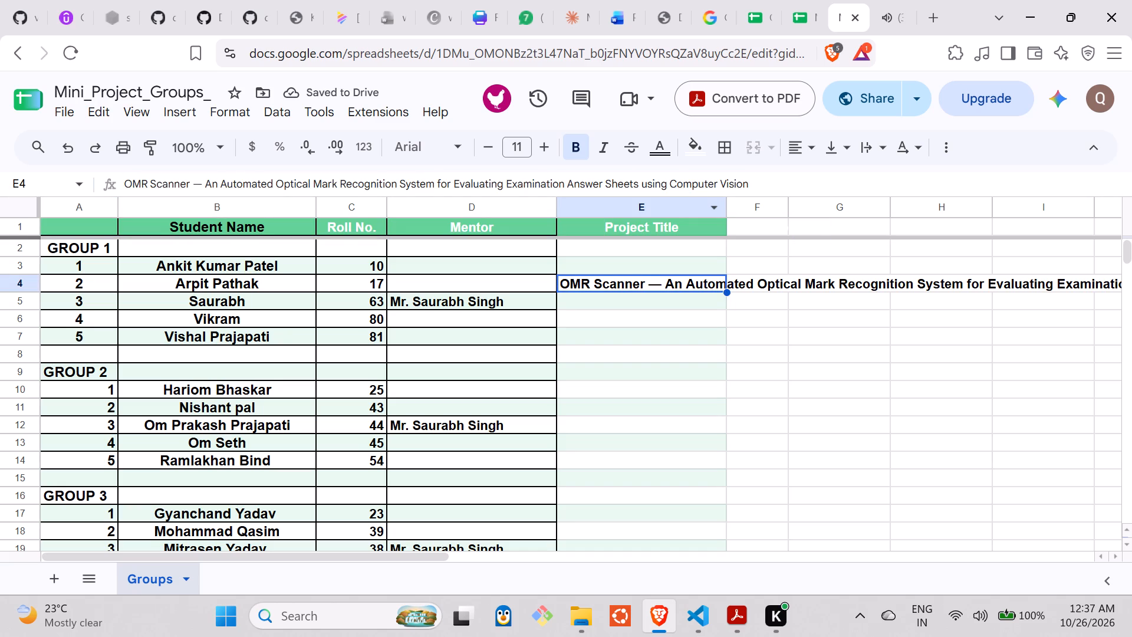
pyautogui.click(203, 181)
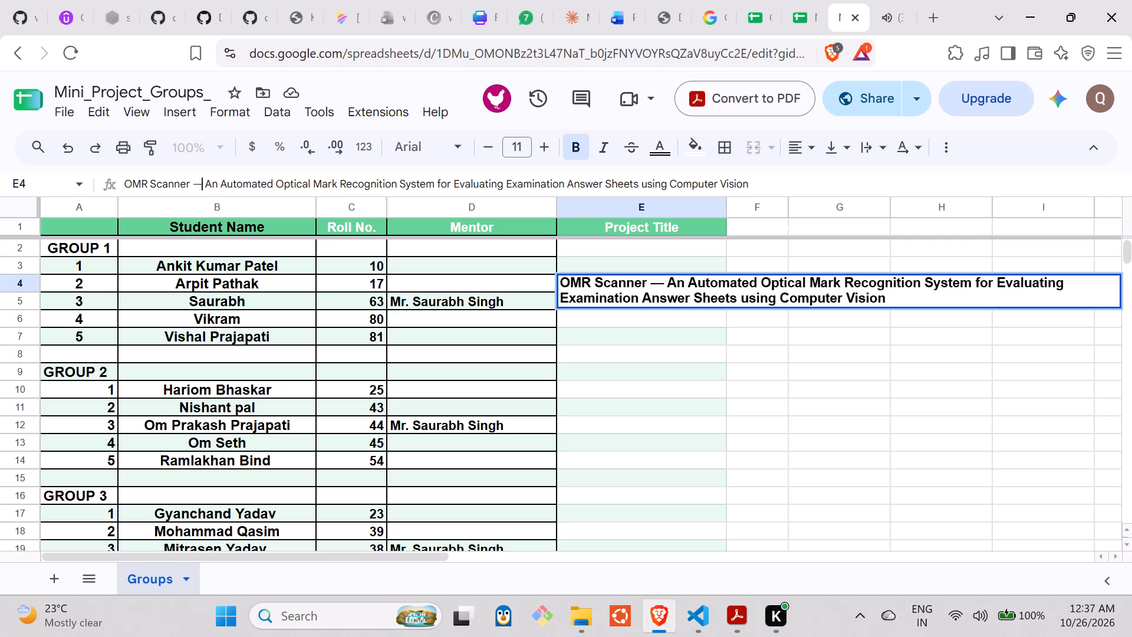
pyautogui.press('BackSpace')
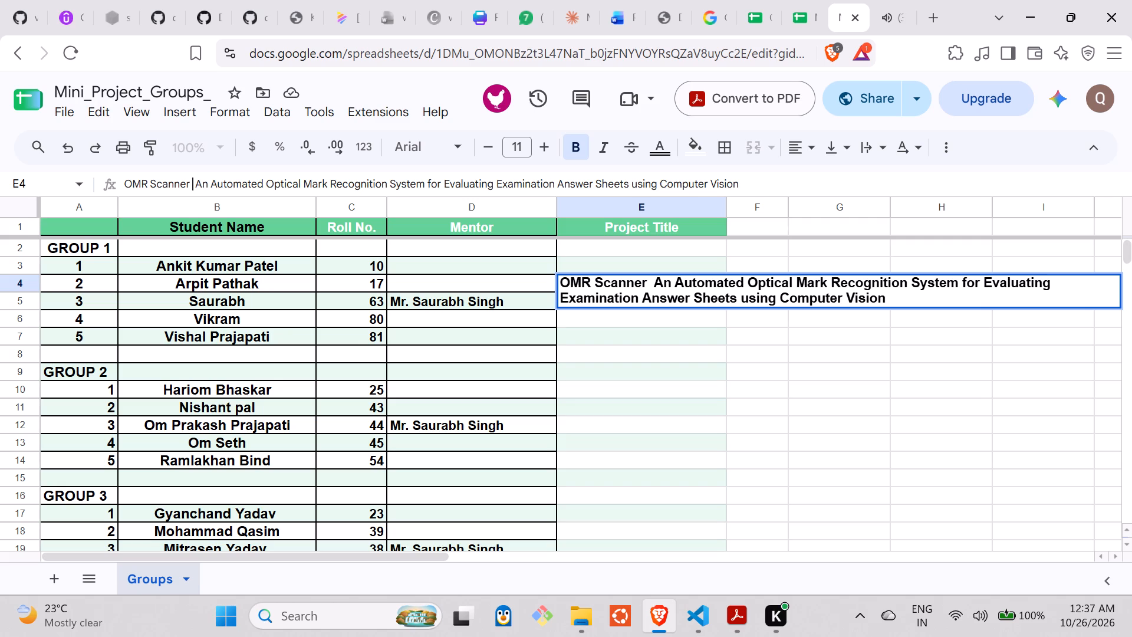
pyautogui.click(875, 386)
pyautogui.click(838, 276)
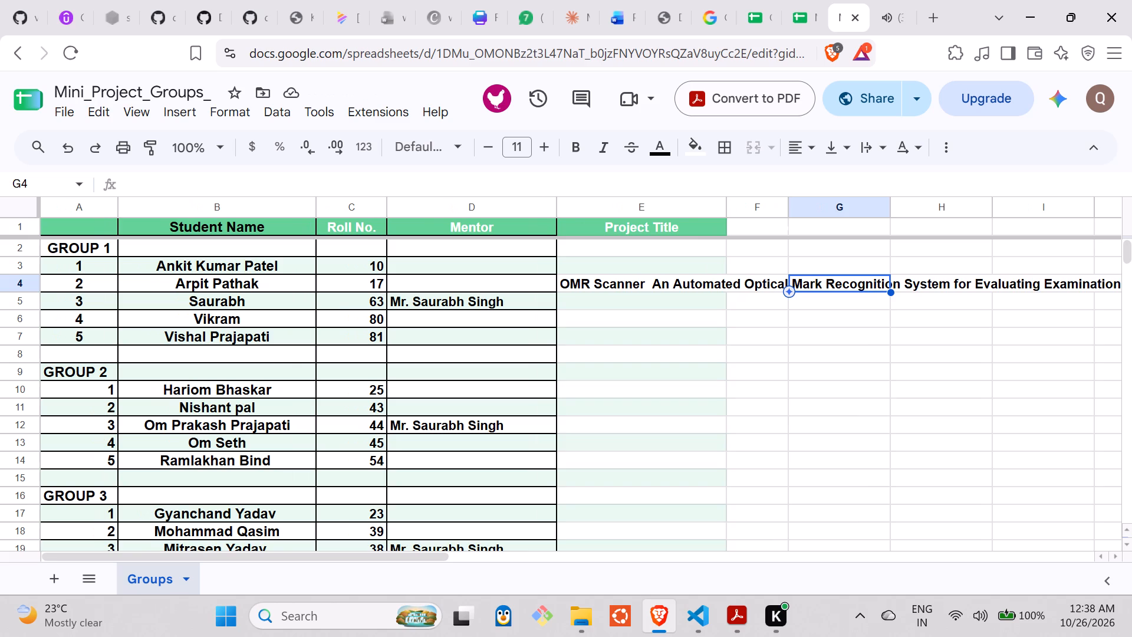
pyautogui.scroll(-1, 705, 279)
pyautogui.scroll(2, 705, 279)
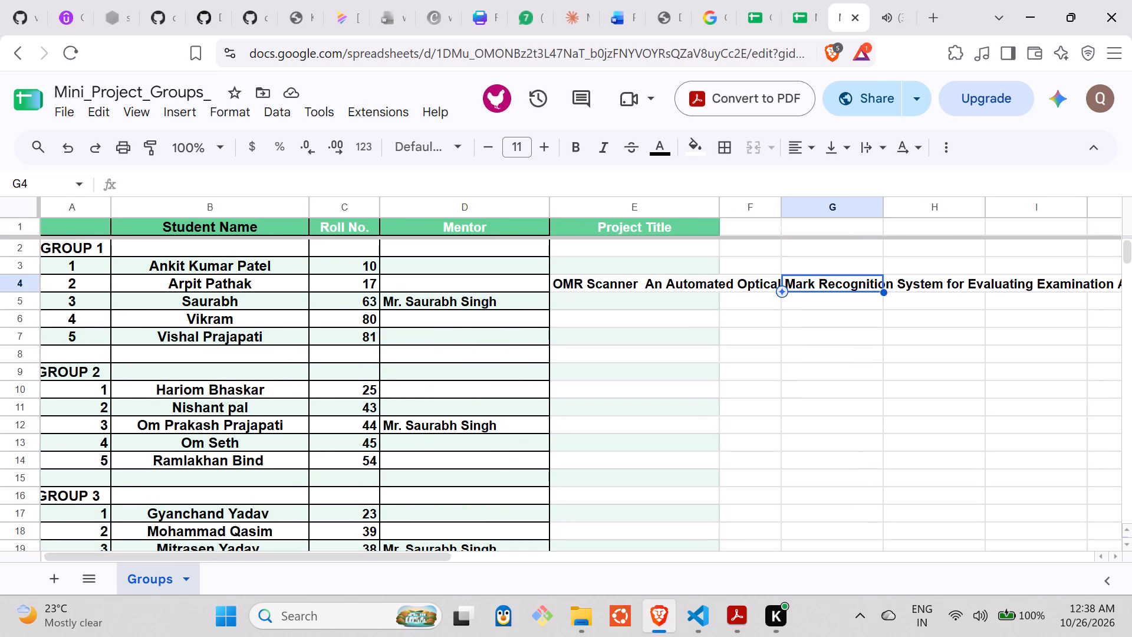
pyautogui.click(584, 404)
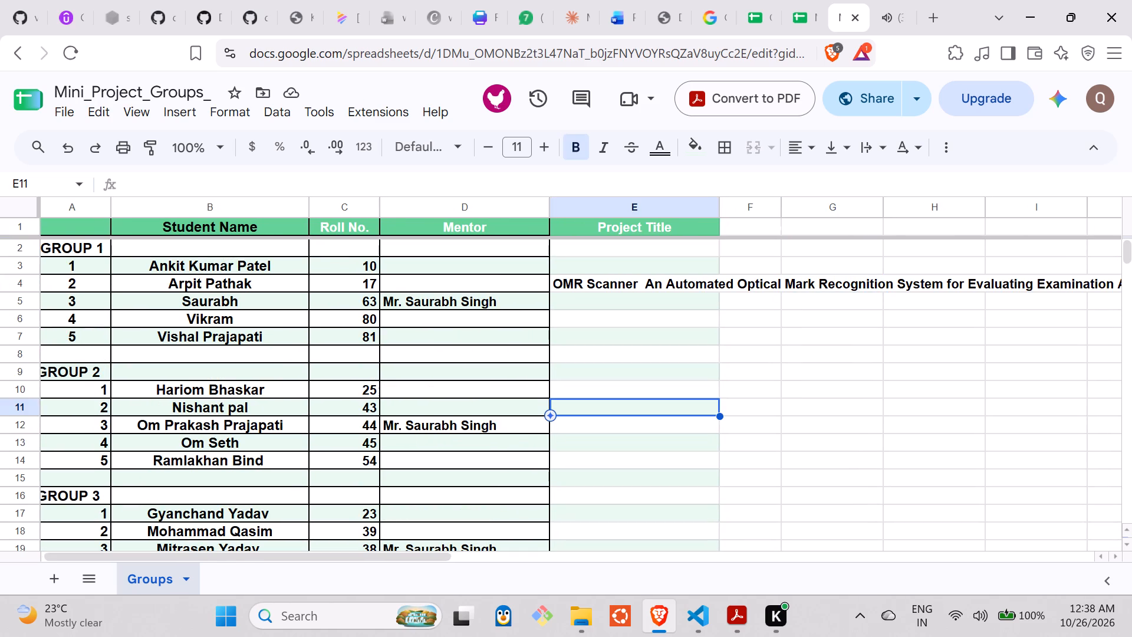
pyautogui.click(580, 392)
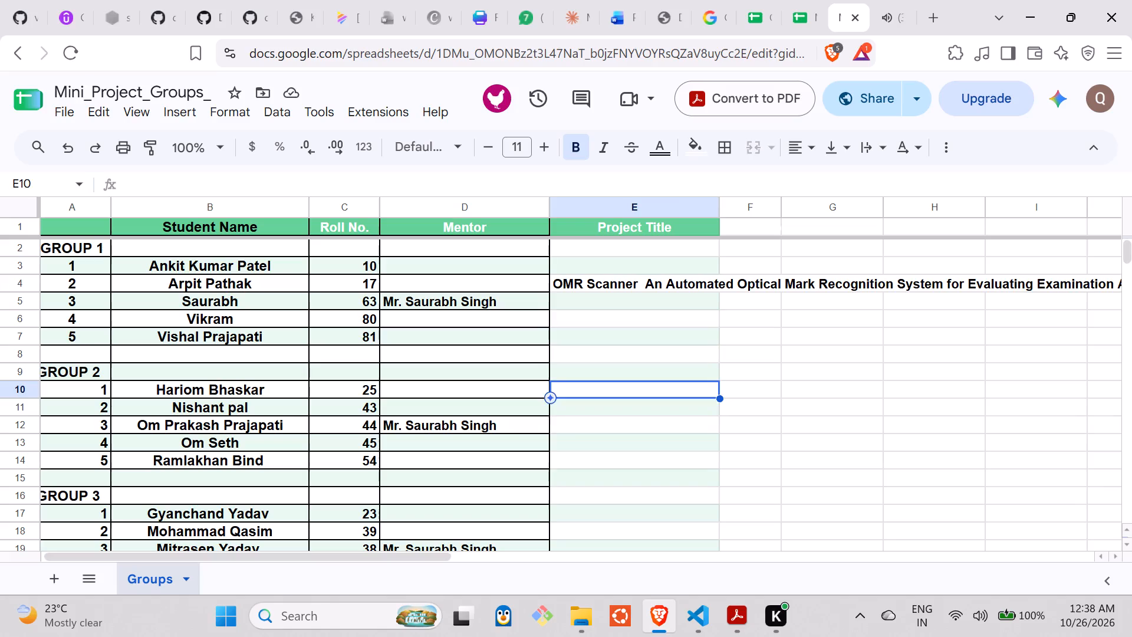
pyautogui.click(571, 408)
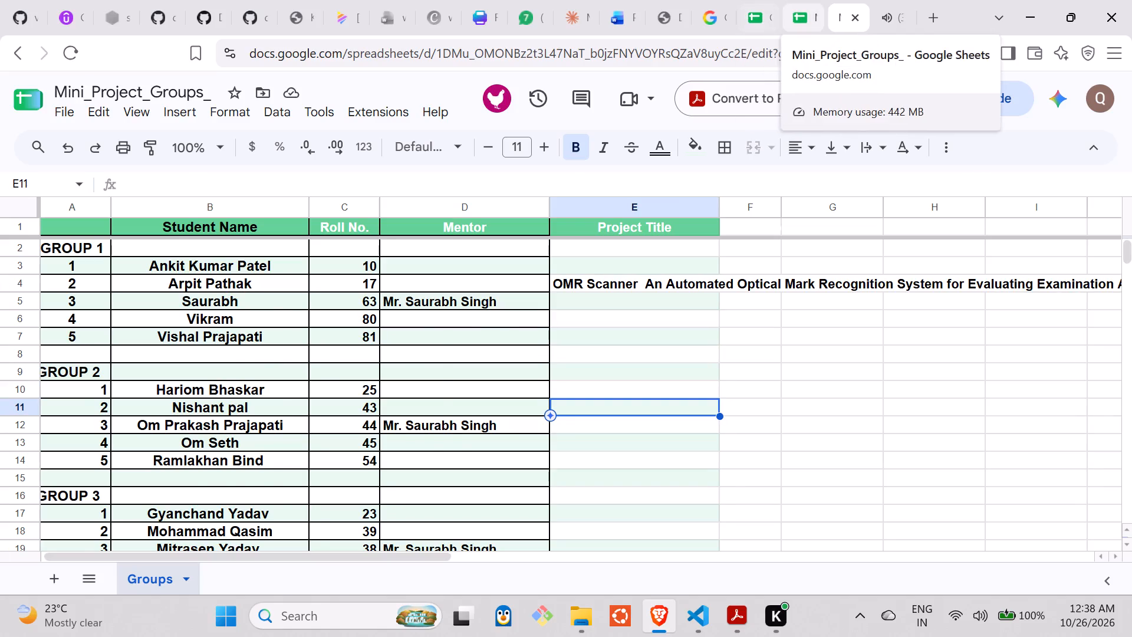
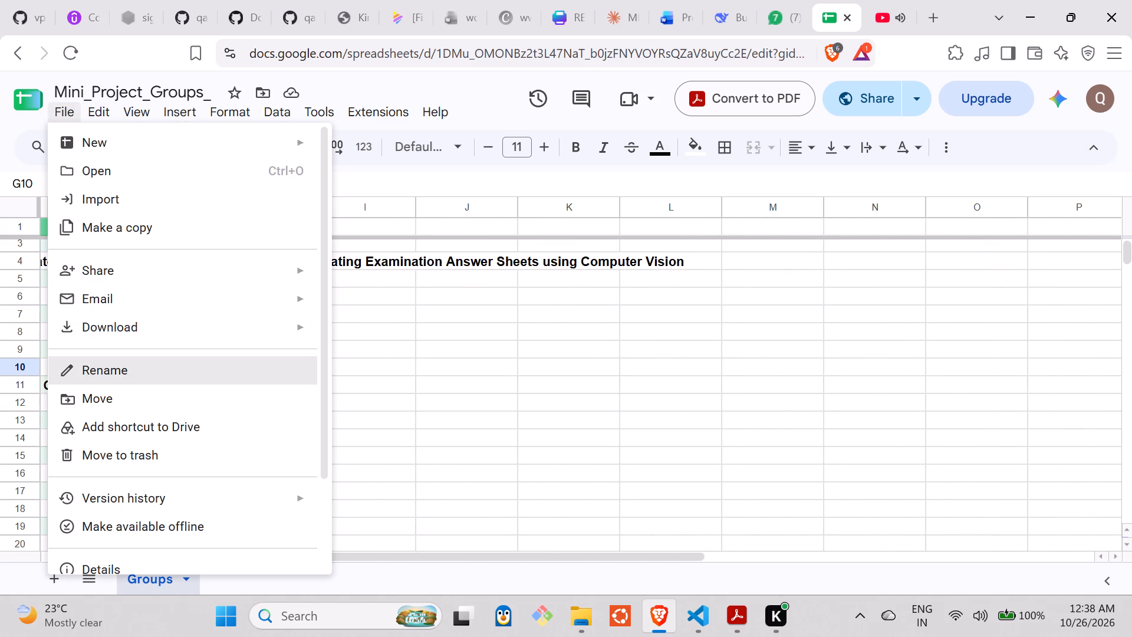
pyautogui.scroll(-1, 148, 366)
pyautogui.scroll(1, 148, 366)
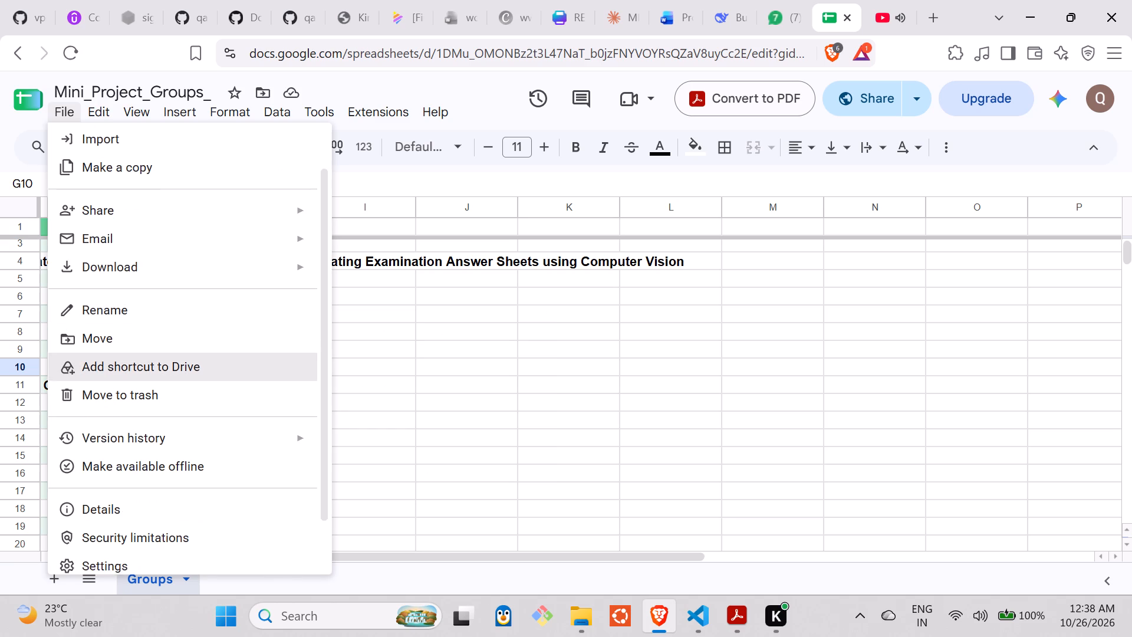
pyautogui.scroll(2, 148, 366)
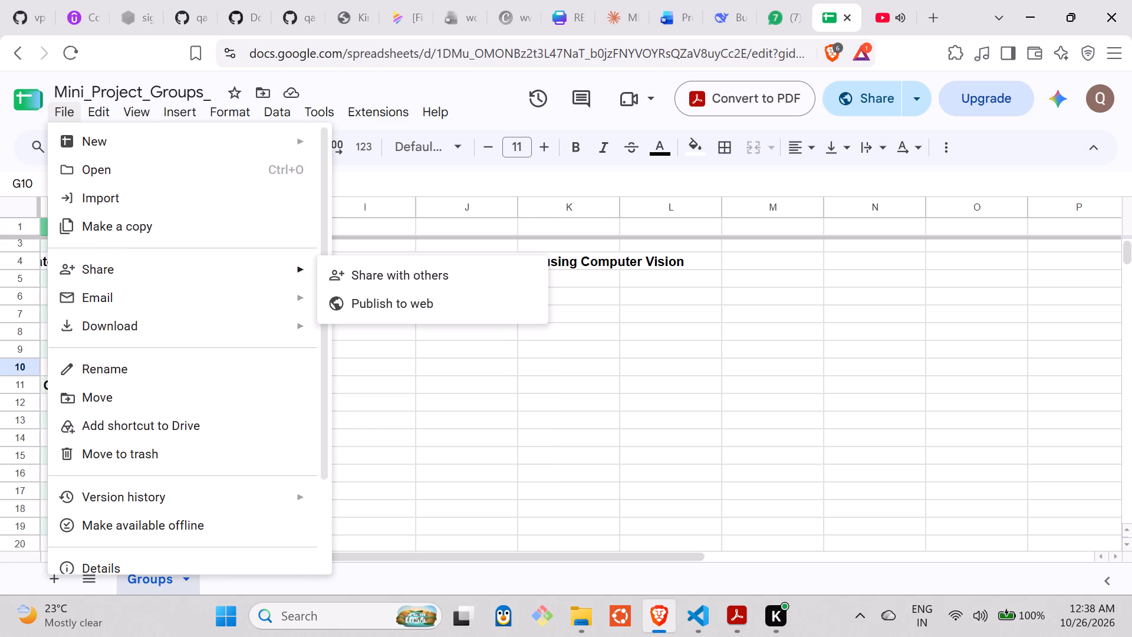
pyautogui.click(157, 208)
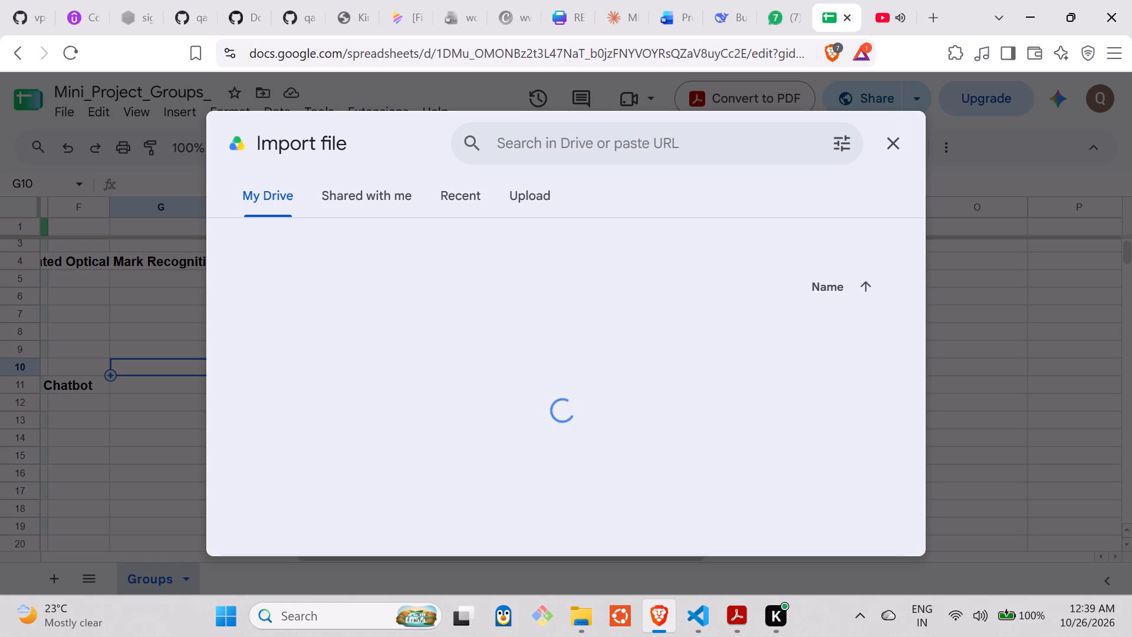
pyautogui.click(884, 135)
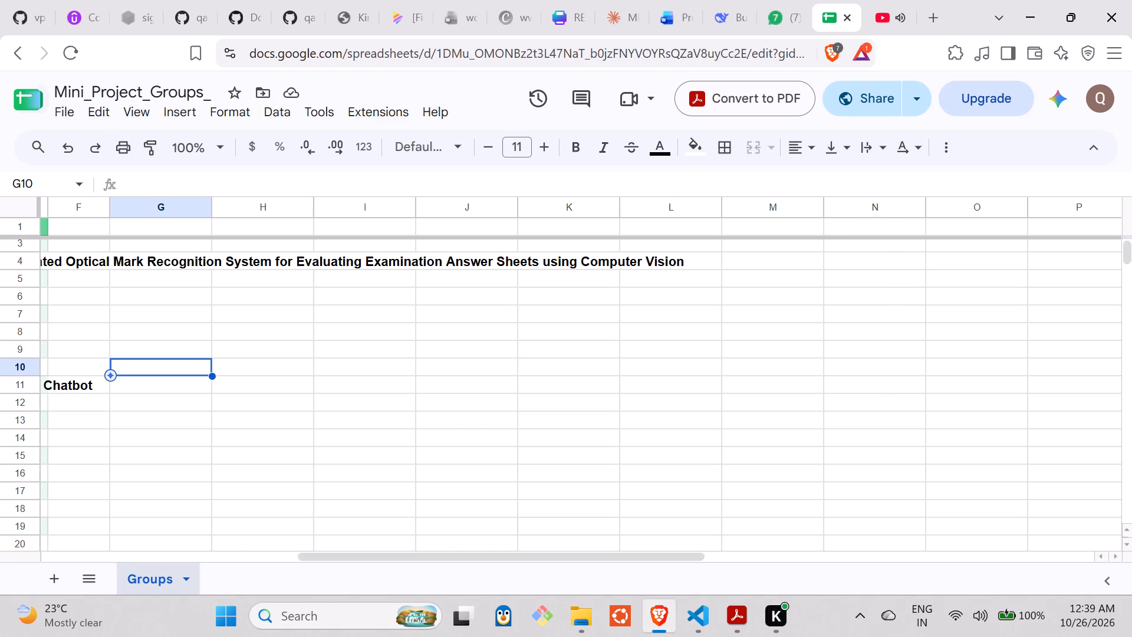
# Start downloading the Mini_Project_Groups_ sheet as a PDF, up to its print settings.
pyautogui.click(67, 114)
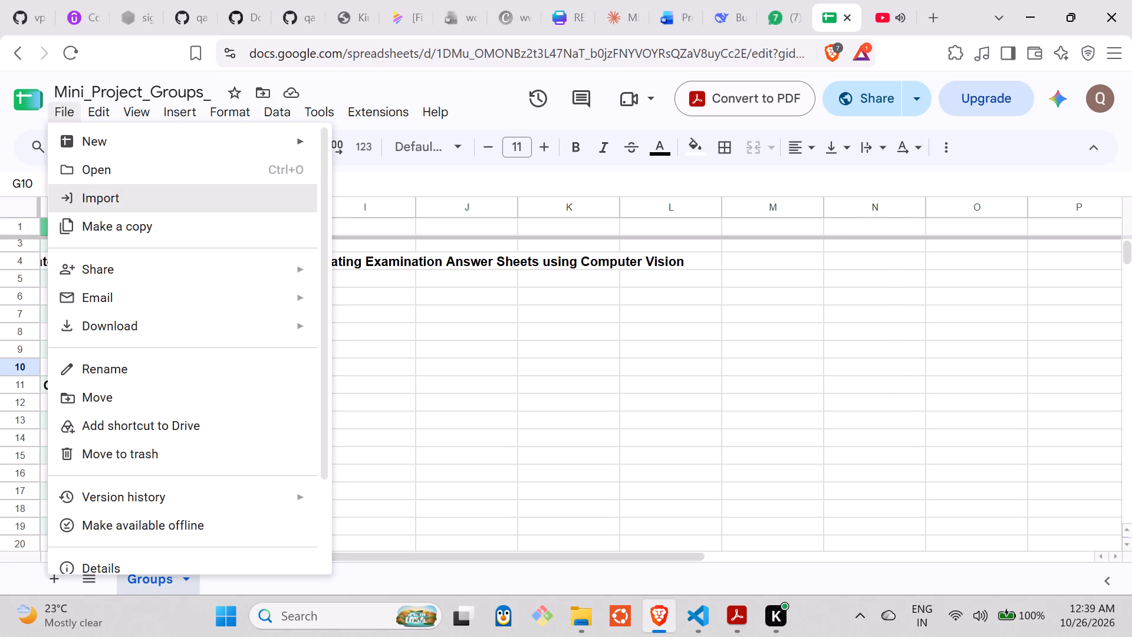
pyautogui.scroll(1, 109, 195)
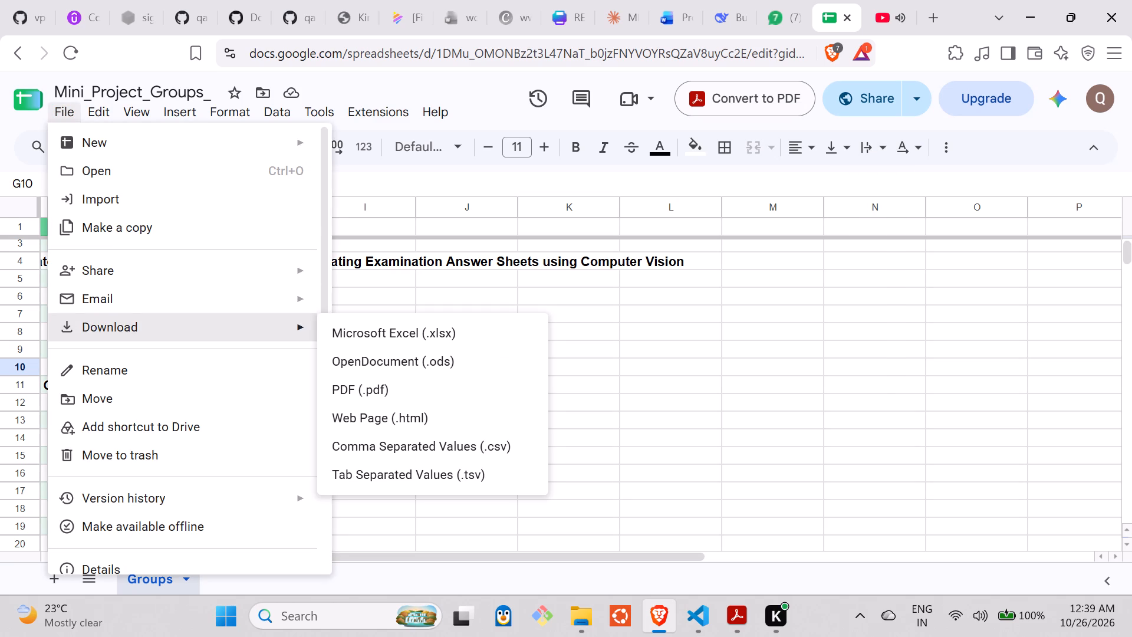
pyautogui.scroll(-2, 208, 320)
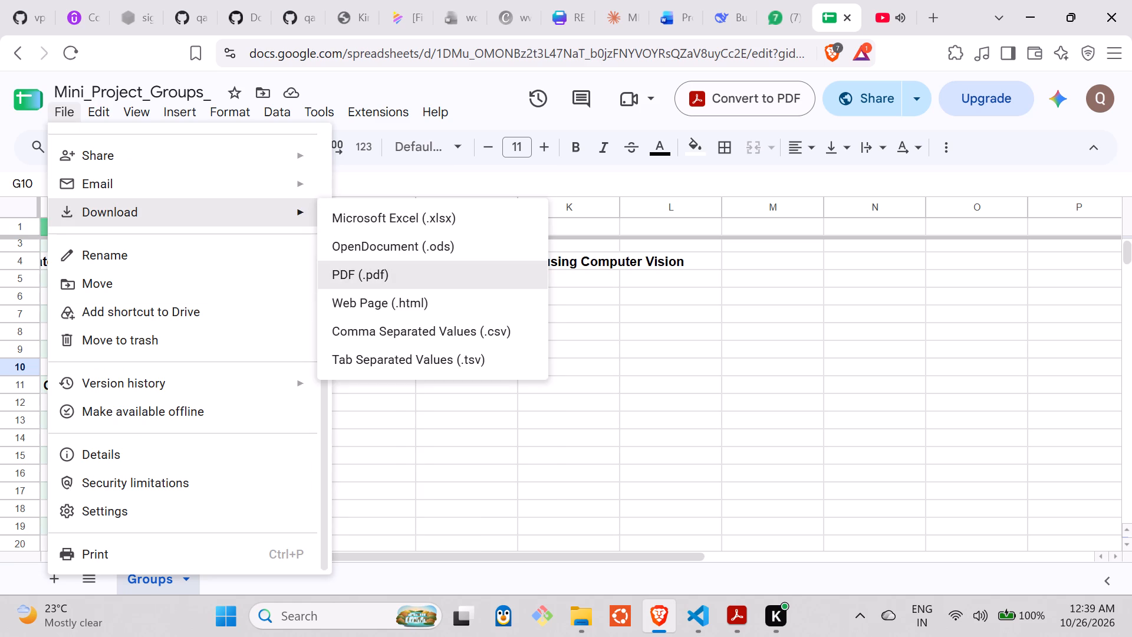
pyautogui.click(385, 267)
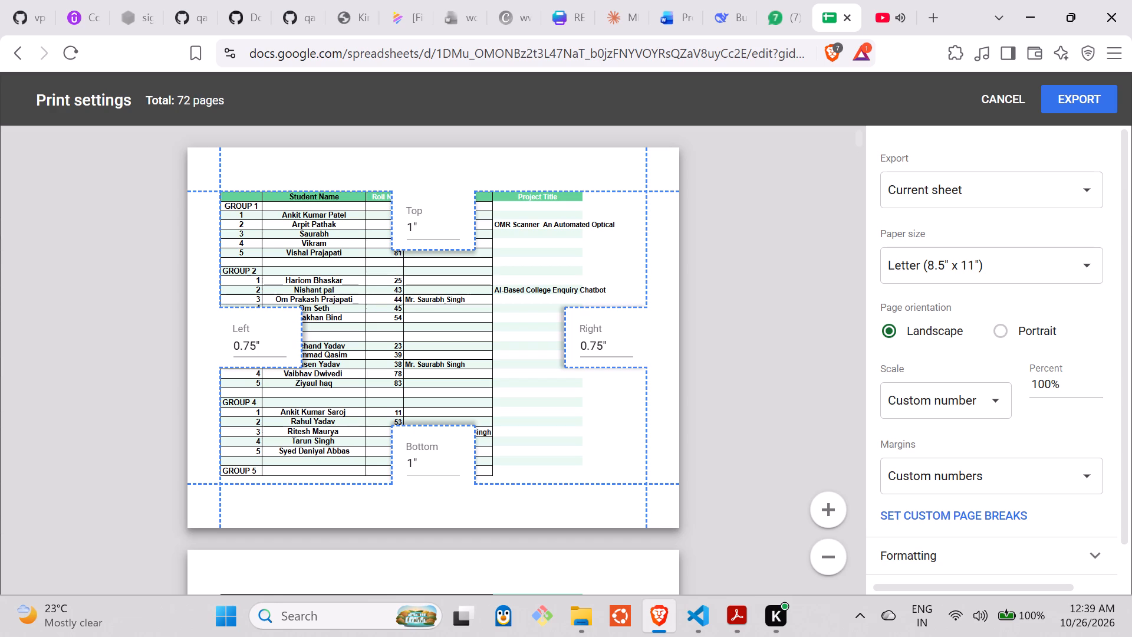
# Examine the page preview and the available export settings for the PDF.
pyautogui.scroll(-2, 784, 455)
pyautogui.scroll(-2, 962, 427)
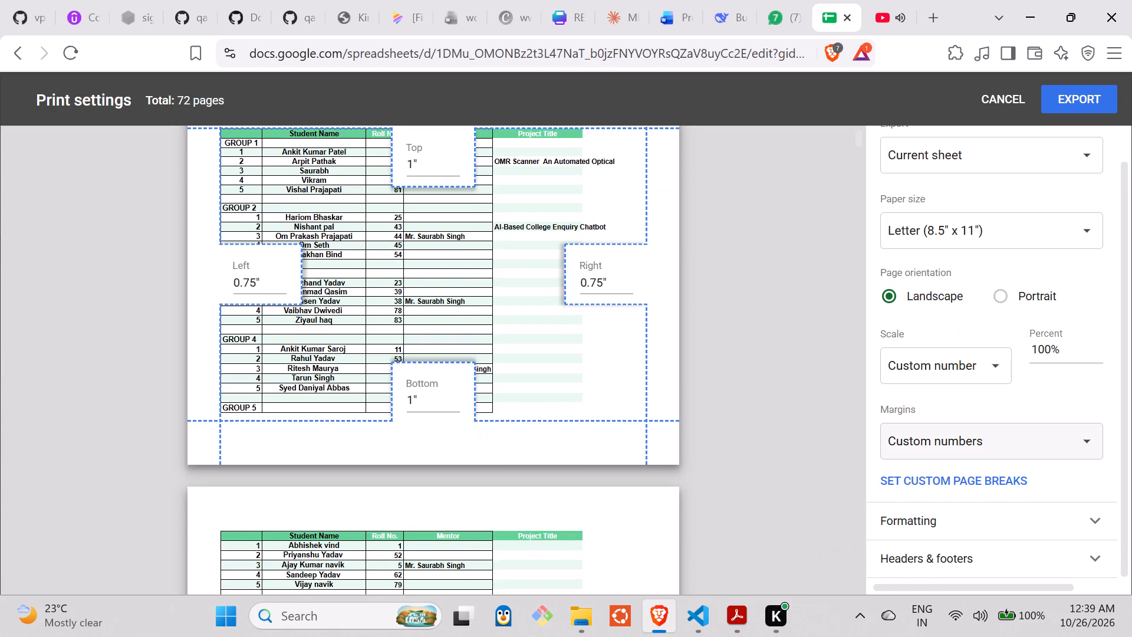
pyautogui.scroll(-1, 690, 435)
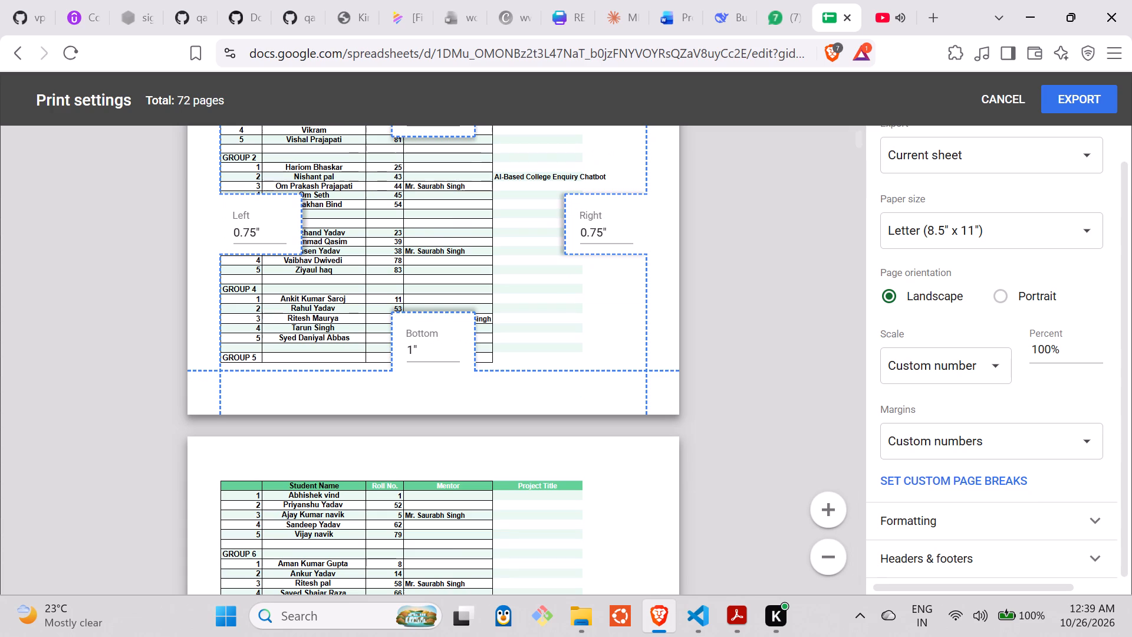
pyautogui.scroll(1, 620, 375)
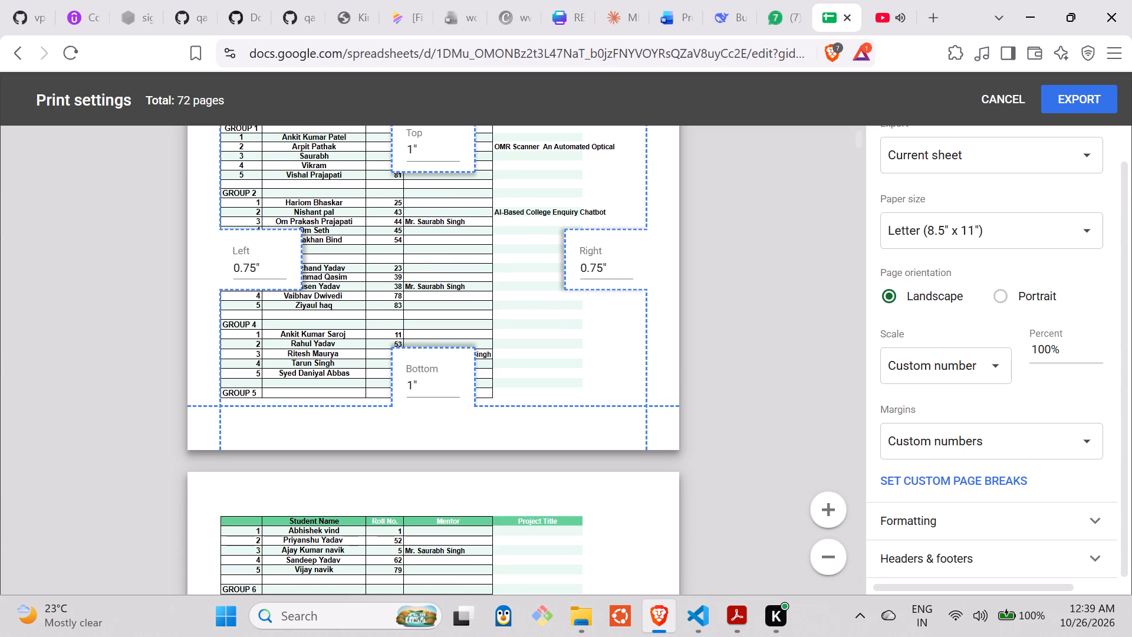
pyautogui.scroll(2, 620, 375)
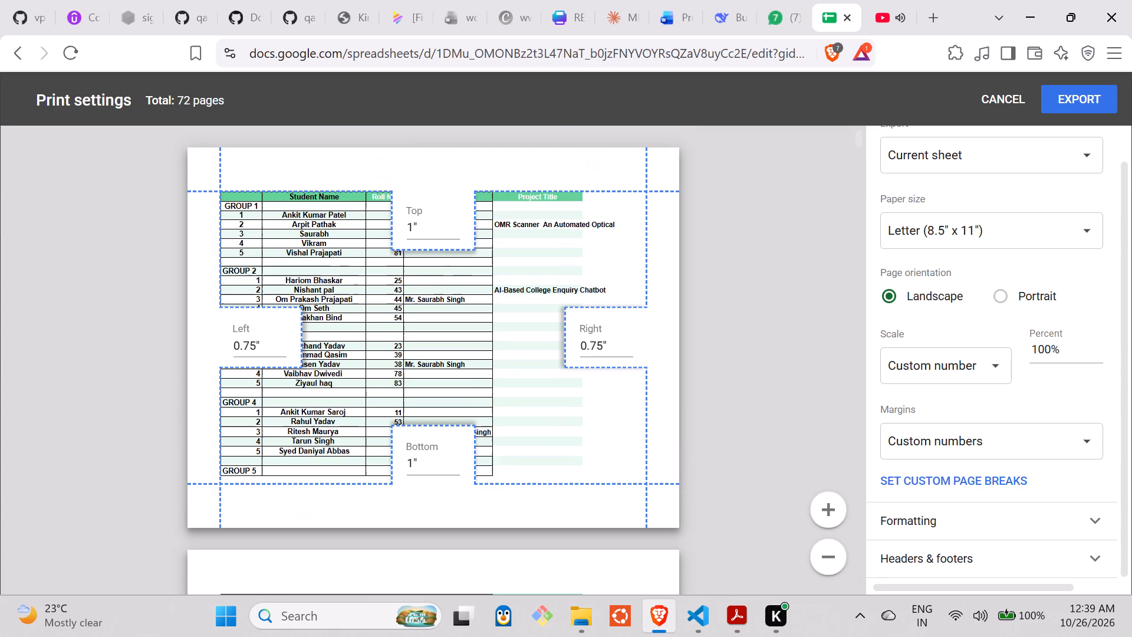
pyautogui.scroll(1, 620, 375)
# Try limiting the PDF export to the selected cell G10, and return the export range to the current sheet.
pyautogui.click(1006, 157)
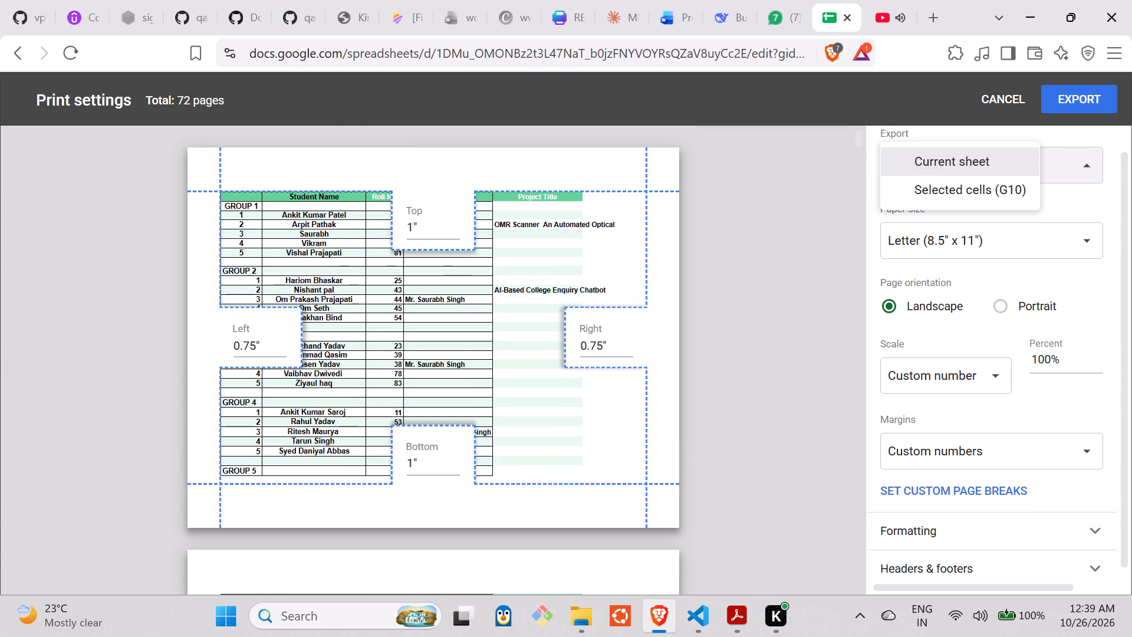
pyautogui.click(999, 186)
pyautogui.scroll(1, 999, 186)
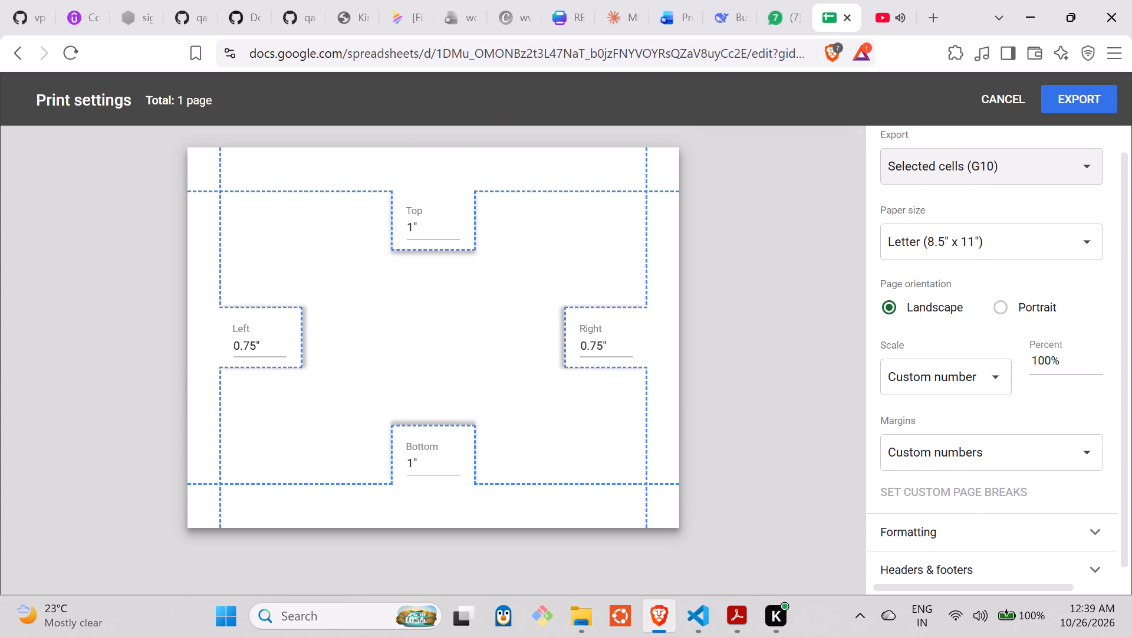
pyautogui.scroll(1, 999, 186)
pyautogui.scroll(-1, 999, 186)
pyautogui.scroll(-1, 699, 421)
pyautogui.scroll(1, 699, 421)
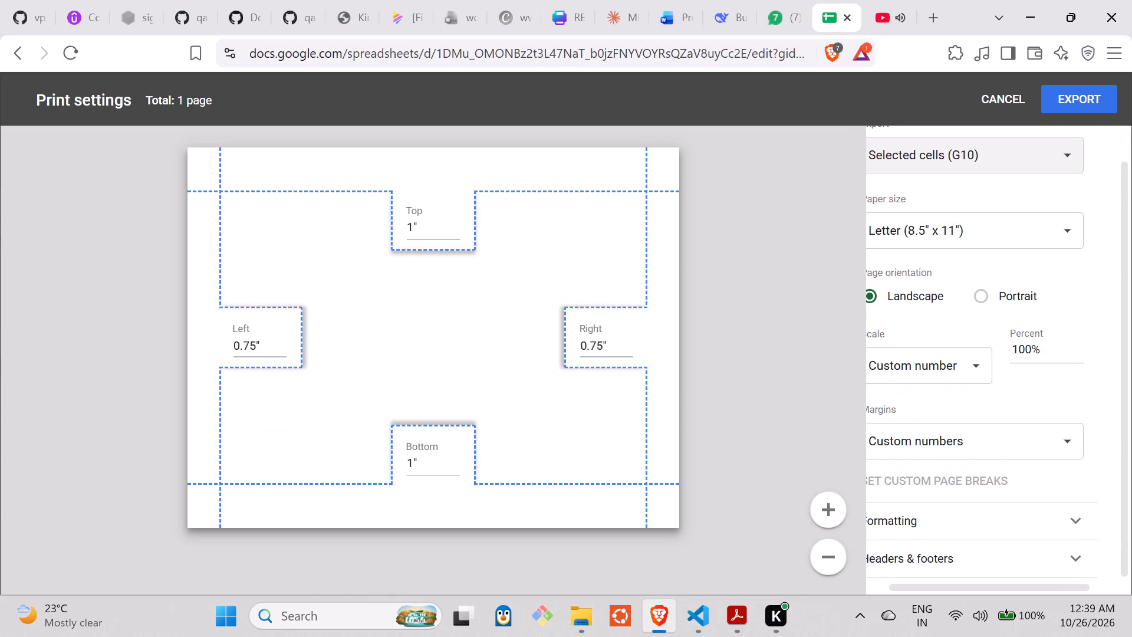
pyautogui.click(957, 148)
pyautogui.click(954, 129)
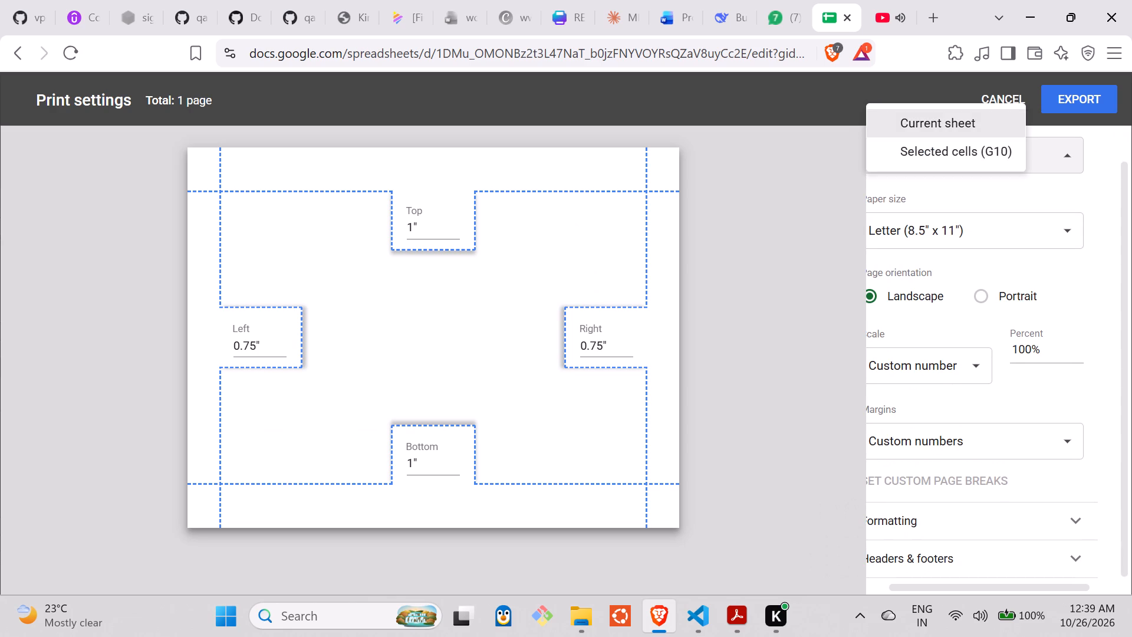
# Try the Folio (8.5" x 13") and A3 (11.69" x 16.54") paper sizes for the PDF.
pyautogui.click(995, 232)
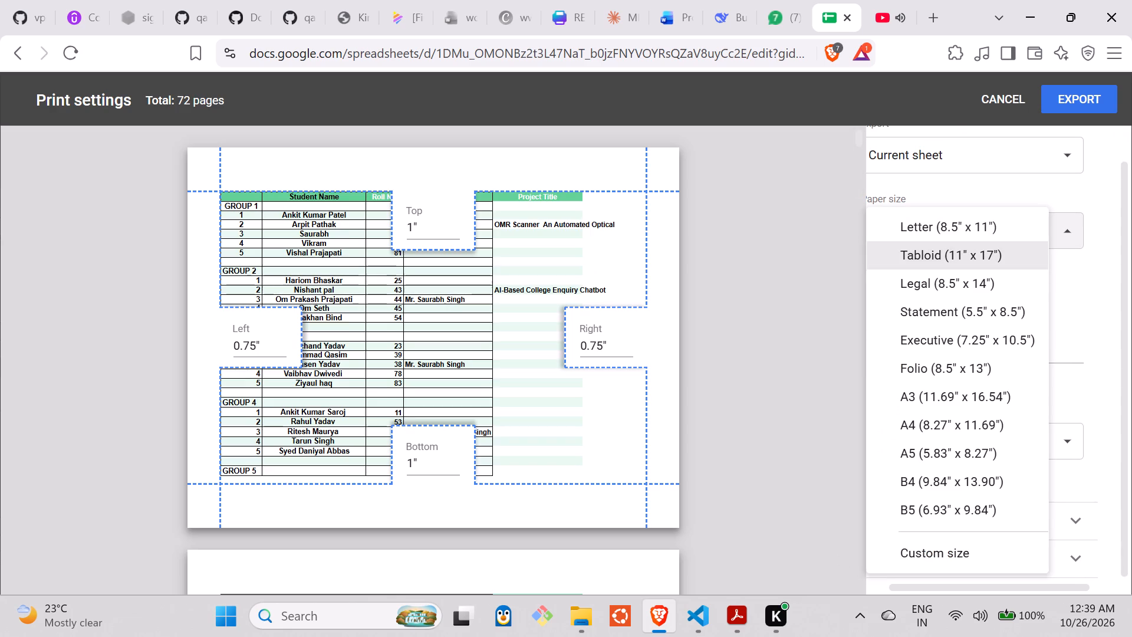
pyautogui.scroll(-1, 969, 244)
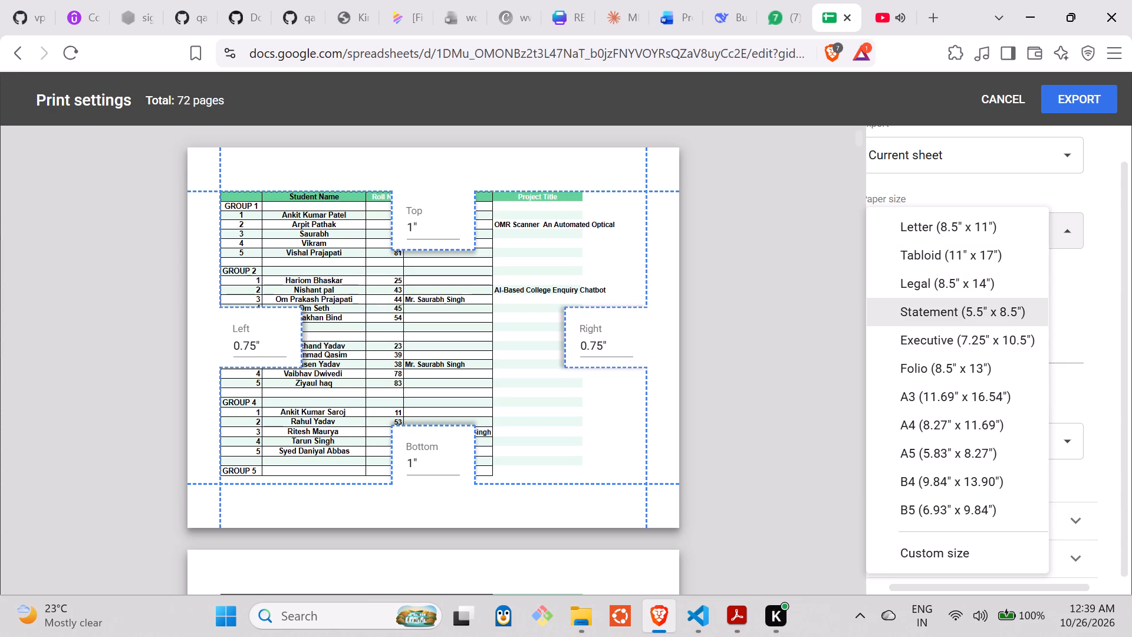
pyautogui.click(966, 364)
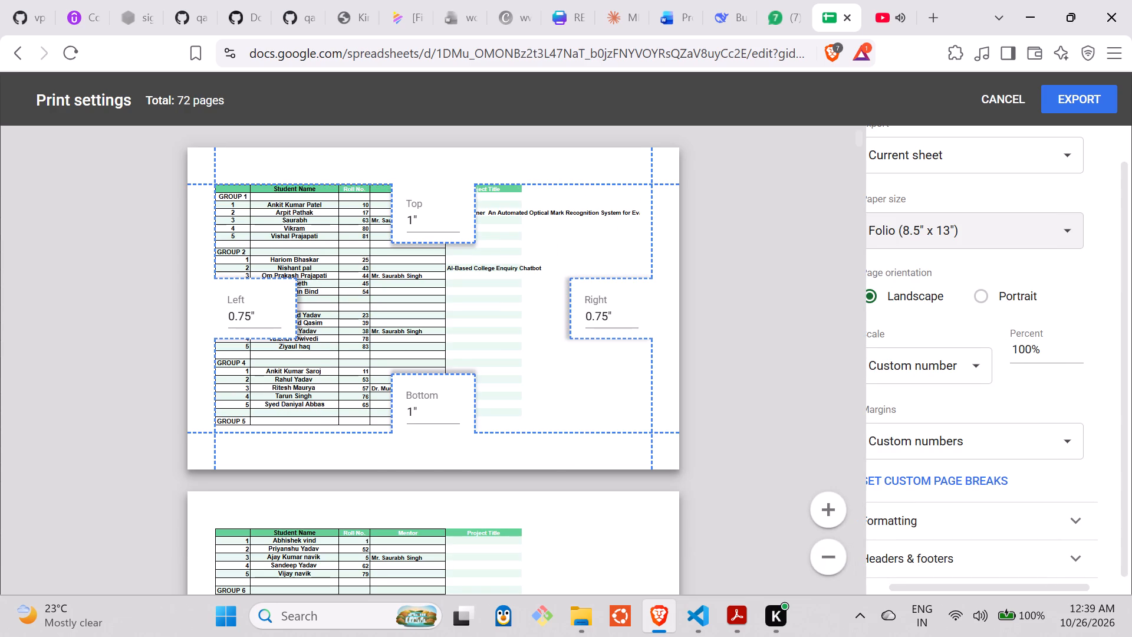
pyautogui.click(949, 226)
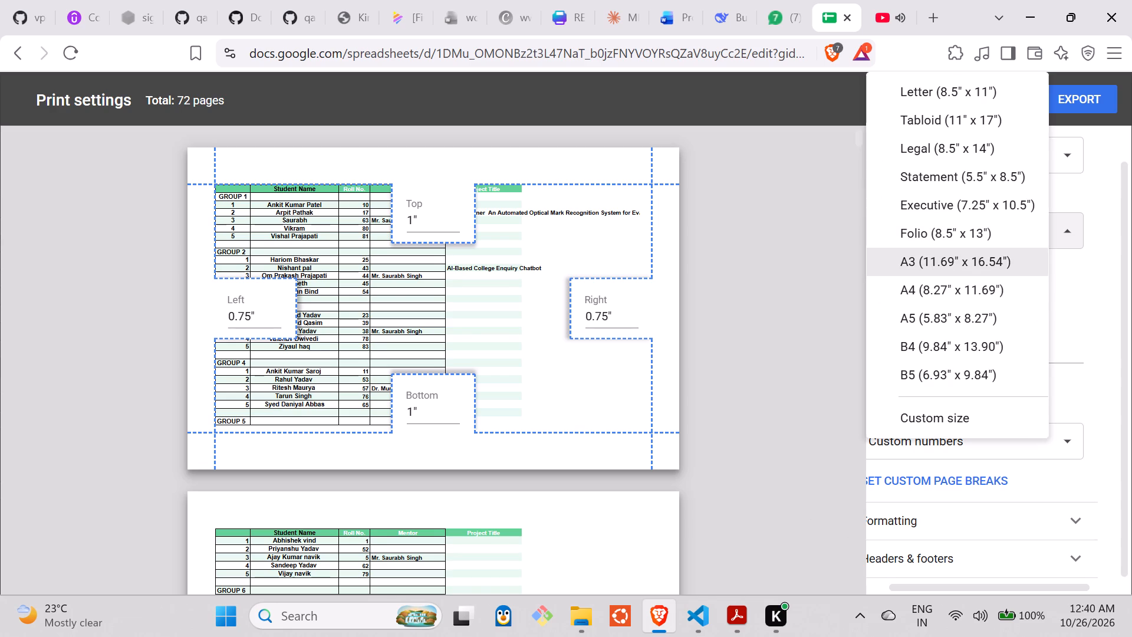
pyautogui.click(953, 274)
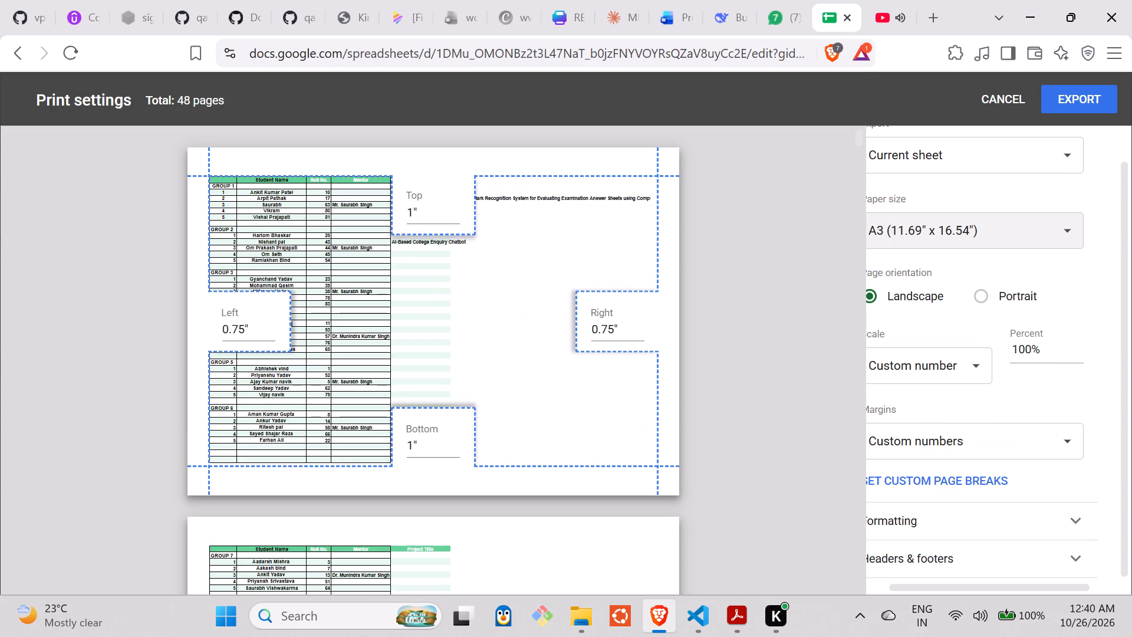
# Set the PDF's paper size to Executive (7.25" x 10.5").
pyautogui.click(952, 228)
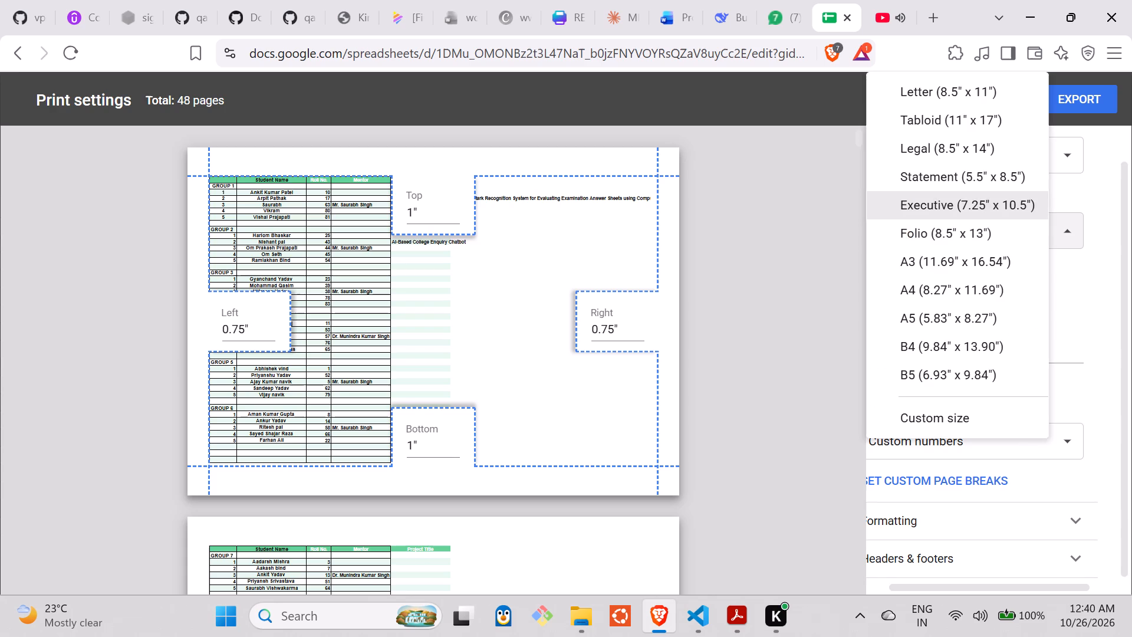
pyautogui.click(968, 196)
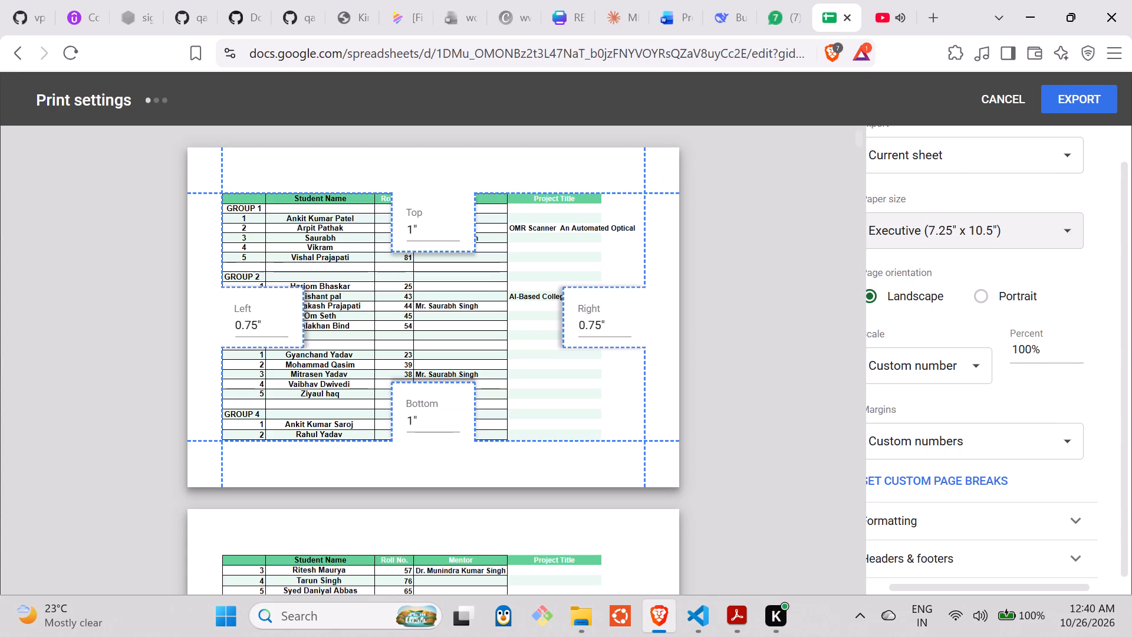
# Export the PDF and save it in the Downloads folder under the file name Mini.
pyautogui.click(1049, 111)
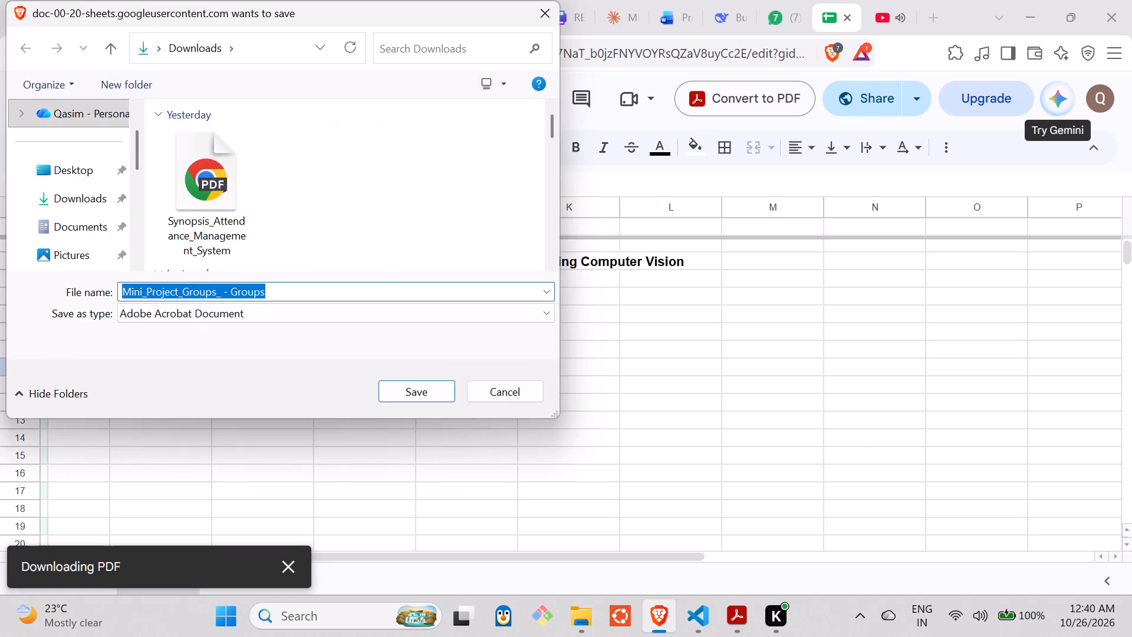
pyautogui.click(284, 292)
pyautogui.press('BackSpace')
pyautogui.press('BackSpace')
pyautogui.press('BackSpace')
pyautogui.press('BackSpace')
pyautogui.press('BackSpace')
pyautogui.press('BackSpace')
pyautogui.press('BackSpace')
pyautogui.press('BackSpace')
pyautogui.press('BackSpace')
pyautogui.press('BackSpace')
pyautogui.press('BackSpace')
pyautogui.press('BackSpace')
pyautogui.press('BackSpace')
pyautogui.press('BackSpace')
pyautogui.press('BackSpace')
pyautogui.press('BackSpace')
pyautogui.press('BackSpace')
pyautogui.press('BackSpace')
pyautogui.press('BackSpace')
pyautogui.press('BackSpace')
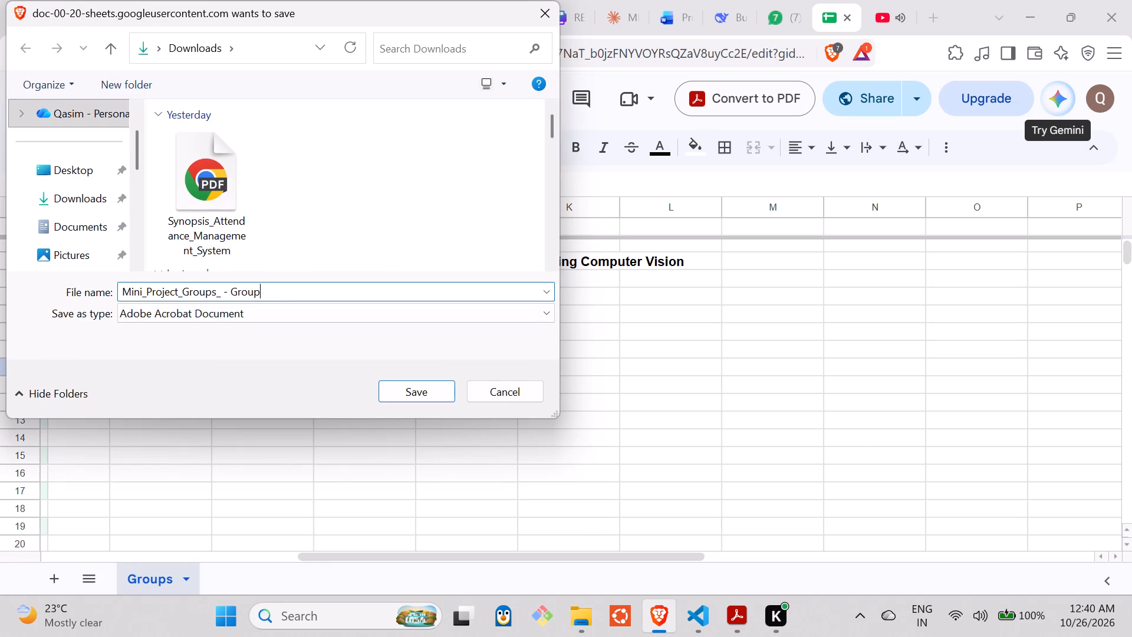
pyautogui.press('BackSpace')
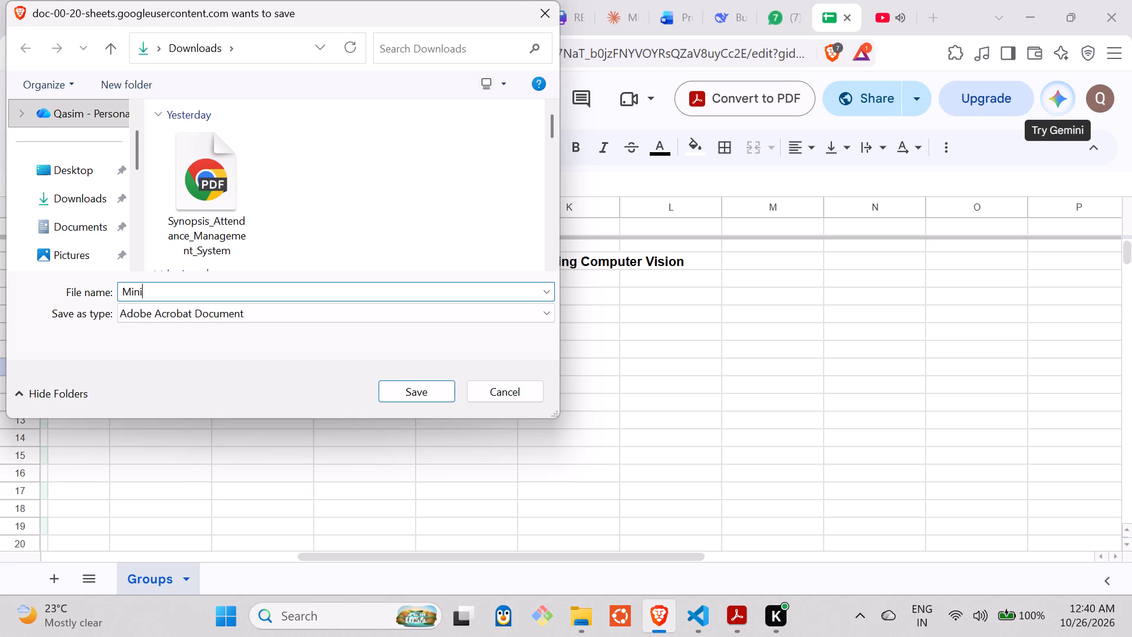
pyautogui.press('Return')
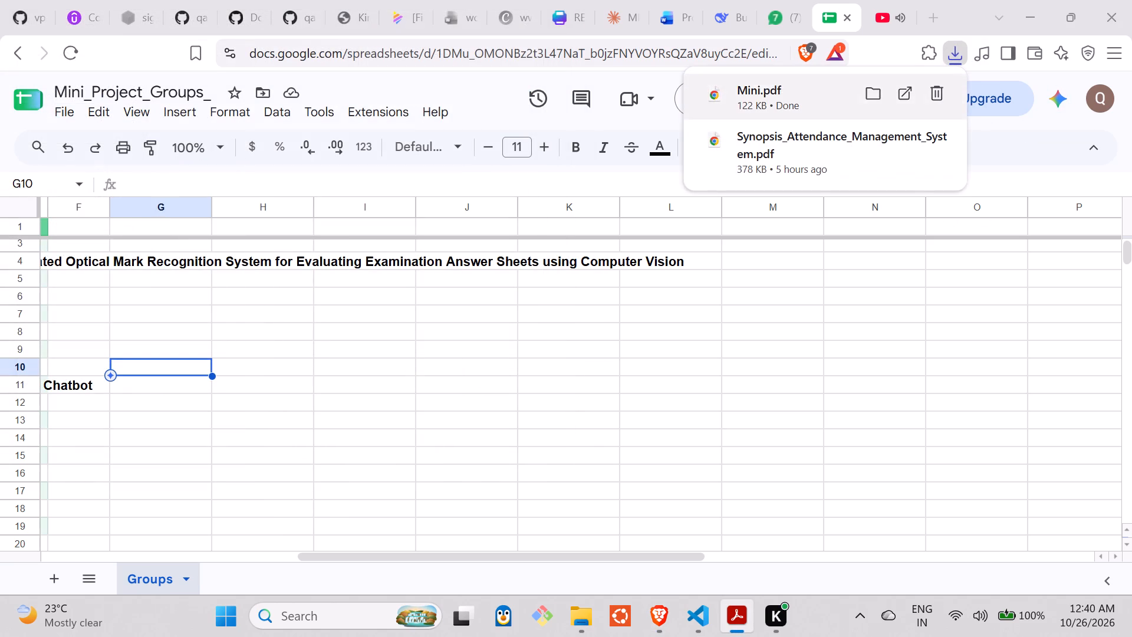
# Open the downloaded Mini.pdf in Adobe Acrobat and look at its first page.
pyautogui.click(759, 97)
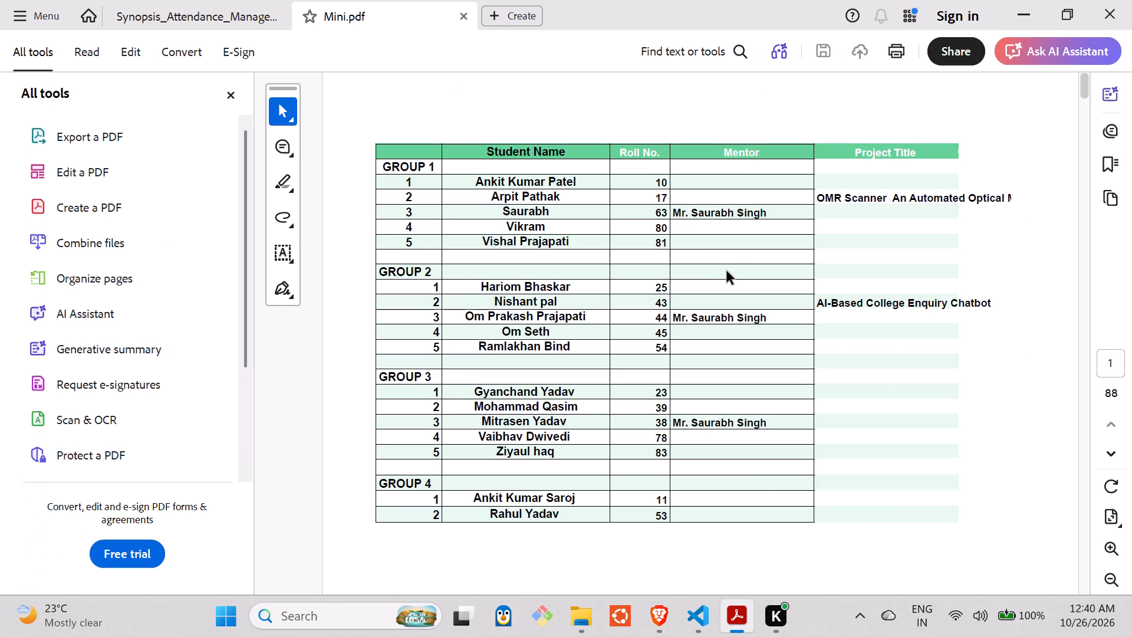
pyautogui.hscroll(-2, 727, 271)
pyautogui.click(727, 271)
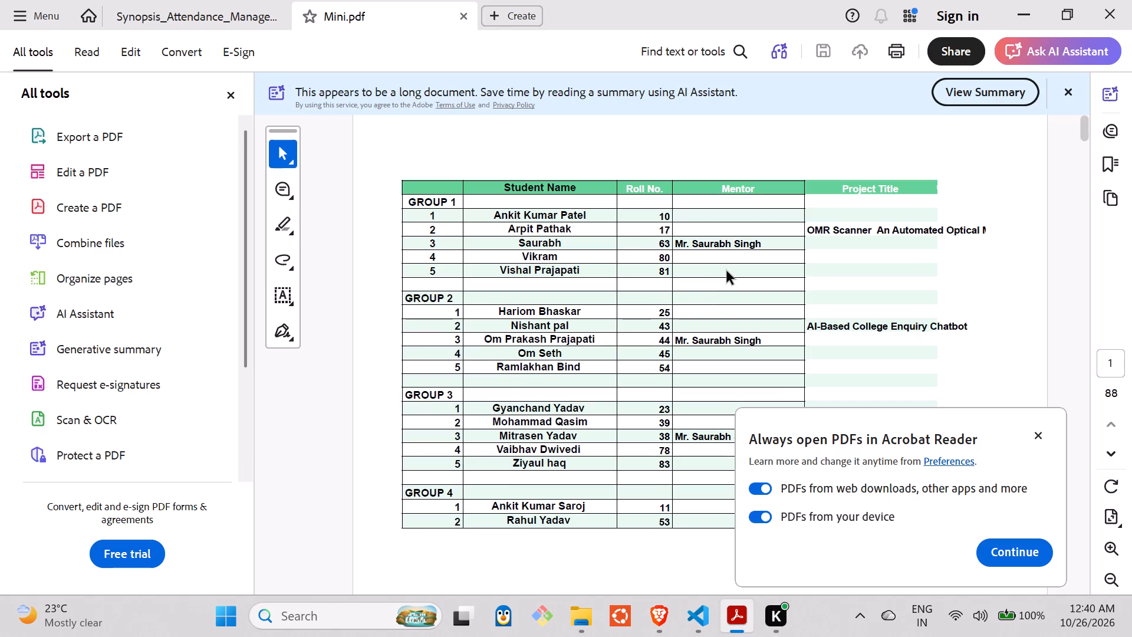
# Dismiss the prompt about always opening PDFs and look through the first six pages of Mini.pdf.
pyautogui.scroll(-2, 727, 271)
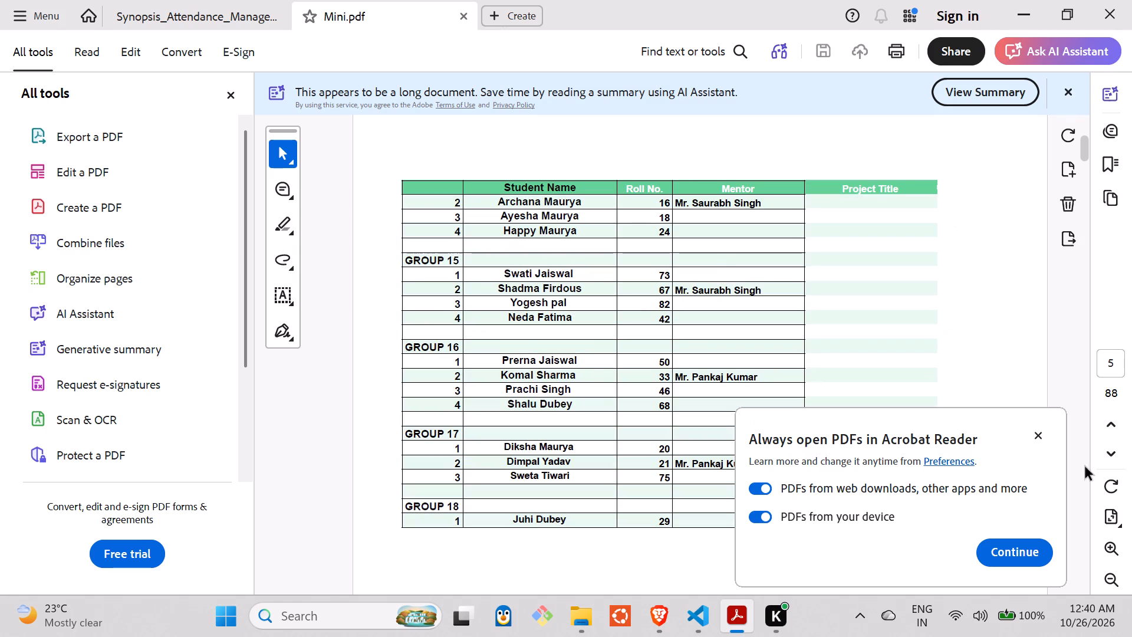
pyautogui.click(1040, 428)
pyautogui.scroll(-1, 825, 412)
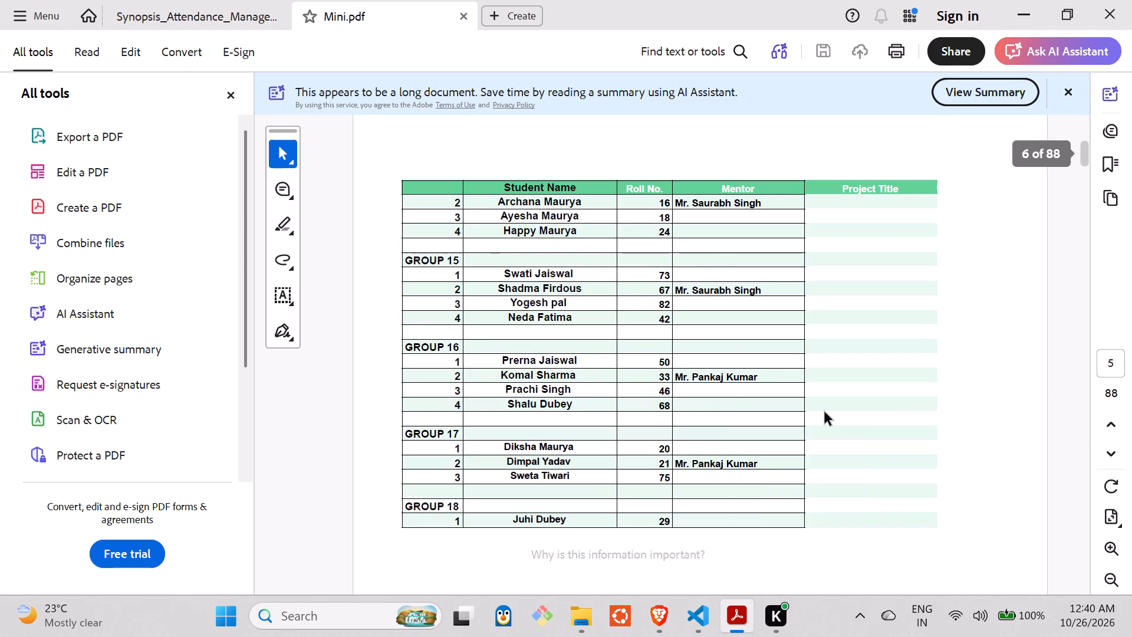
pyautogui.scroll(-2, 825, 412)
pyautogui.scroll(1, 825, 412)
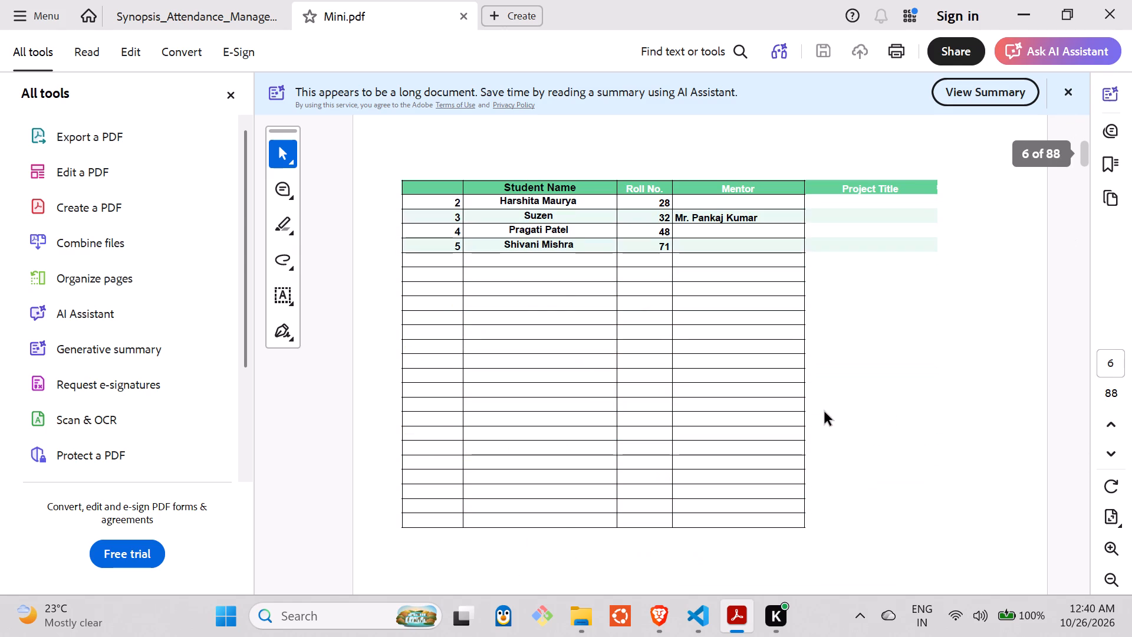
pyautogui.scroll(2, 825, 412)
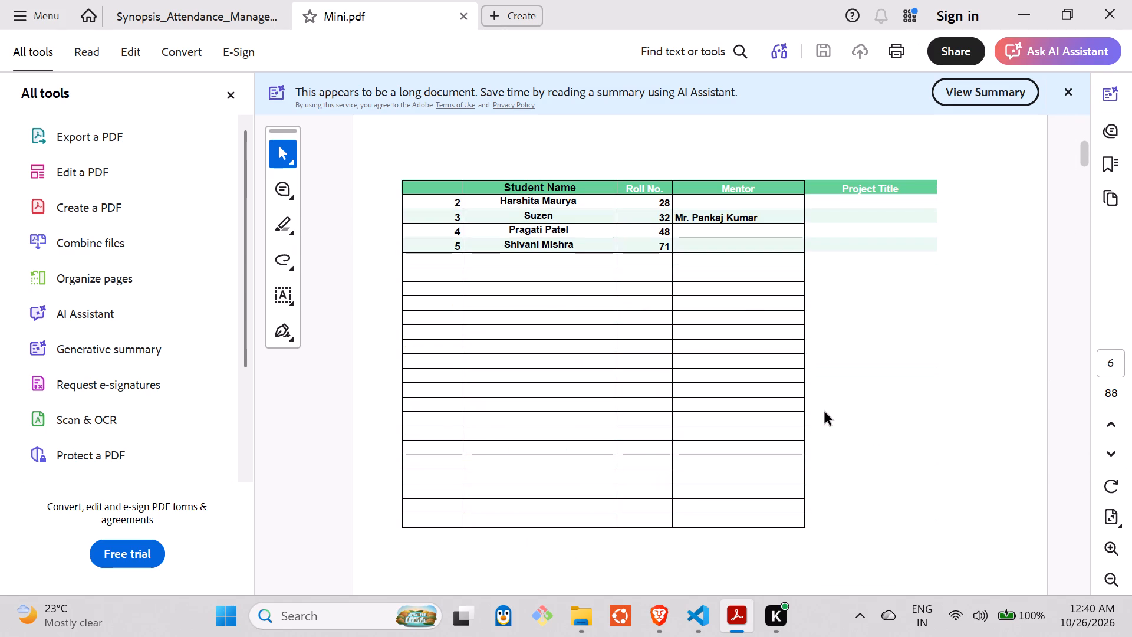
pyautogui.scroll(1, 825, 412)
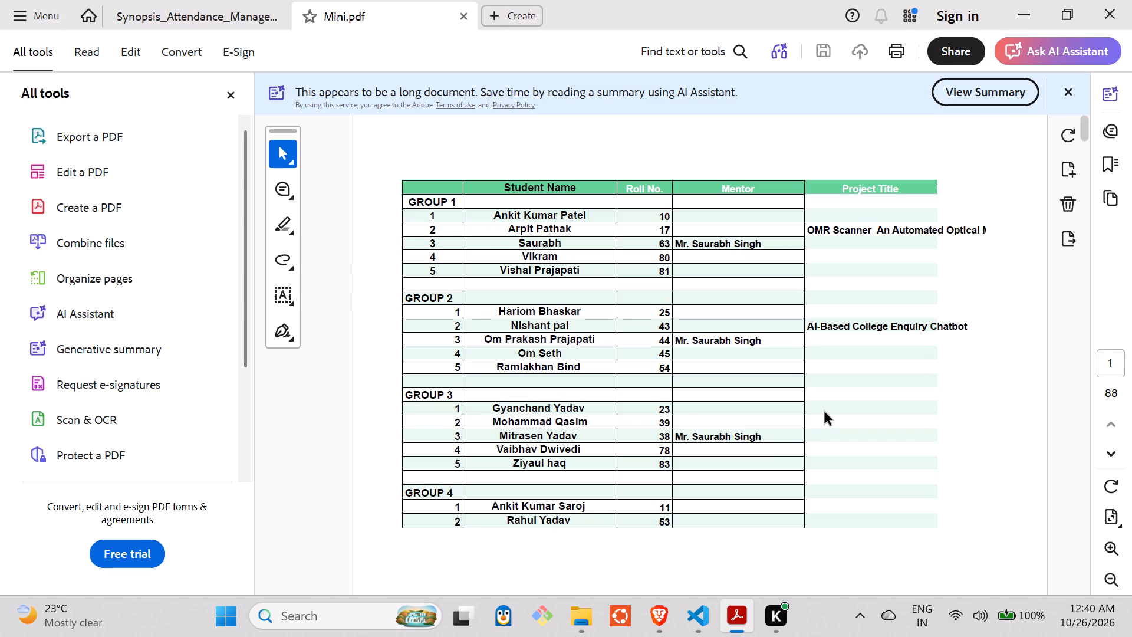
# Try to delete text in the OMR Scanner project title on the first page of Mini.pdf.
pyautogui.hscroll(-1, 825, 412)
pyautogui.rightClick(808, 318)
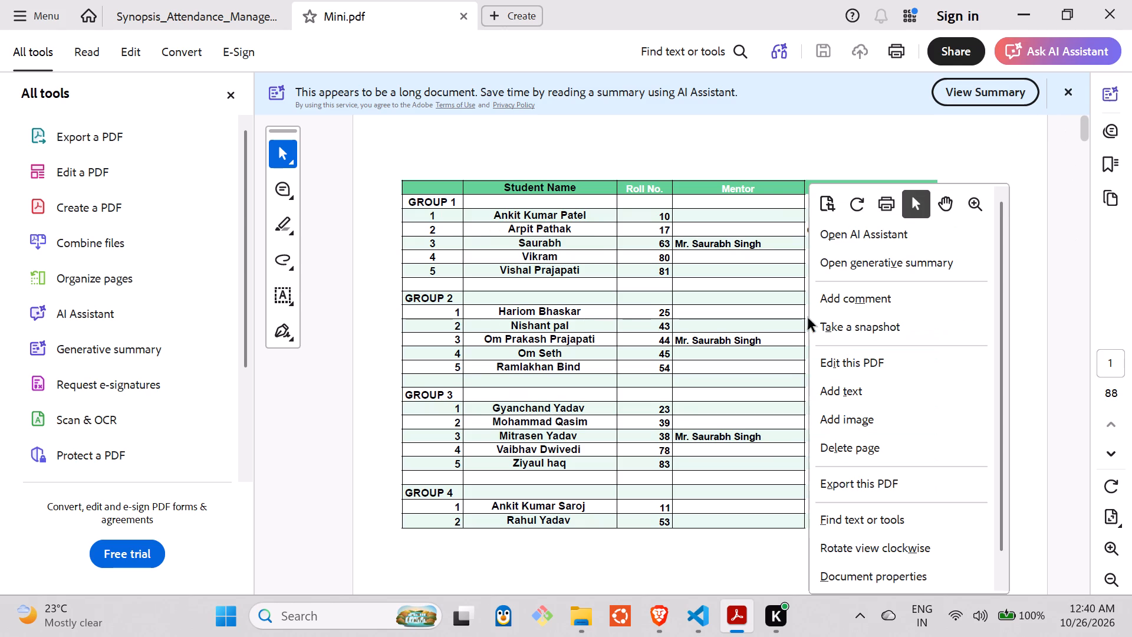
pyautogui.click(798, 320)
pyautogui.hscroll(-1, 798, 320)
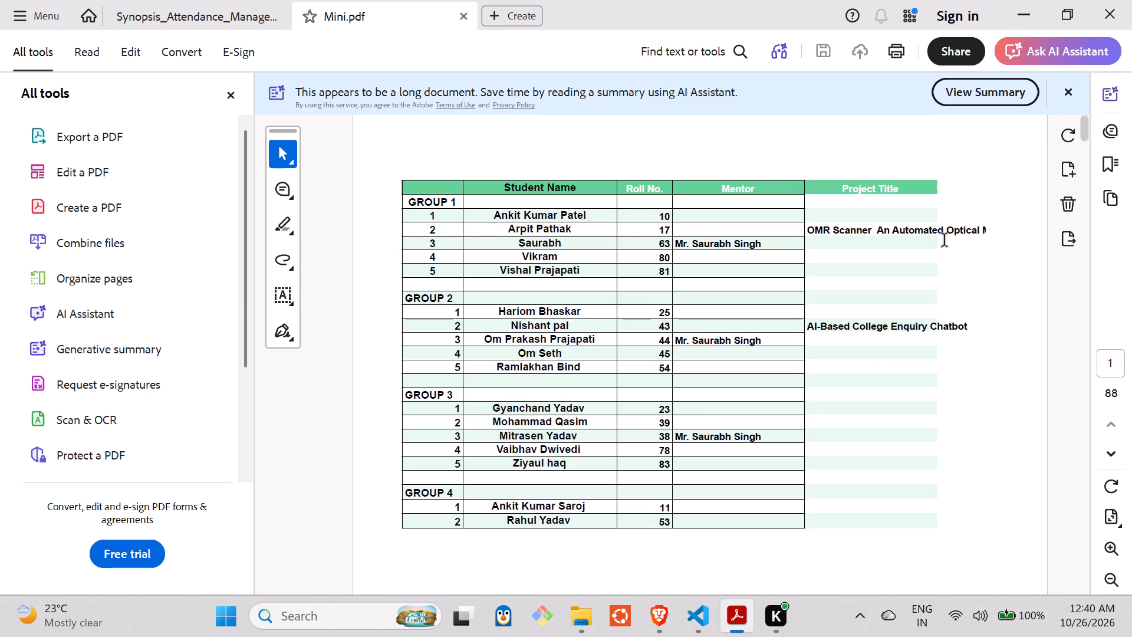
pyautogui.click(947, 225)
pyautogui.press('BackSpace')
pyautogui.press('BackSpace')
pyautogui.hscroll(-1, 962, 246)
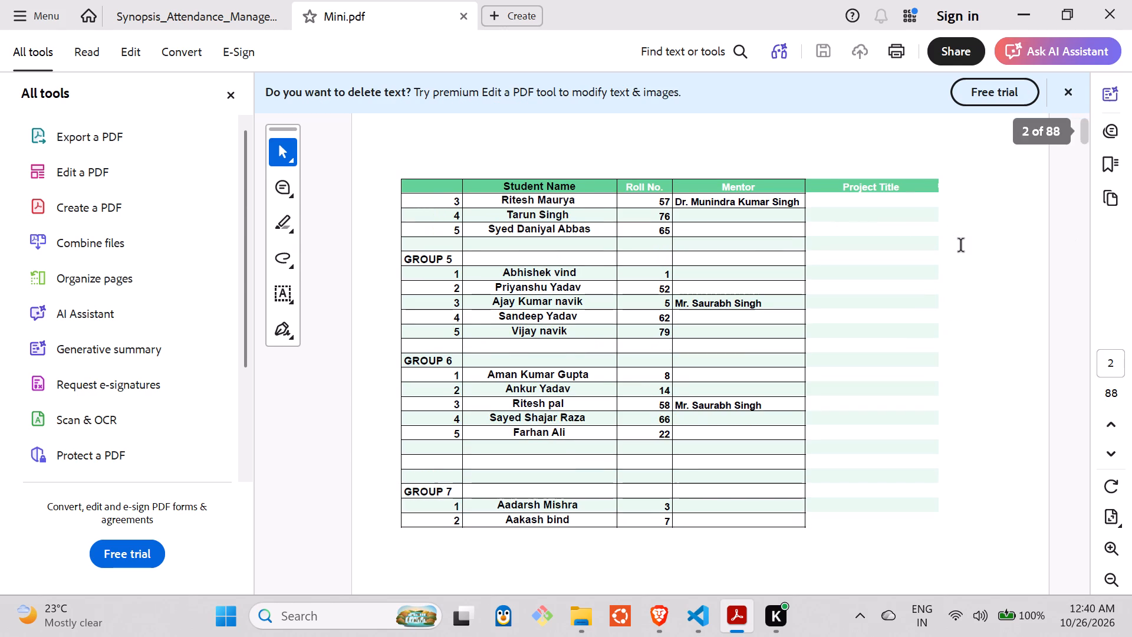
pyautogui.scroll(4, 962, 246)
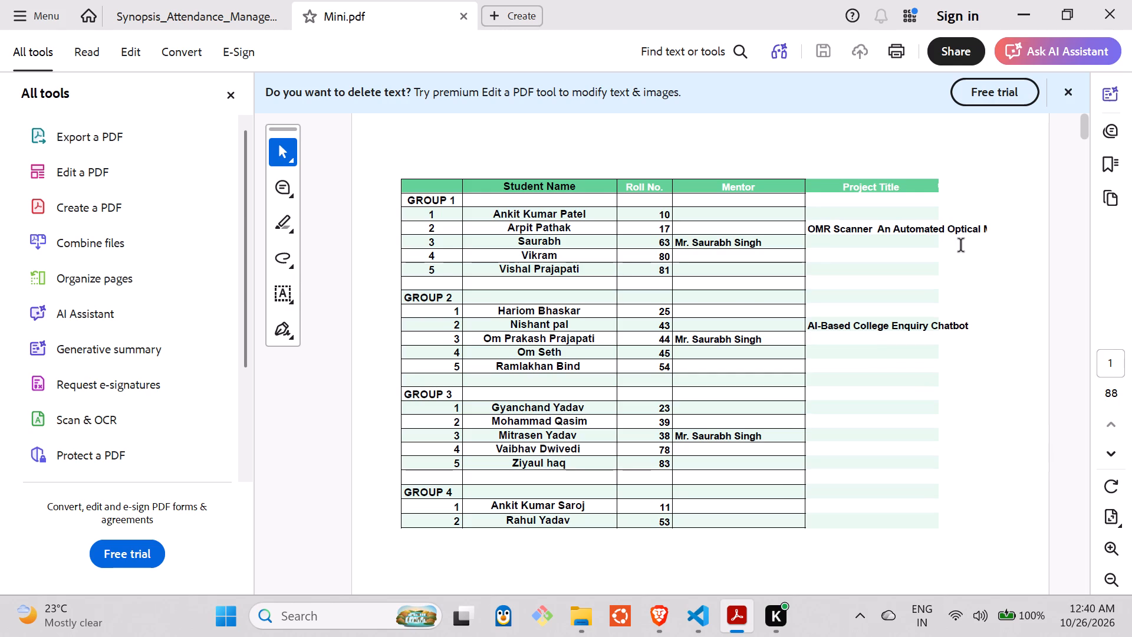
# Close only Mini.pdf in Acrobat and switch back to the Mini_Project_Groups_ sheet in Brave.
pyautogui.click(1131, 11)
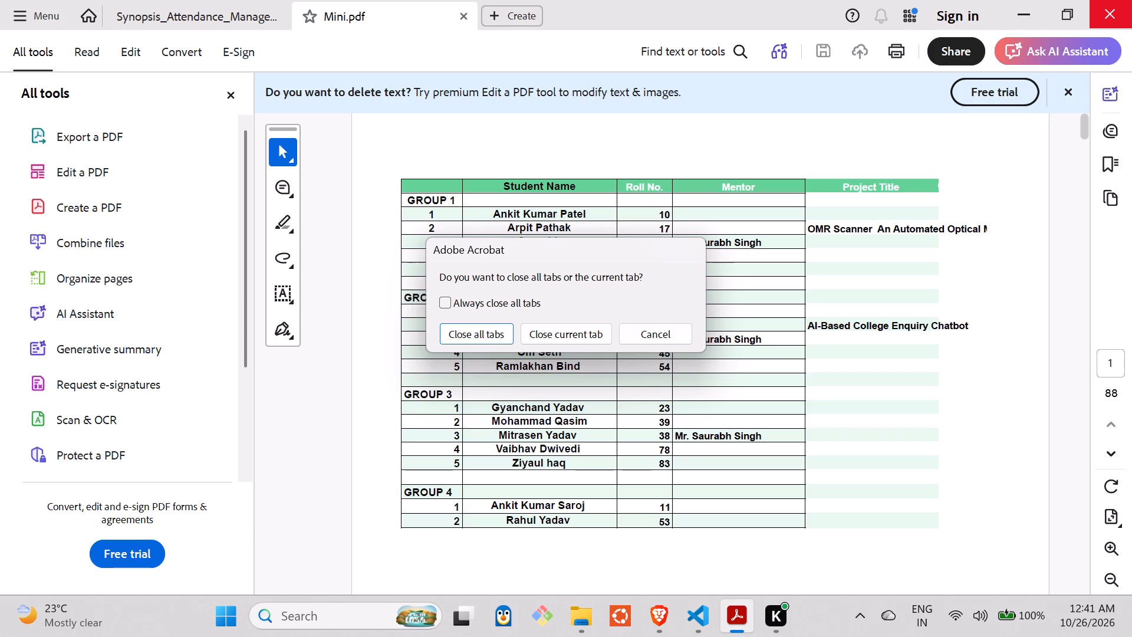
pyautogui.click(579, 334)
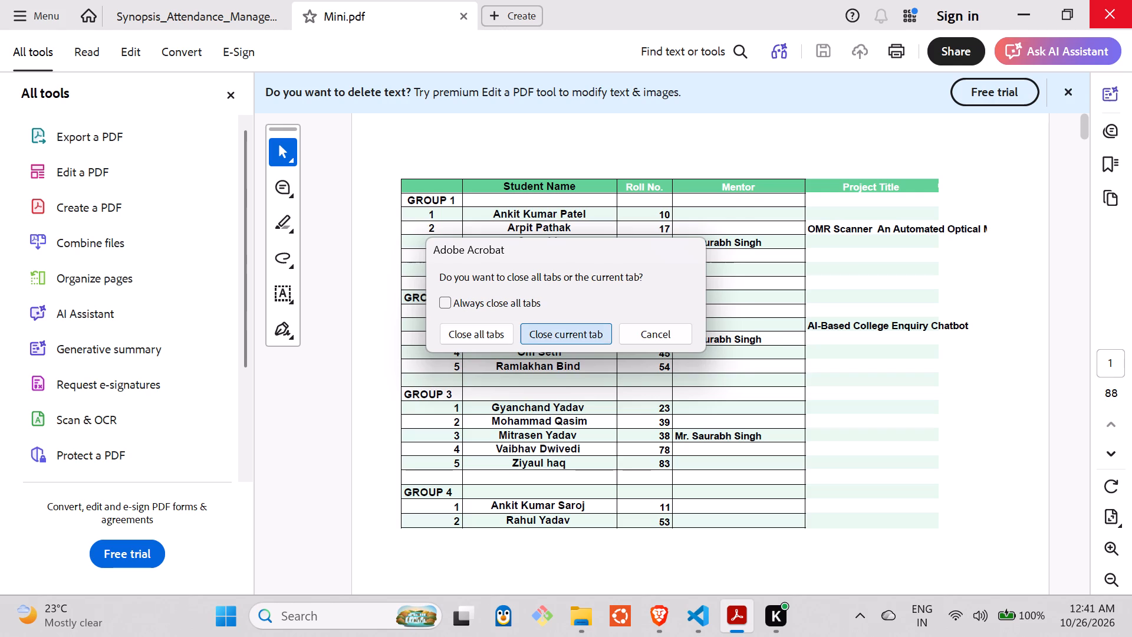
pyautogui.click(1022, 0)
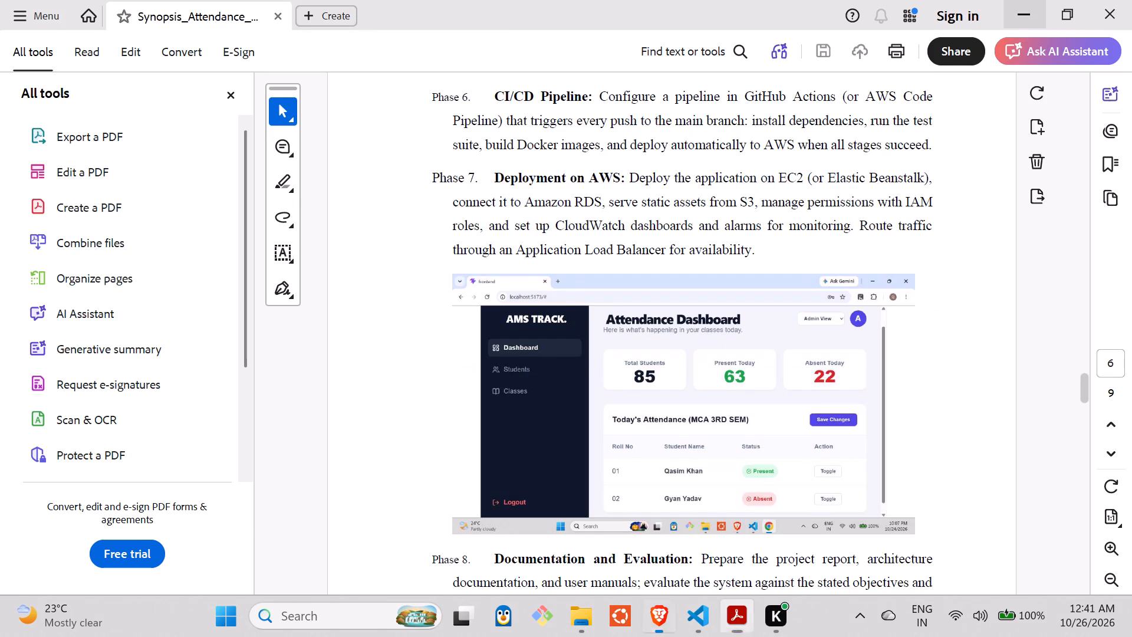
# Insert one column to the left of the Project Title column, between it and Mentor.
pyautogui.hscroll(1, 543, 328)
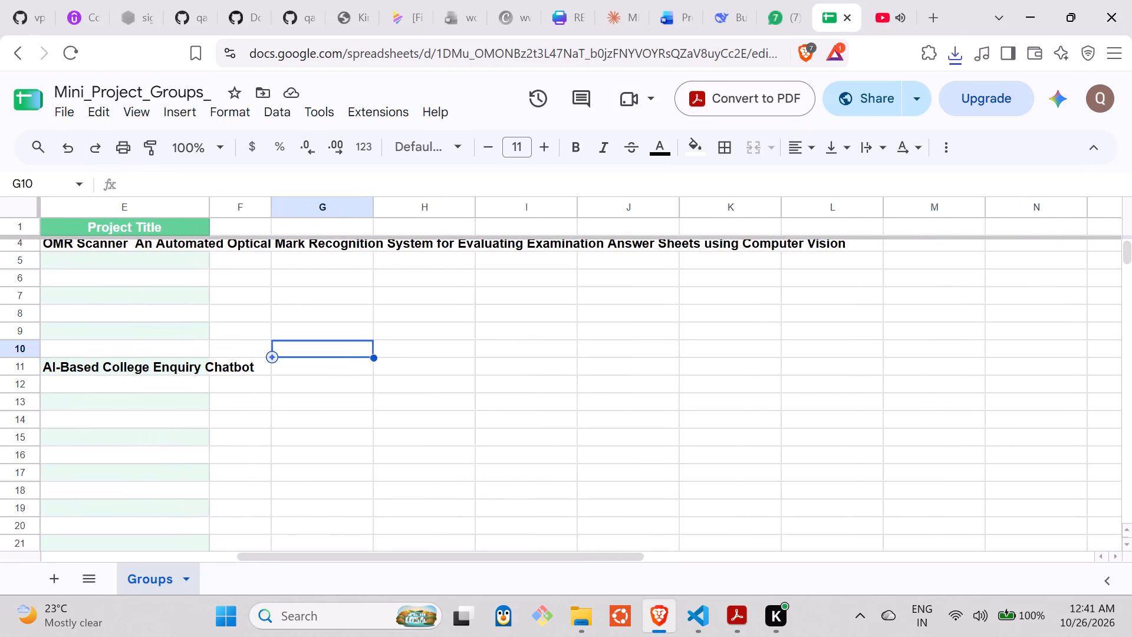
pyautogui.hscroll(1, 543, 328)
pyautogui.scroll(2, 543, 328)
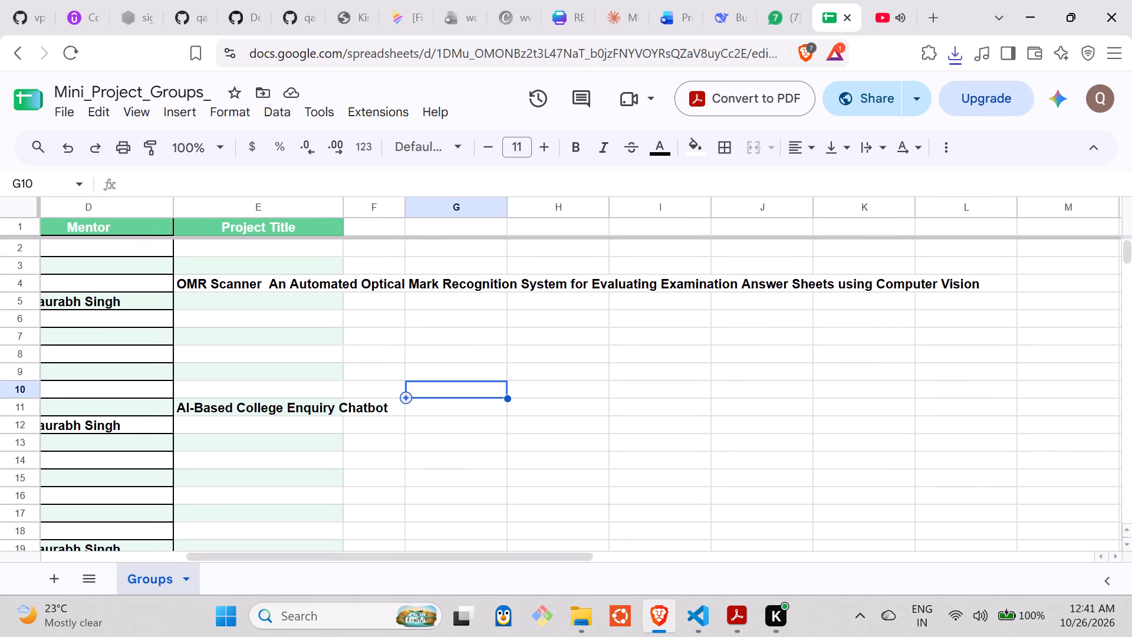
pyautogui.click(349, 237)
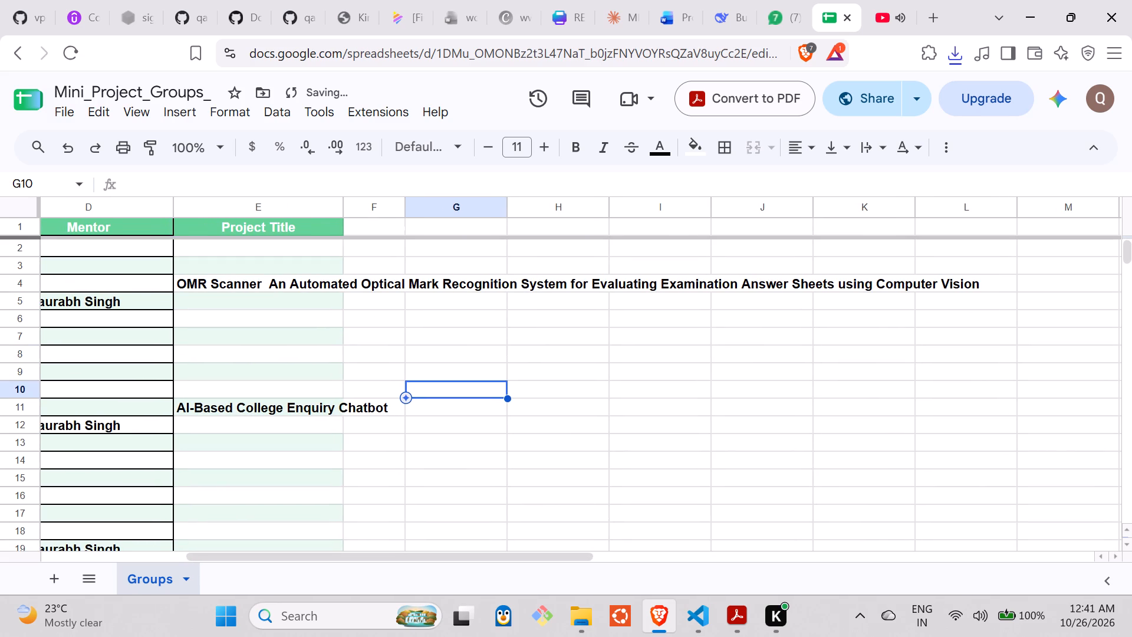
pyautogui.click(338, 227)
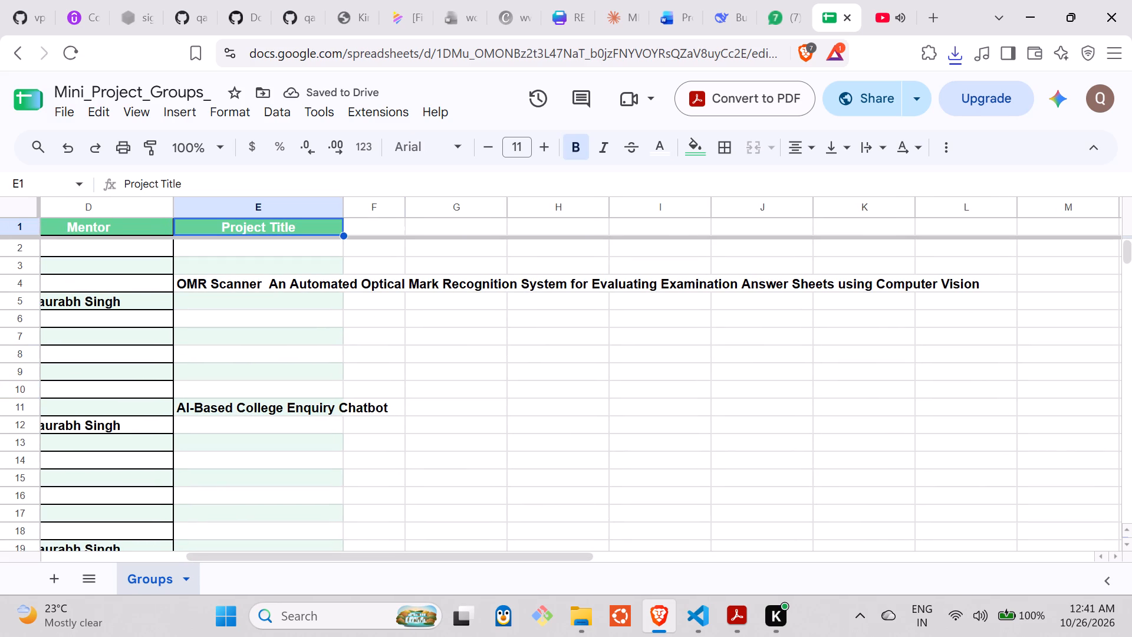
pyautogui.rightClick(338, 227)
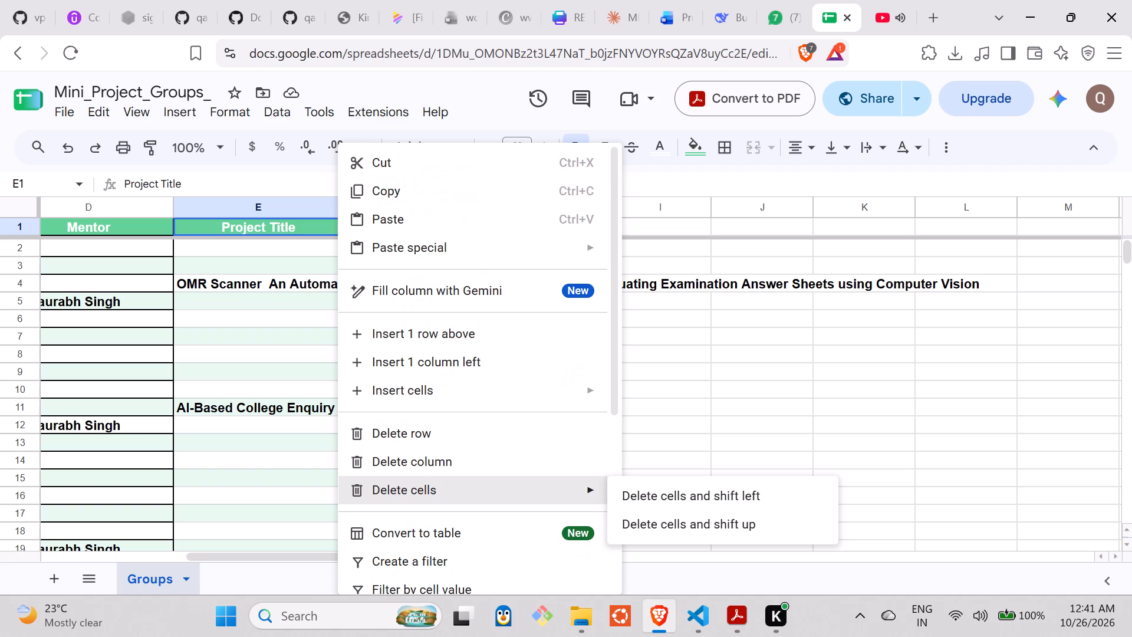
pyautogui.scroll(1, 486, 501)
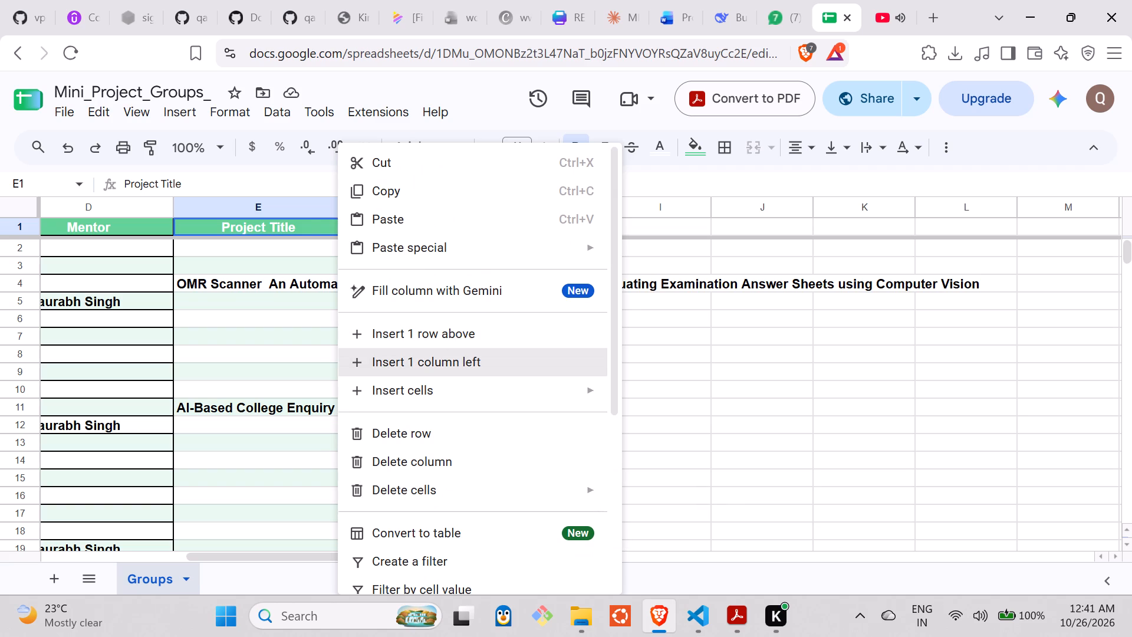
pyautogui.click(488, 359)
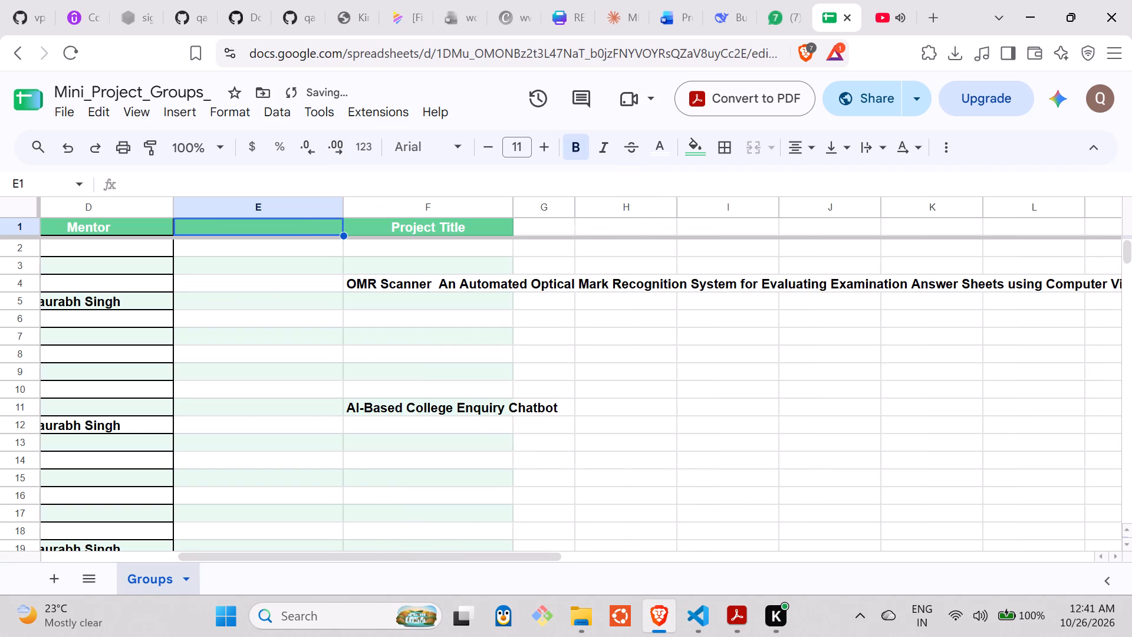
# Move the header text "Project Title" from cell F1 into cell E1 of the new column.
pyautogui.click(431, 234)
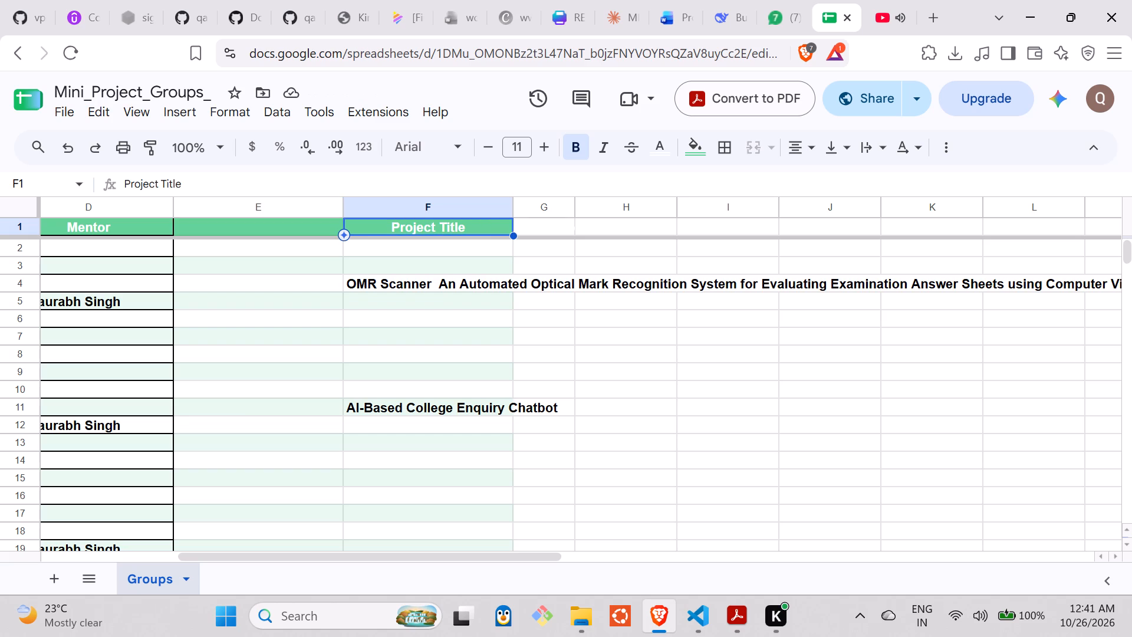
pyautogui.moveTo(242, 182); pyautogui.dragTo(227, 180)
pyautogui.moveTo(227, 180); pyautogui.dragTo(125, 178)
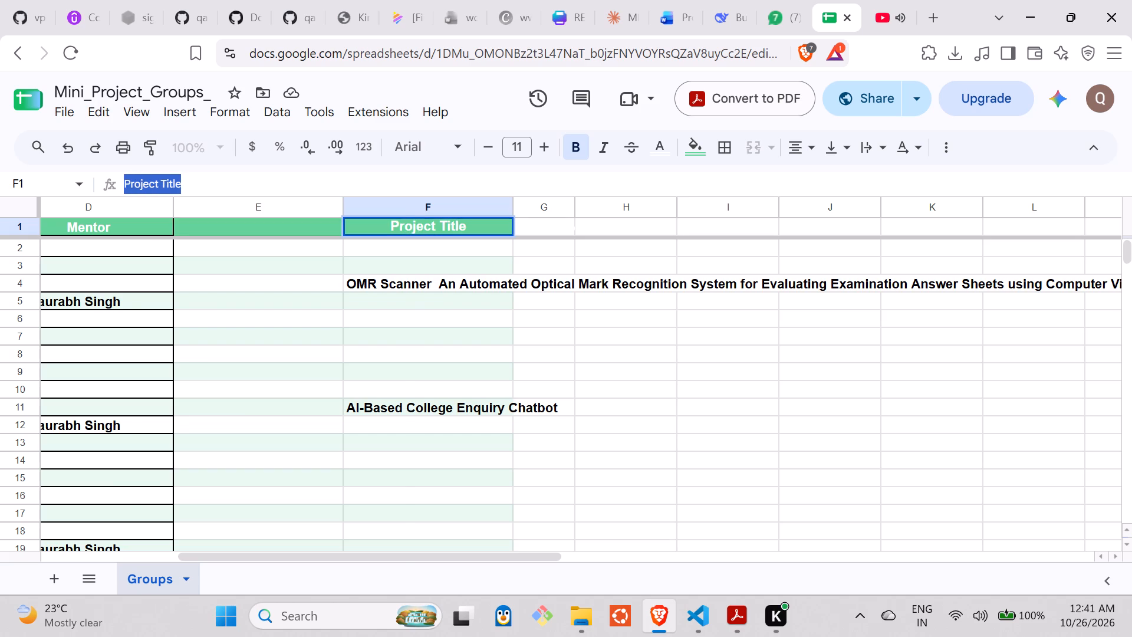
pyautogui.rightClick(131, 180)
pyautogui.click(159, 229)
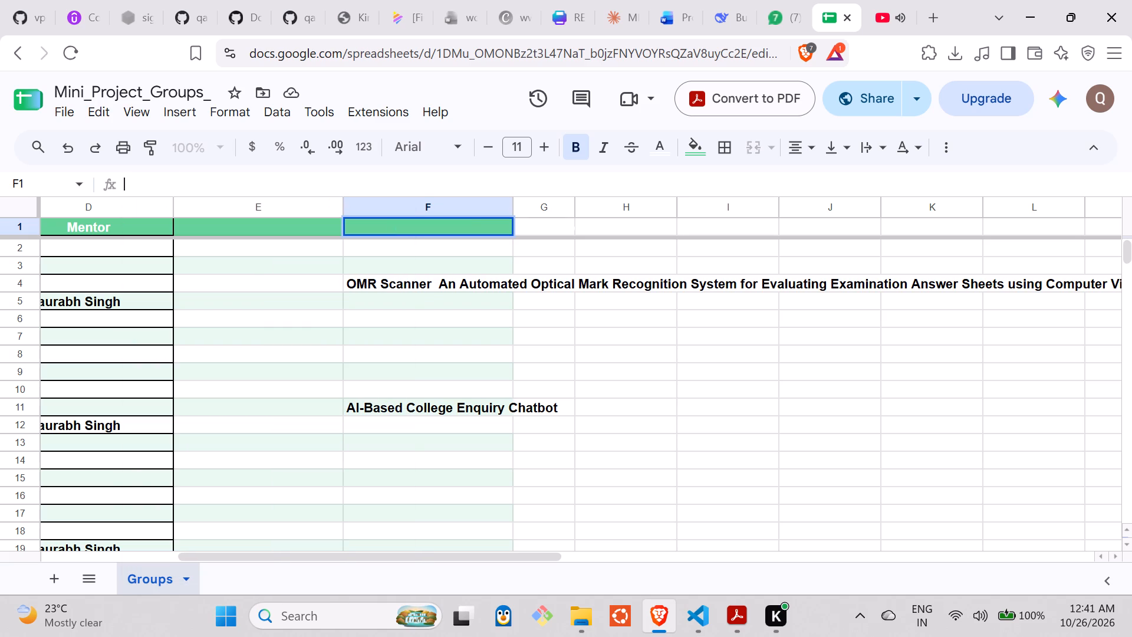
pyautogui.click(210, 219)
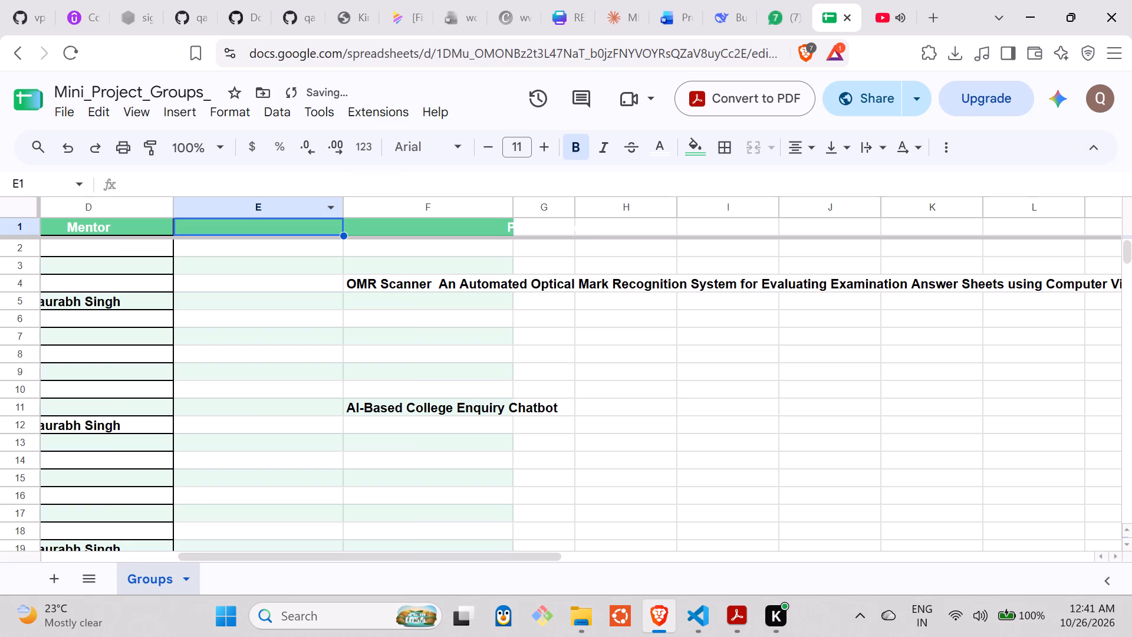
pyautogui.click(182, 184)
pyautogui.hotkey('ctrl', 'v')
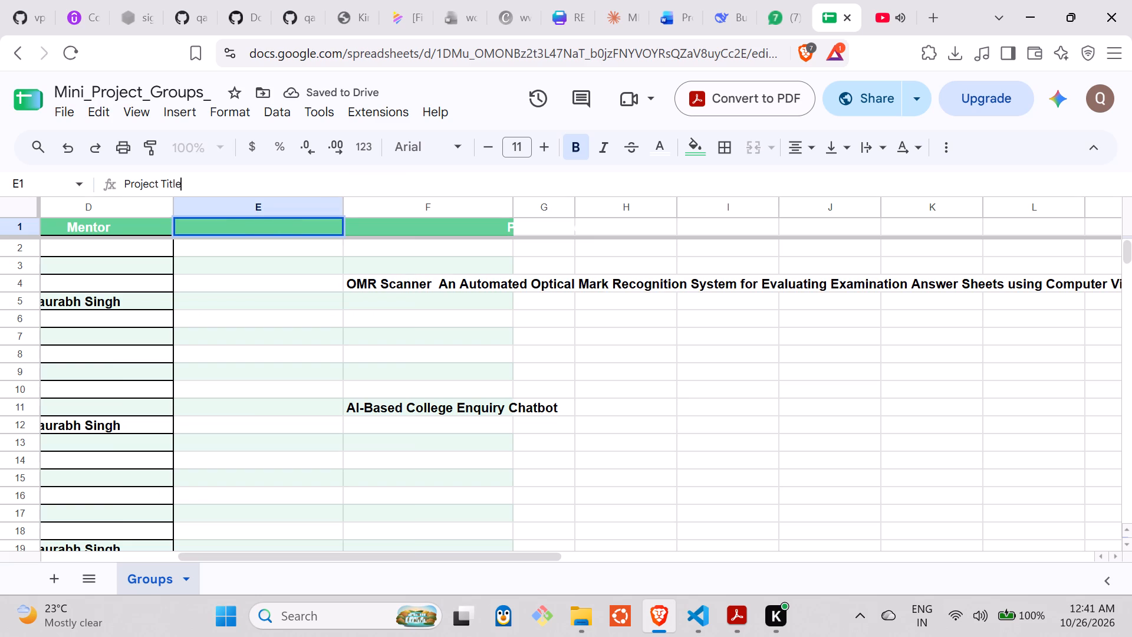
pyautogui.click(371, 275)
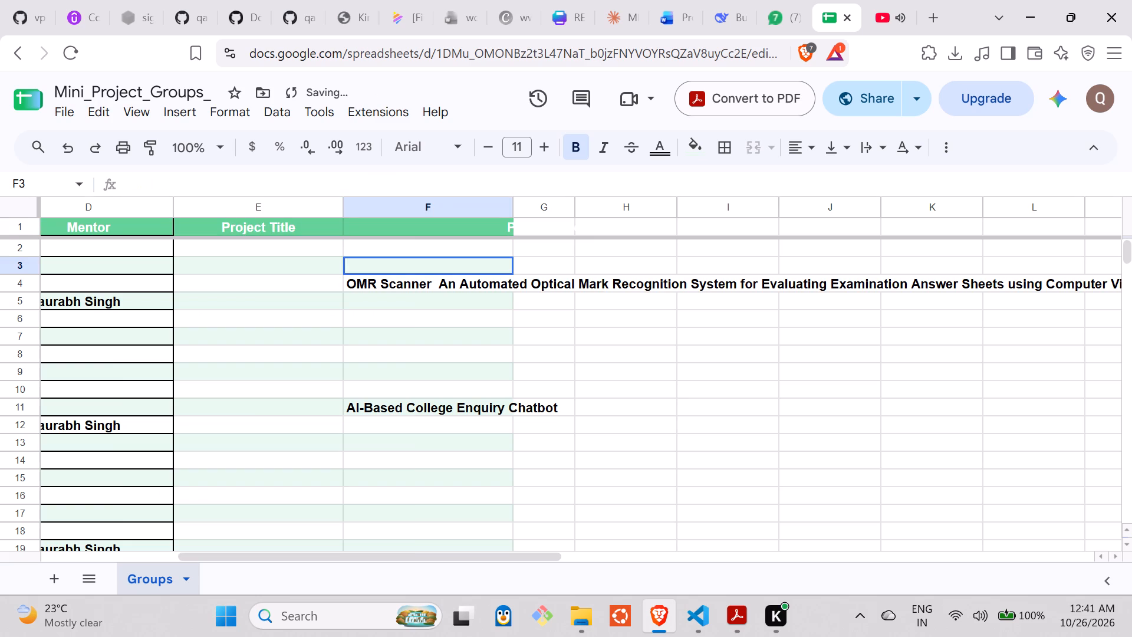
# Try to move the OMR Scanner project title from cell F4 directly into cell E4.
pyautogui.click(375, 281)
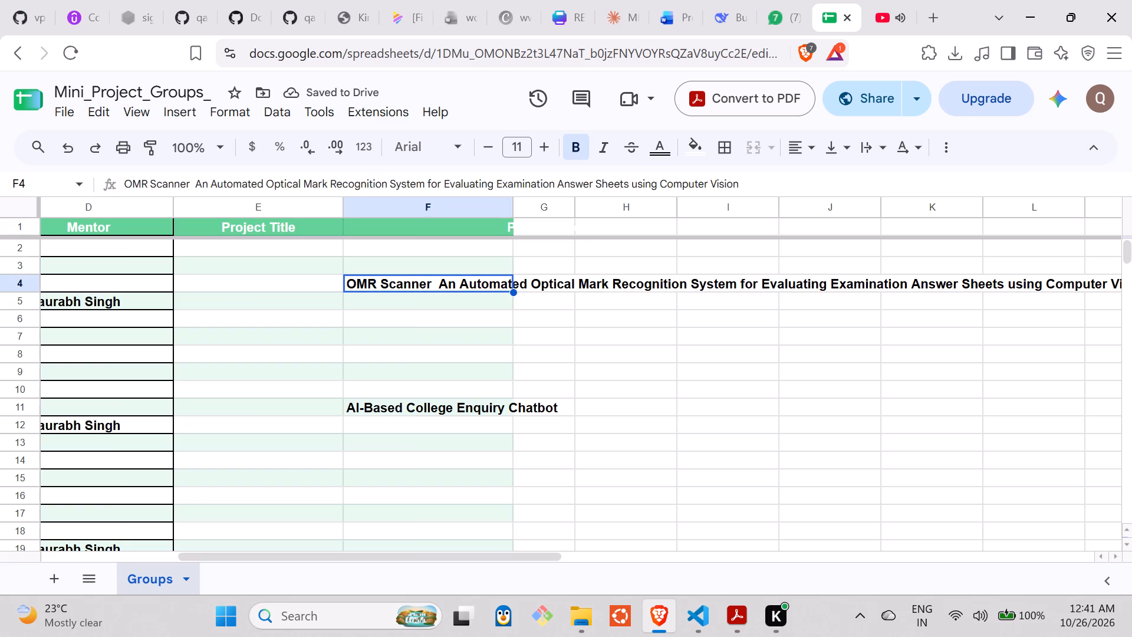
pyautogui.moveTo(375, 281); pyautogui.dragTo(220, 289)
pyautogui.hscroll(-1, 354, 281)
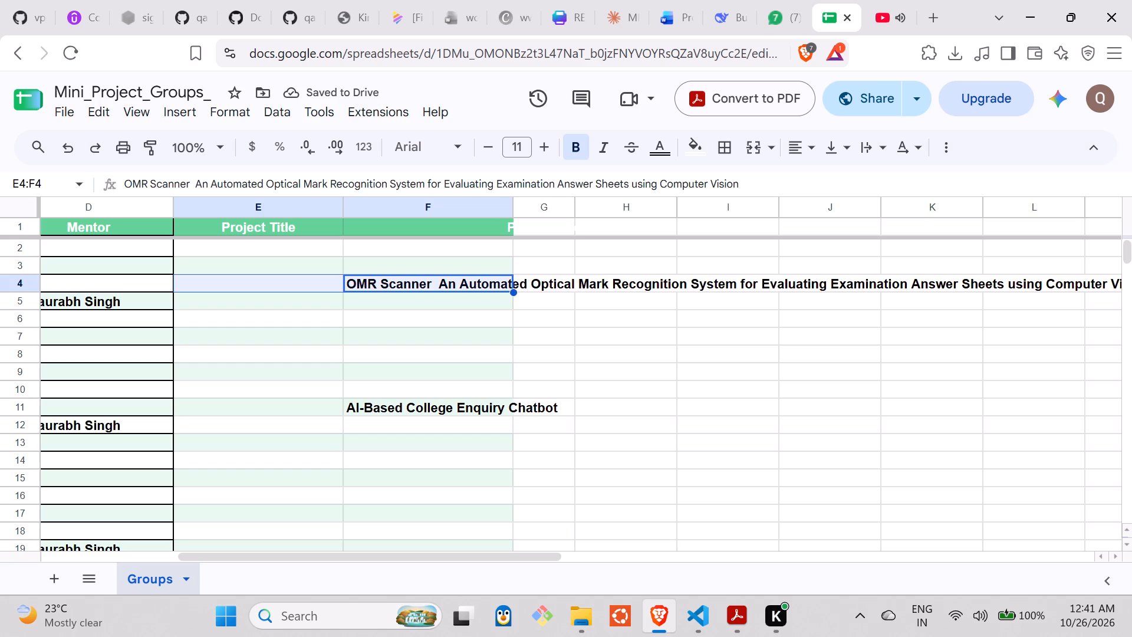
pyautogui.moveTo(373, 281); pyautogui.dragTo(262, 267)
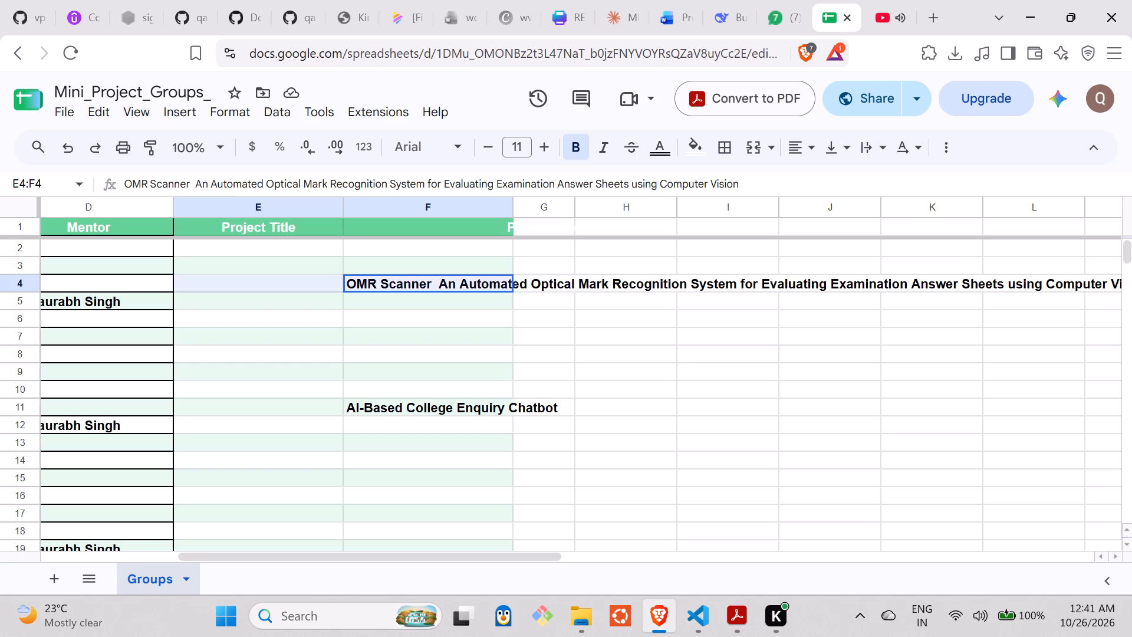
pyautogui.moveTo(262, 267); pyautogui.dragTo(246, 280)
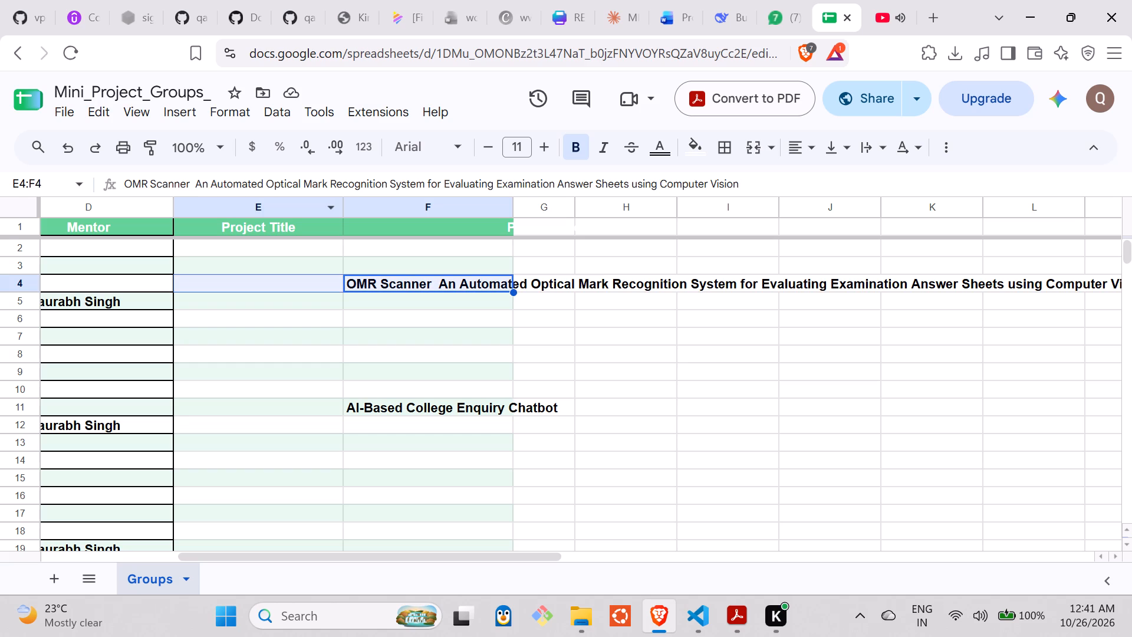
# Copy the full OMR Scanner project title text from cell F4 into cell E4 under Project Title.
pyautogui.click(679, 177)
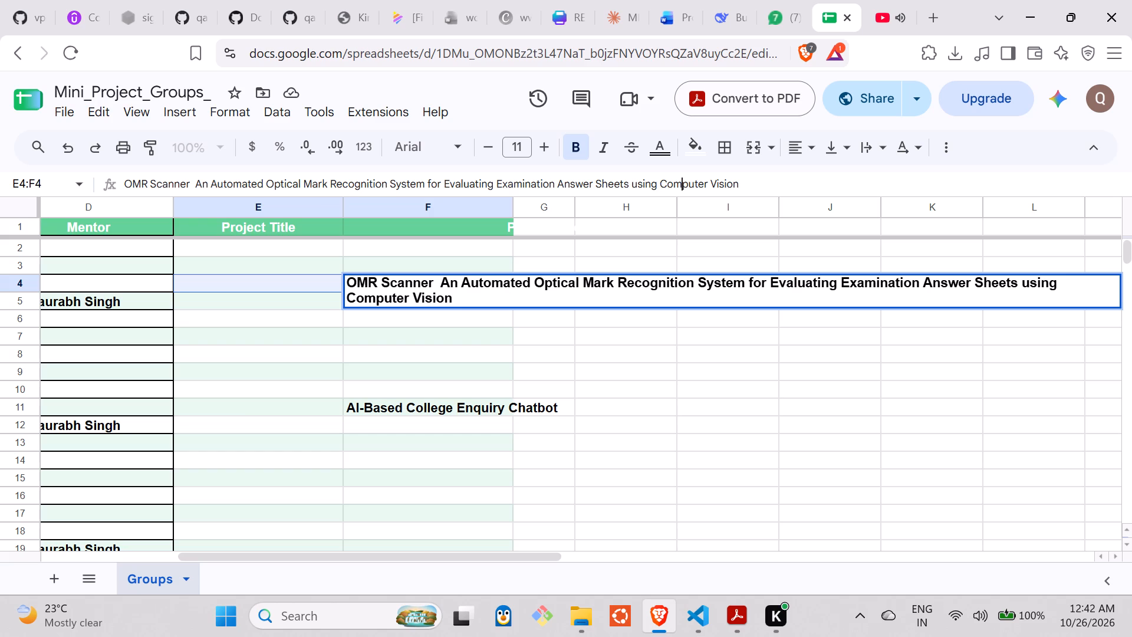
pyautogui.hotkey('ctrl', 'a')
pyautogui.hotkey('ctrl', 'c')
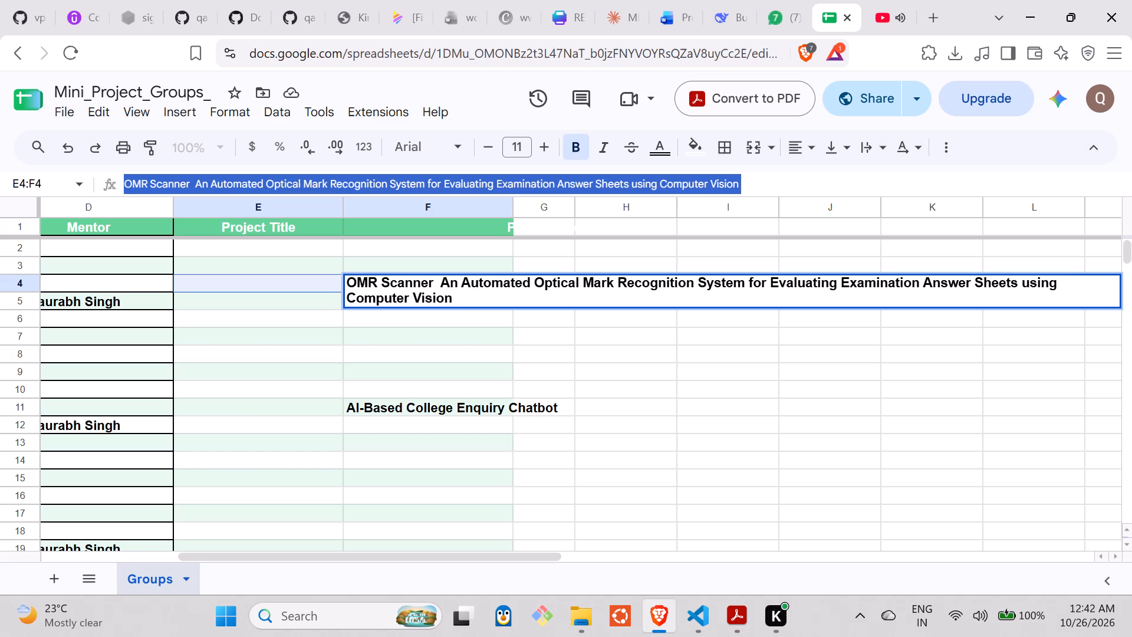
pyautogui.click(321, 278)
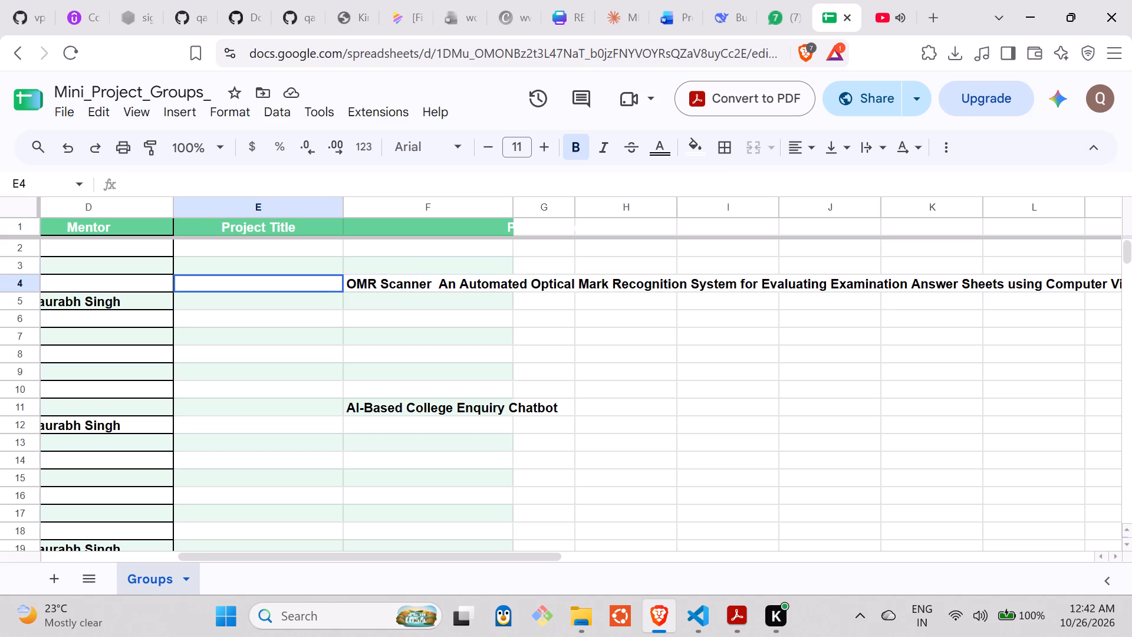
pyautogui.hotkey('ctrl', 'v')
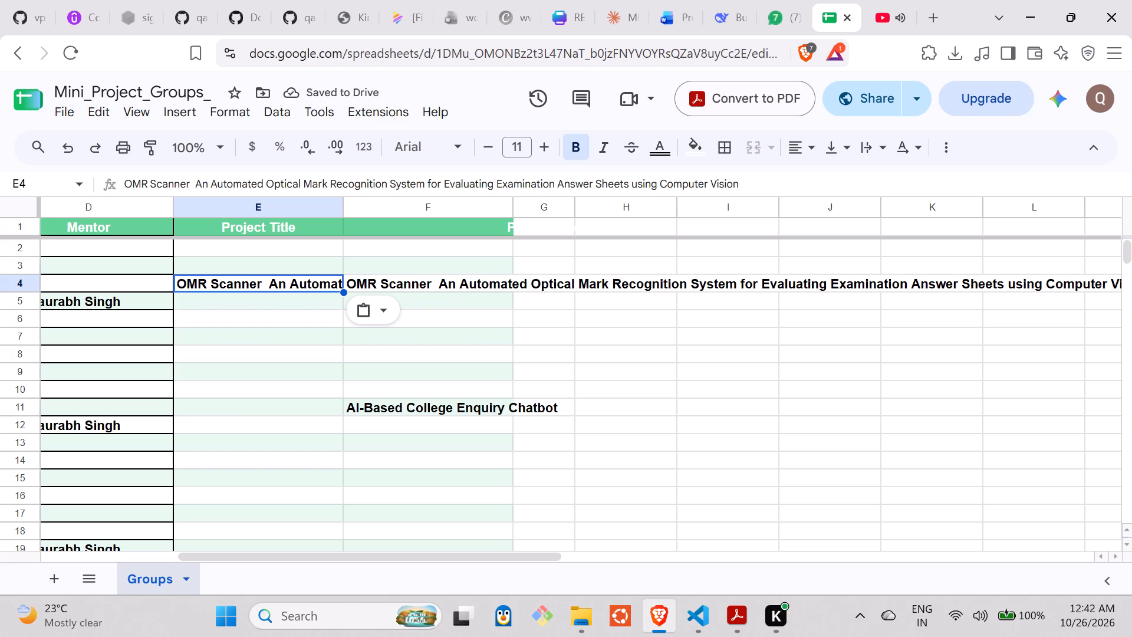
# Fill the blank header cell F1 across row 1 through L1, clearing the leftover header text beside it.
pyautogui.click(507, 227)
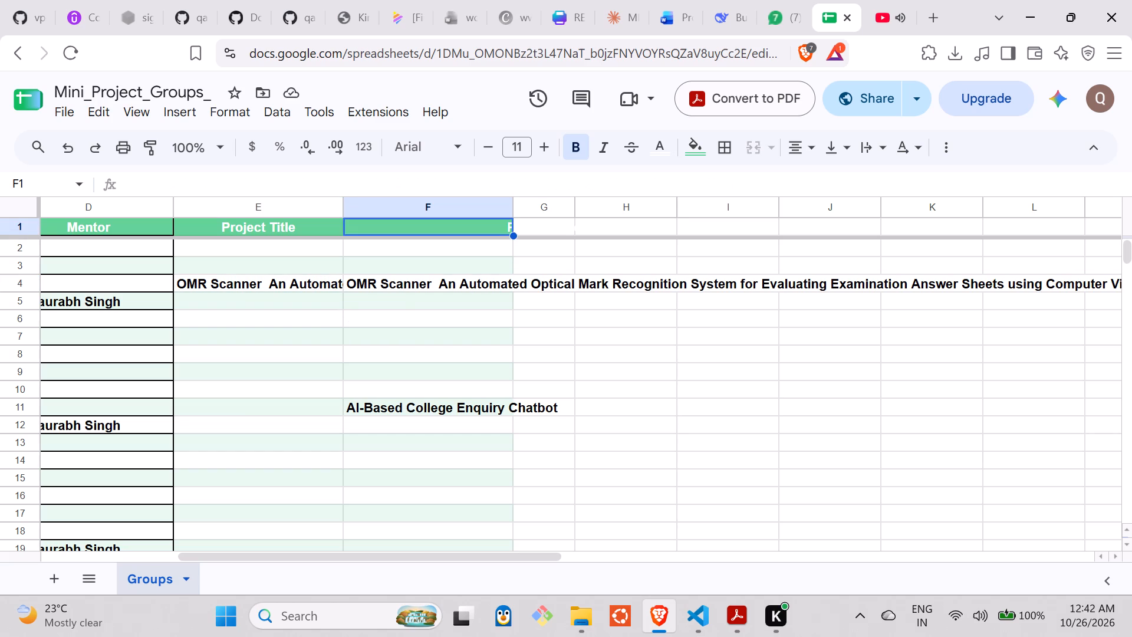
pyautogui.moveTo(514, 234); pyautogui.dragTo(782, 241)
pyautogui.moveTo(782, 241); pyautogui.dragTo(1005, 216)
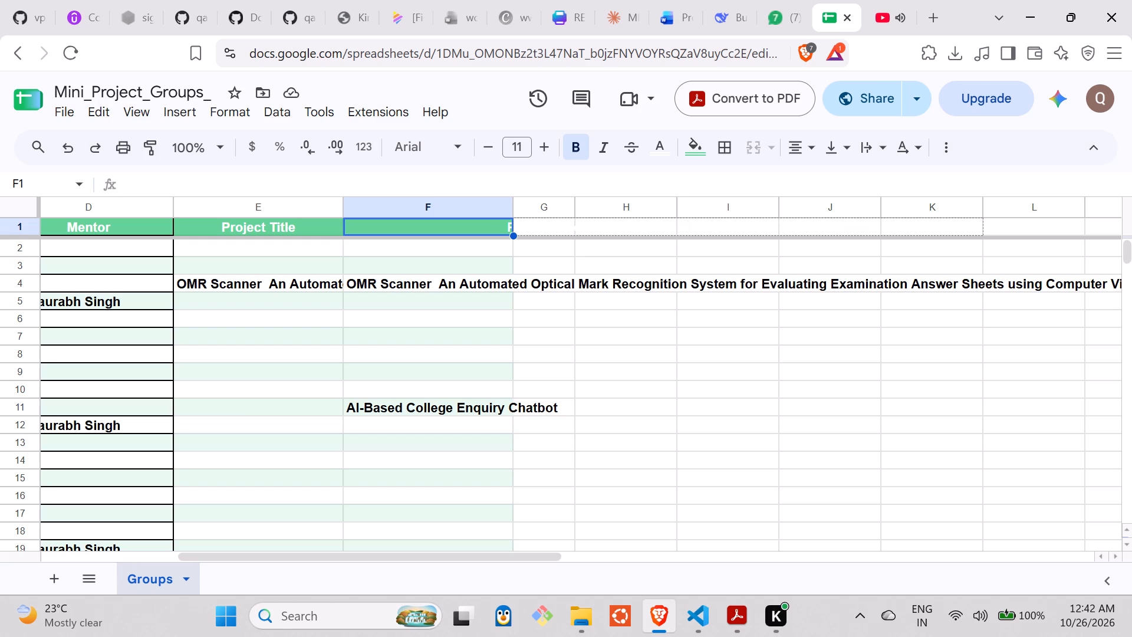
pyautogui.moveTo(1005, 216); pyautogui.dragTo(1032, 234)
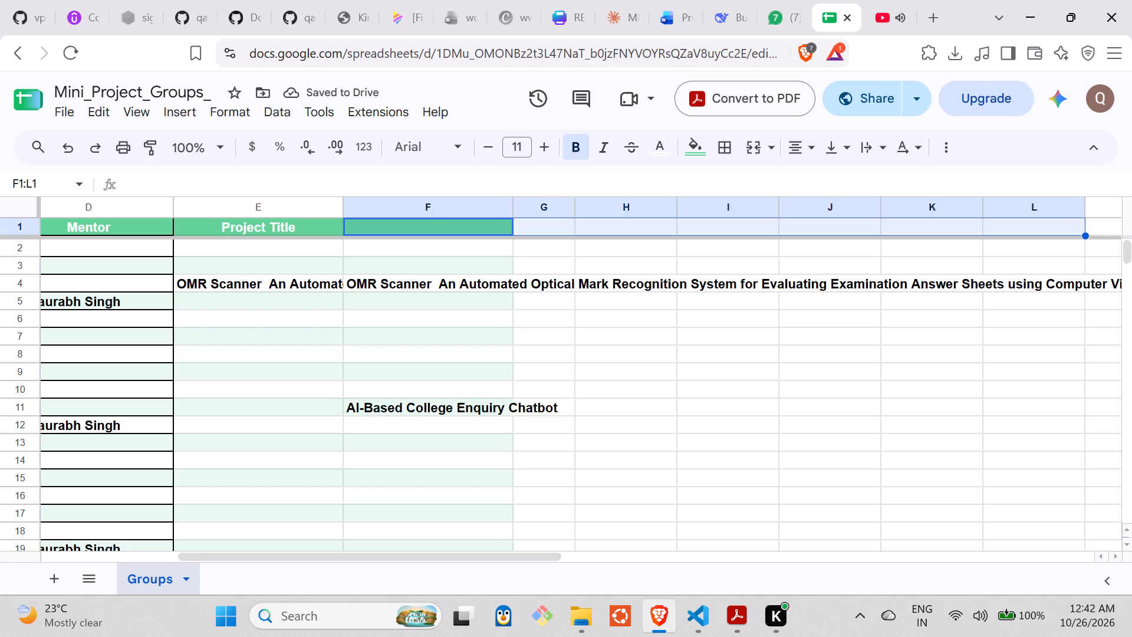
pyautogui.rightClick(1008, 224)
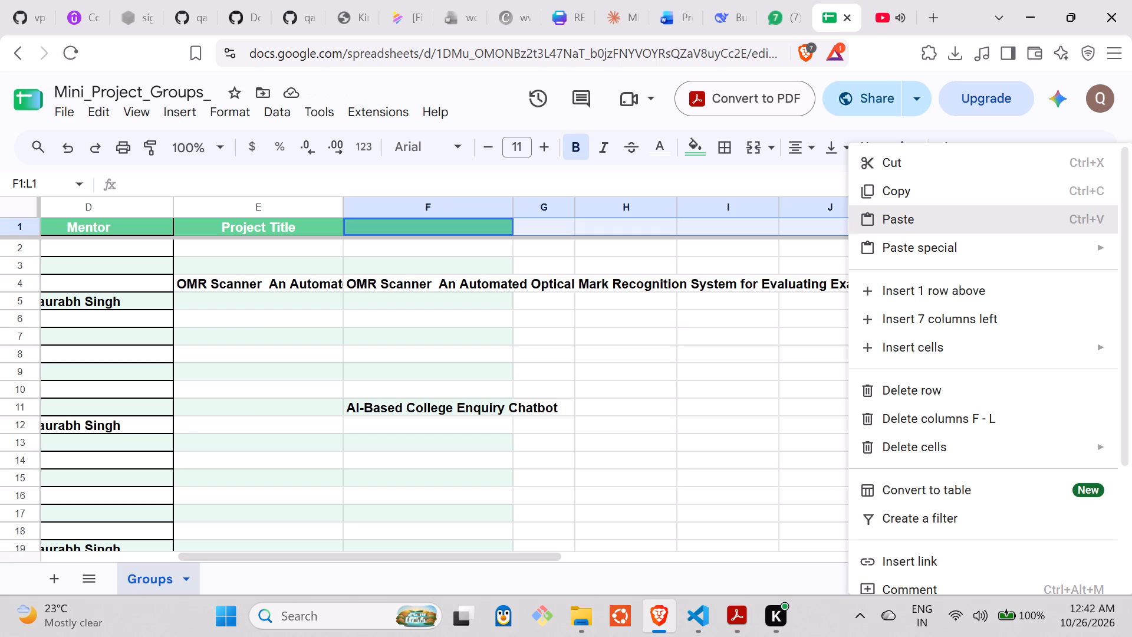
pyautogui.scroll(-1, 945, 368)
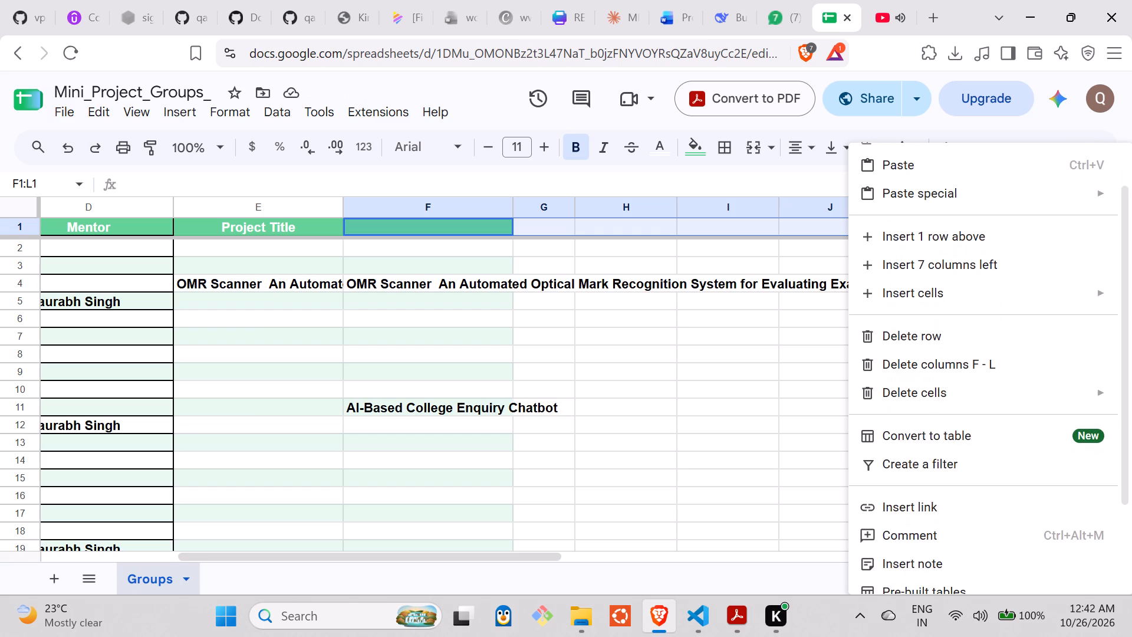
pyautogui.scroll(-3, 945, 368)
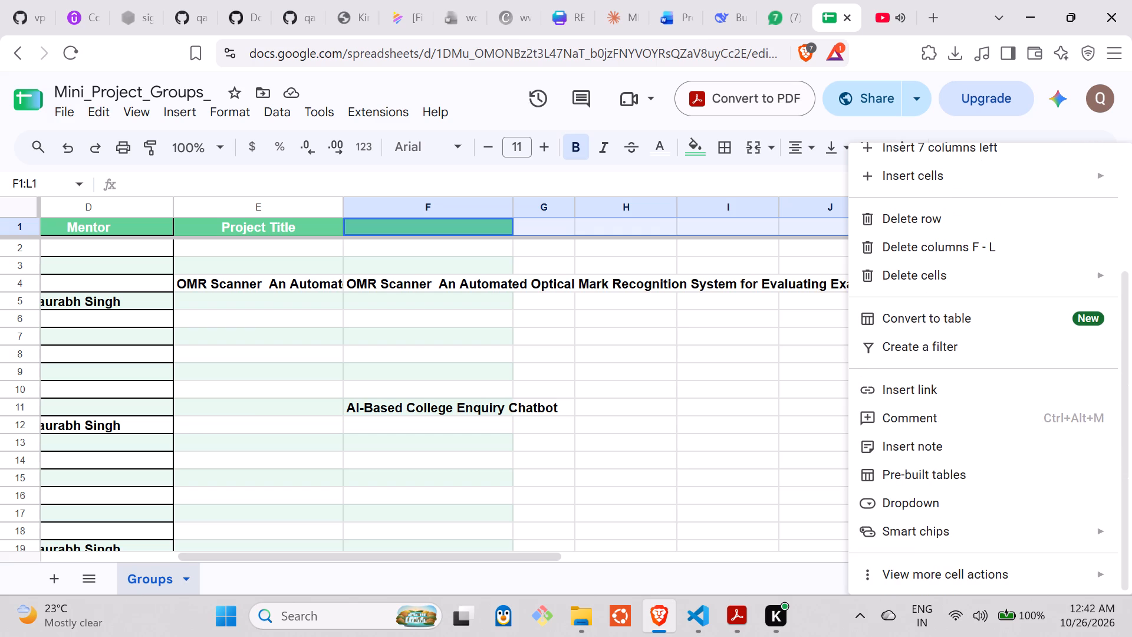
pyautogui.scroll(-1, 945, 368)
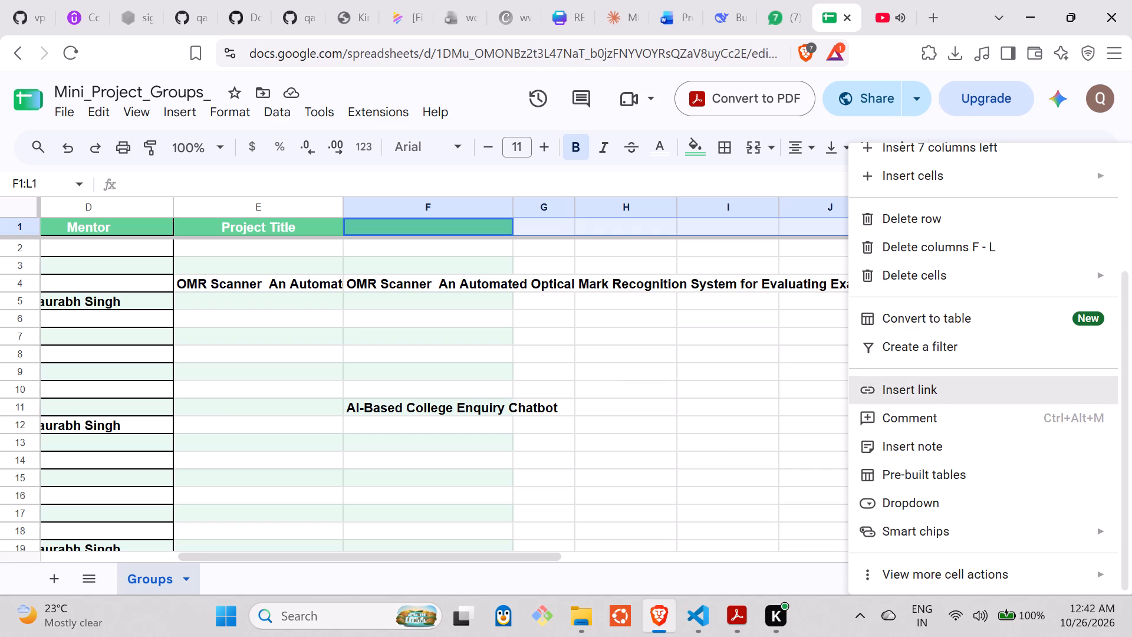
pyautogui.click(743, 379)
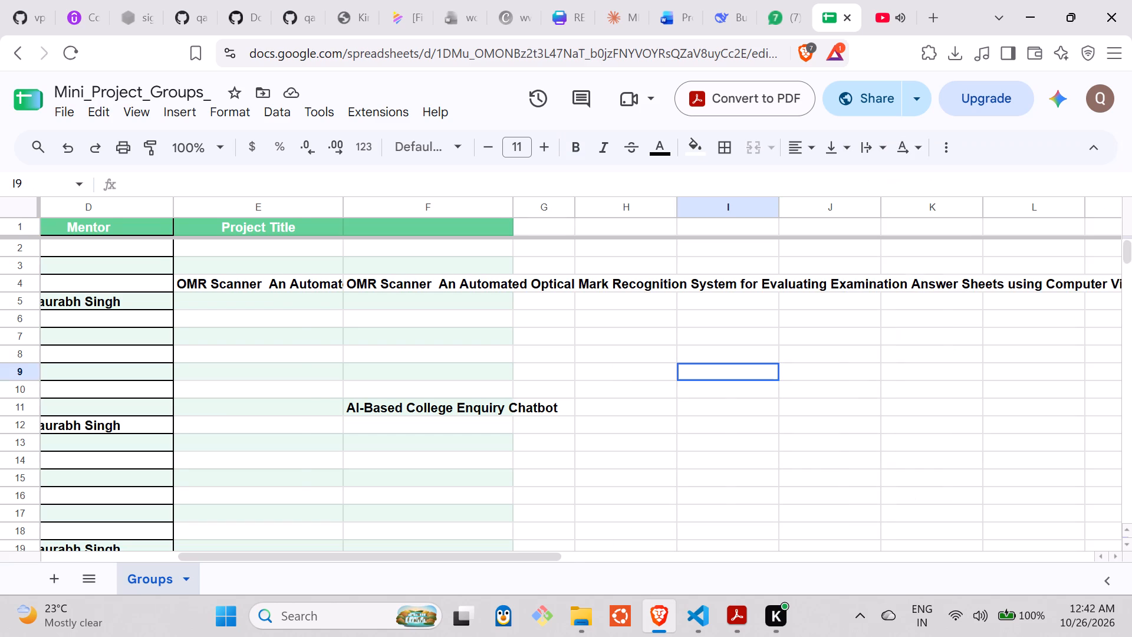
# Look through the student groups down the sheet to check the Project Title column and the column beside it.
pyautogui.hscroll(-1, 631, 319)
pyautogui.hscroll(1, 631, 319)
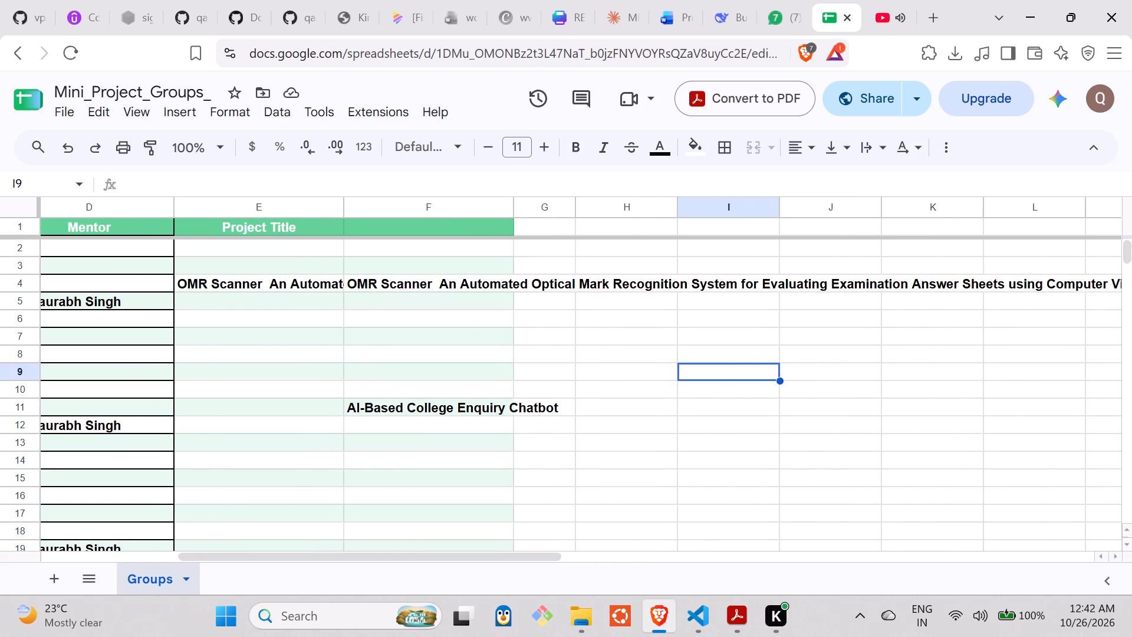
pyautogui.hscroll(1, 631, 319)
pyautogui.scroll(-1, 631, 319)
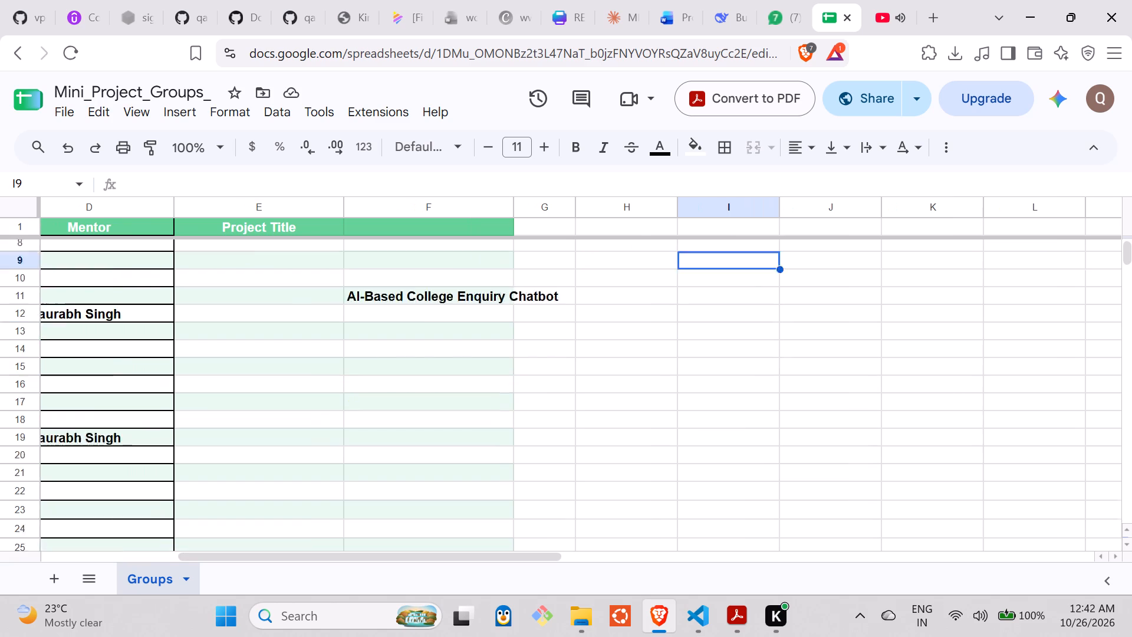
pyautogui.scroll(-2, 631, 319)
pyautogui.hscroll(5, 631, 319)
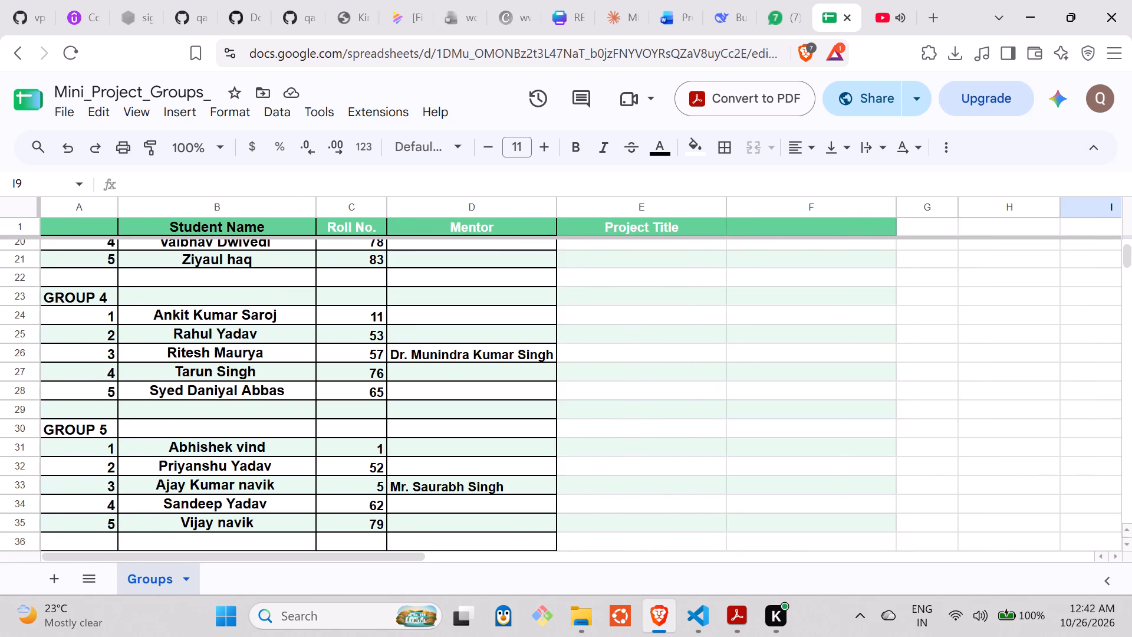
pyautogui.scroll(-2, 631, 319)
pyautogui.scroll(2, 631, 319)
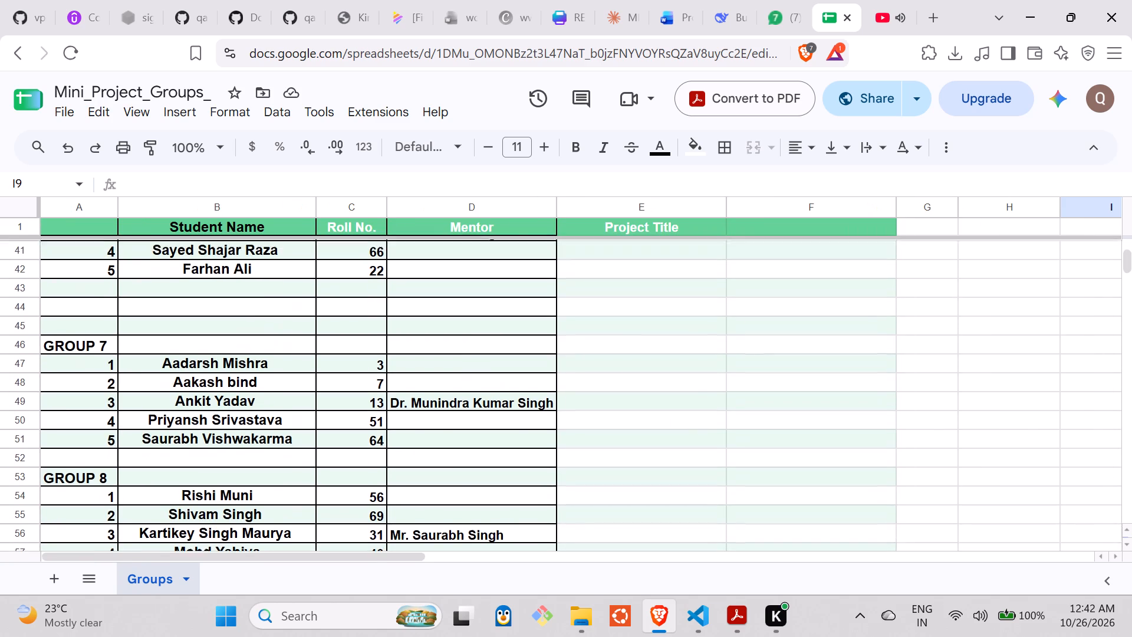
pyautogui.scroll(4, 631, 319)
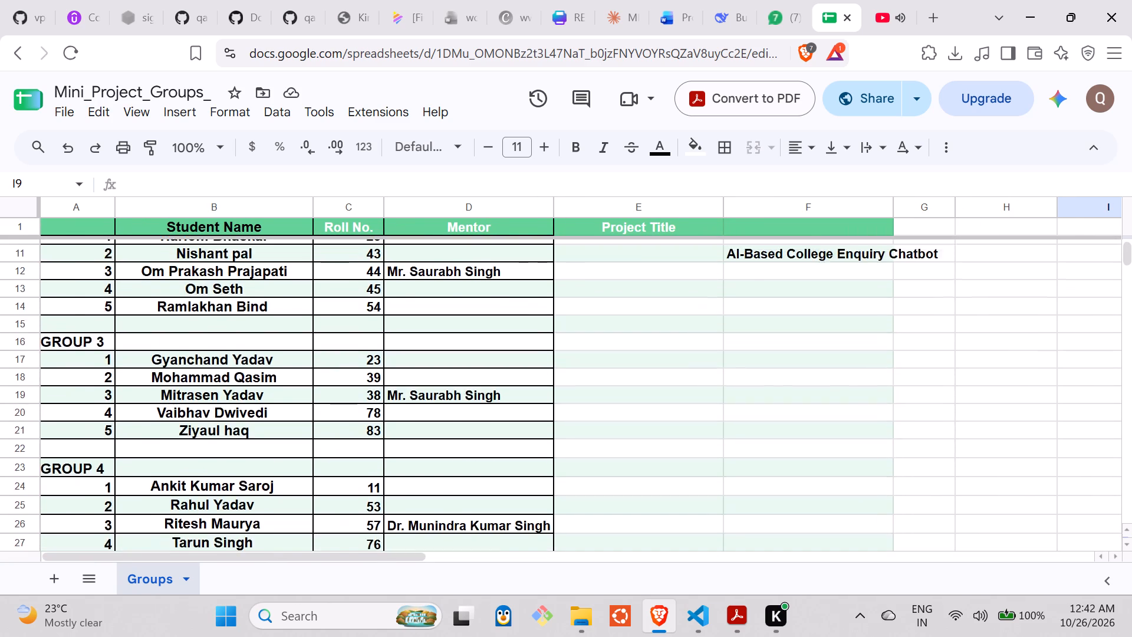
pyautogui.scroll(1, 631, 319)
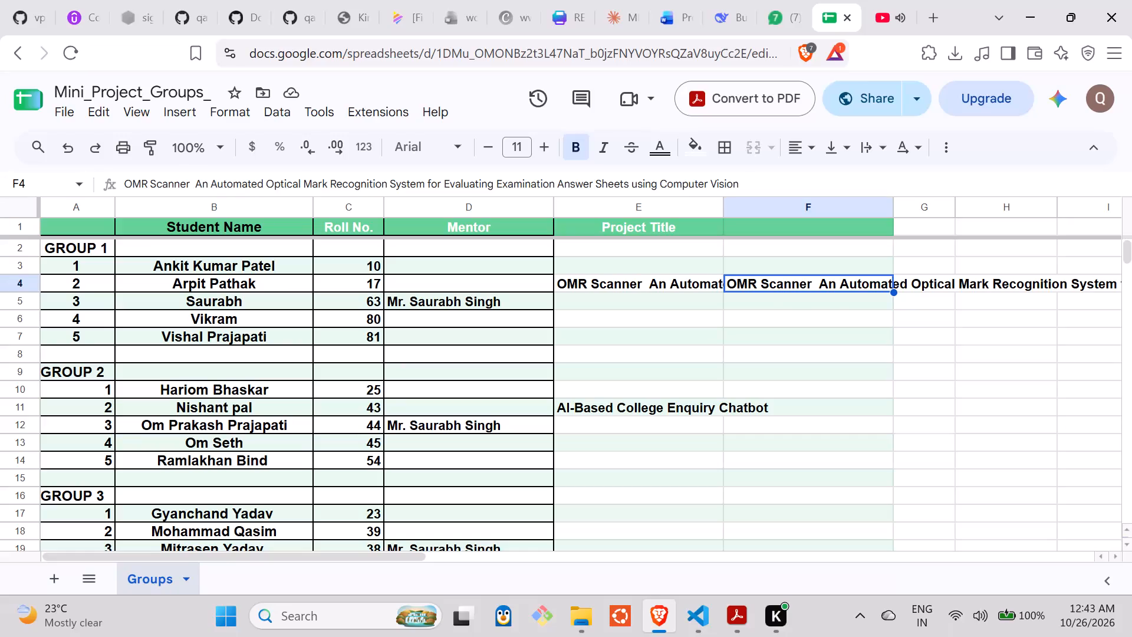
pyautogui.moveTo(758, 185); pyautogui.dragTo(429, 186)
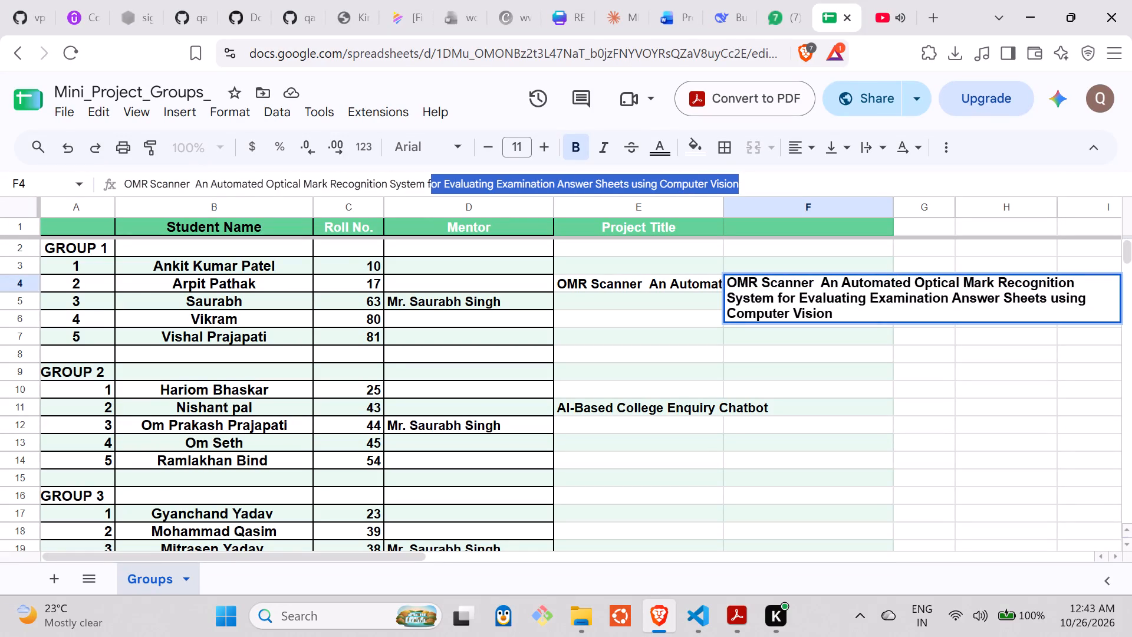
pyautogui.moveTo(429, 186); pyautogui.dragTo(427, 186)
pyautogui.press('BackSpace')
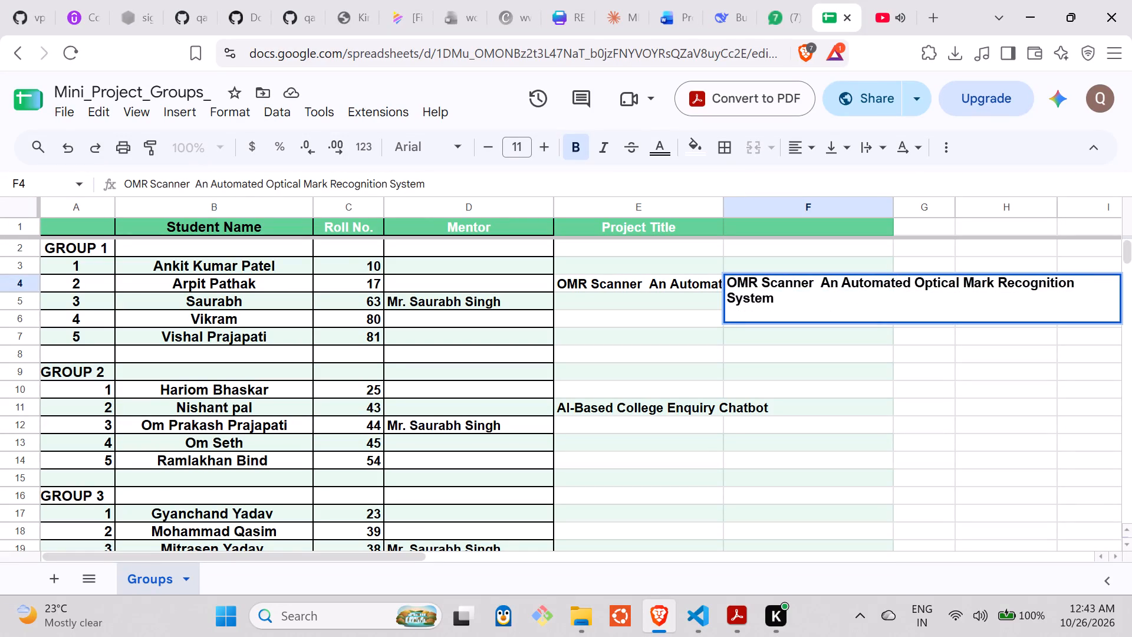
pyautogui.click(521, 186)
pyautogui.click(527, 203)
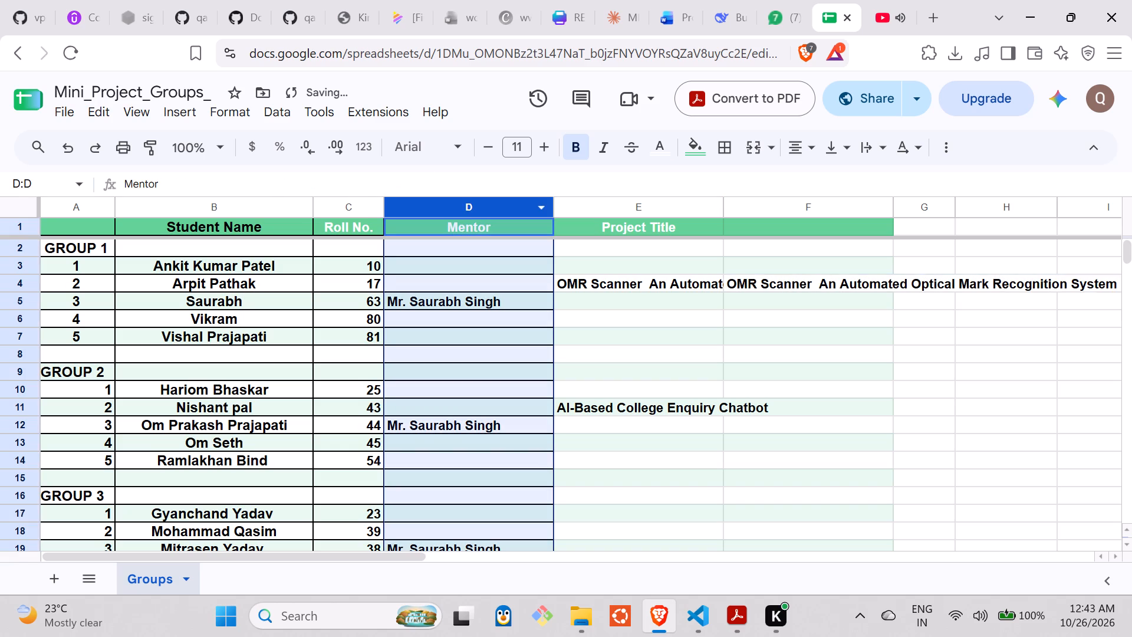
# Shorten the project title in cell E4 to "OMR Scanner An Automated Optical Mark Recognition System".
pyautogui.hscroll(-1, 676, 289)
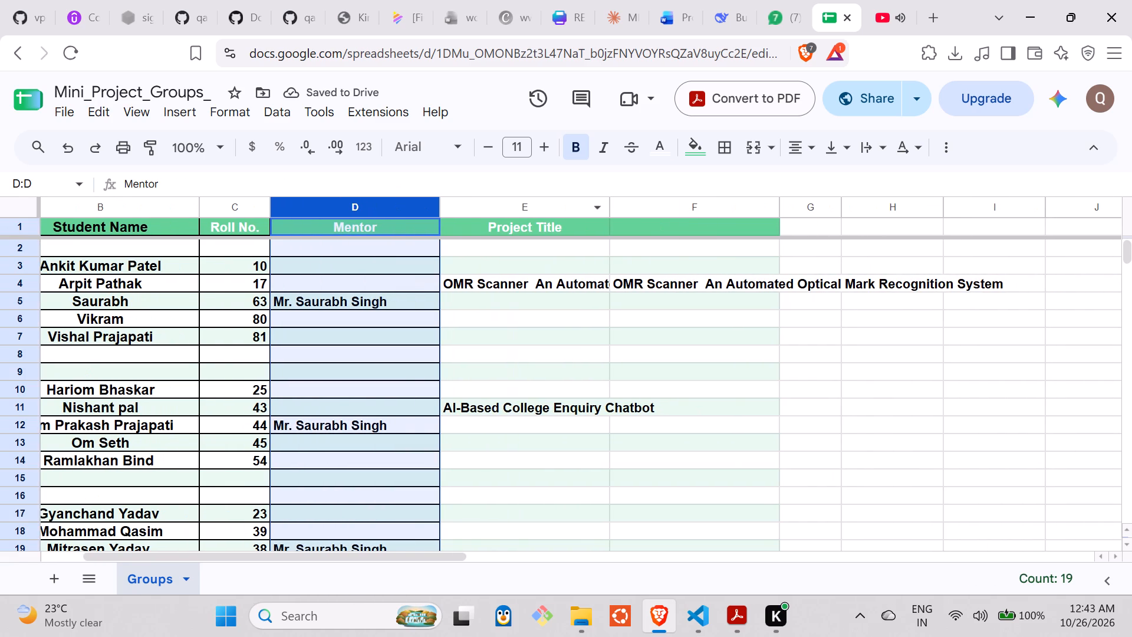
pyautogui.click(519, 278)
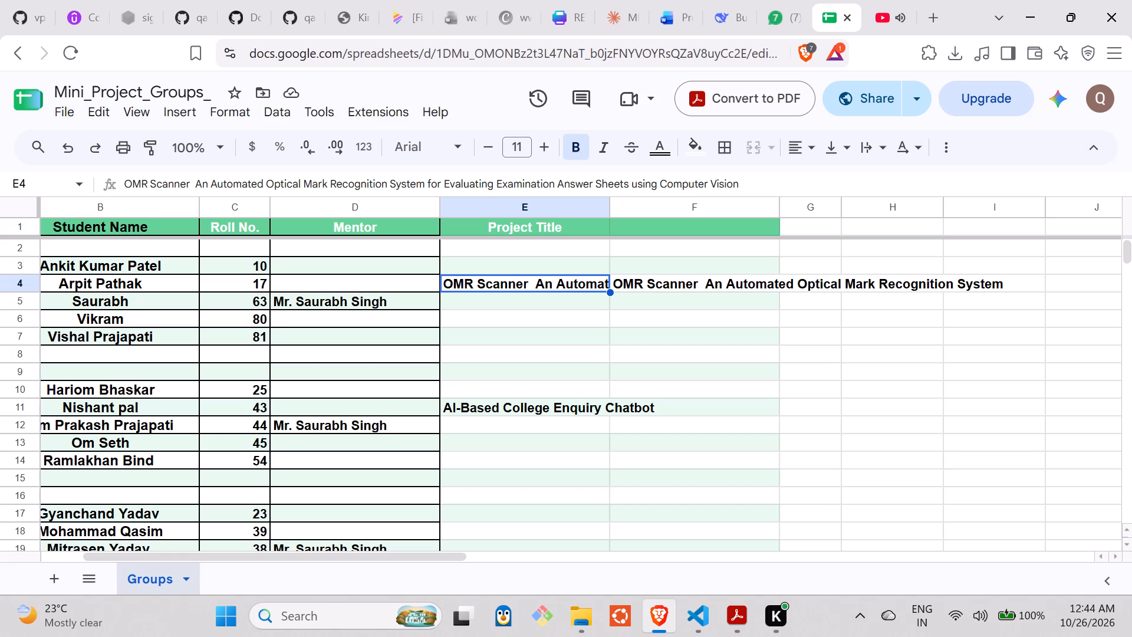
pyautogui.click(562, 188)
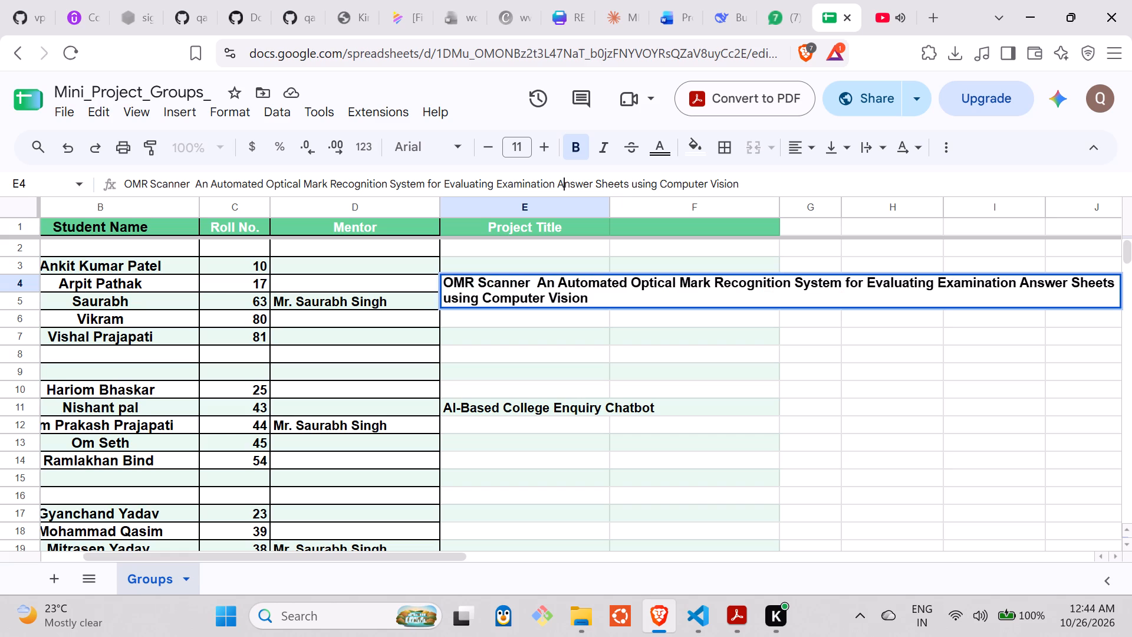
pyautogui.moveTo(741, 184); pyautogui.dragTo(674, 175)
pyautogui.moveTo(674, 175); pyautogui.dragTo(606, 179)
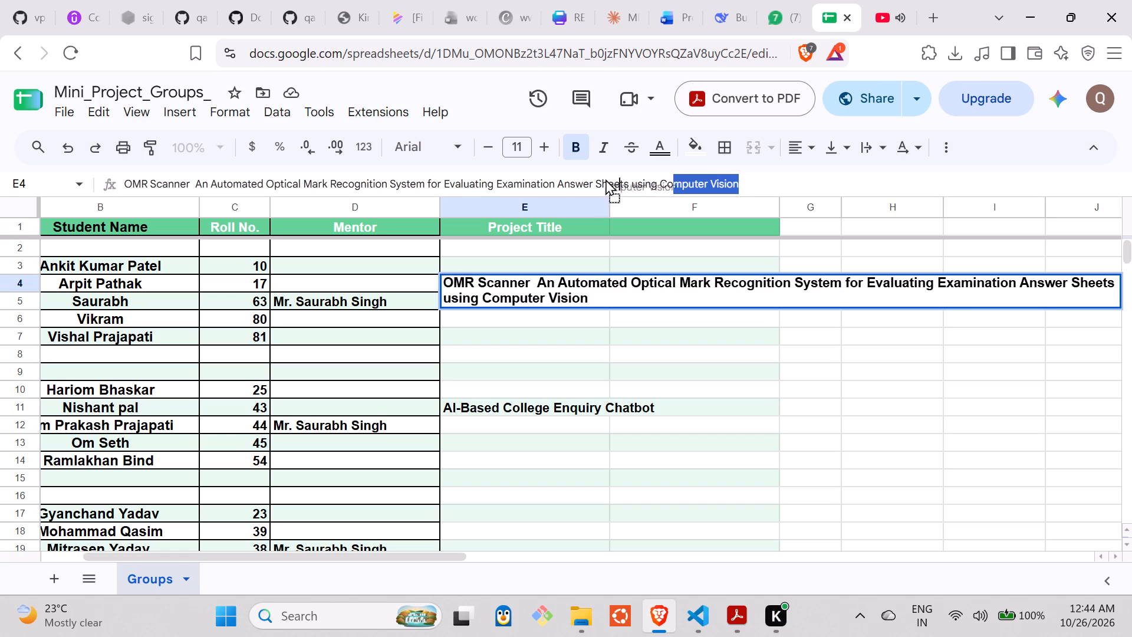
pyautogui.moveTo(606, 179); pyautogui.dragTo(464, 176)
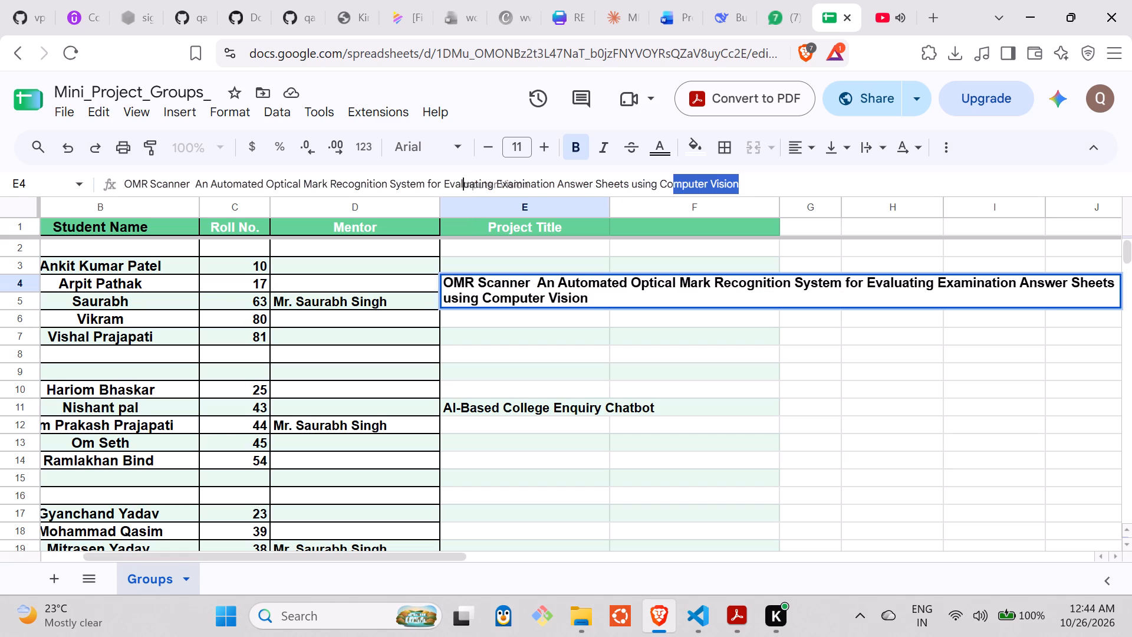
pyautogui.click(743, 182)
pyautogui.moveTo(573, 159); pyautogui.dragTo(596, 184)
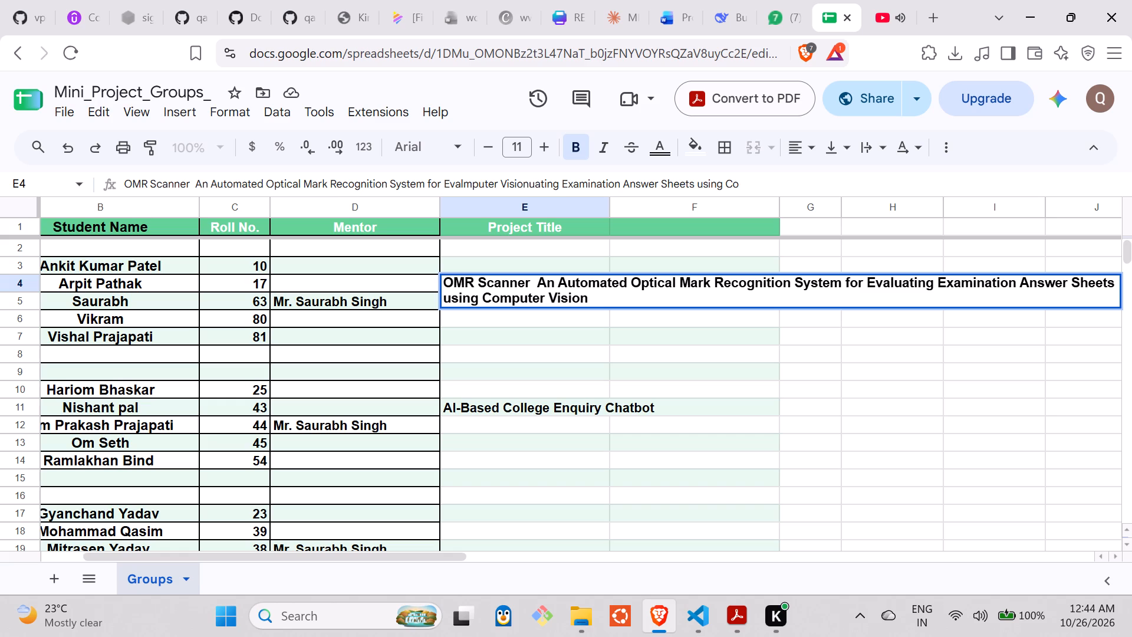
pyautogui.moveTo(737, 183); pyautogui.dragTo(654, 186)
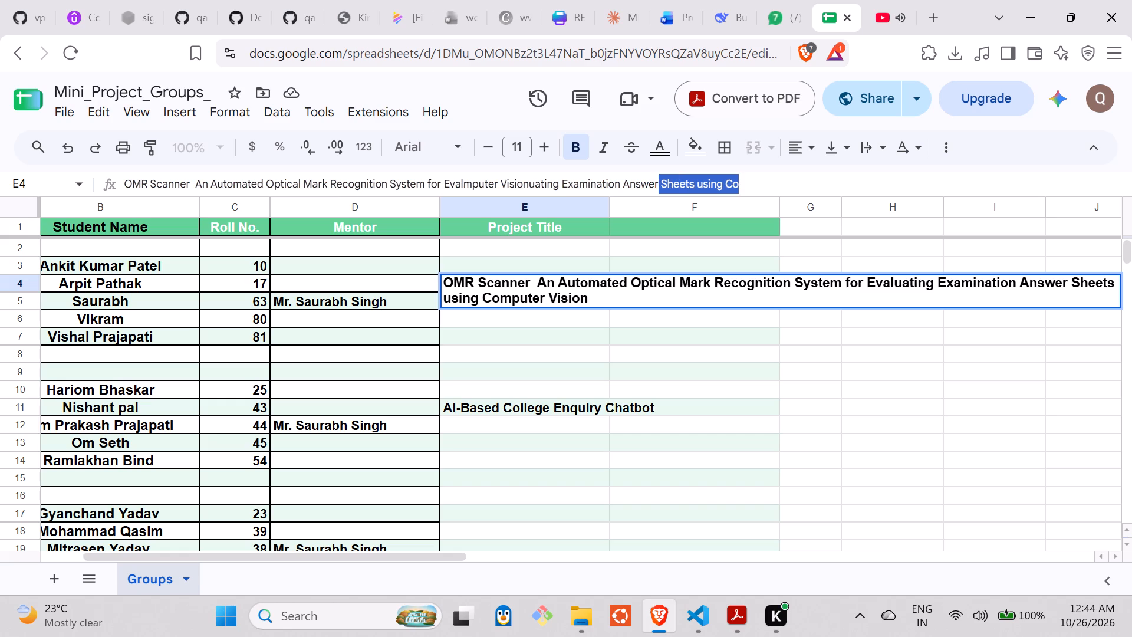
pyautogui.moveTo(654, 186); pyautogui.dragTo(429, 188)
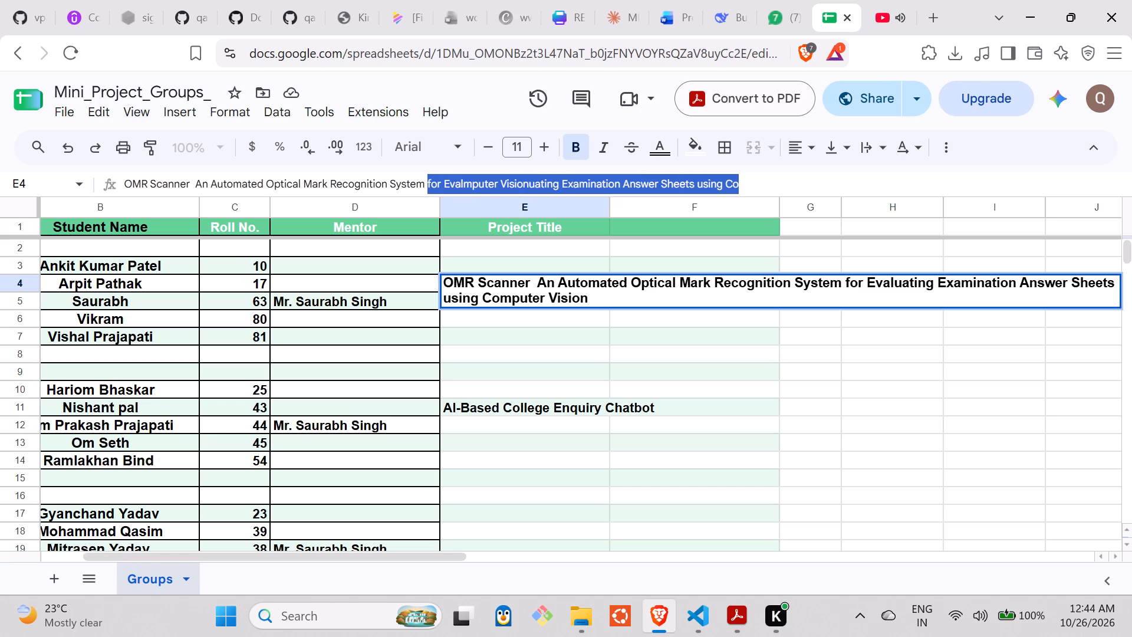
pyautogui.press('BackSpace')
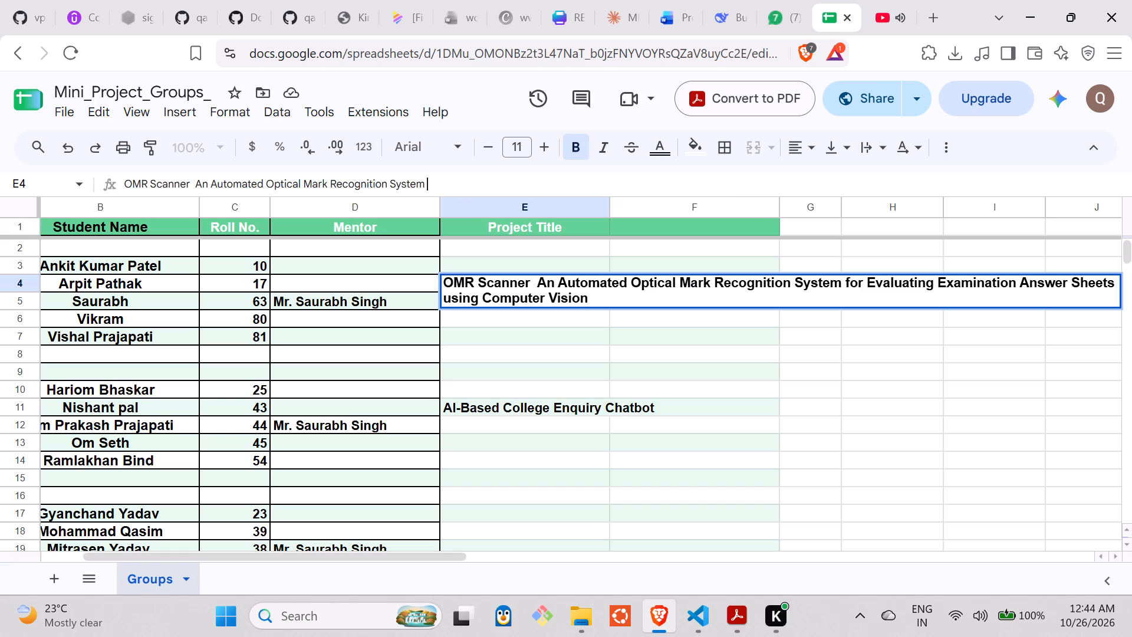
pyautogui.click(266, 180)
pyautogui.press('Return')
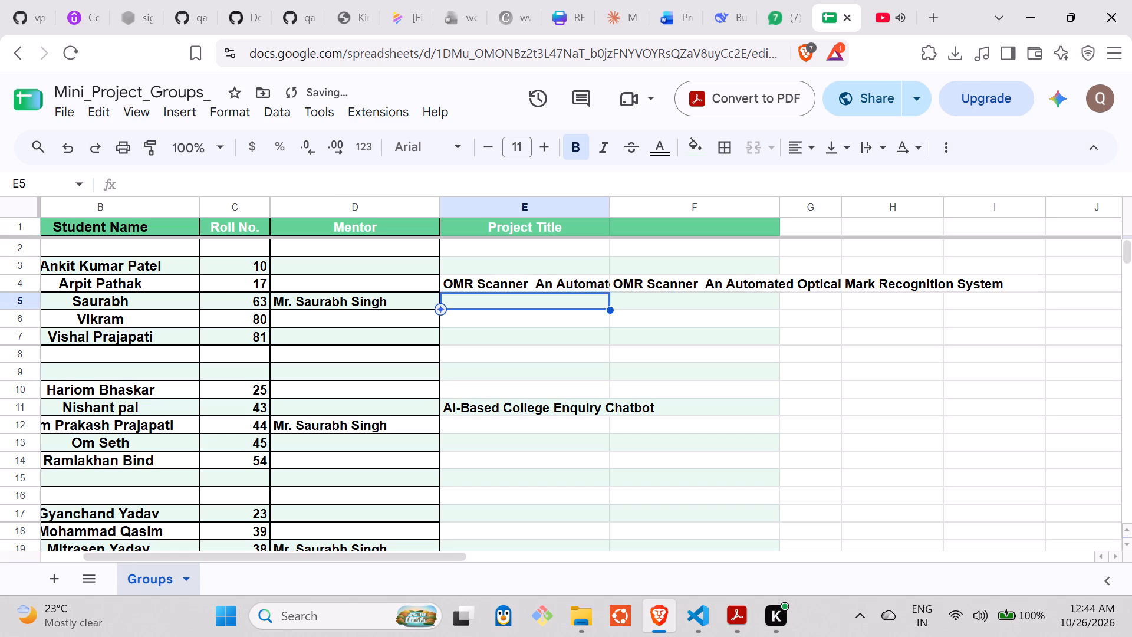
pyautogui.press('Return')
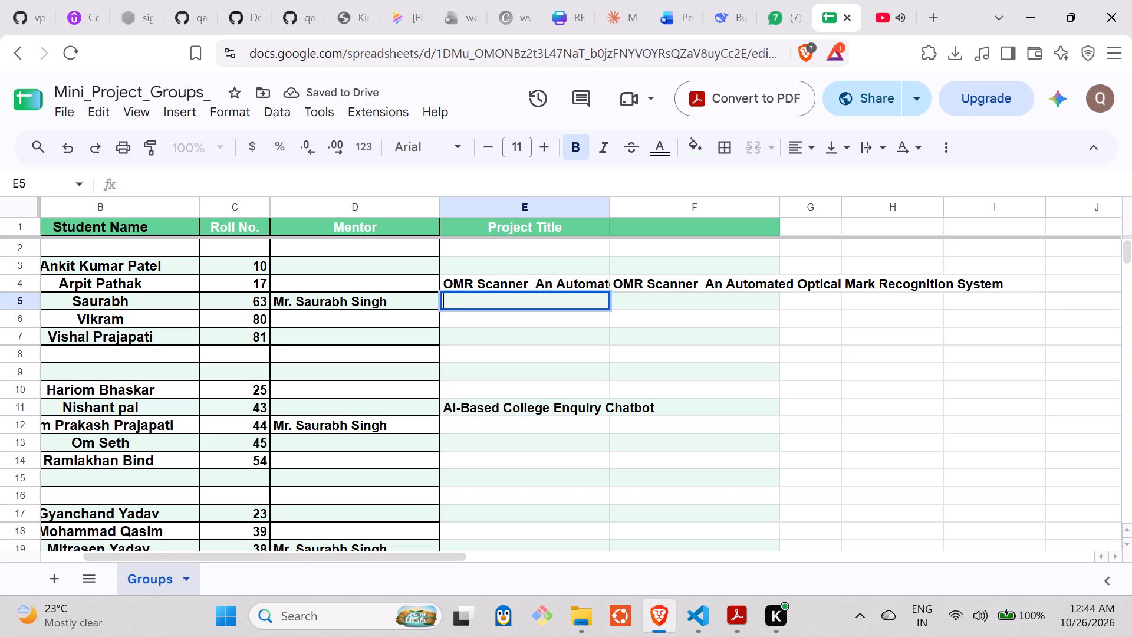
pyautogui.click(526, 329)
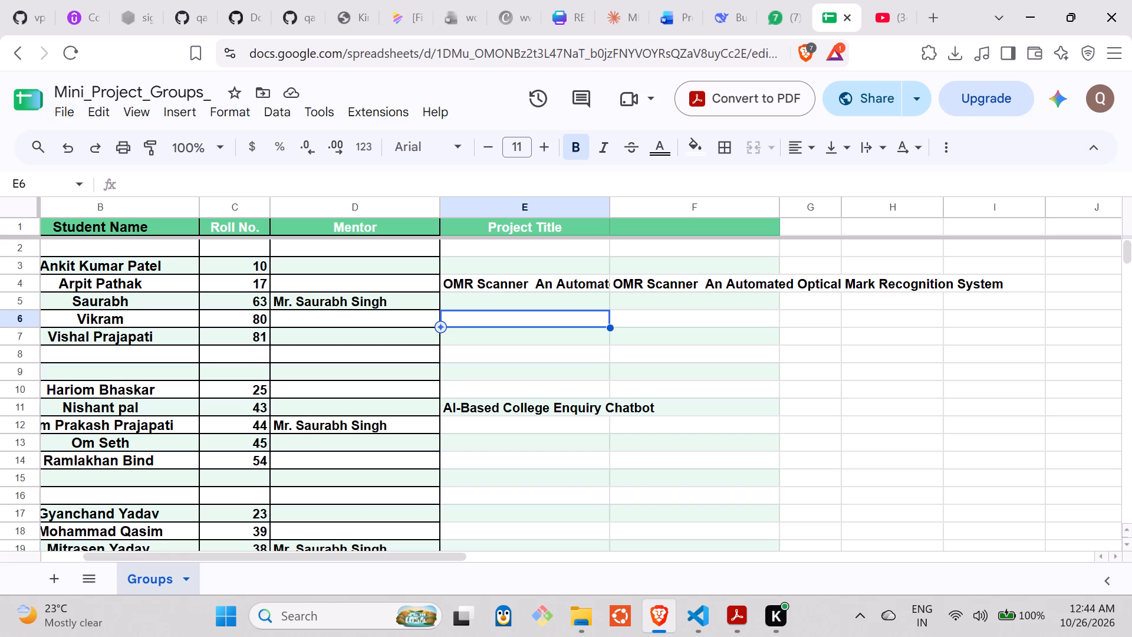
# Insert two blank columns after the Project Title column, one before column F and one before column G.
pyautogui.click(728, 222)
pyautogui.rightClick(728, 222)
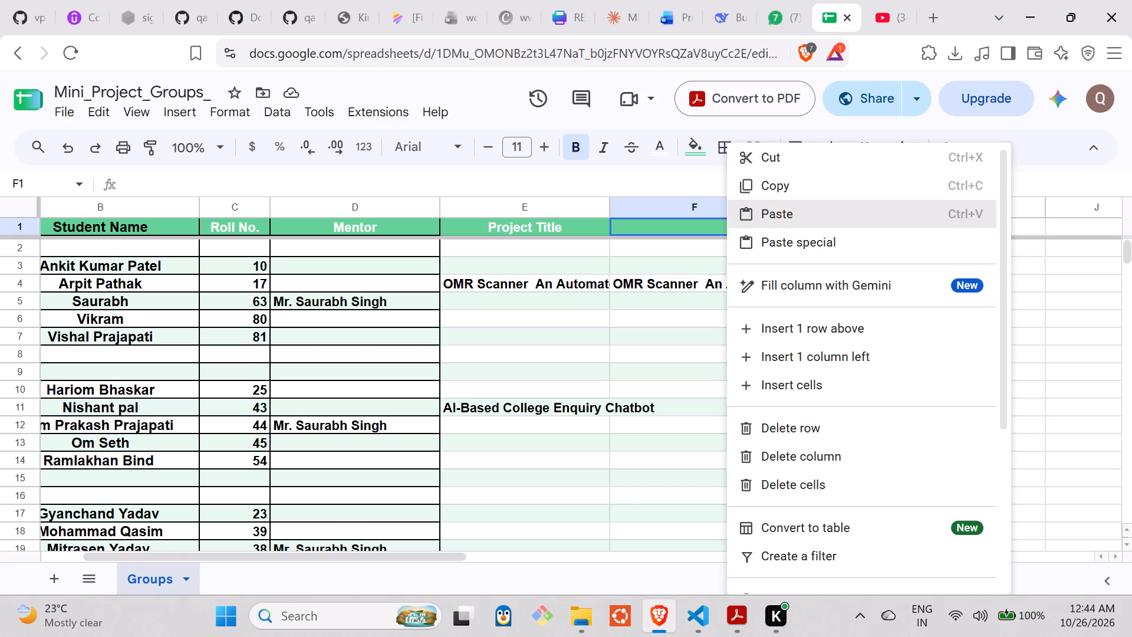
pyautogui.click(792, 346)
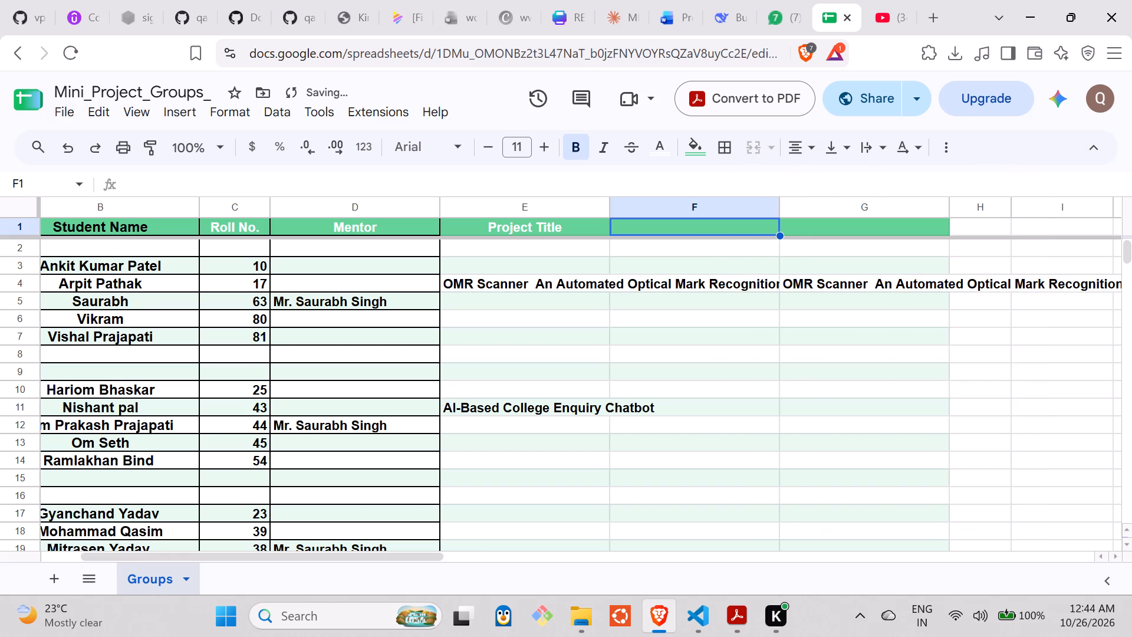
pyautogui.click(798, 232)
pyautogui.rightClick(798, 232)
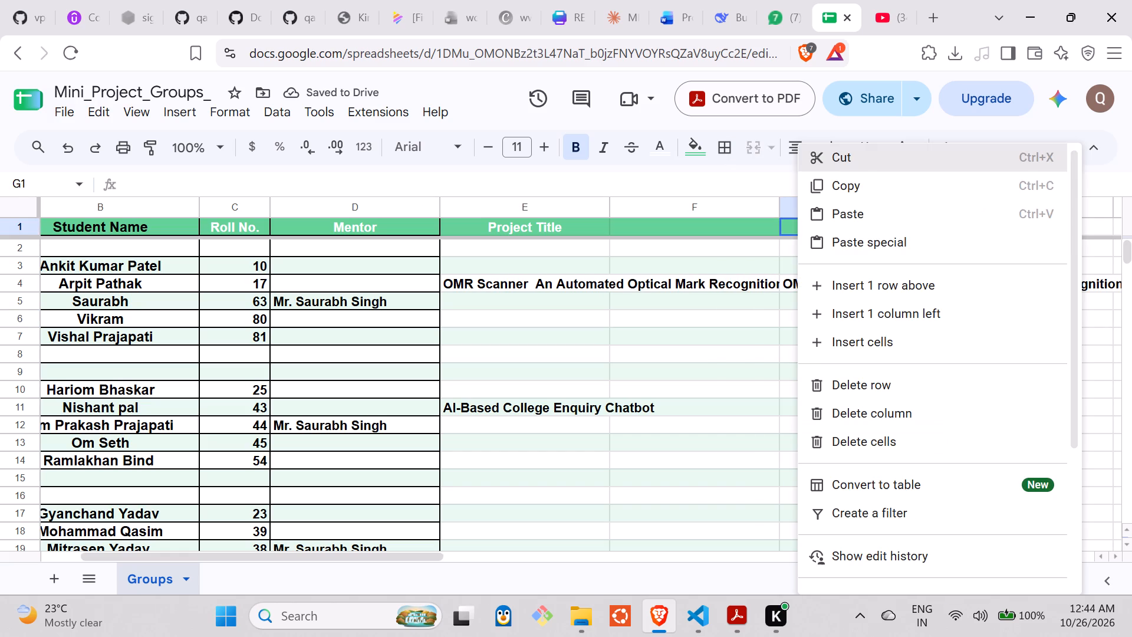
pyautogui.click(851, 321)
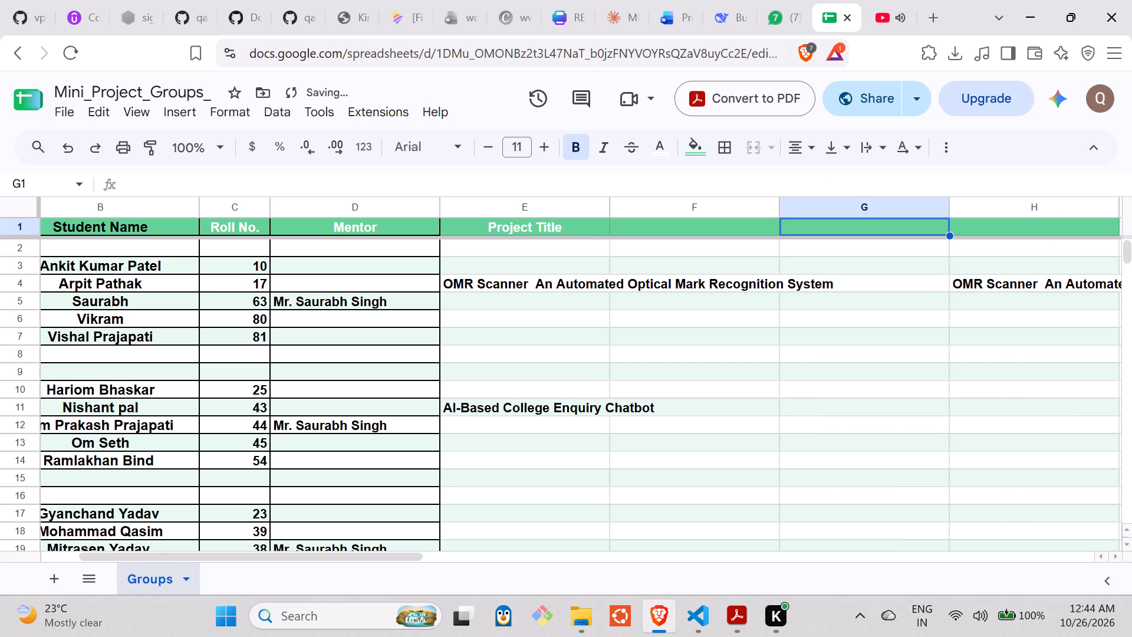
# Clear the duplicate OMR Scanner title from cell H4.
pyautogui.hscroll(-2, 784, 340)
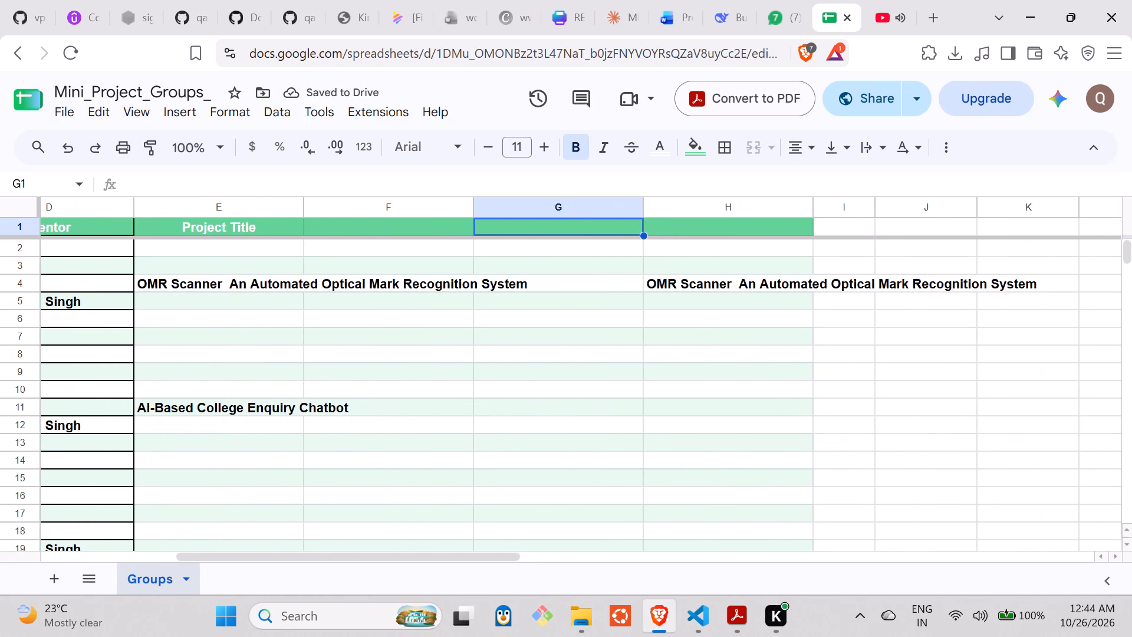
pyautogui.click(860, 285)
pyautogui.click(705, 287)
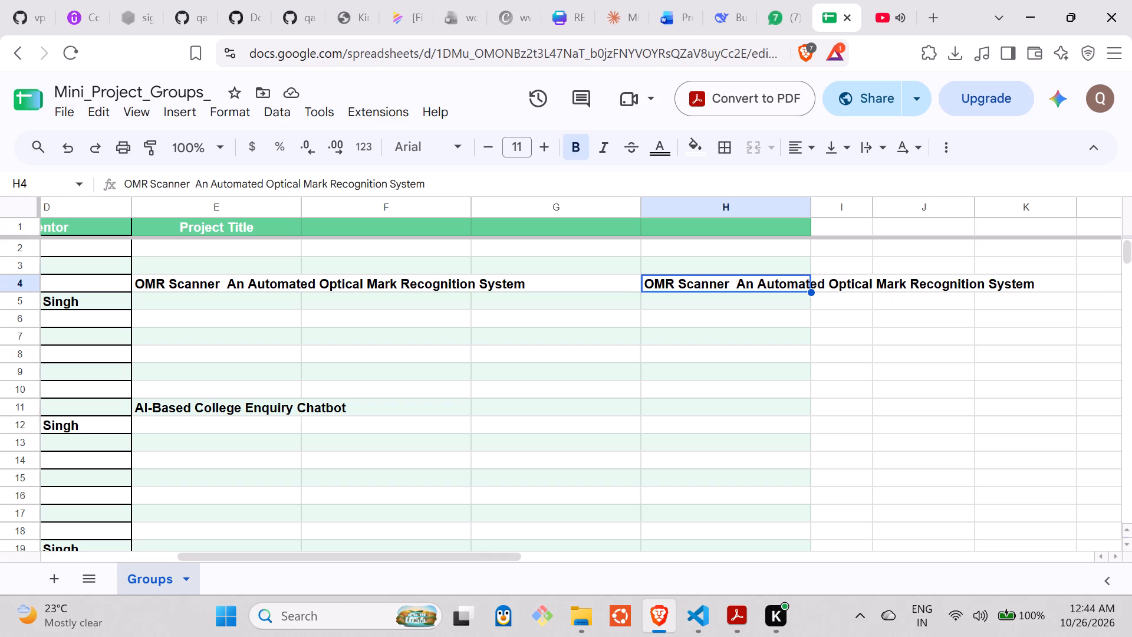
pyautogui.moveTo(482, 184); pyautogui.dragTo(130, 200)
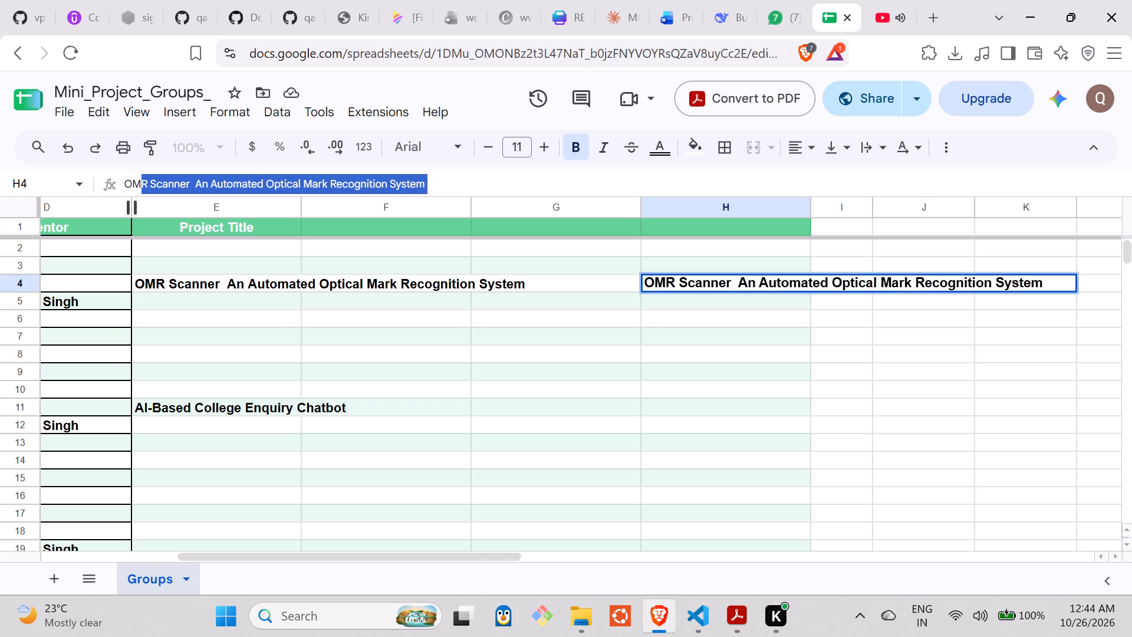
pyautogui.moveTo(130, 200); pyautogui.dragTo(126, 199)
pyautogui.press('BackSpace')
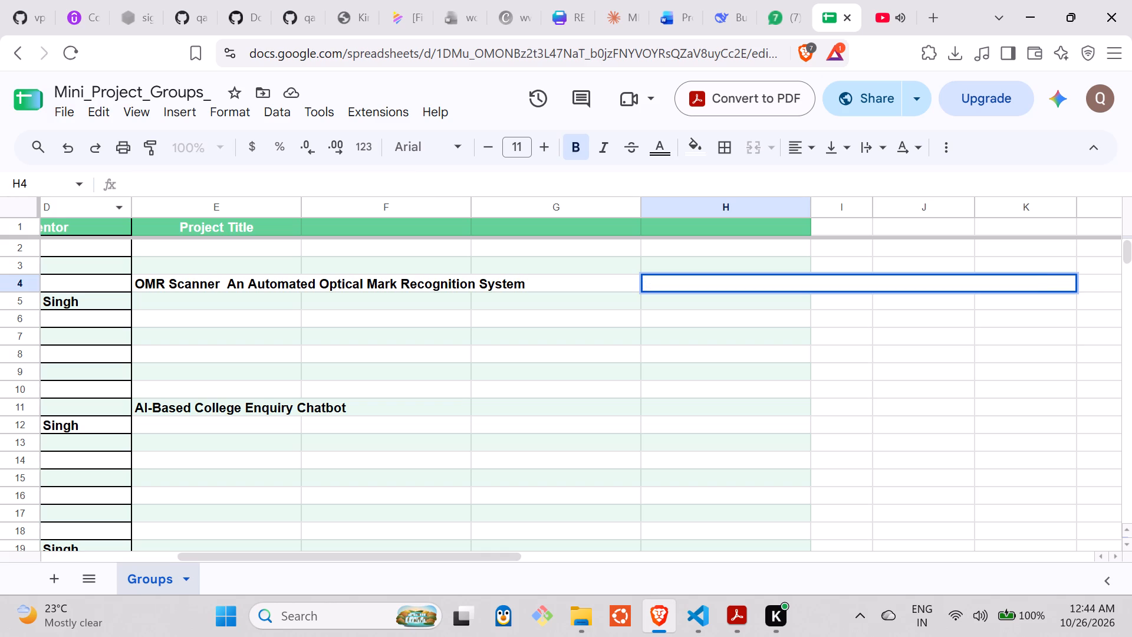
pyautogui.click(452, 363)
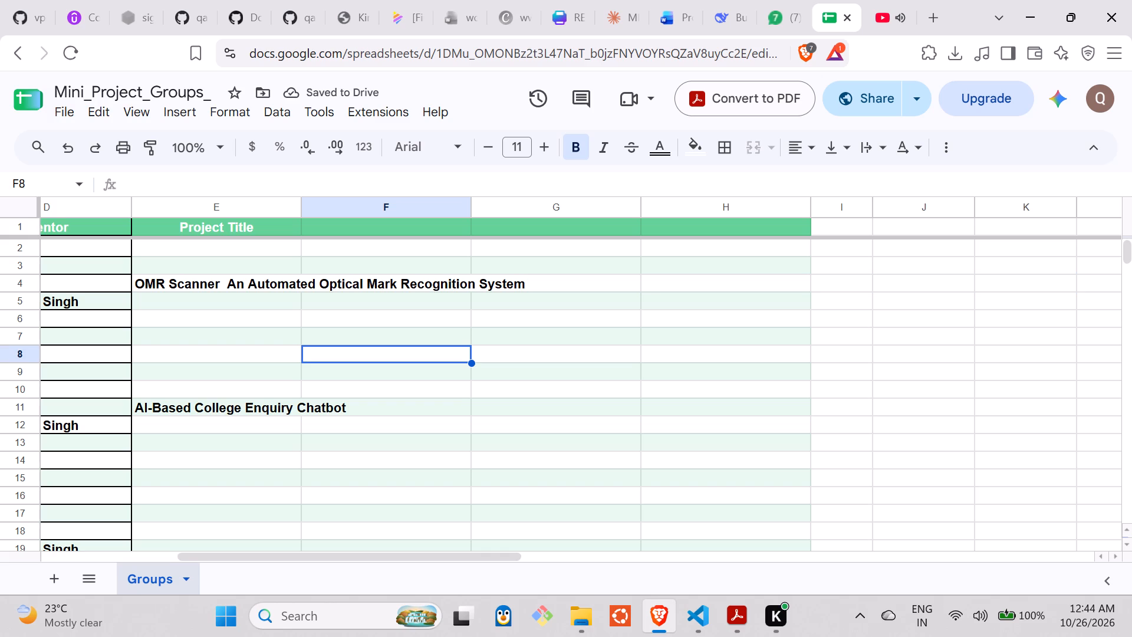
# Switch to YouTube, choose "Shubh - Balenci (Official Music Video)" from the mix, and return to the sheet.
pyautogui.click(884, 20)
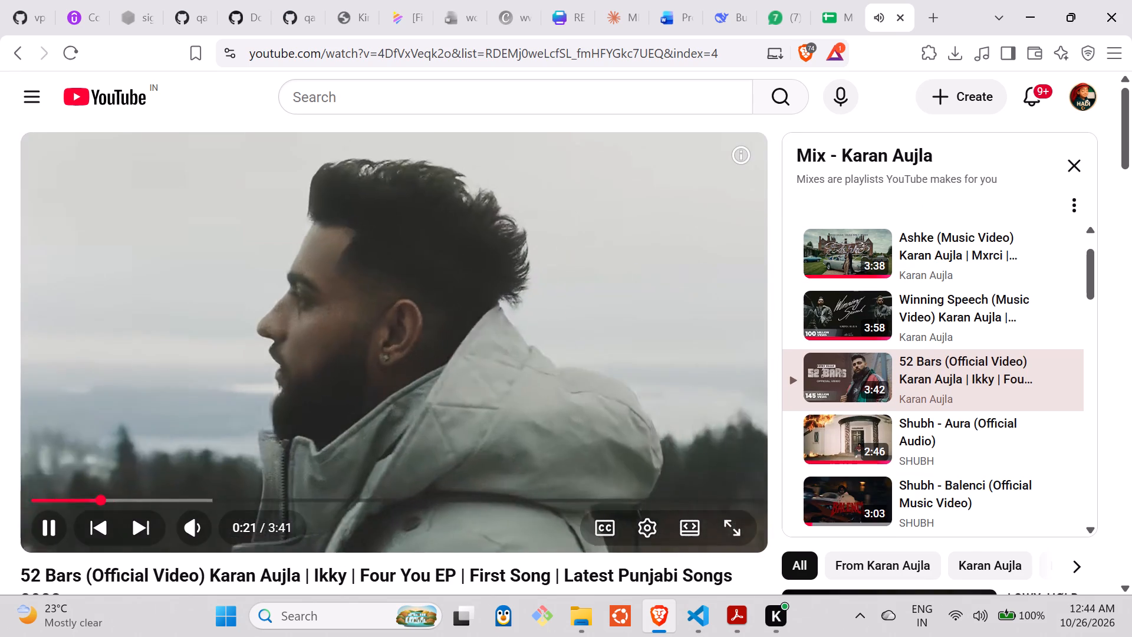
pyautogui.click(841, 476)
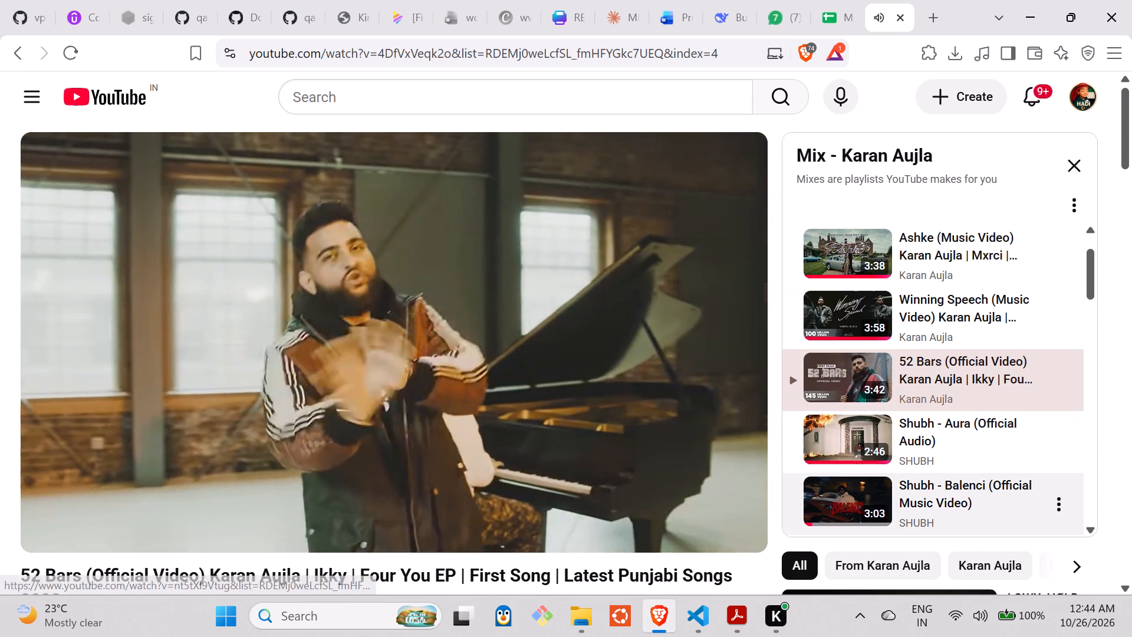
pyautogui.click(835, 27)
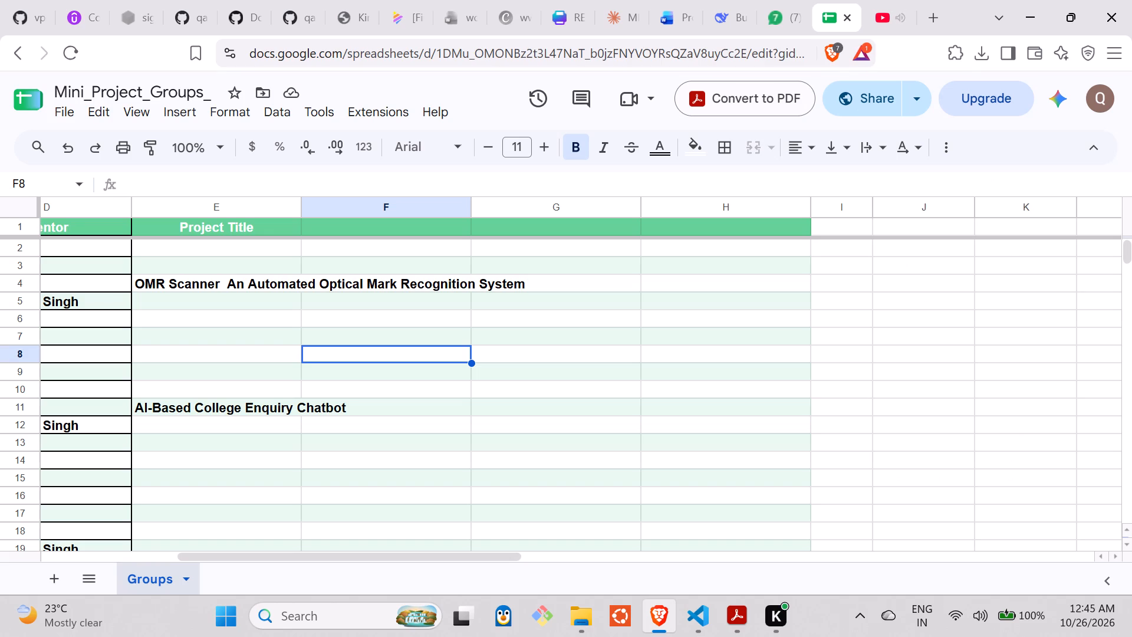
# Look over the student groups, mentors and project titles in the first rows of the sheet.
pyautogui.scroll(-1, 379, 405)
pyautogui.hscroll(1, 379, 405)
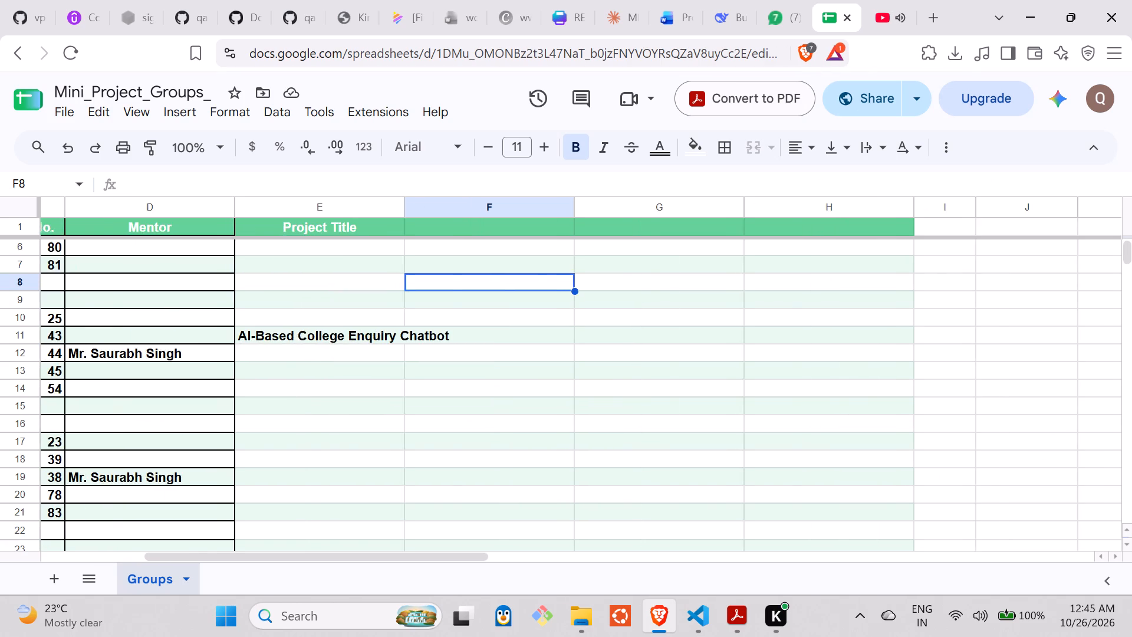
pyautogui.hscroll(2, 379, 405)
pyautogui.scroll(1, 379, 405)
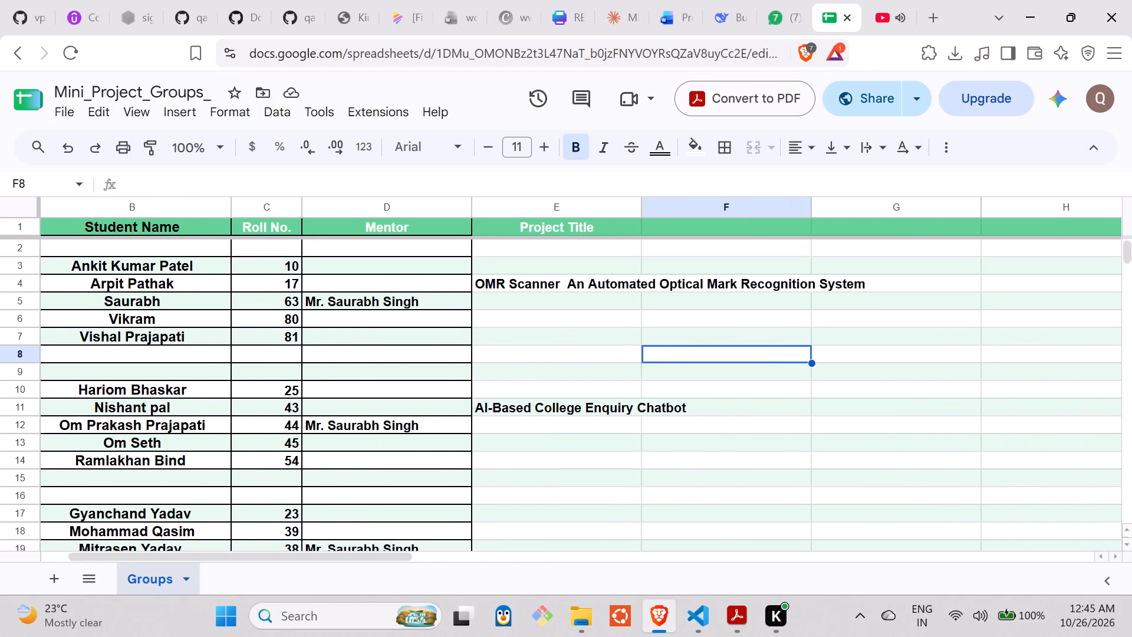
pyautogui.scroll(2, 379, 405)
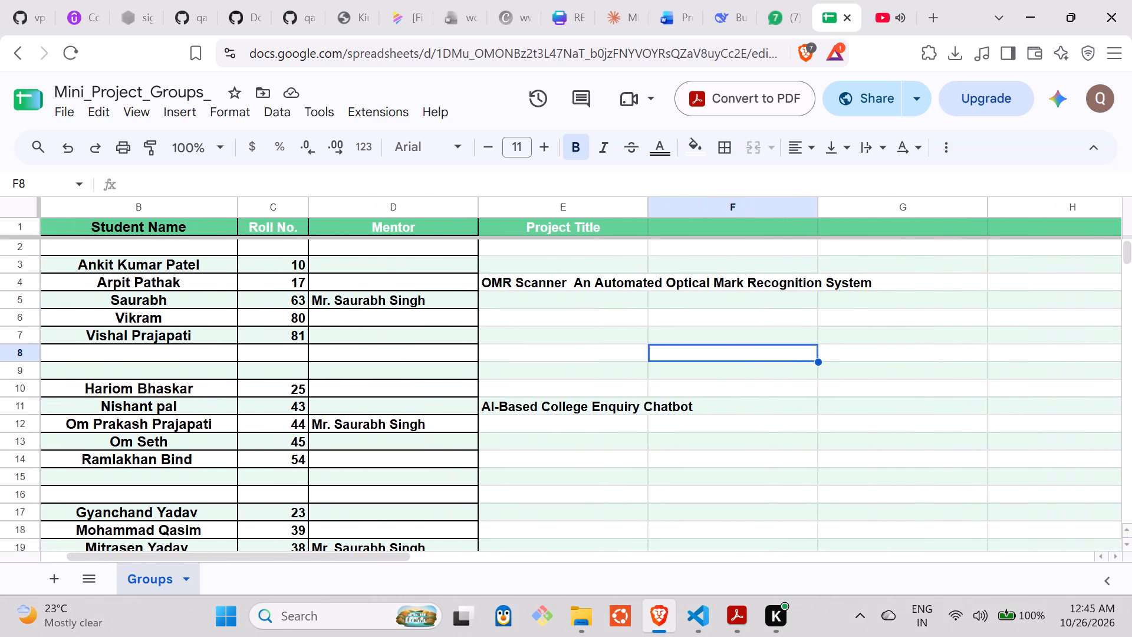
pyautogui.scroll(1, 603, 419)
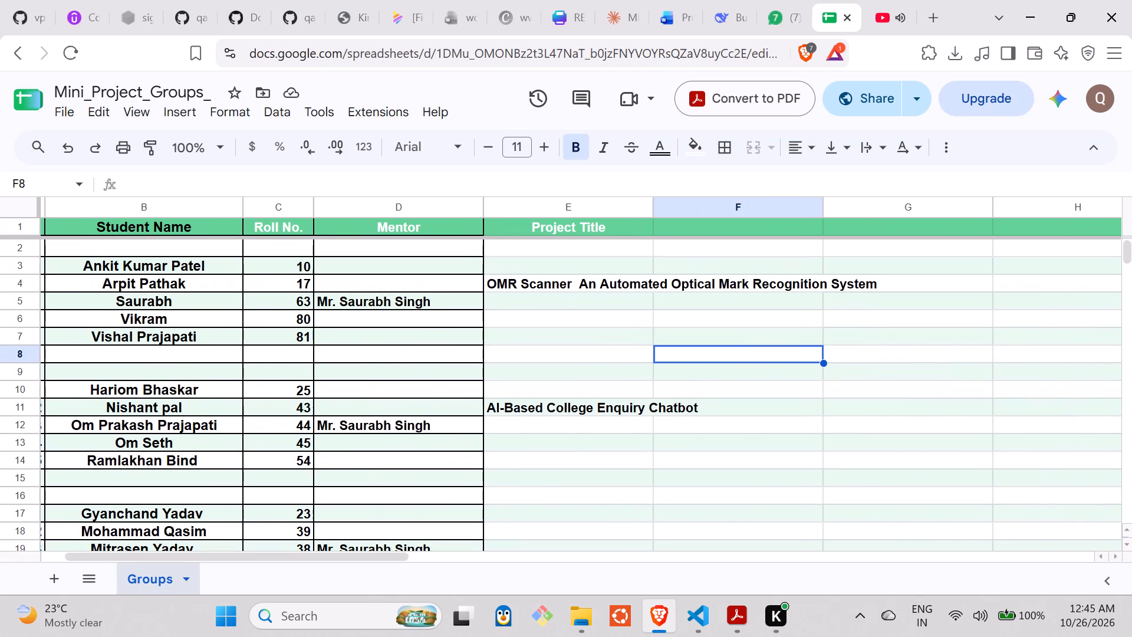
pyautogui.scroll(1, 603, 419)
# Cut the full student name out of cell B3 in the first group.
pyautogui.click(144, 263)
pyautogui.click(248, 177)
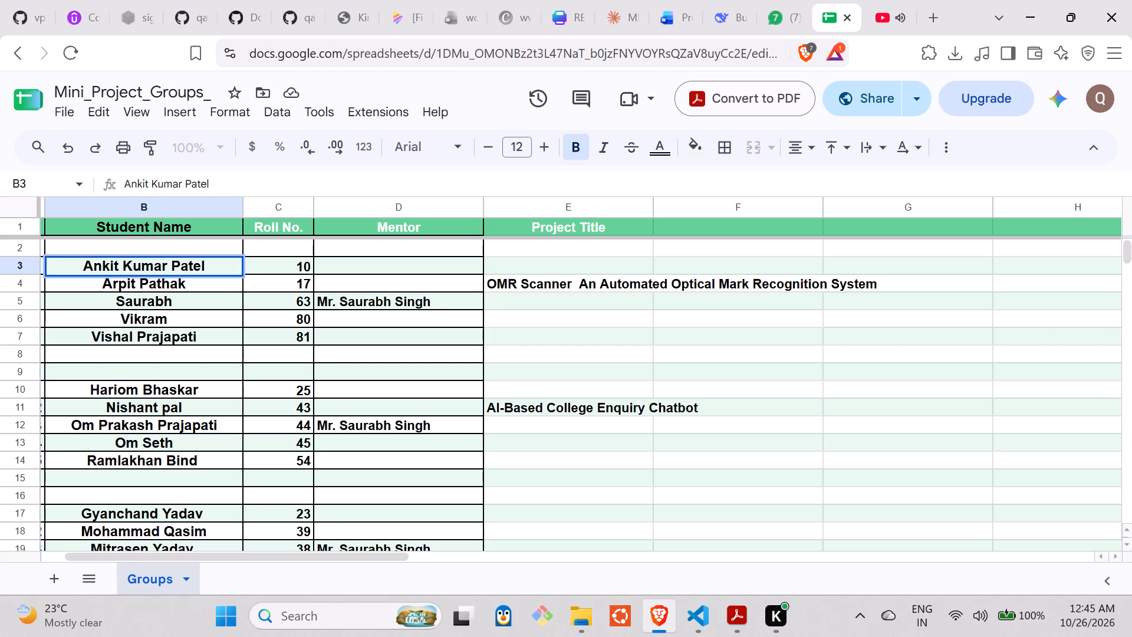
pyautogui.moveTo(217, 173); pyautogui.dragTo(129, 183)
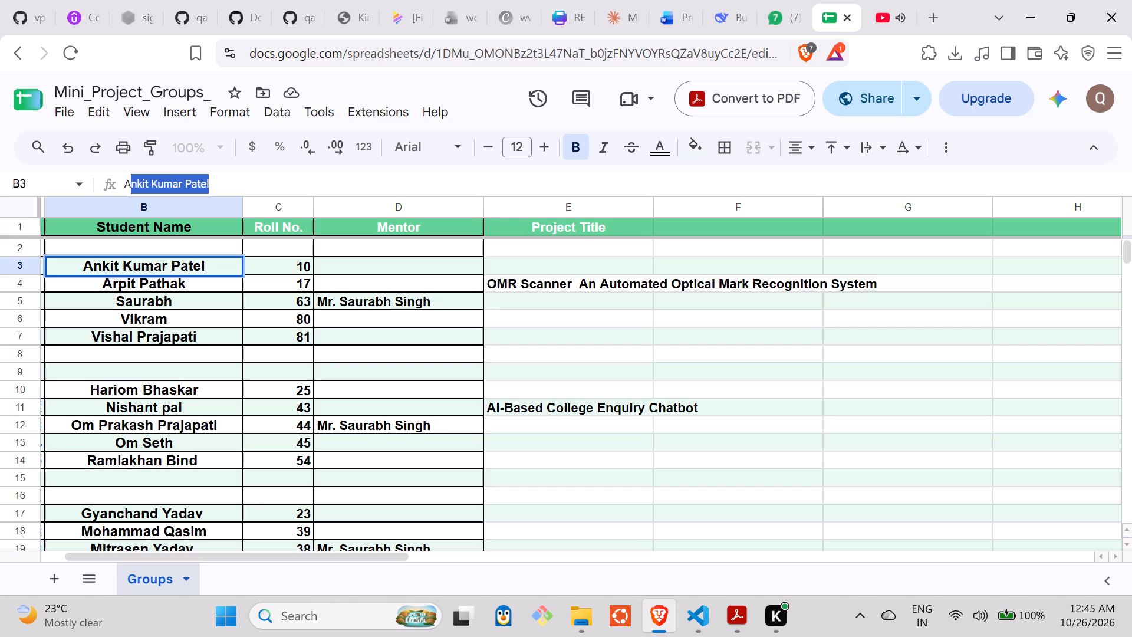
pyautogui.moveTo(129, 183); pyautogui.dragTo(124, 183)
pyautogui.rightClick(124, 183)
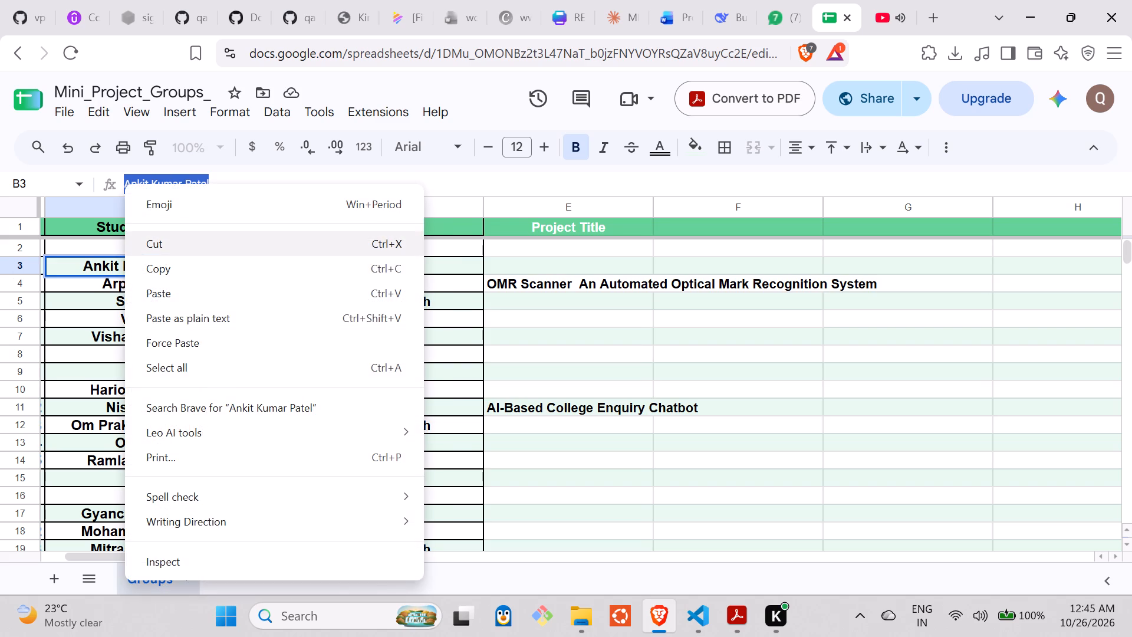
pyautogui.click(163, 242)
# Try to paste into cell B17, install the offered Google Docs Offline extension in Brave, and return to the sheet.
pyautogui.click(117, 514)
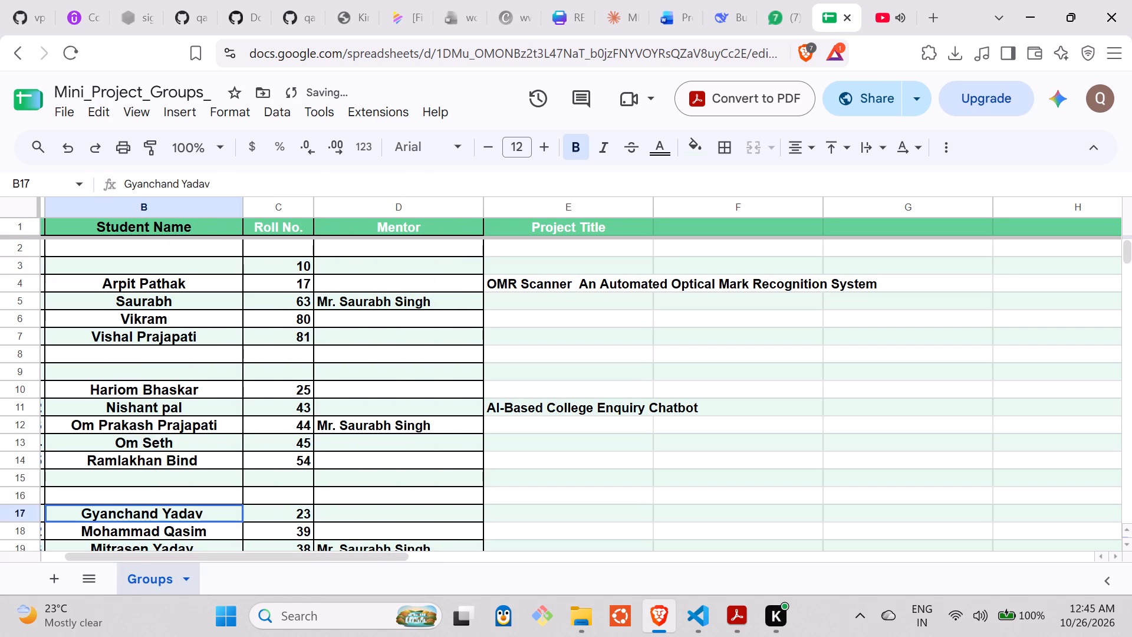
pyautogui.rightClick(117, 514)
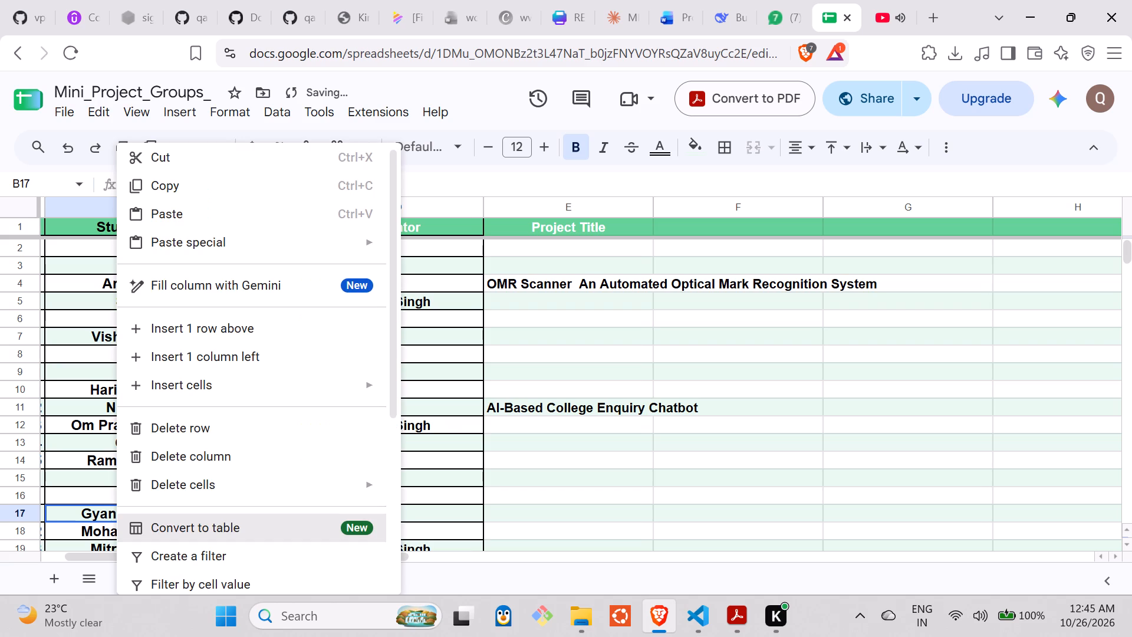
pyautogui.click(179, 222)
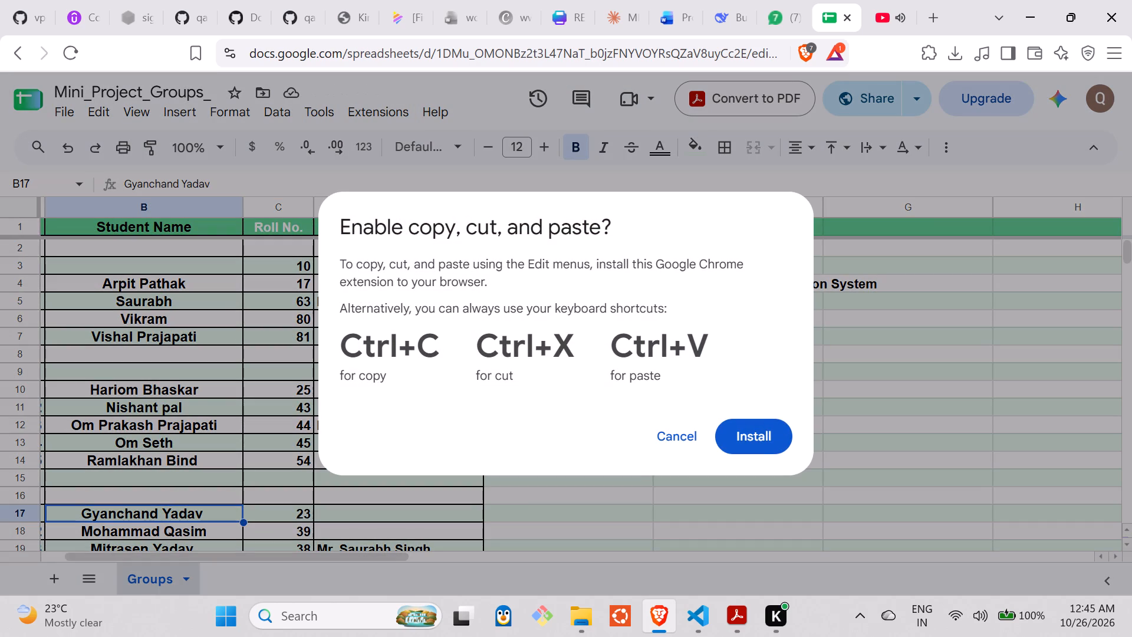
pyautogui.click(750, 426)
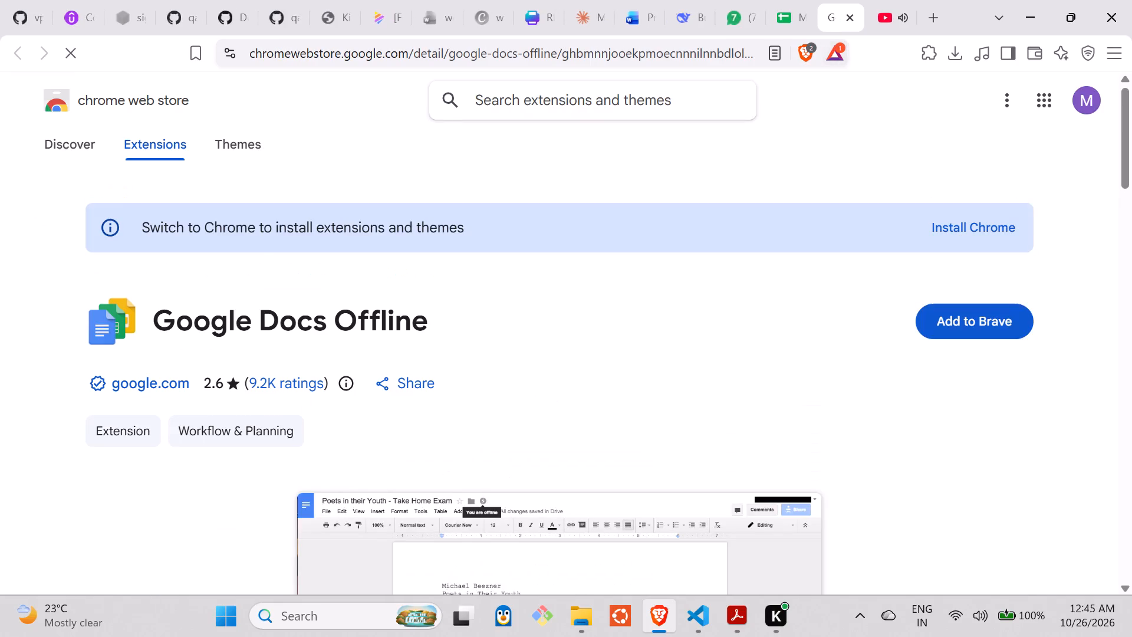
pyautogui.click(965, 219)
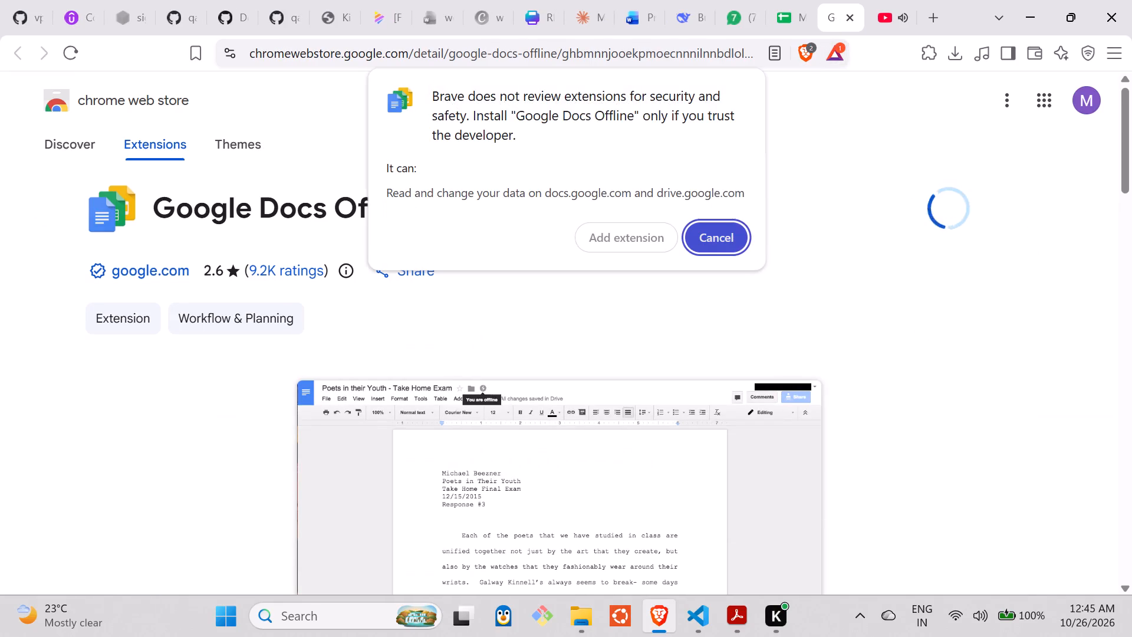
pyautogui.click(631, 235)
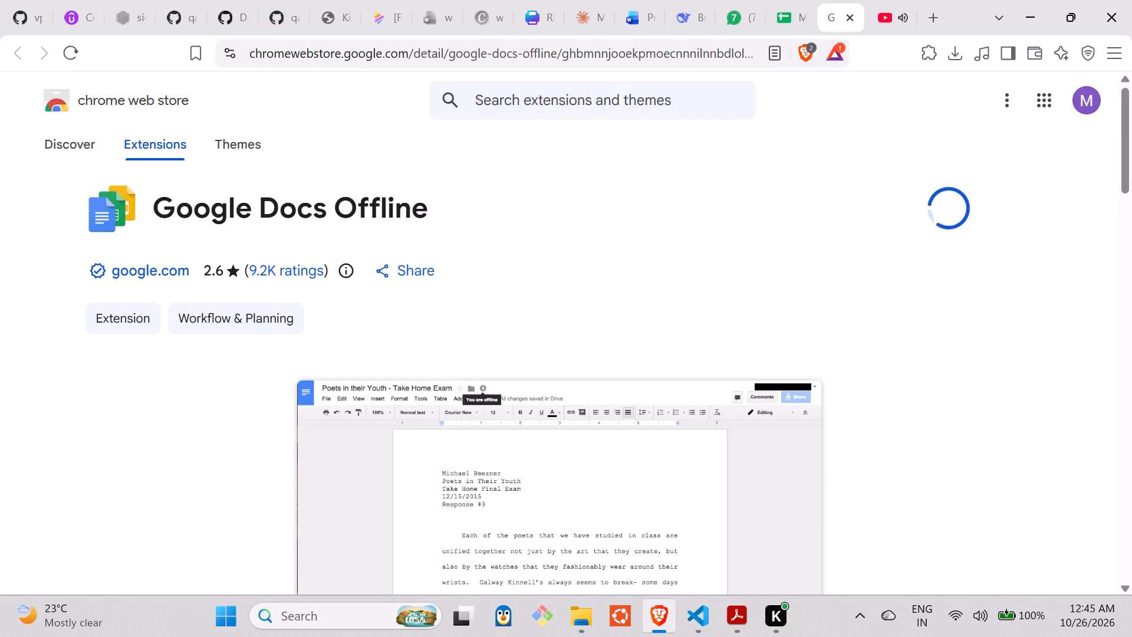
pyautogui.click(856, 19)
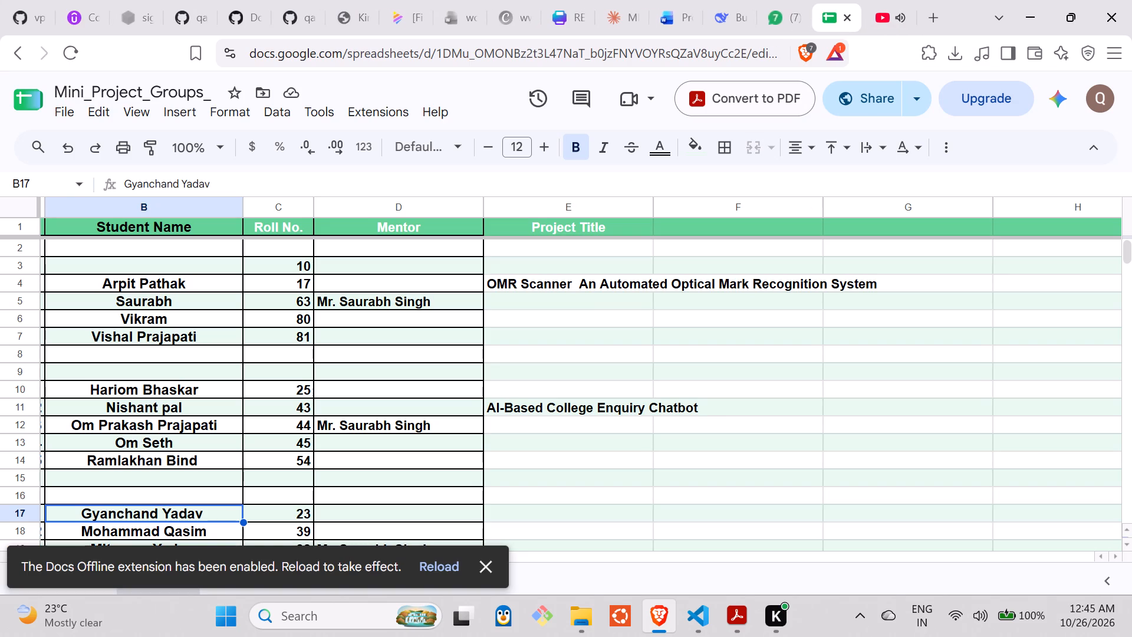
# Dismiss the reload notice and replace the student name in cell B17 with the name cut from B3.
pyautogui.scroll(1, 252, 341)
pyautogui.scroll(-1, 252, 341)
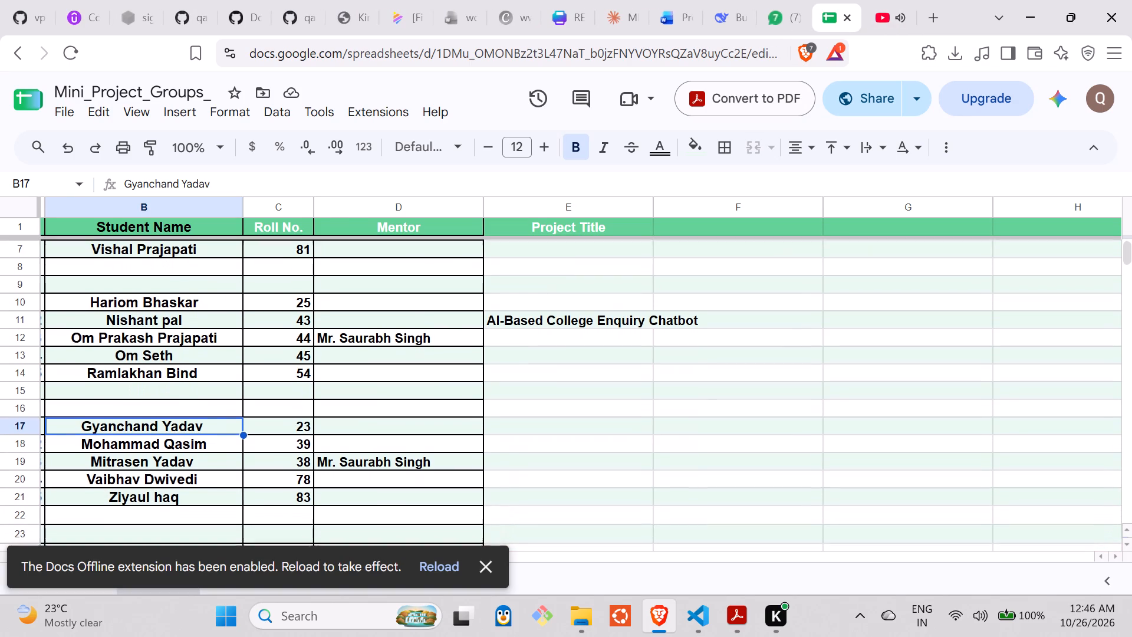
pyautogui.scroll(-1, 252, 341)
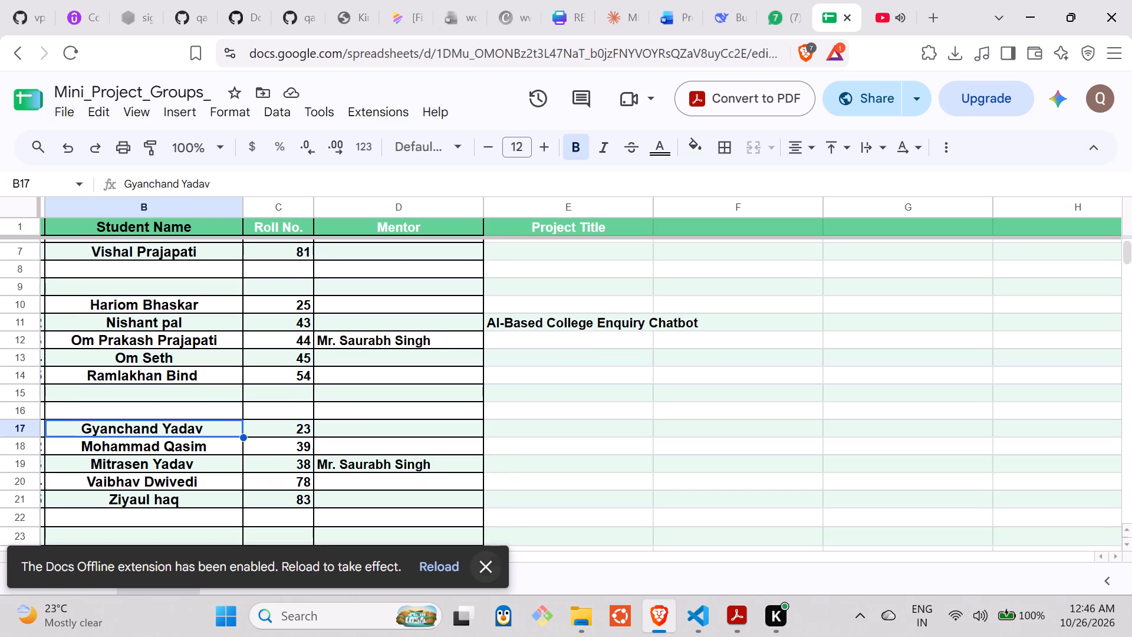
pyautogui.click(486, 569)
pyautogui.scroll(1, 128, 377)
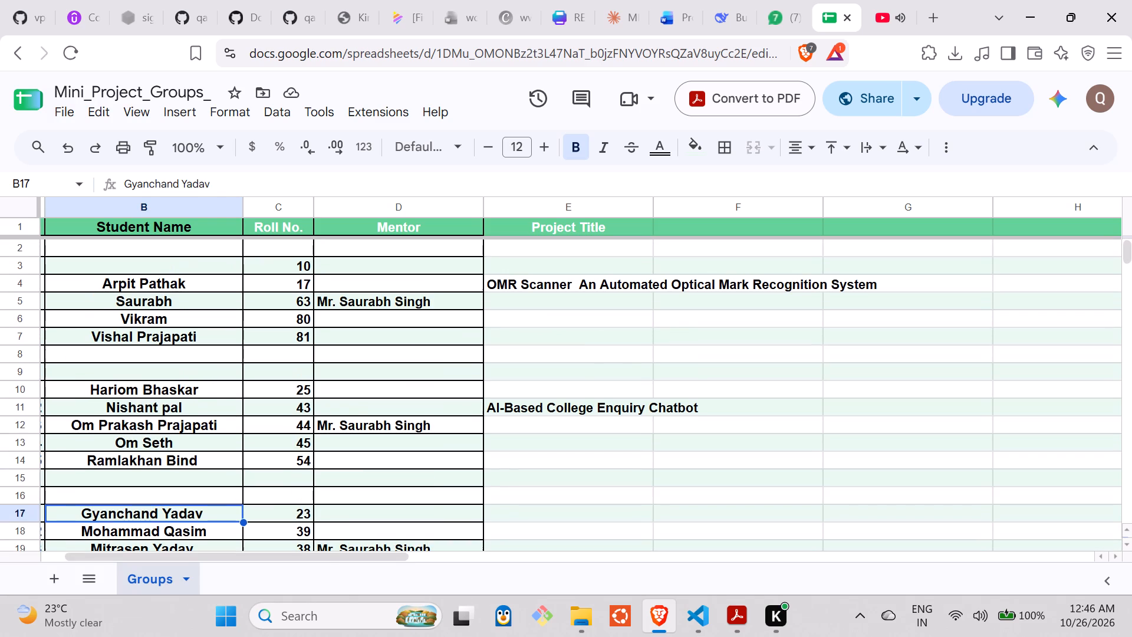
pyautogui.scroll(1, 128, 377)
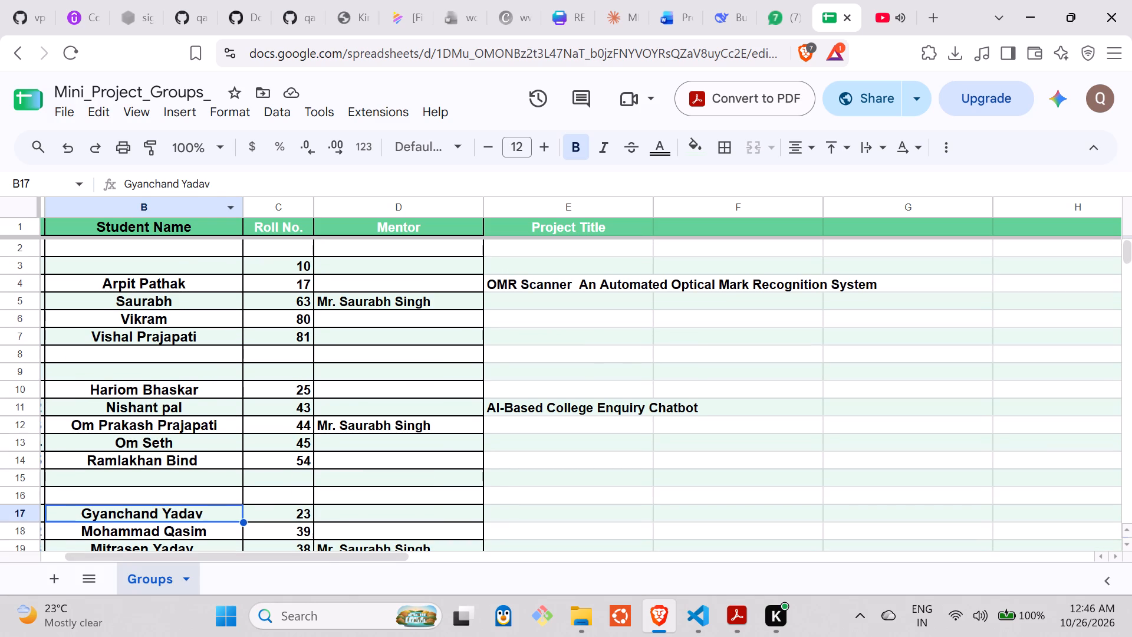
pyautogui.tripleClick(220, 180)
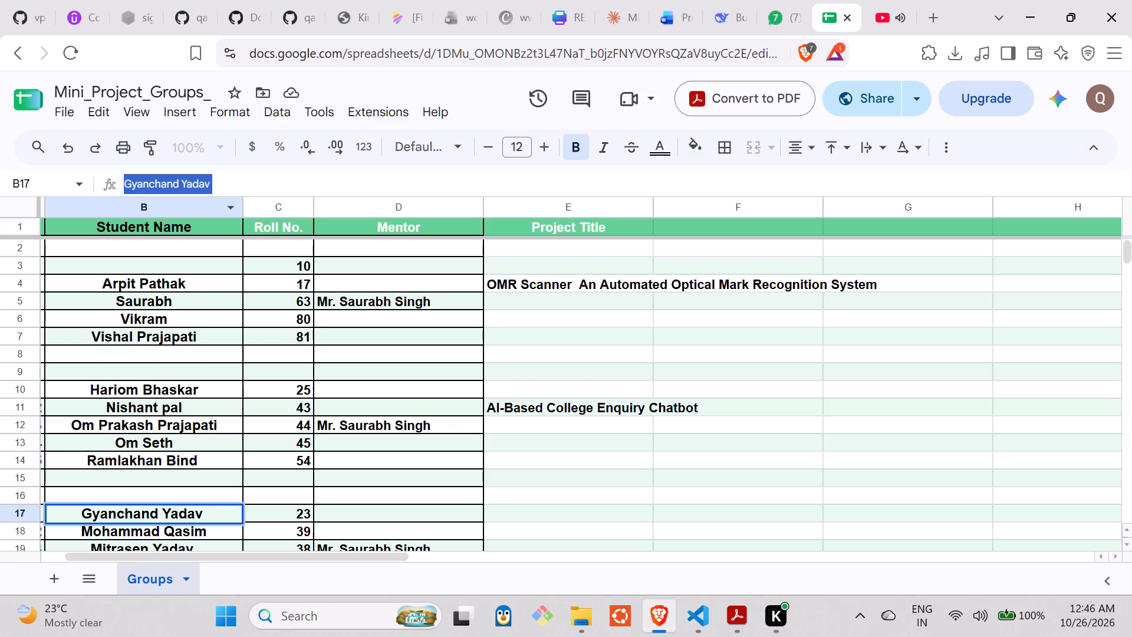
pyautogui.hotkey('ctrl', 'v')
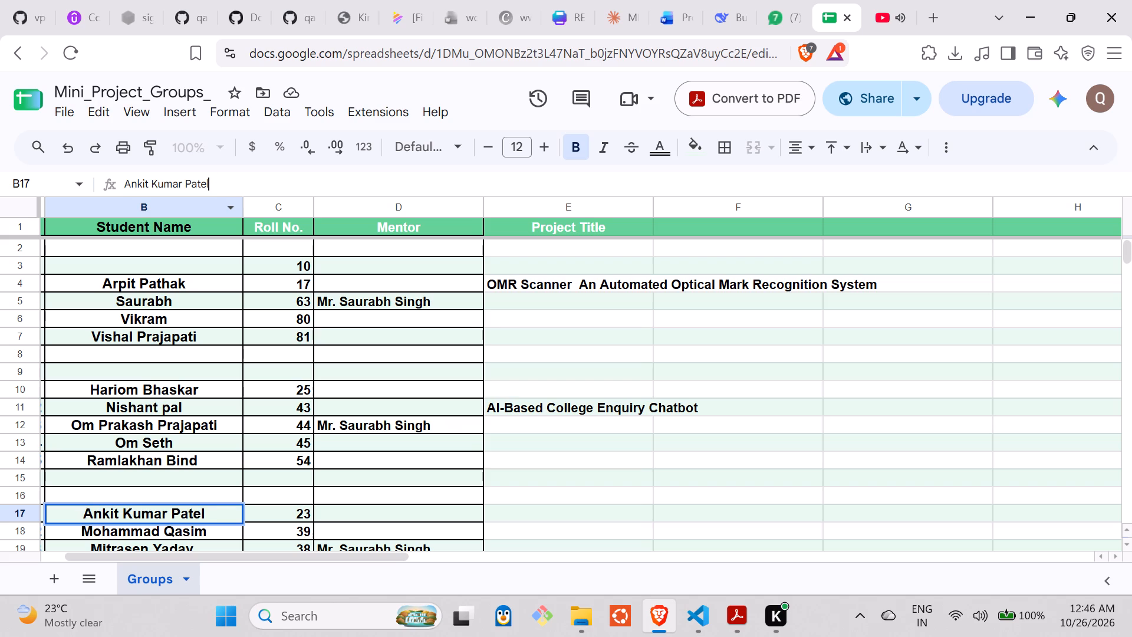
# Move the student name from cell B4 to cell B18, overwriting the name there.
pyautogui.click(174, 283)
pyautogui.doubleClick(170, 188)
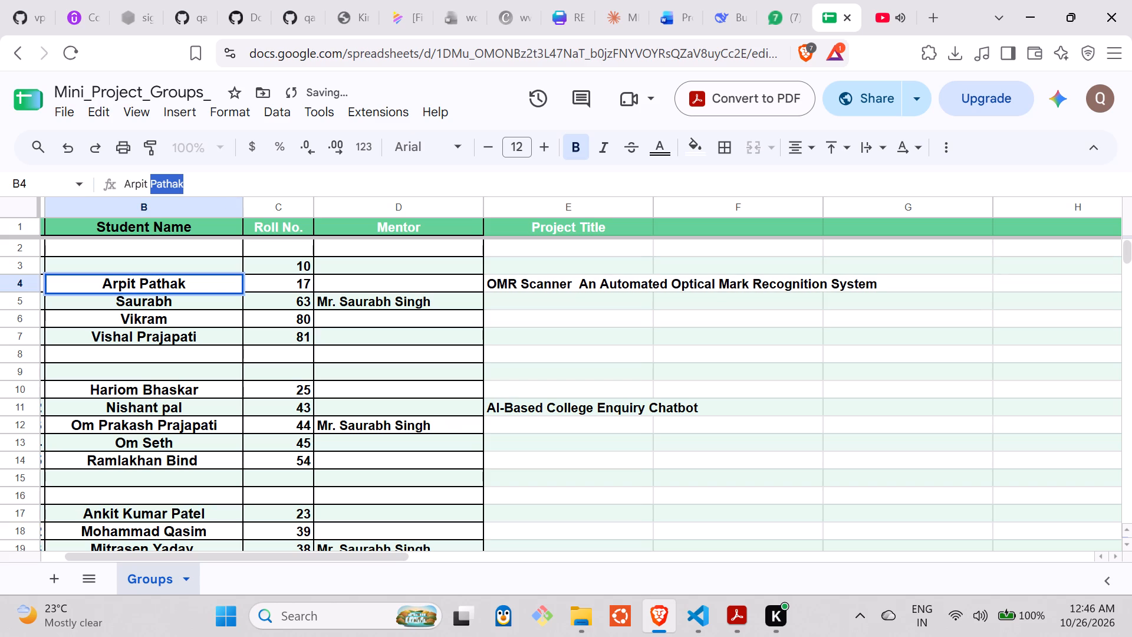
pyautogui.tripleClick(170, 188)
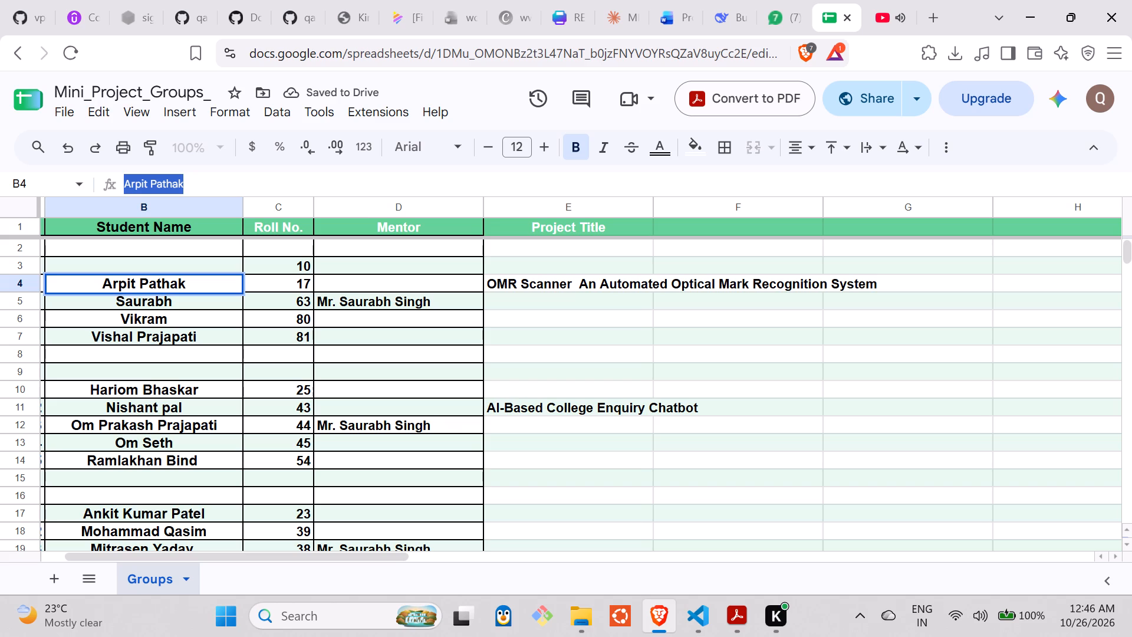
pyautogui.rightClick(170, 188)
pyautogui.click(207, 244)
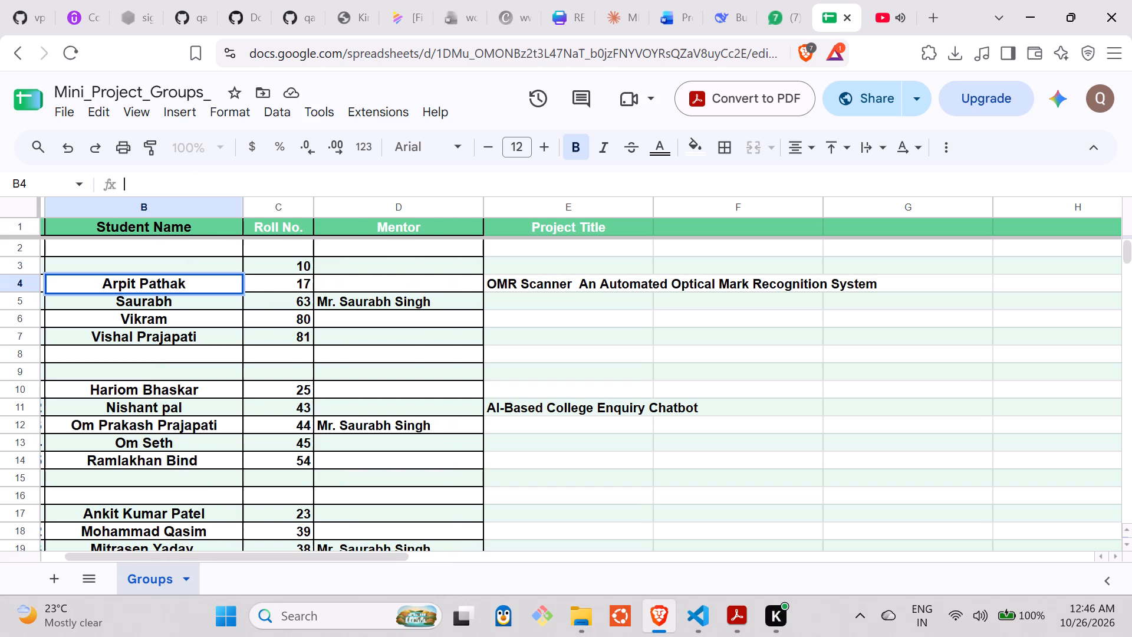
pyautogui.click(144, 533)
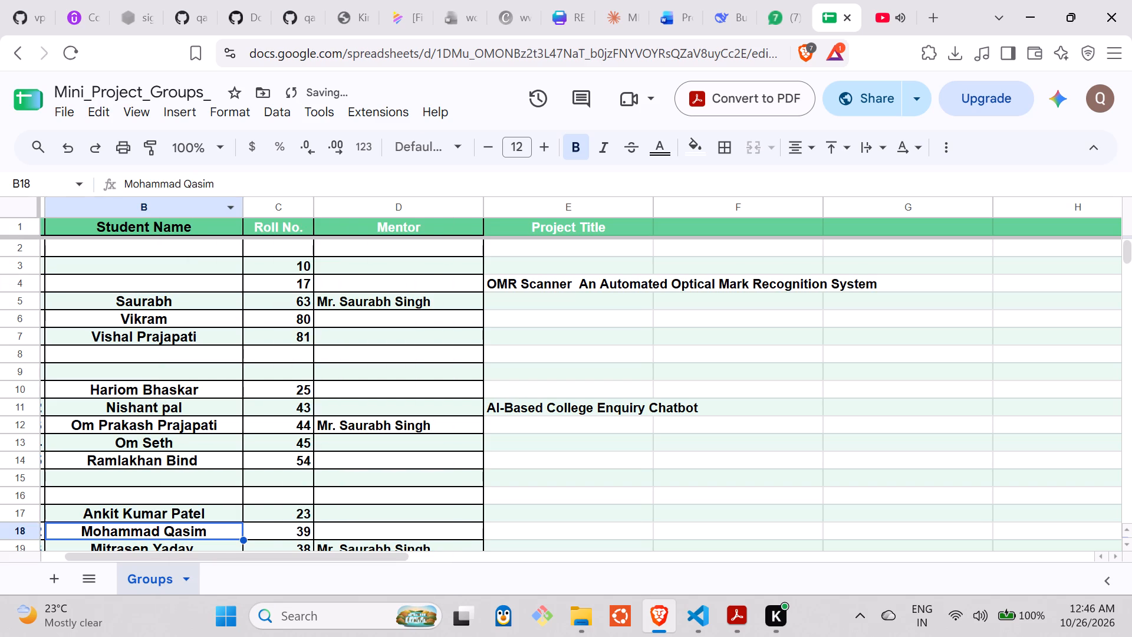
pyautogui.doubleClick(186, 188)
pyautogui.tripleClick(186, 188)
pyautogui.click(186, 188)
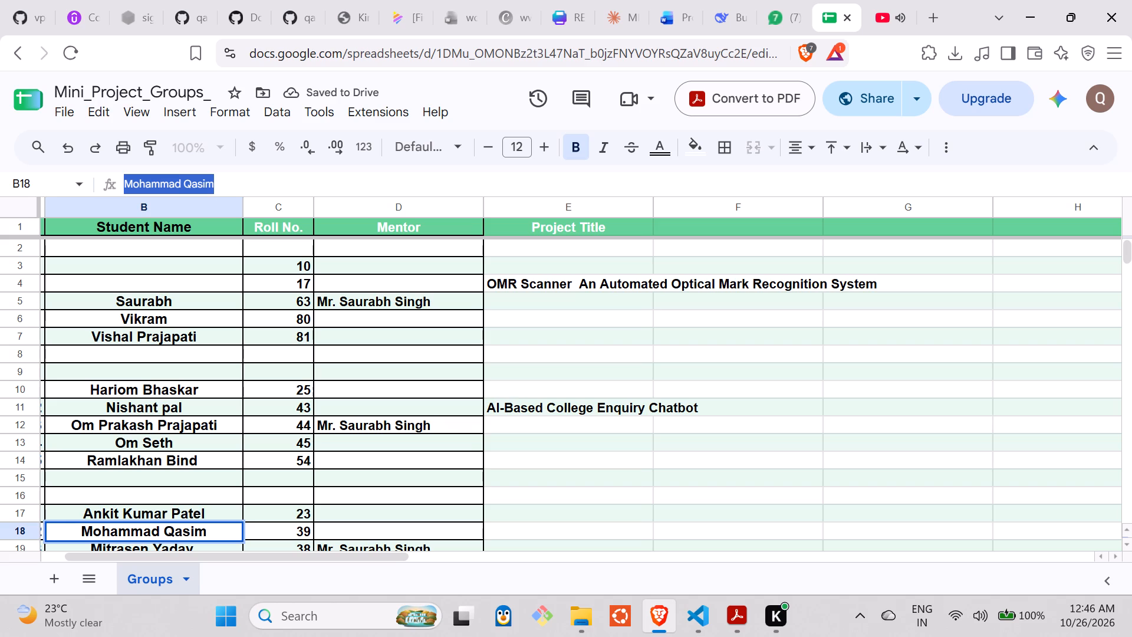
pyautogui.hotkey('ctrl', 'v')
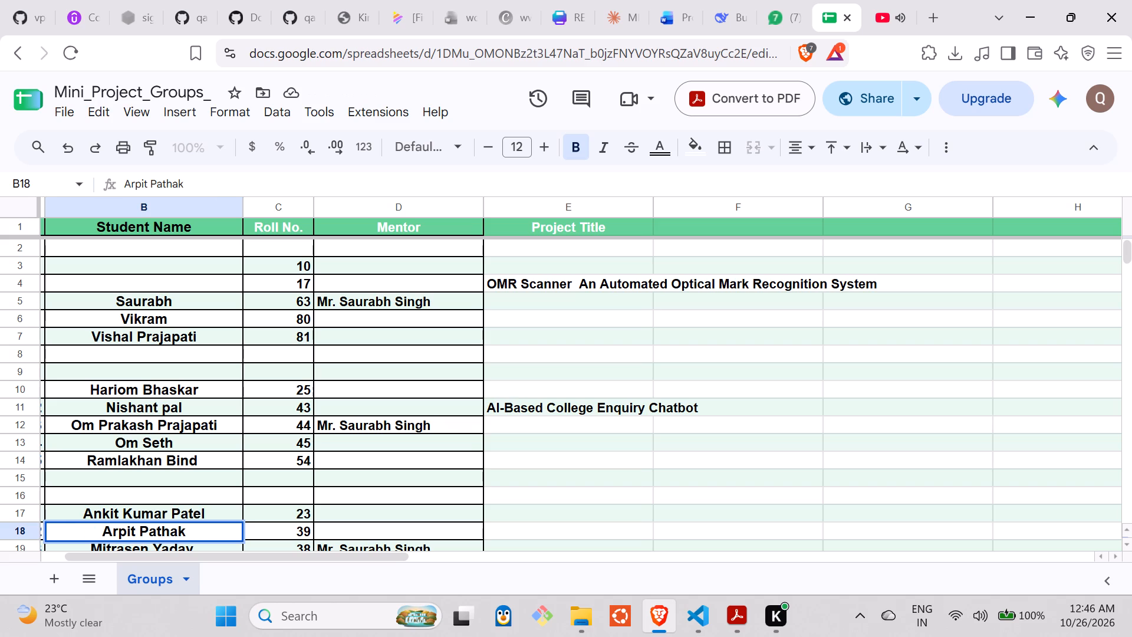
pyautogui.scroll(-1, 166, 302)
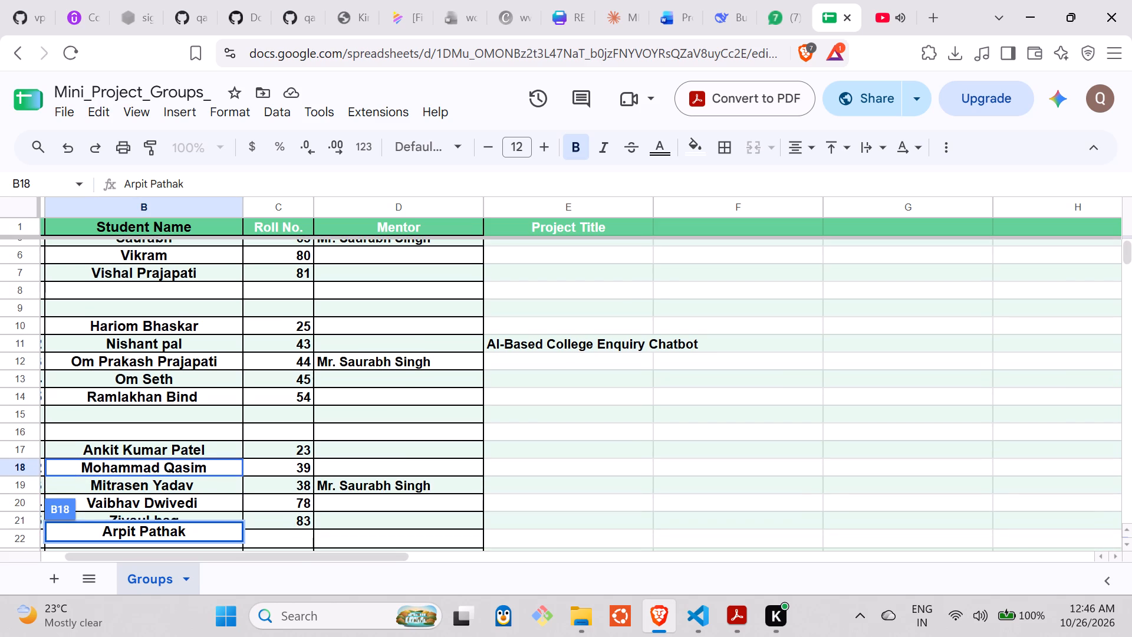
pyautogui.scroll(-1, 166, 302)
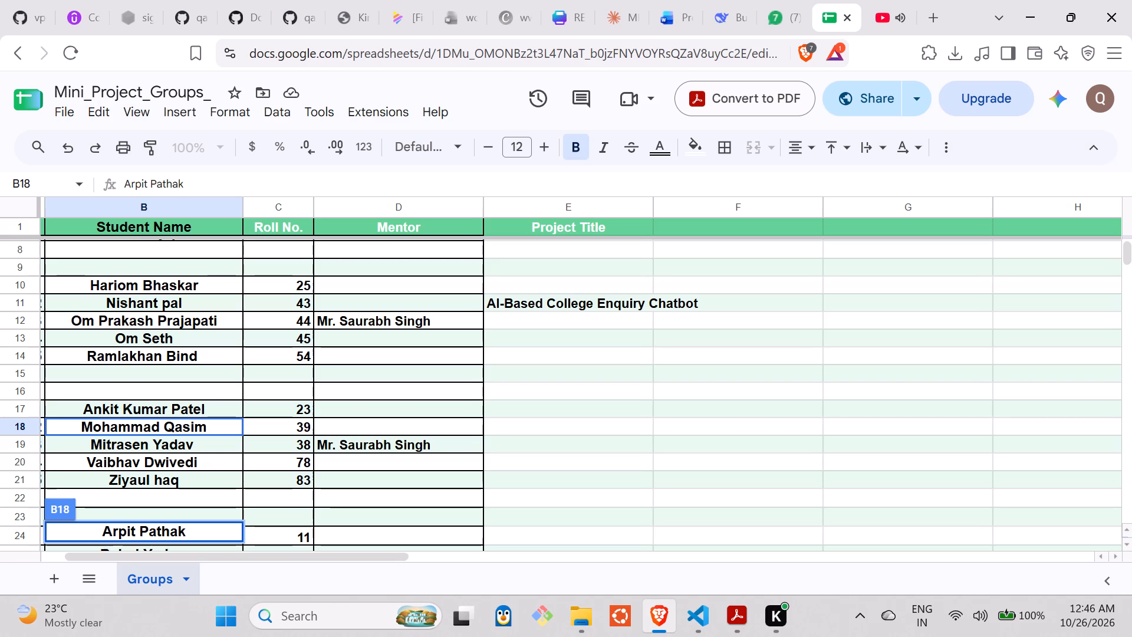
pyautogui.scroll(3, 159, 432)
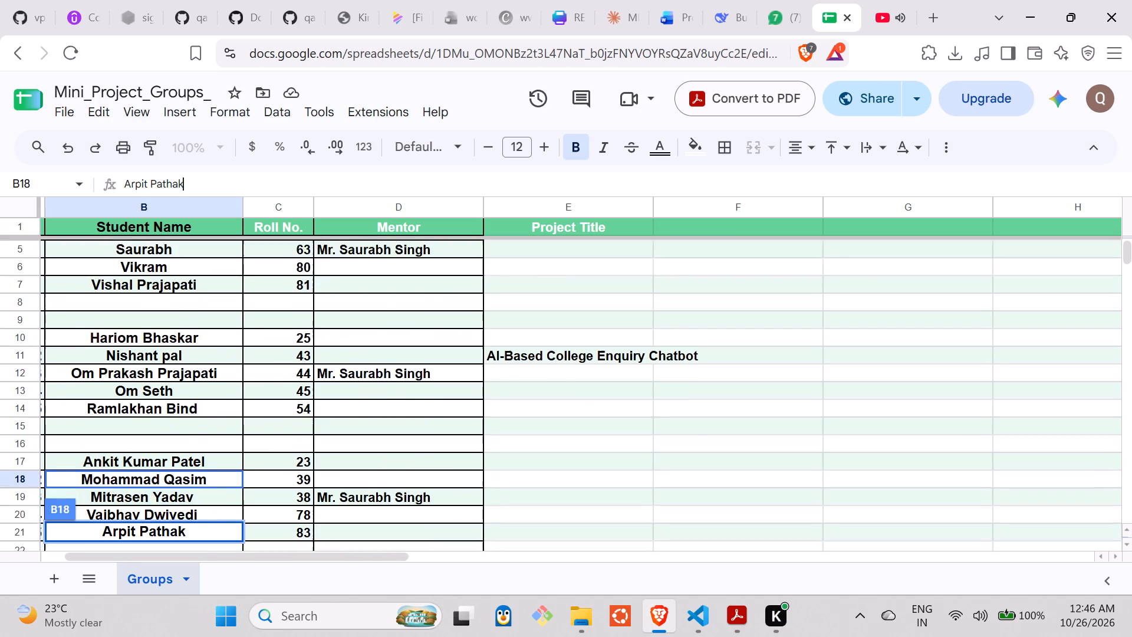
pyautogui.scroll(2, 159, 432)
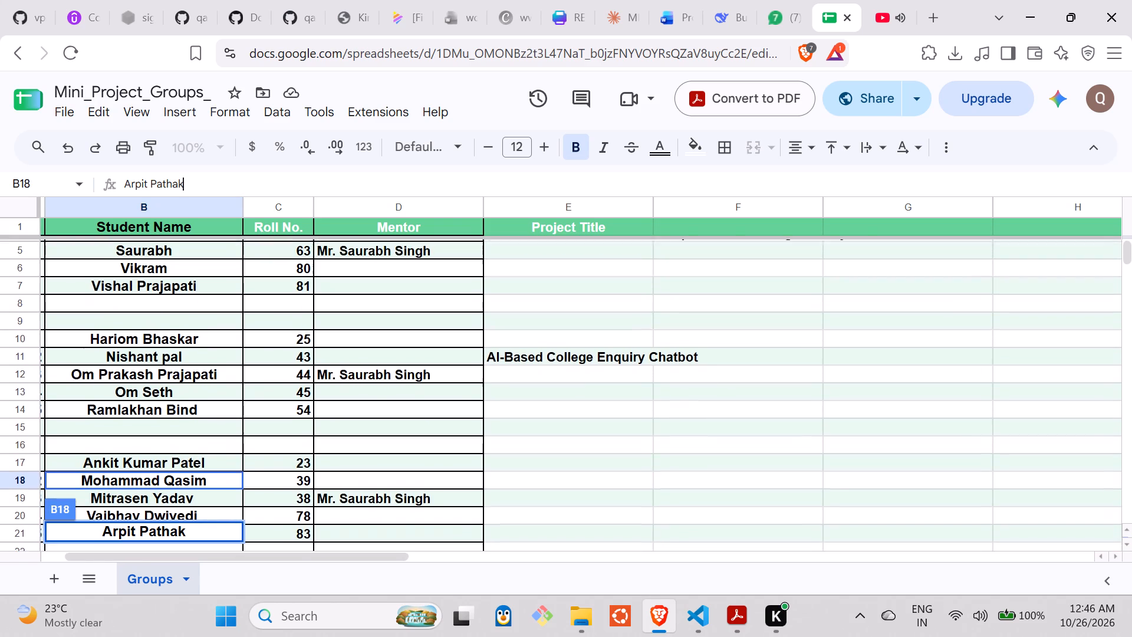
pyautogui.scroll(1, 159, 432)
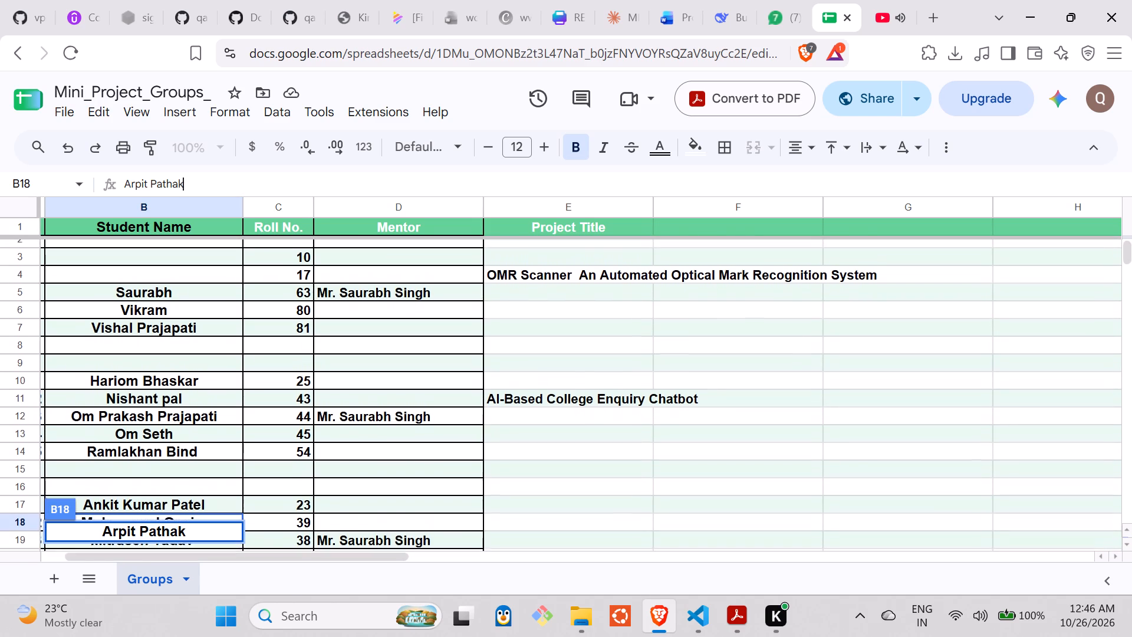
pyautogui.scroll(1, 159, 432)
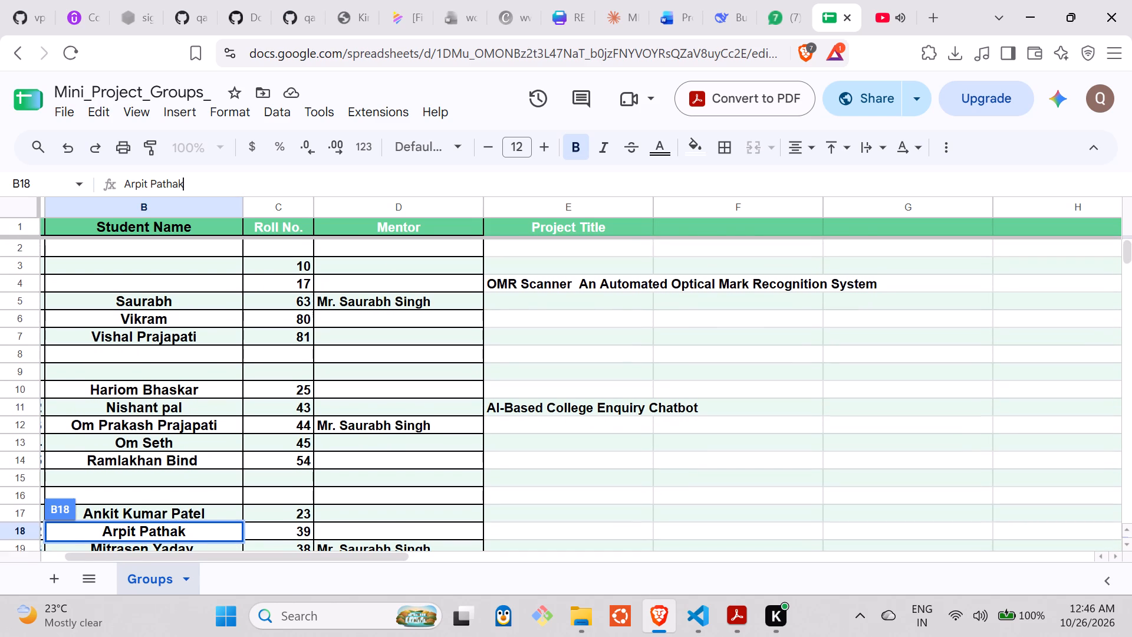
pyautogui.click(235, 411)
# Move the student name from cell B5 to cell B19, overwriting the name there.
pyautogui.scroll(-1, 235, 411)
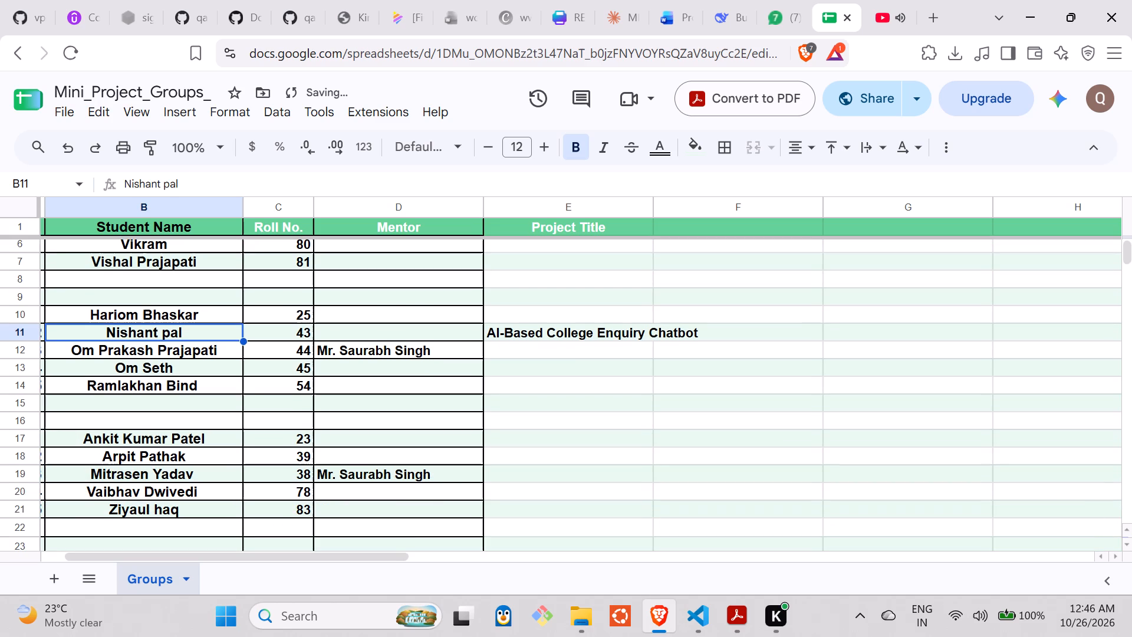
pyautogui.click(173, 449)
pyautogui.click(170, 475)
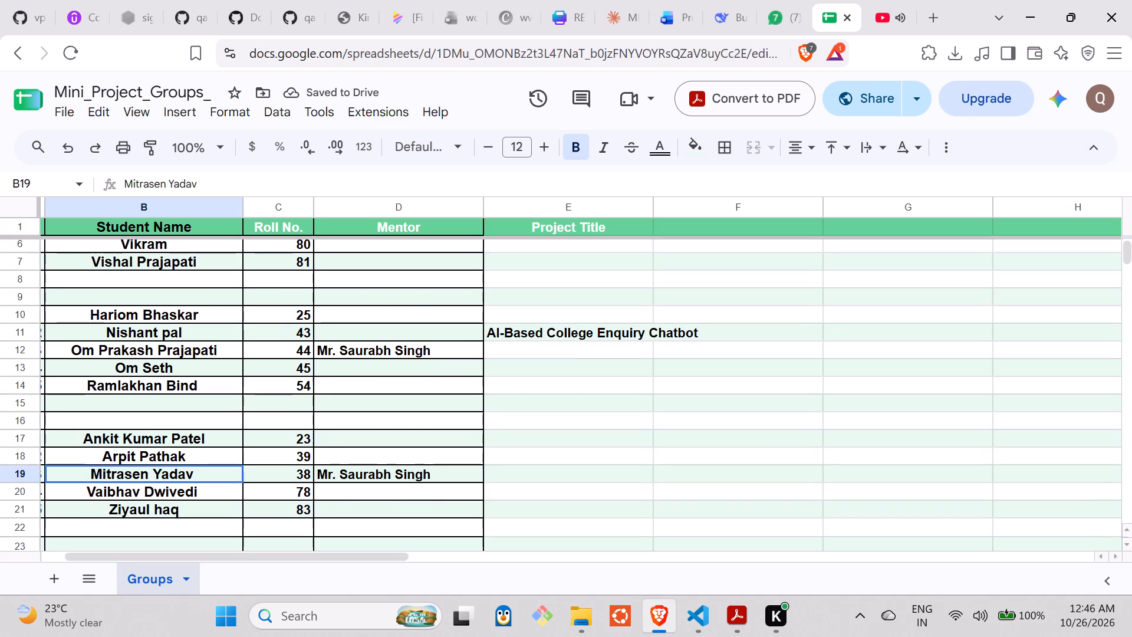
pyautogui.scroll(1, 179, 304)
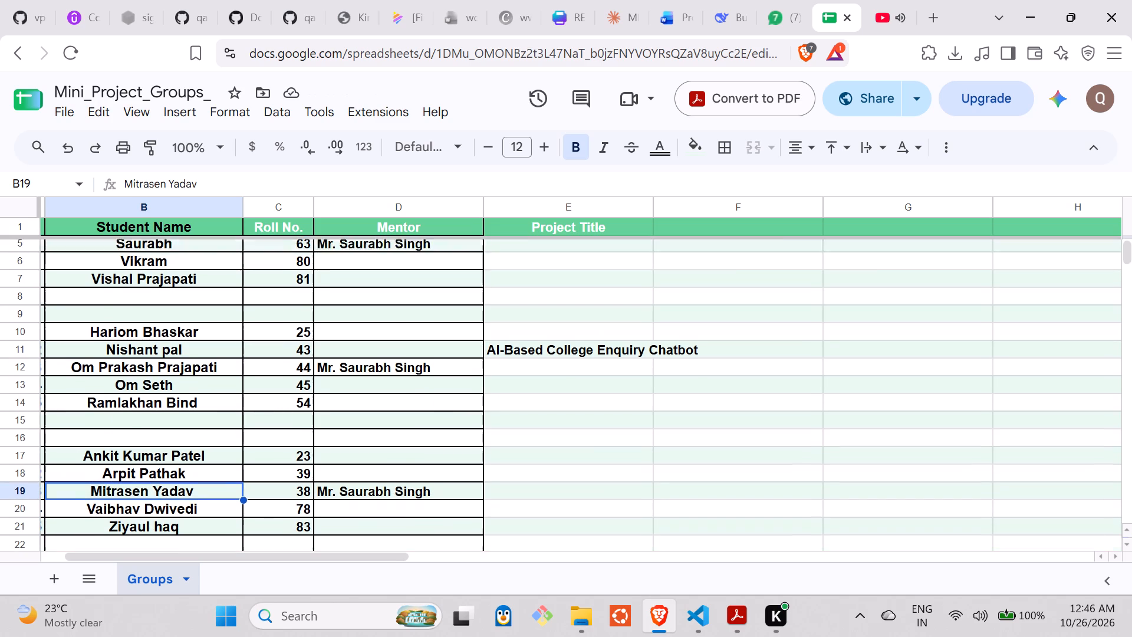
pyautogui.scroll(1, 179, 304)
pyautogui.click(149, 271)
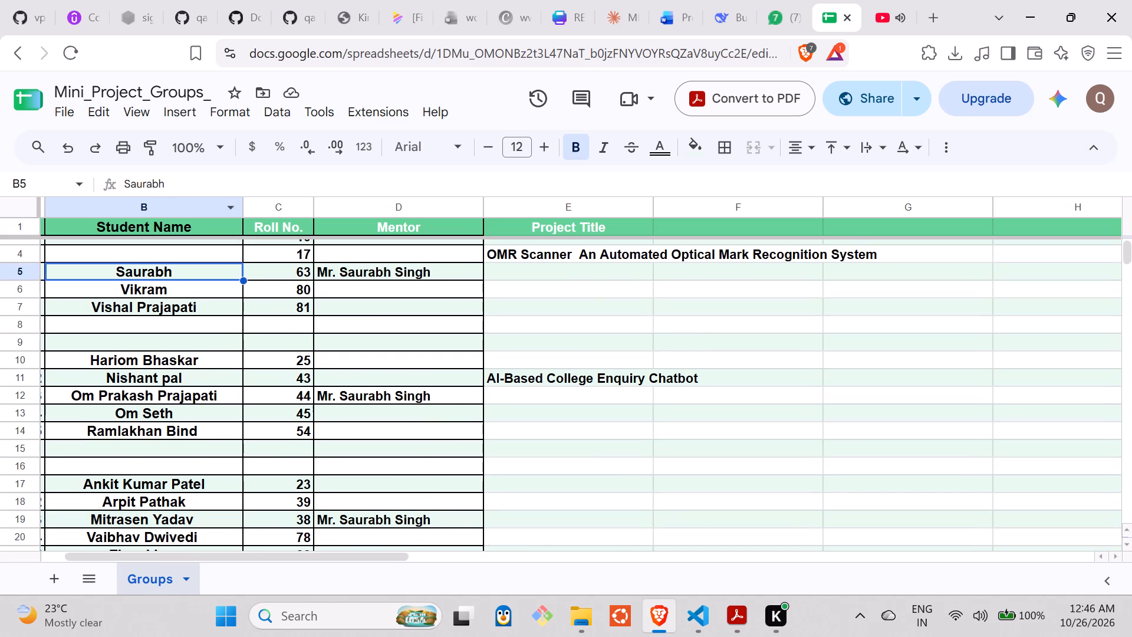
pyautogui.tripleClick(151, 180)
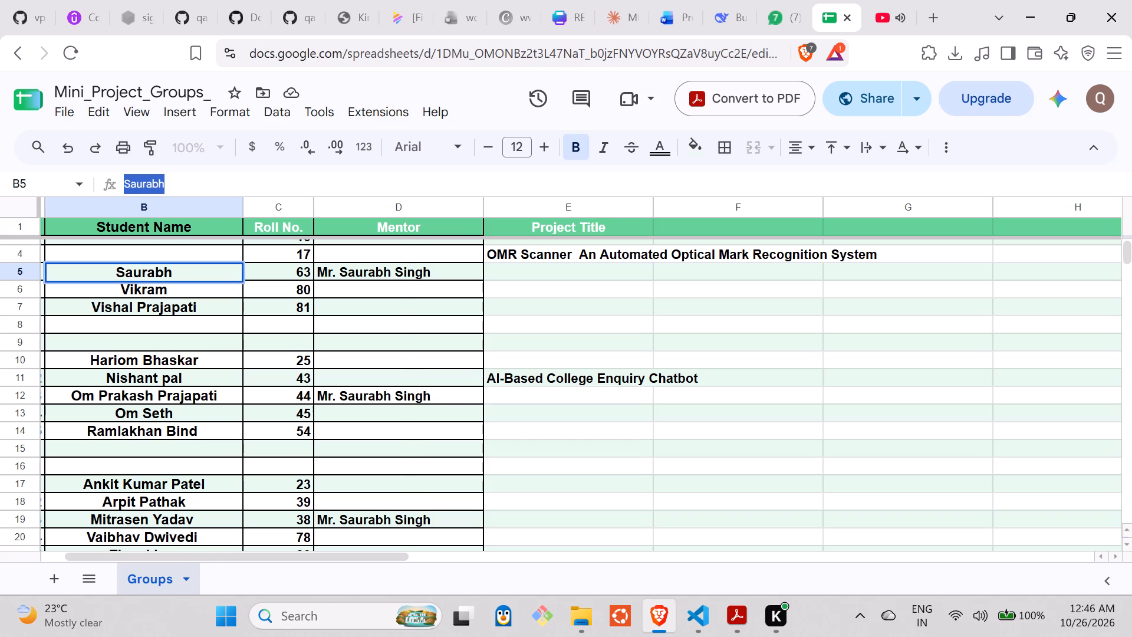
pyautogui.rightClick(151, 180)
pyautogui.click(181, 232)
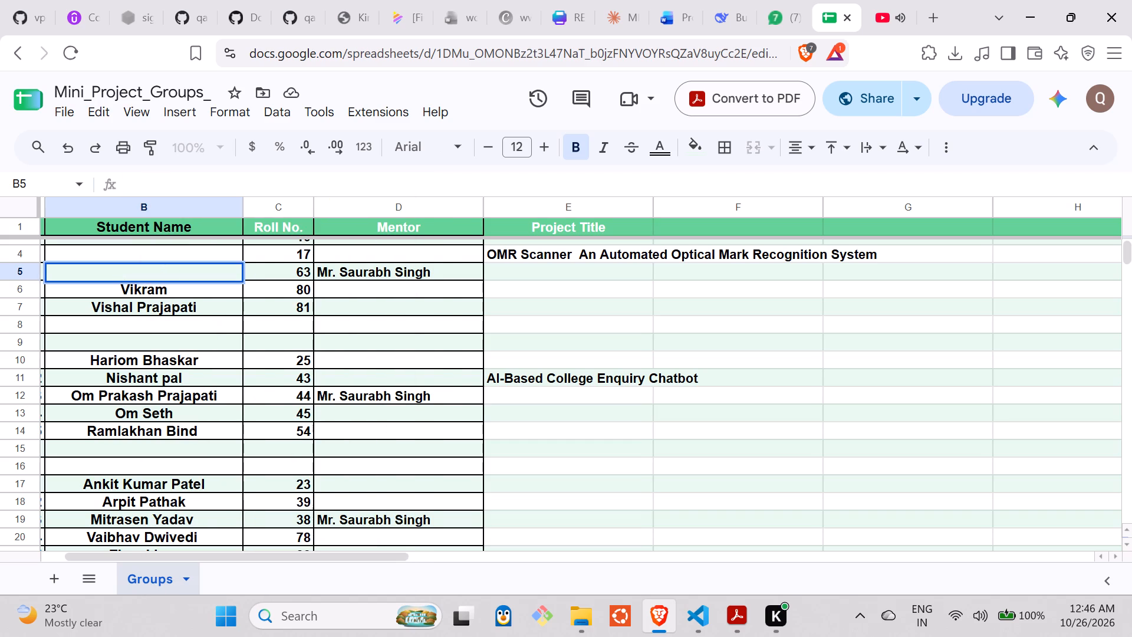
pyautogui.click(131, 516)
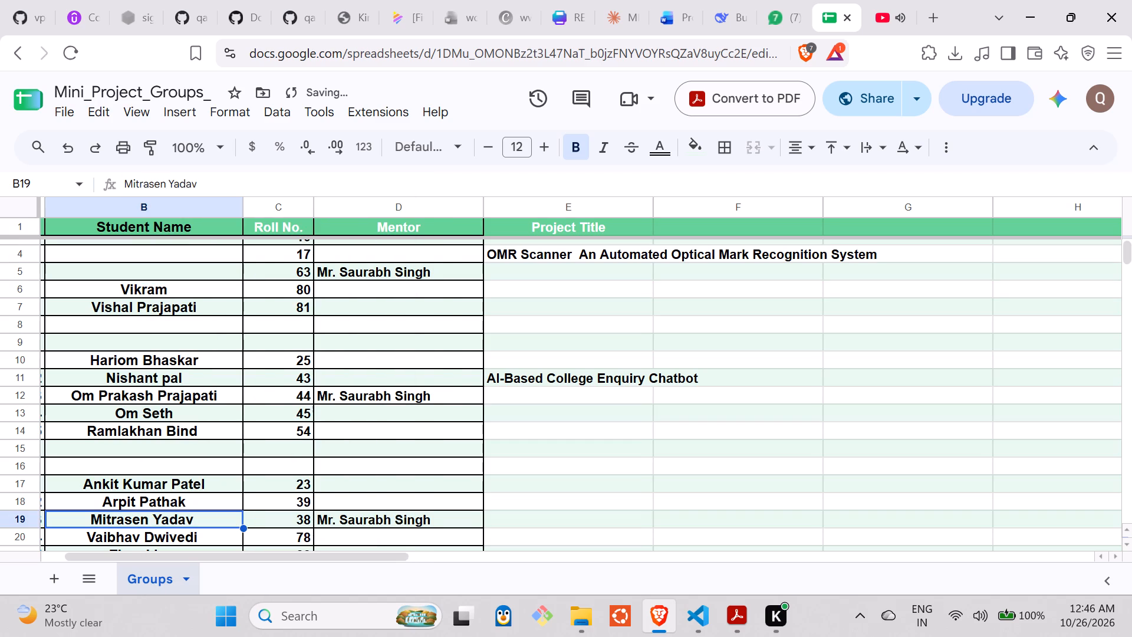
pyautogui.doubleClick(176, 185)
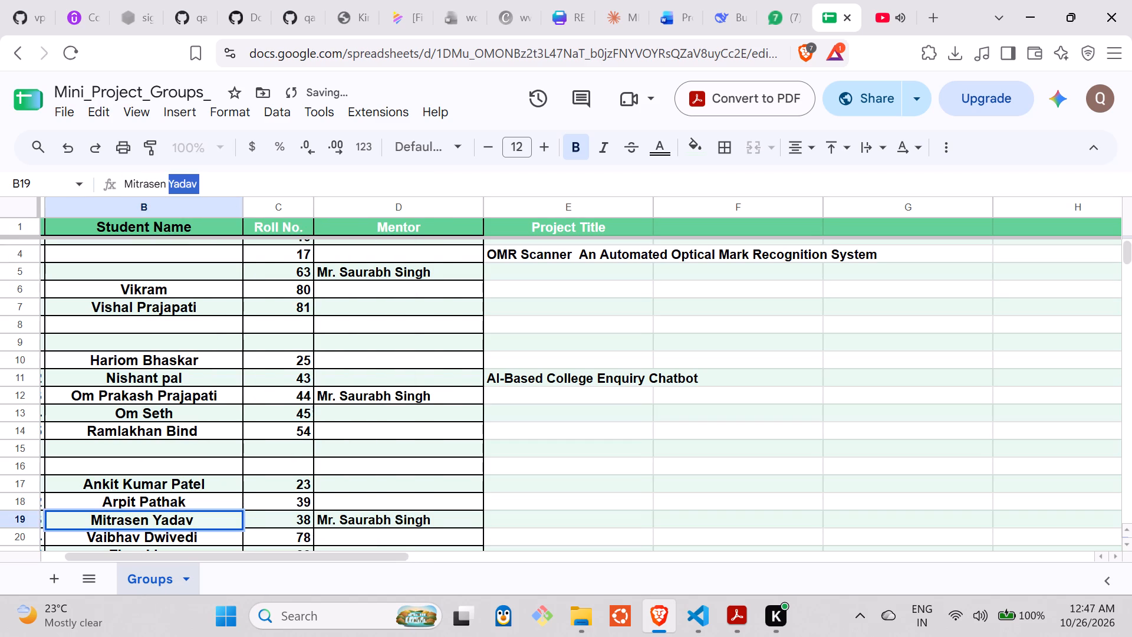
pyautogui.tripleClick(176, 185)
pyautogui.click(176, 185)
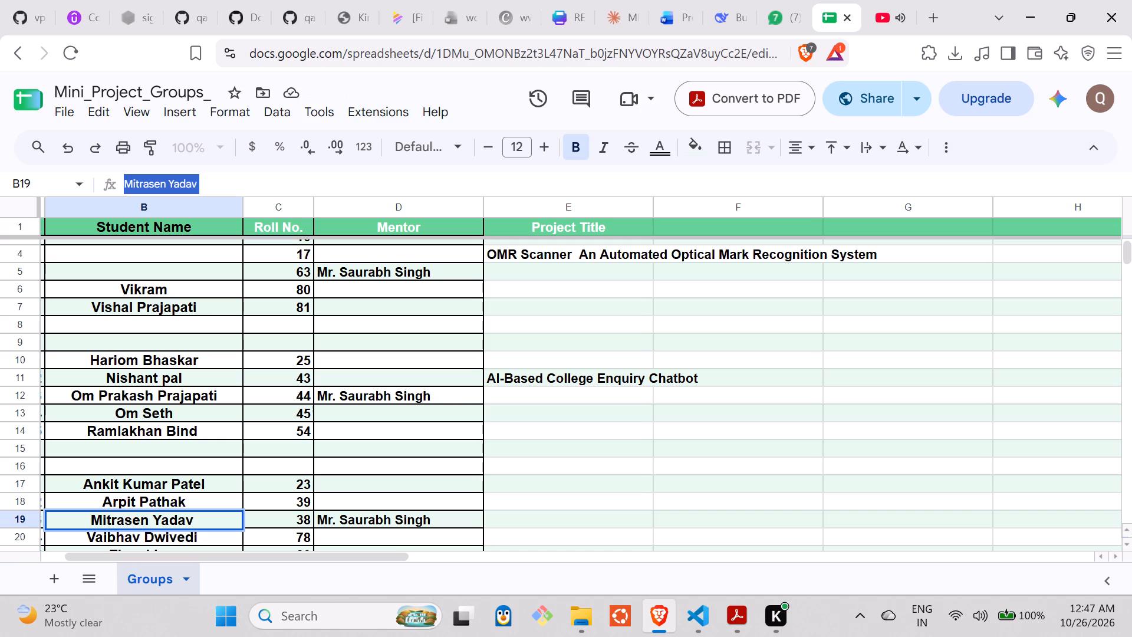
pyautogui.hotkey('ctrl', 'v')
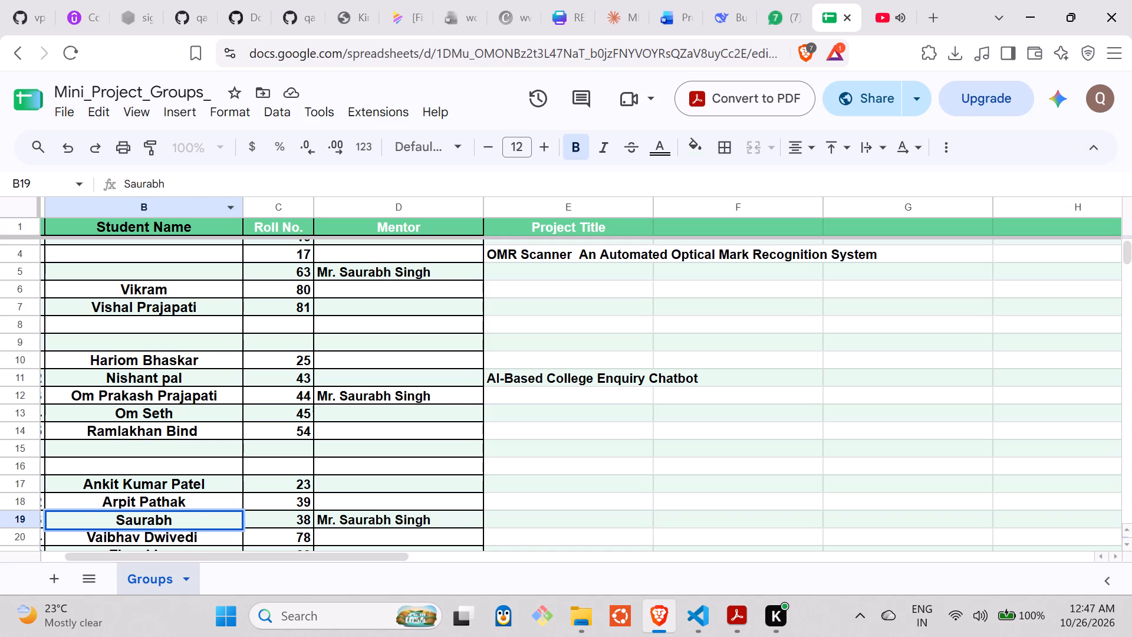
# Move the student name from cell B6 to cell B20, overwriting the name there.
pyautogui.click(139, 281)
pyautogui.click(139, 289)
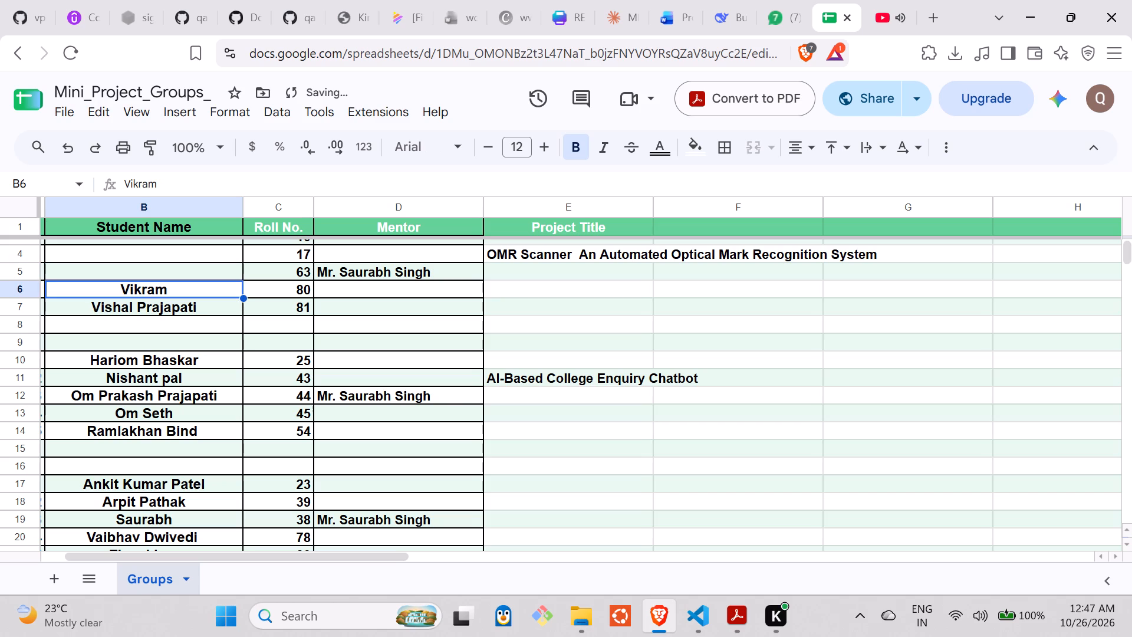
pyautogui.tripleClick(156, 182)
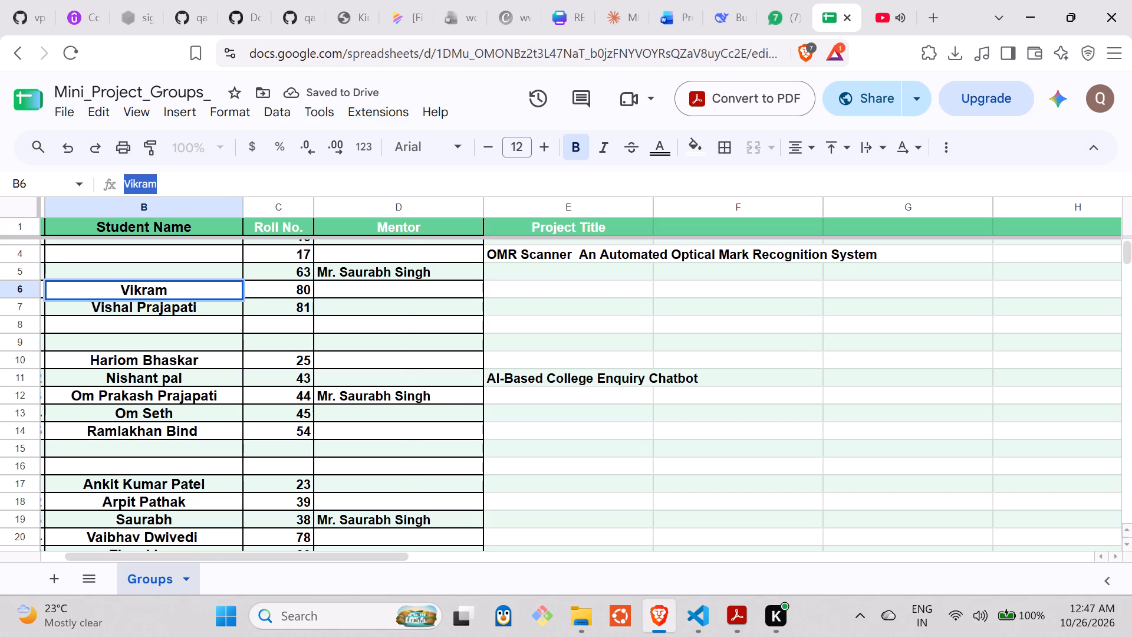
pyautogui.rightClick(156, 182)
pyautogui.click(187, 239)
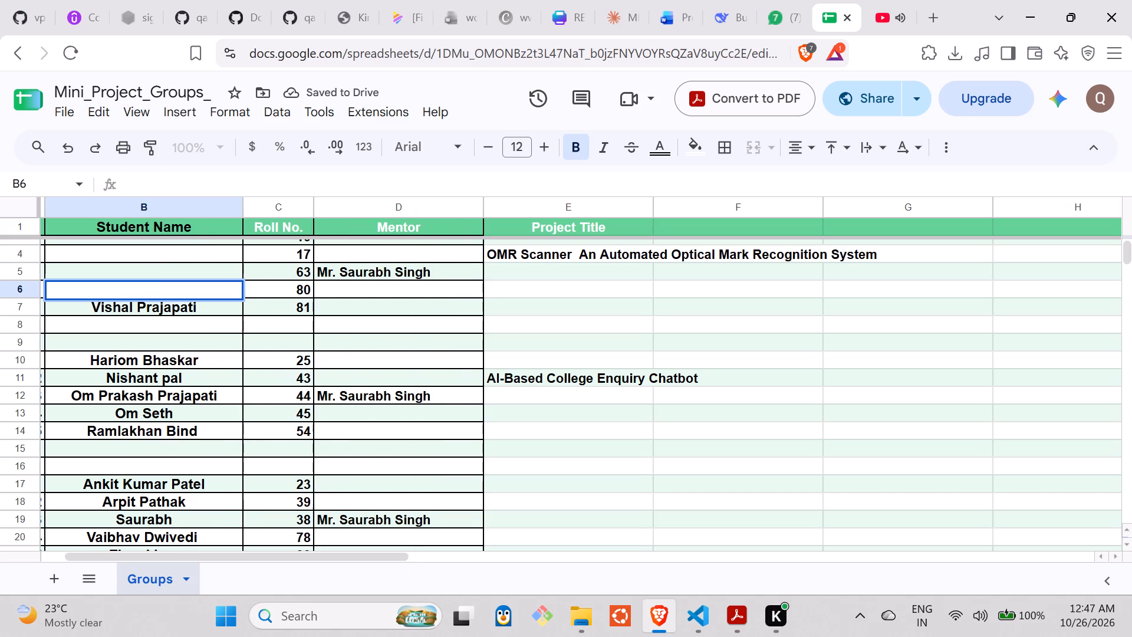
pyautogui.scroll(-1, 139, 514)
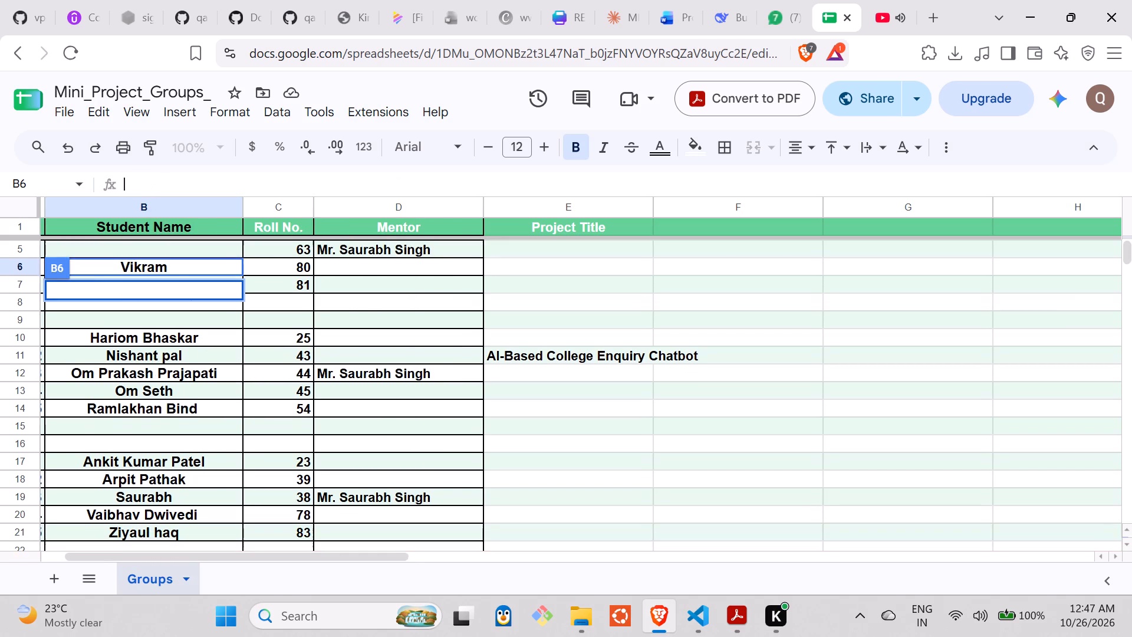
pyautogui.doubleClick(139, 514)
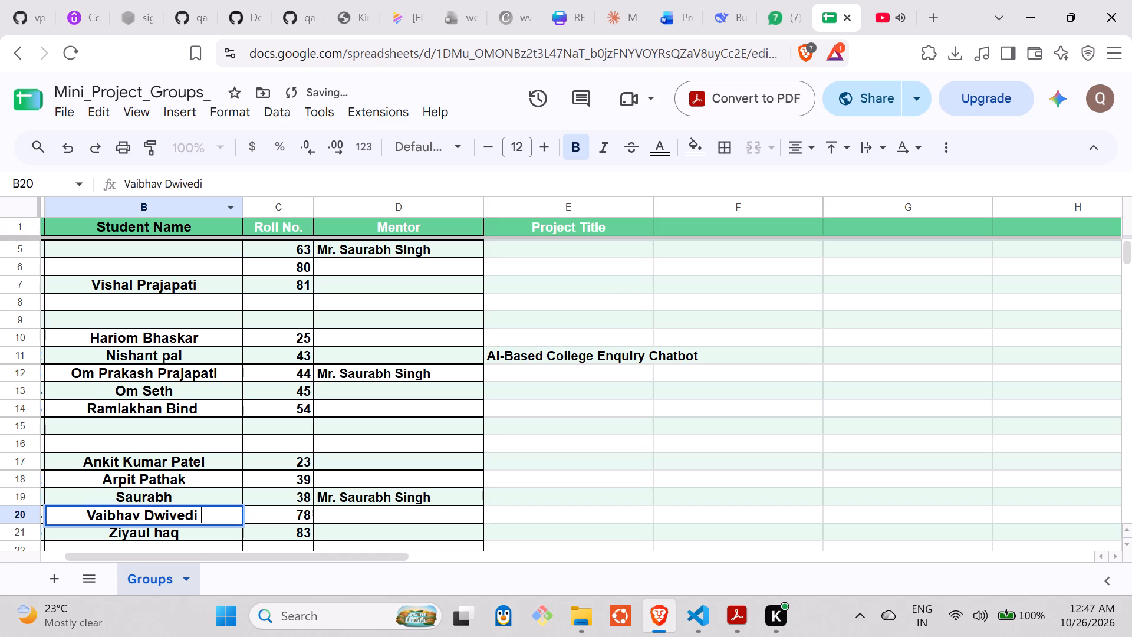
pyautogui.tripleClick(153, 189)
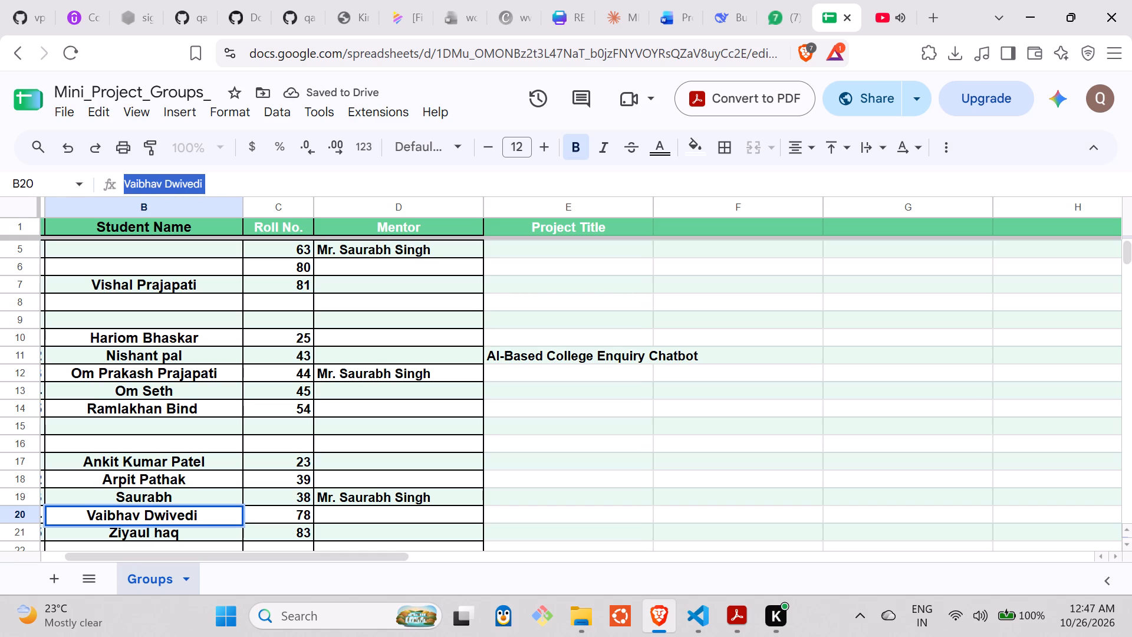
pyautogui.hotkey('ctrl', 'v')
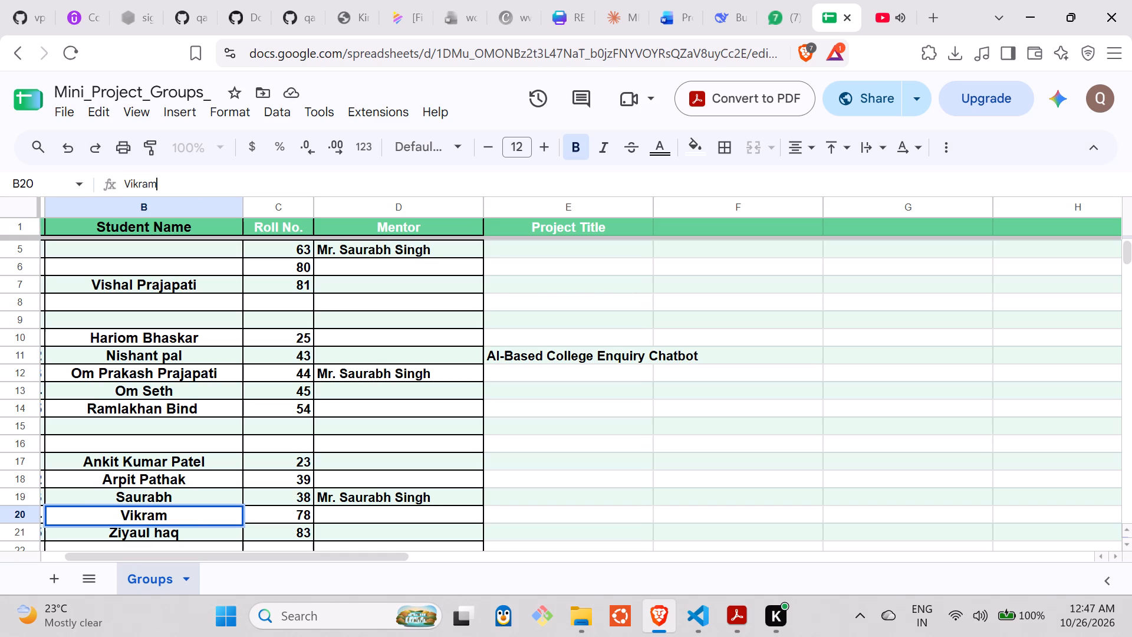
# Move the student name from cell B7 to cell B21, overwriting the name there.
pyautogui.click(148, 279)
pyautogui.tripleClick(164, 189)
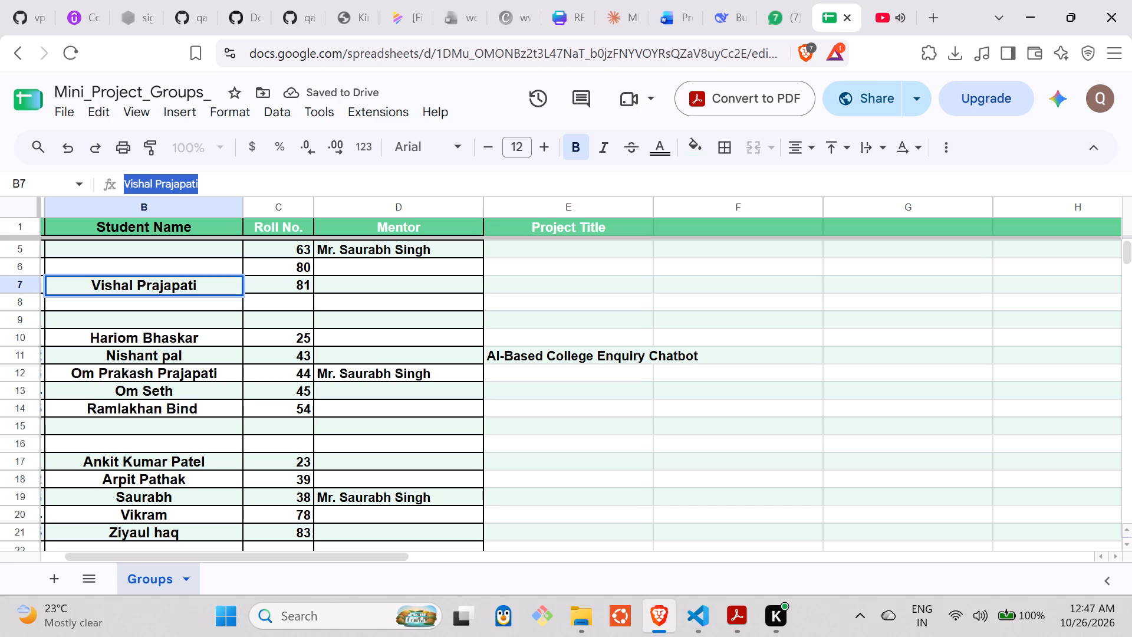
pyautogui.rightClick(164, 189)
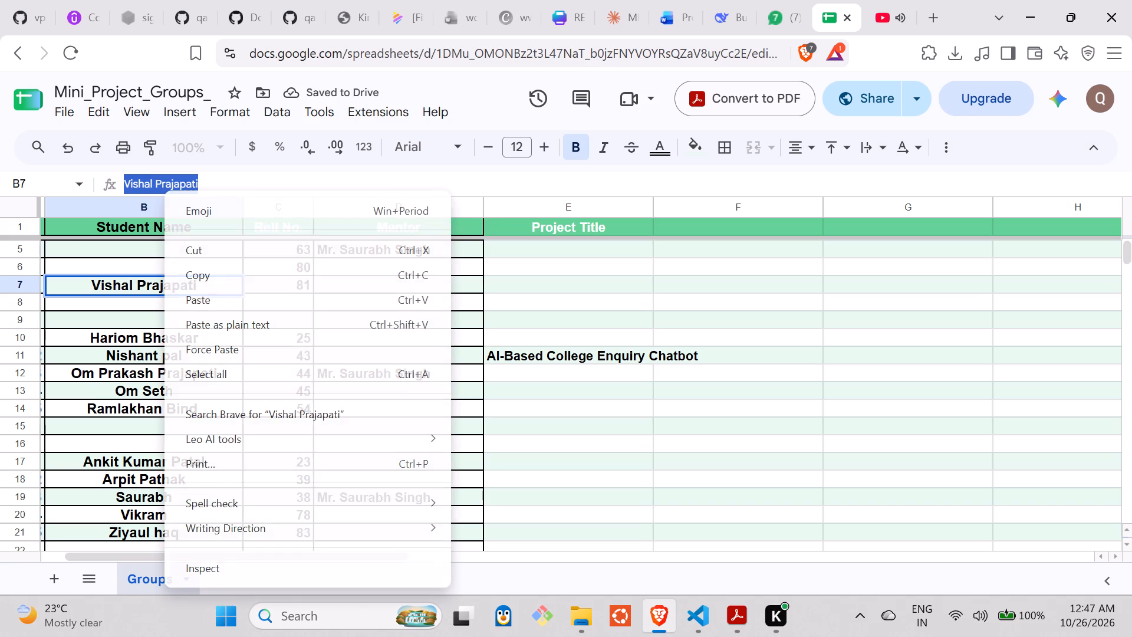
pyautogui.click(195, 264)
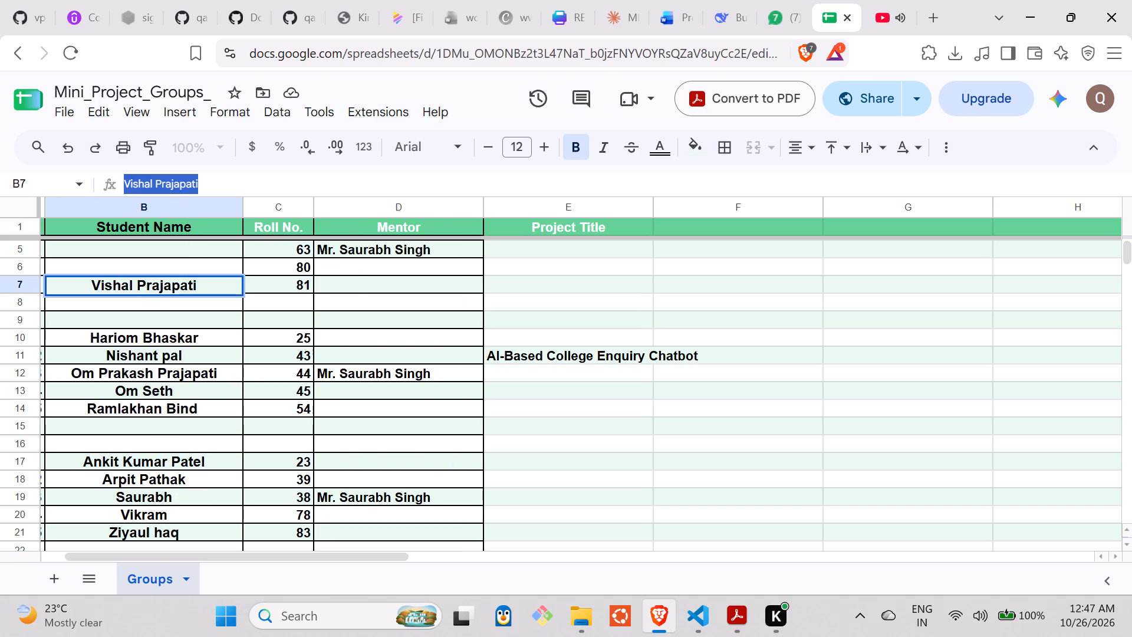
pyautogui.rightClick(173, 182)
pyautogui.click(197, 235)
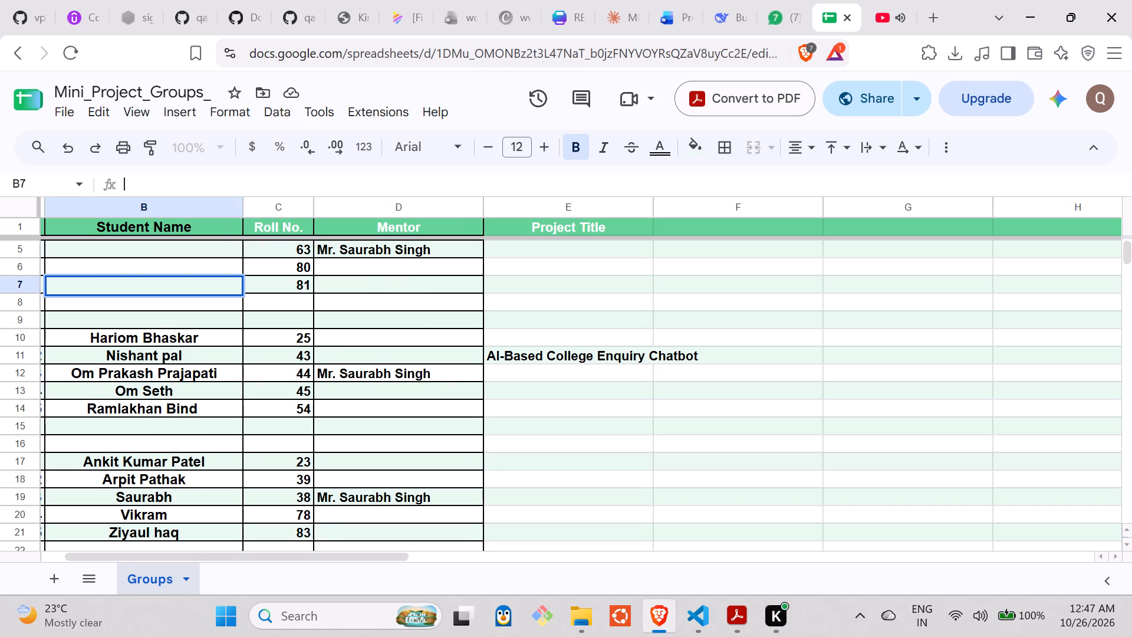
pyautogui.click(129, 526)
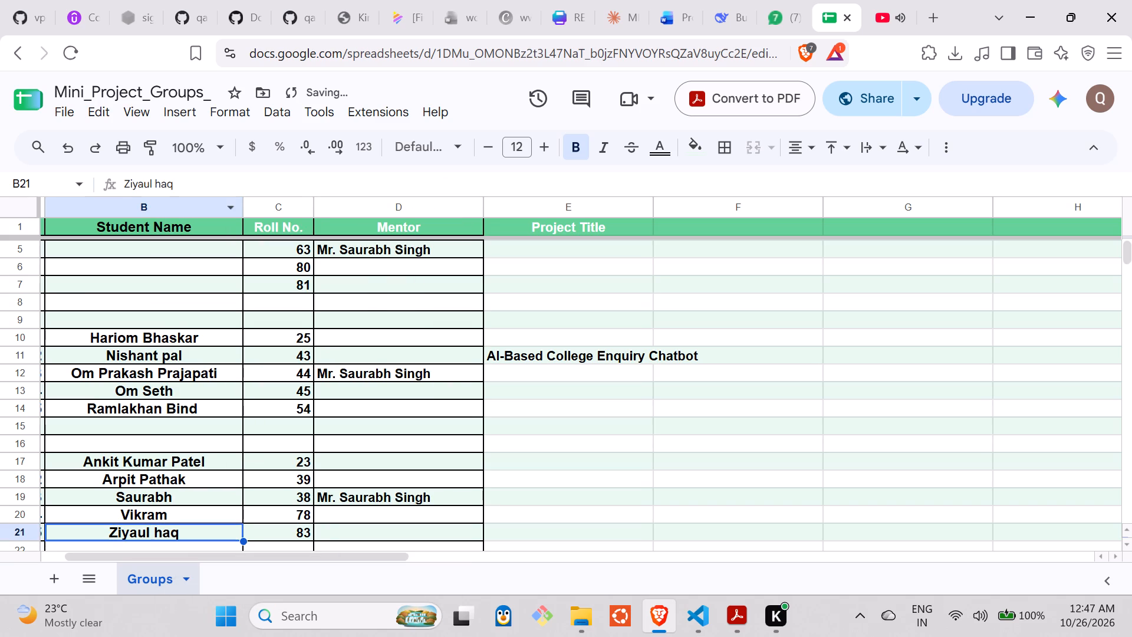
pyautogui.tripleClick(142, 179)
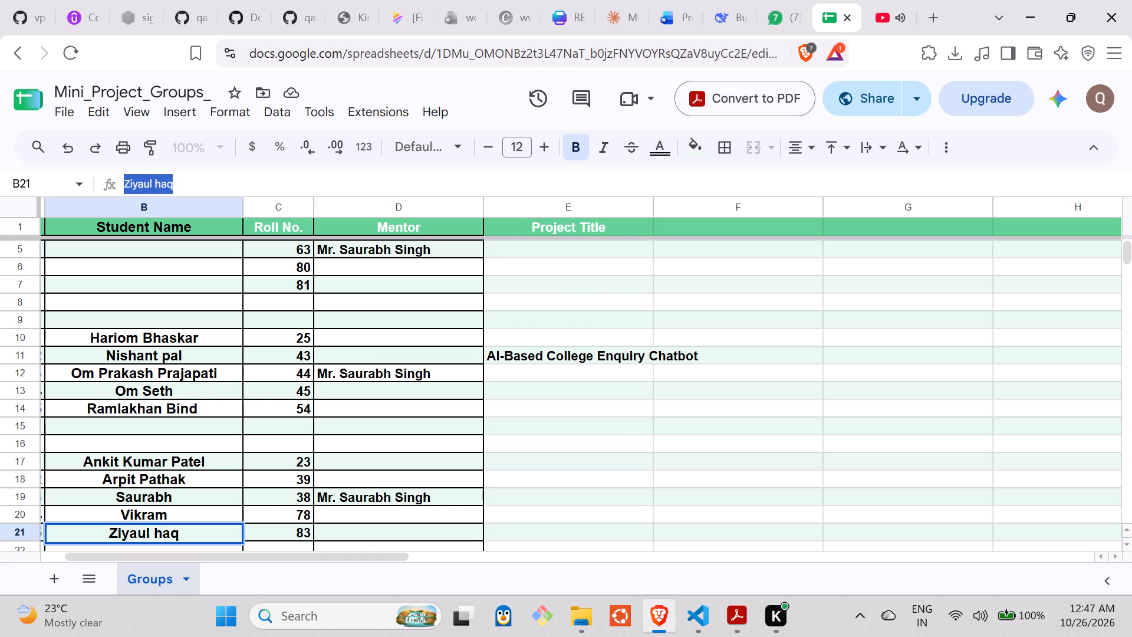
pyautogui.hotkey('ctrl', 'v')
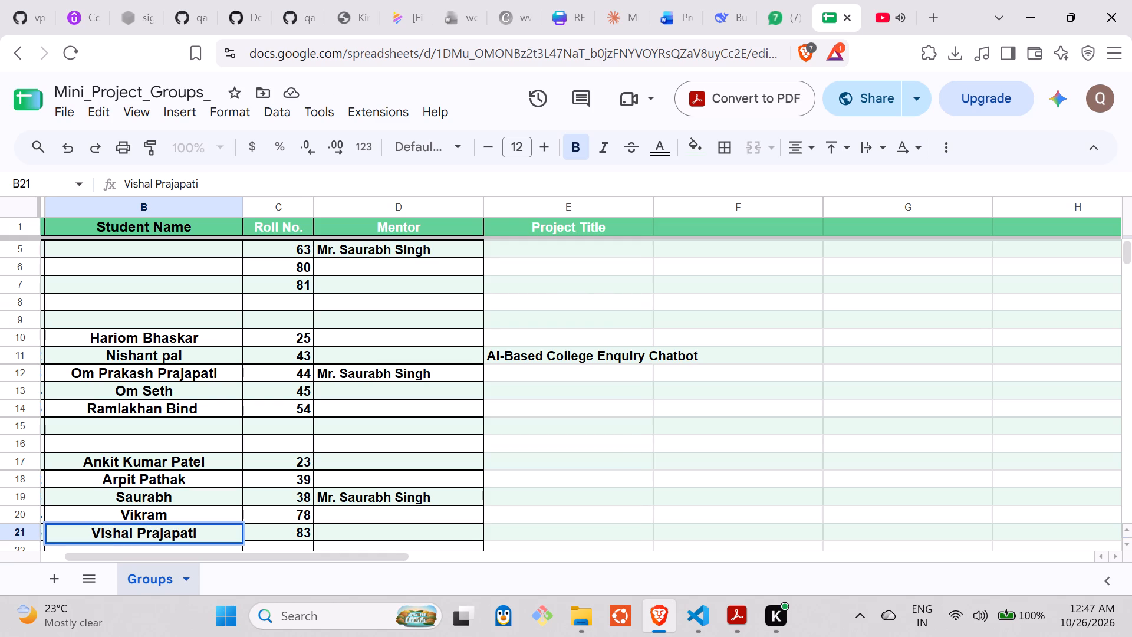
# Replace the roll numbers in cells C17 to C21 with 10, 17, 63, 80 and 81.
pyautogui.click(307, 467)
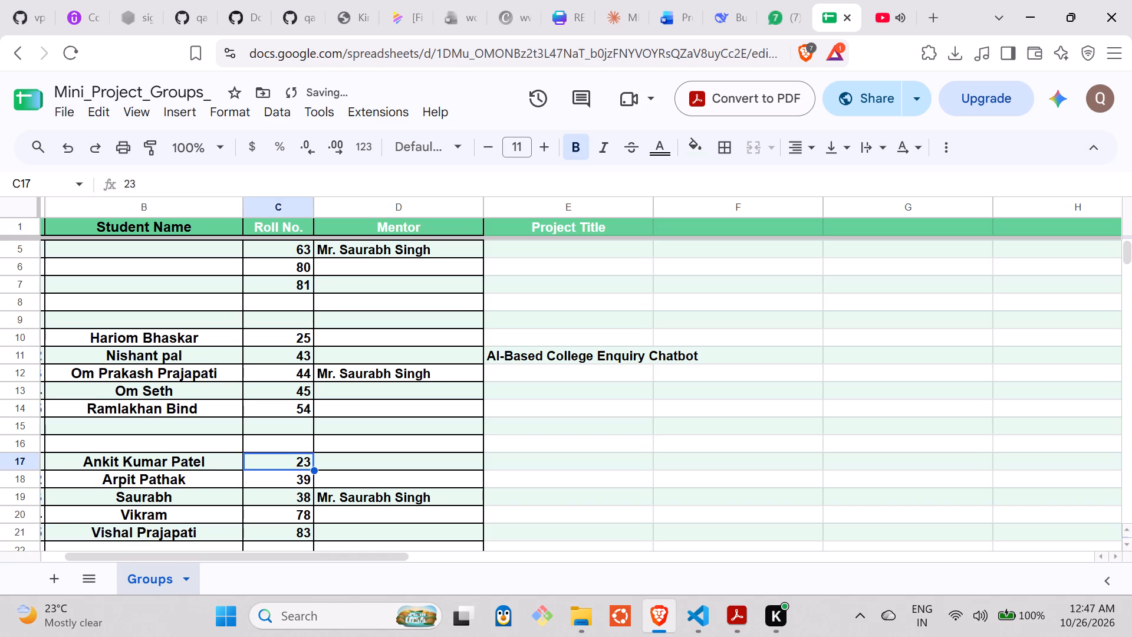
pyautogui.scroll(1, 276, 451)
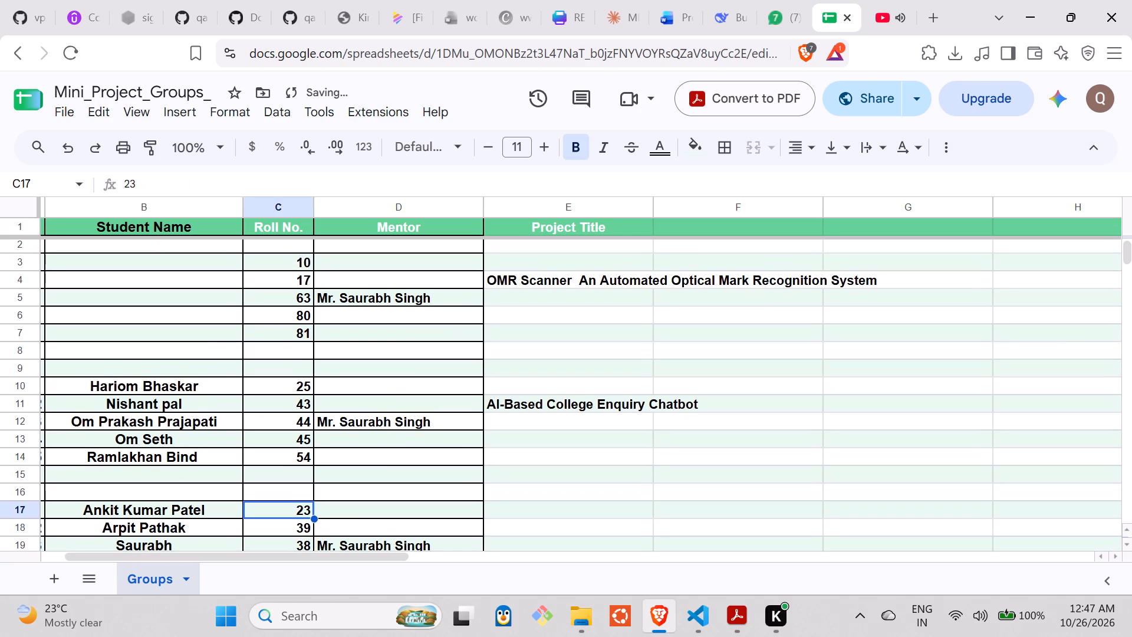
pyautogui.scroll(1, 276, 451)
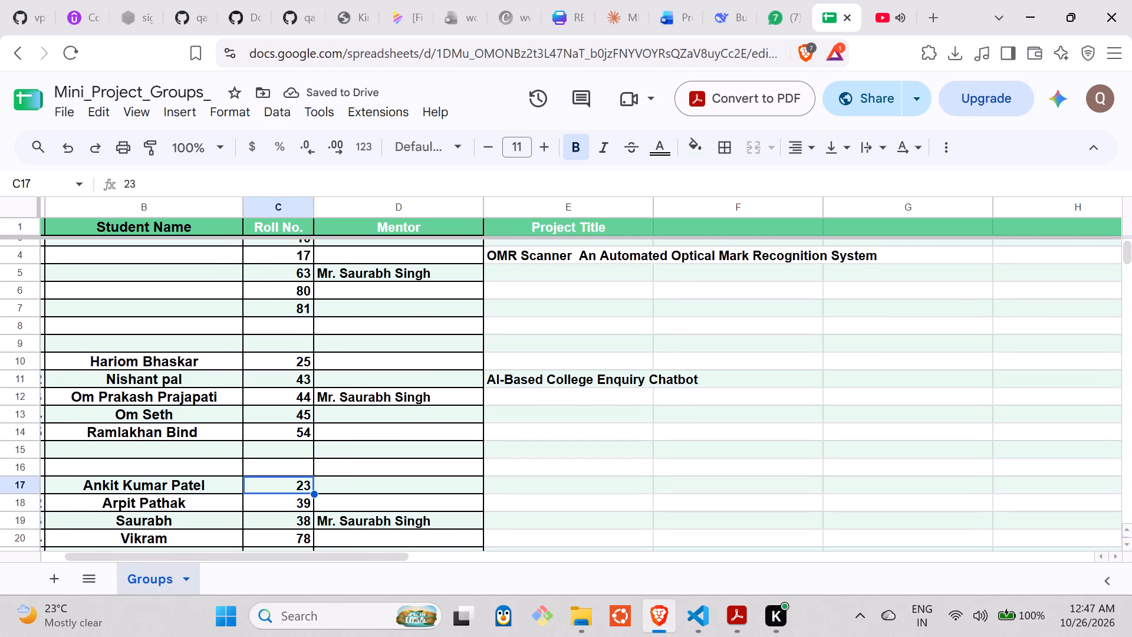
pyautogui.press('BackSpace')
pyautogui.press('BackSpace')
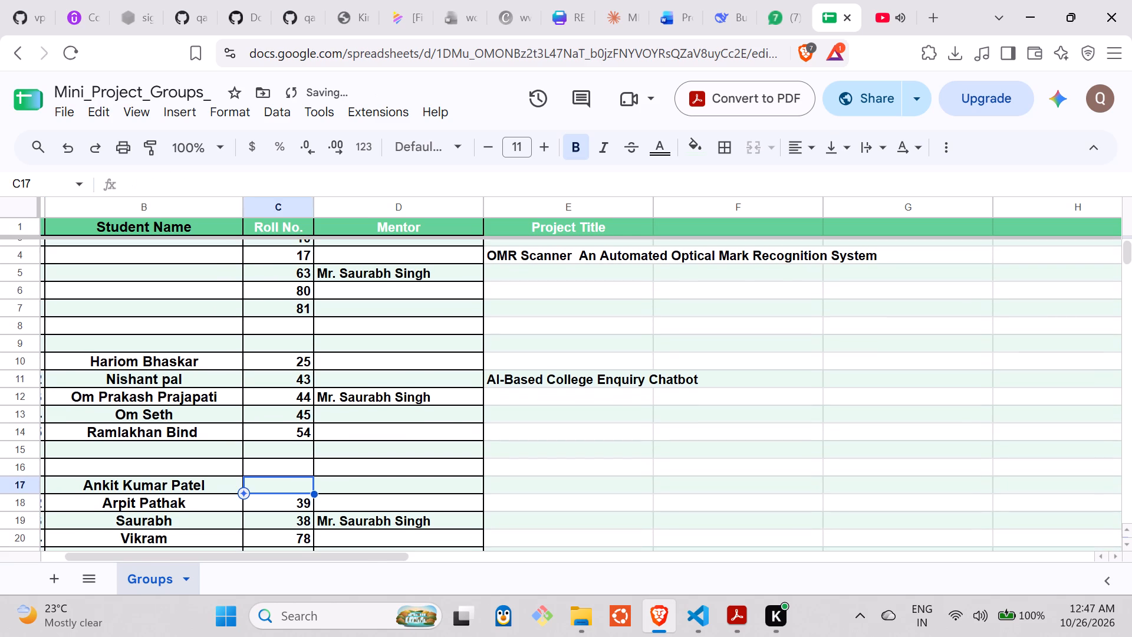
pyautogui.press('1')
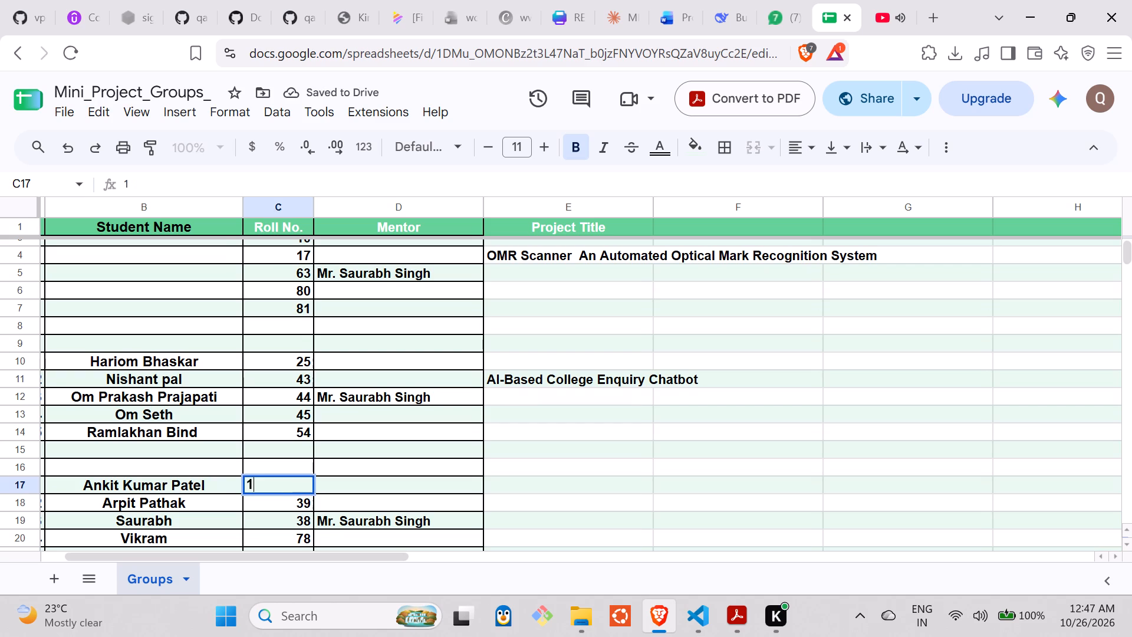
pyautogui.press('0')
pyautogui.press('Down')
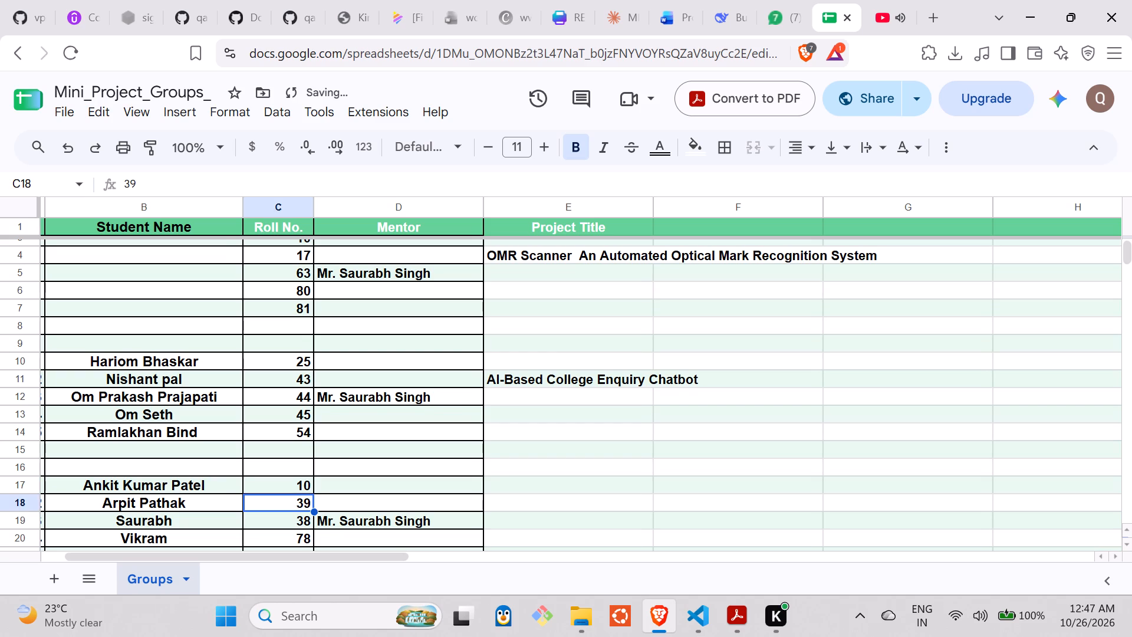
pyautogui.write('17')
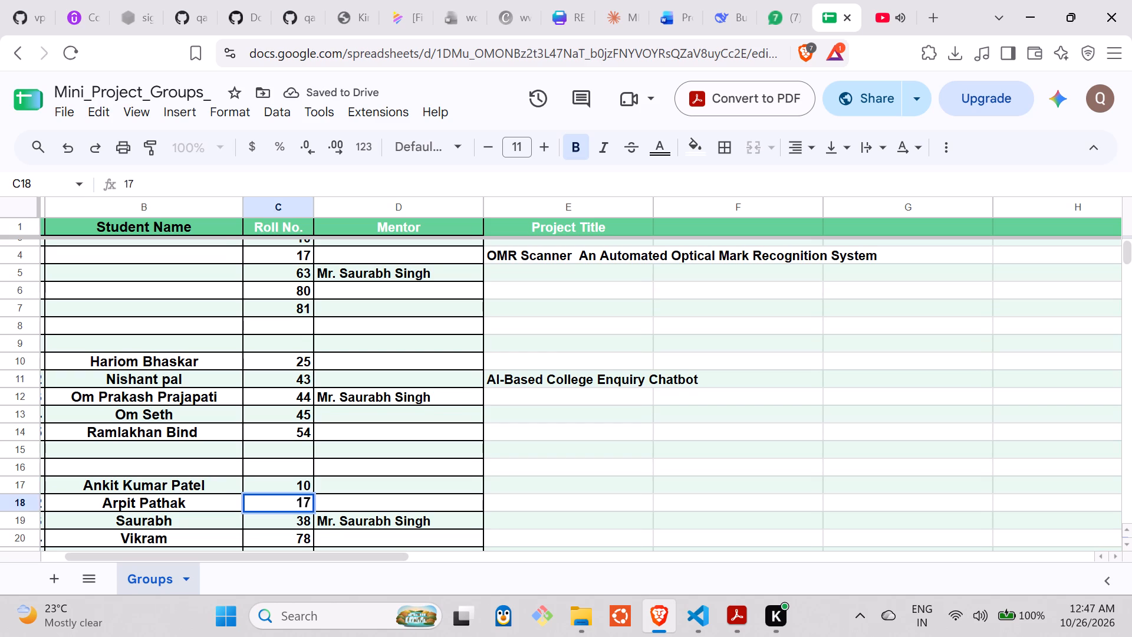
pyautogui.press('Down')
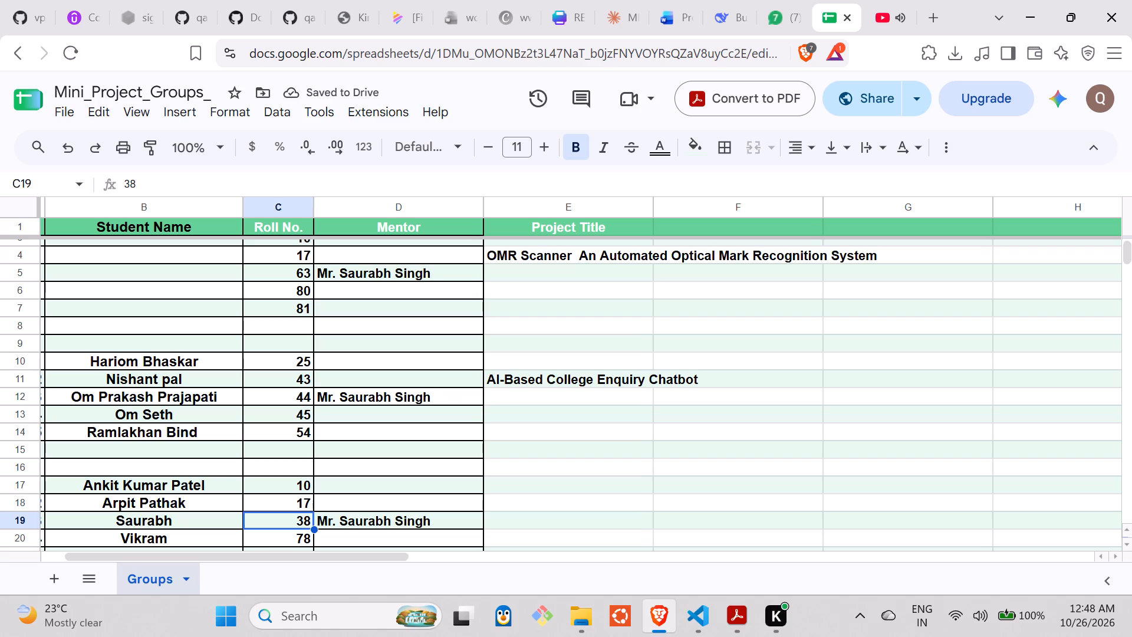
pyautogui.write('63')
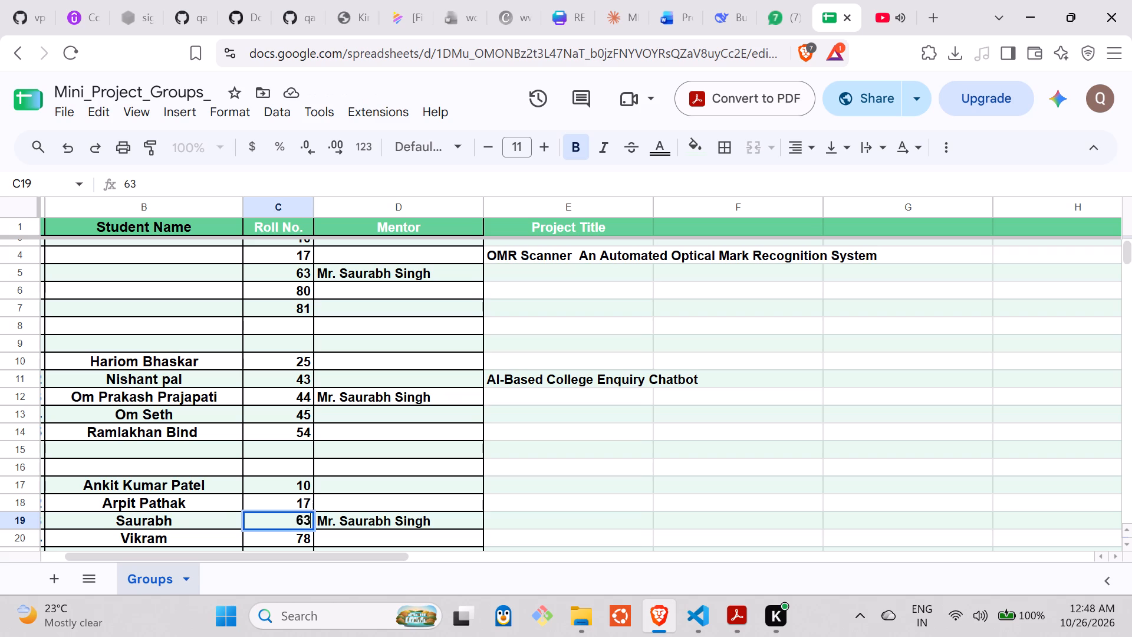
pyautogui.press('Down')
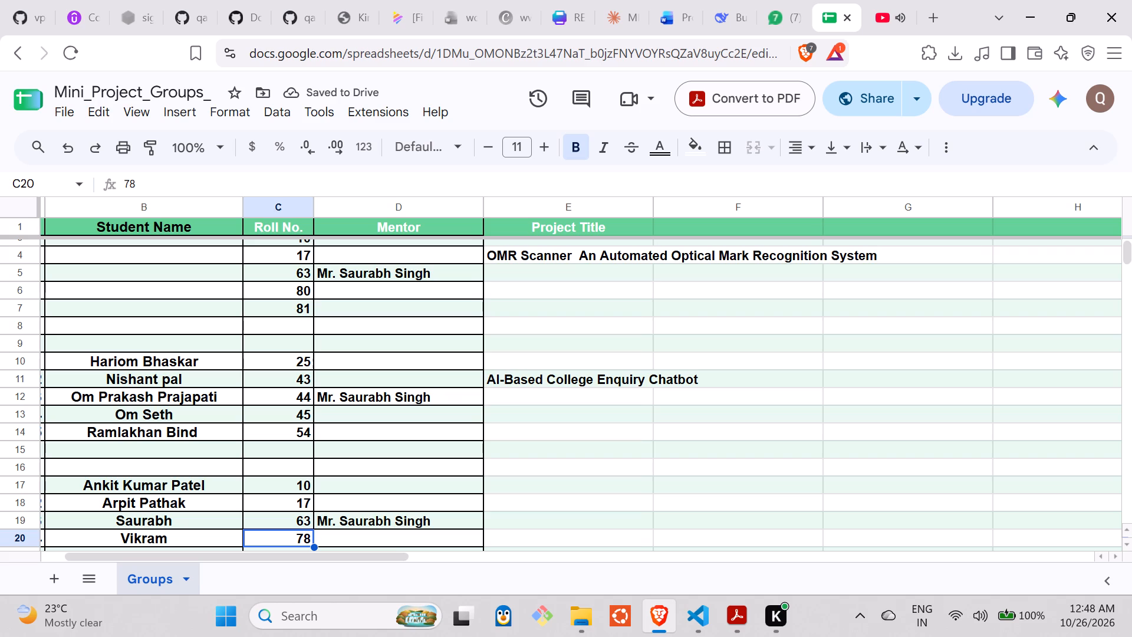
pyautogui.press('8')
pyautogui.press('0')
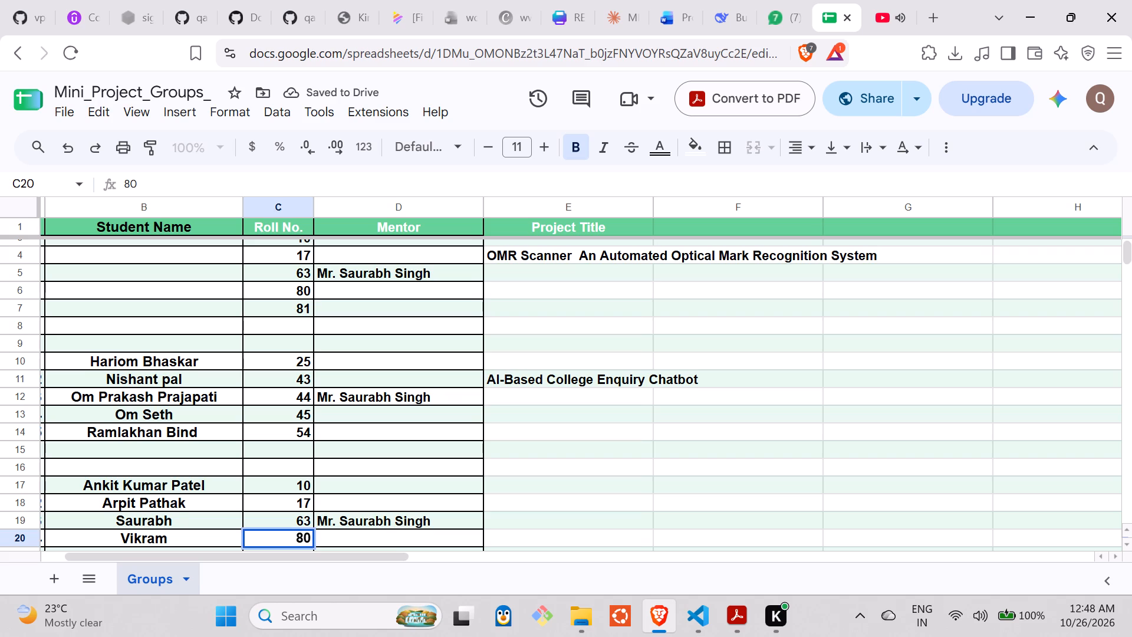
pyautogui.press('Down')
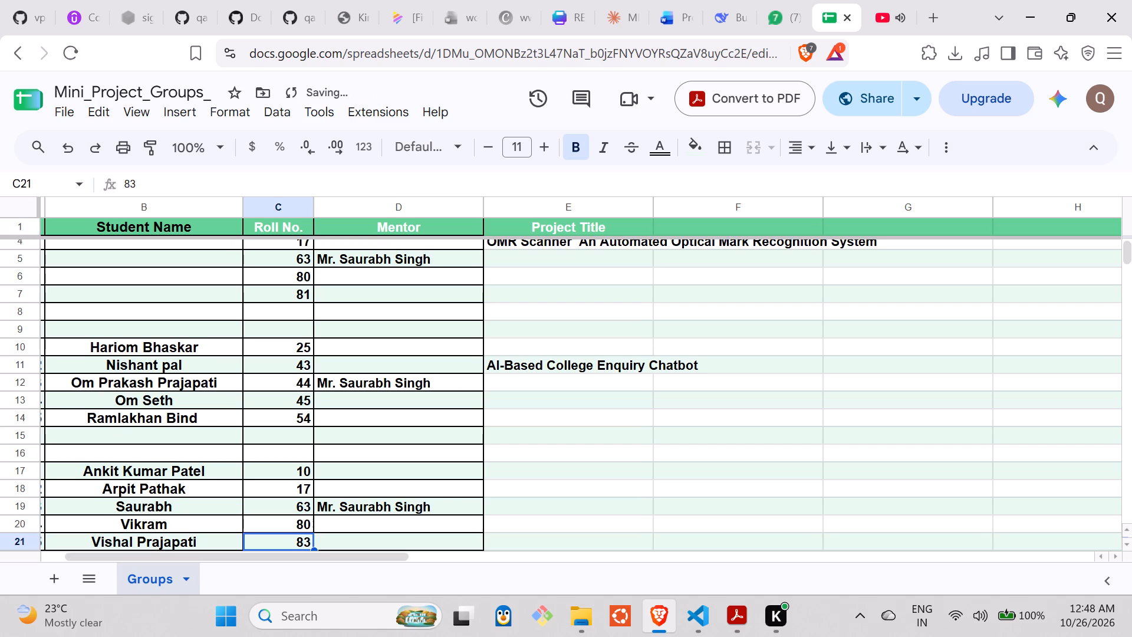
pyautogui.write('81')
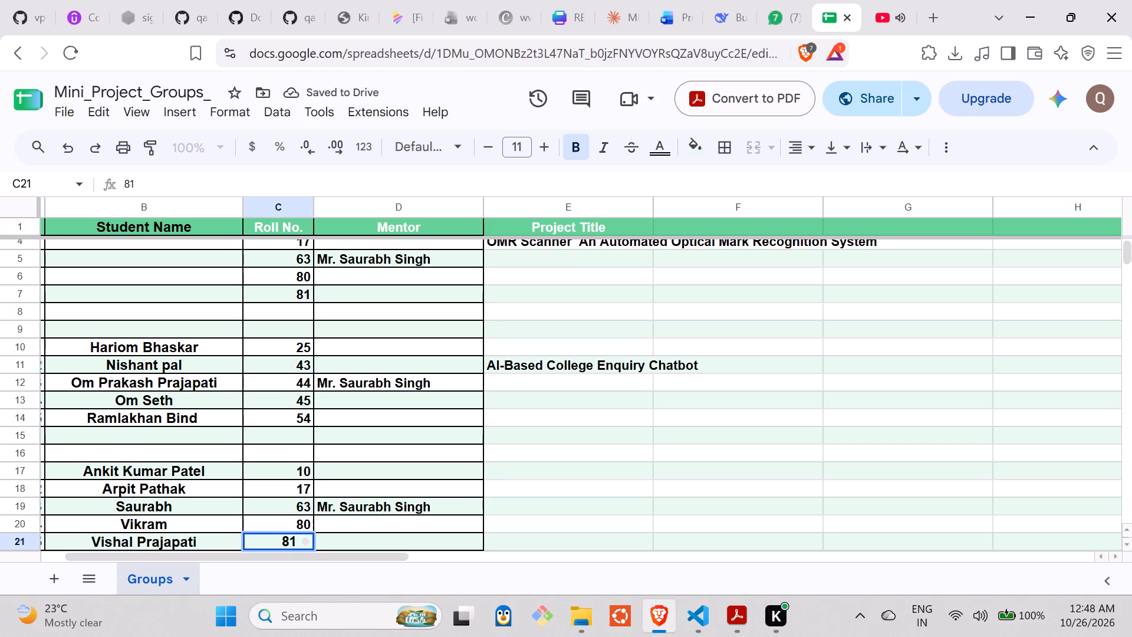
# Move the project title "OMR Scanner An Automated Optical Mark Recognition System" from cell E4 to cell E18.
pyautogui.click(501, 243)
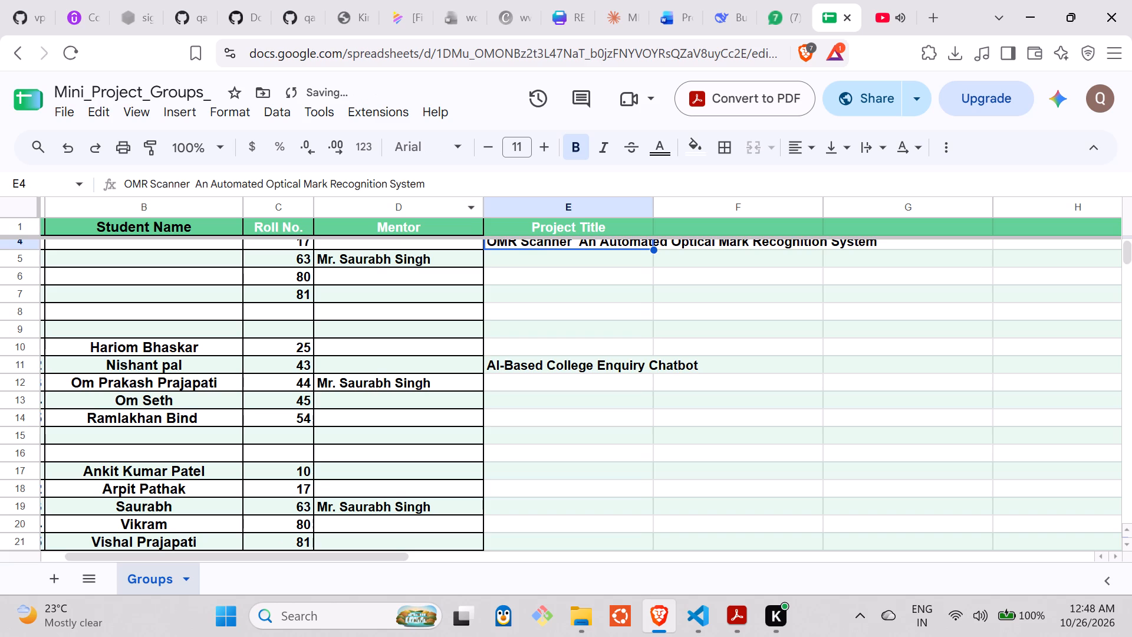
pyautogui.moveTo(431, 177); pyautogui.dragTo(132, 178)
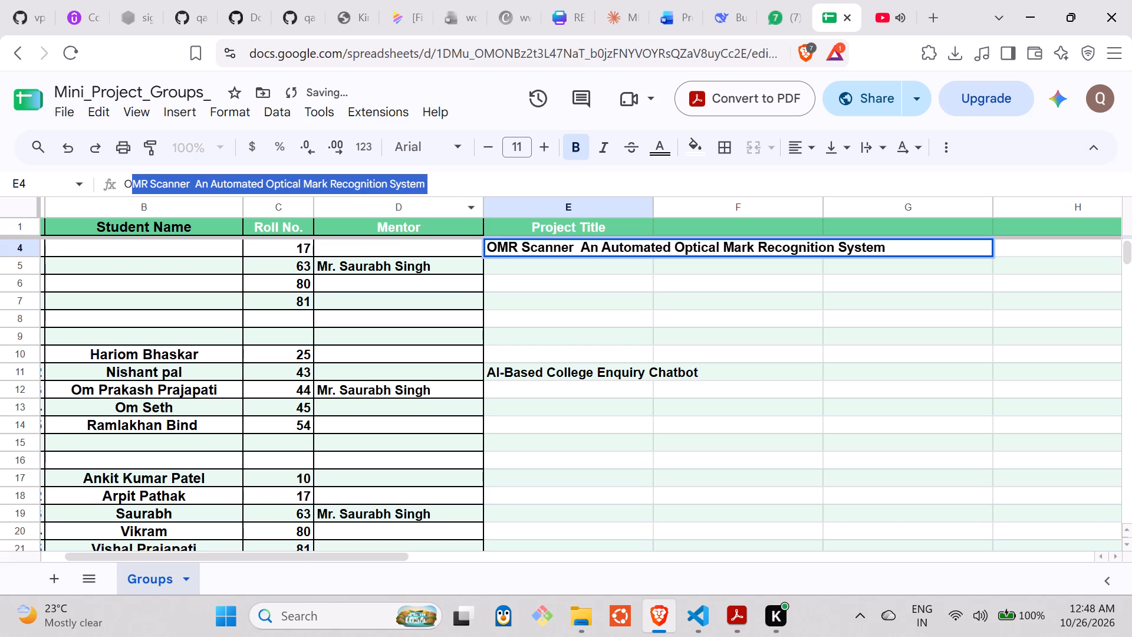
pyautogui.moveTo(132, 178); pyautogui.dragTo(125, 174)
pyautogui.rightClick(145, 182)
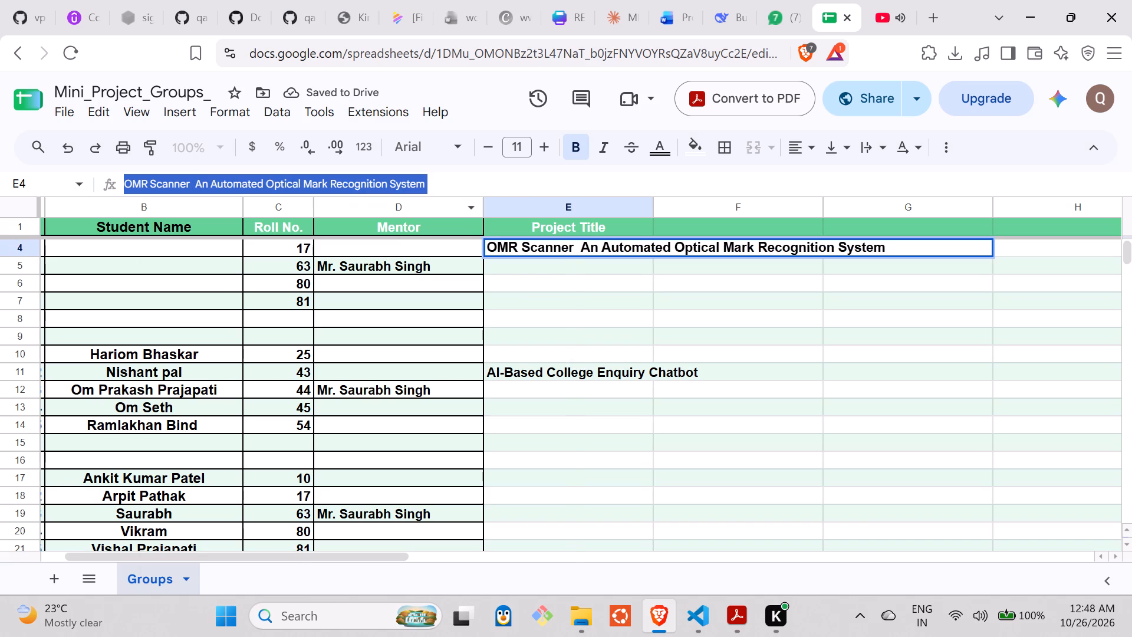
pyautogui.click(185, 237)
pyautogui.scroll(-1, 475, 354)
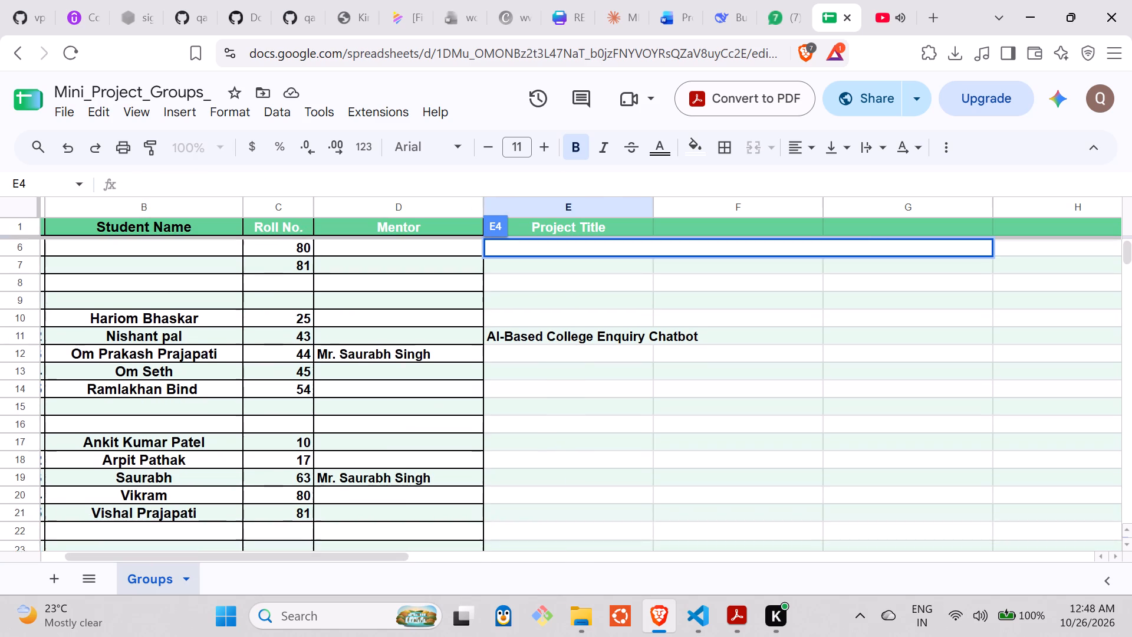
pyautogui.scroll(-1, 475, 354)
pyautogui.click(497, 454)
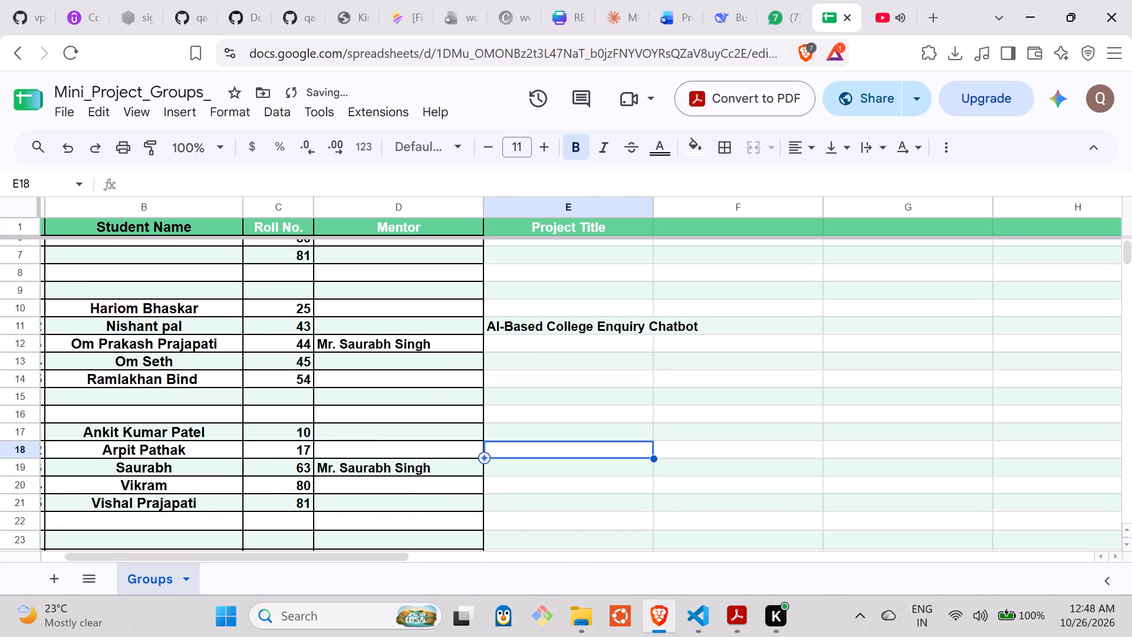
pyautogui.hotkey('ctrl', 'v')
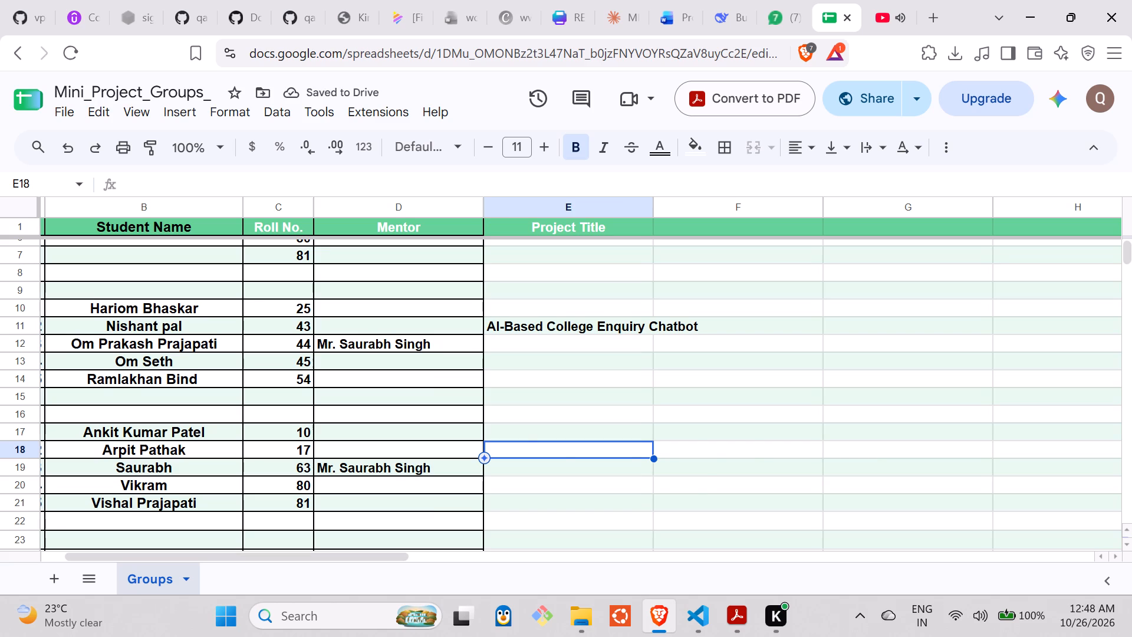
pyautogui.click(663, 348)
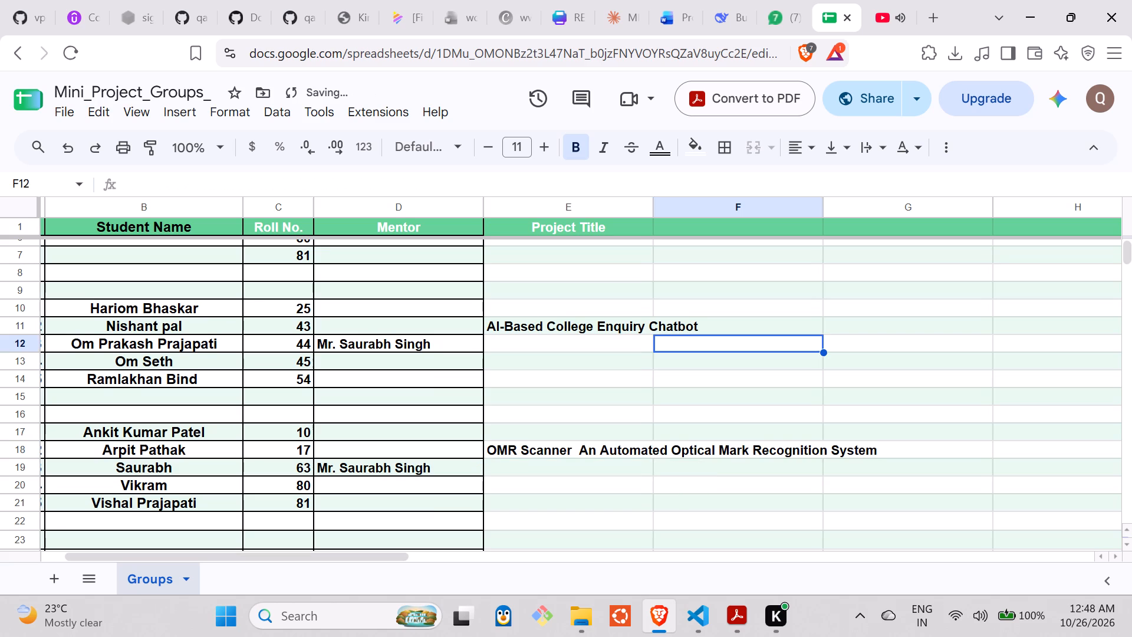
pyautogui.scroll(3, 678, 401)
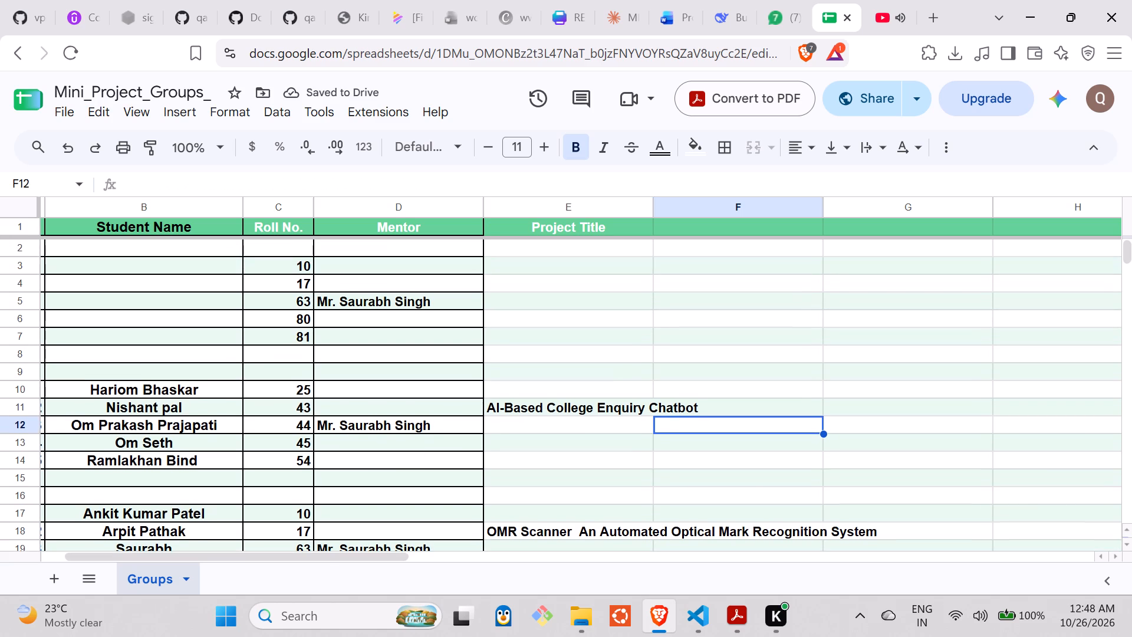
pyautogui.scroll(1, 678, 401)
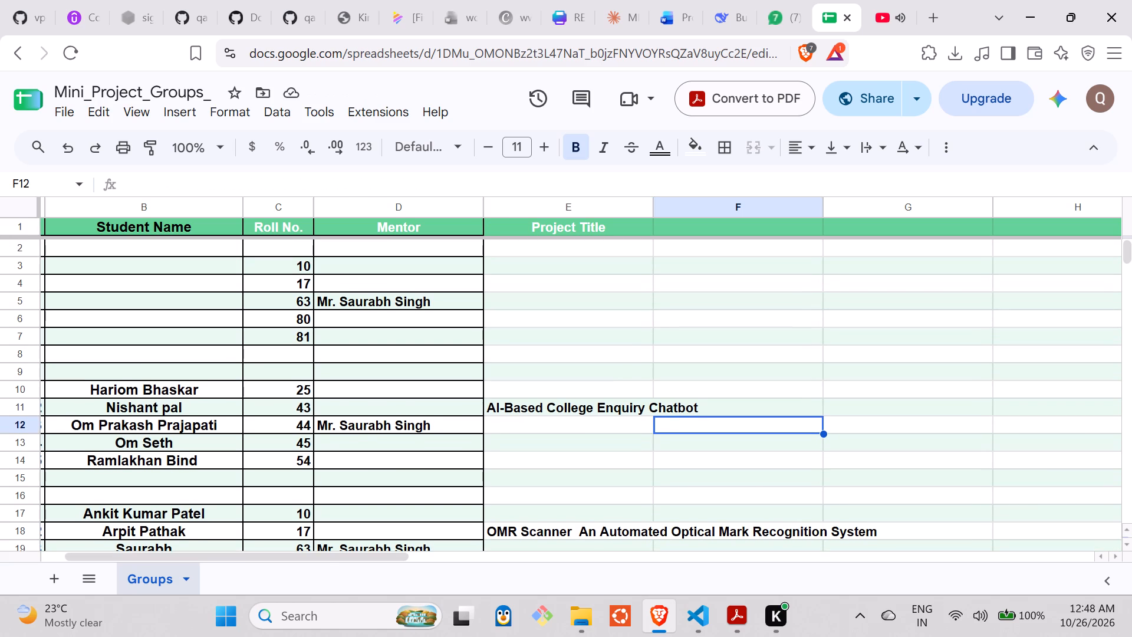
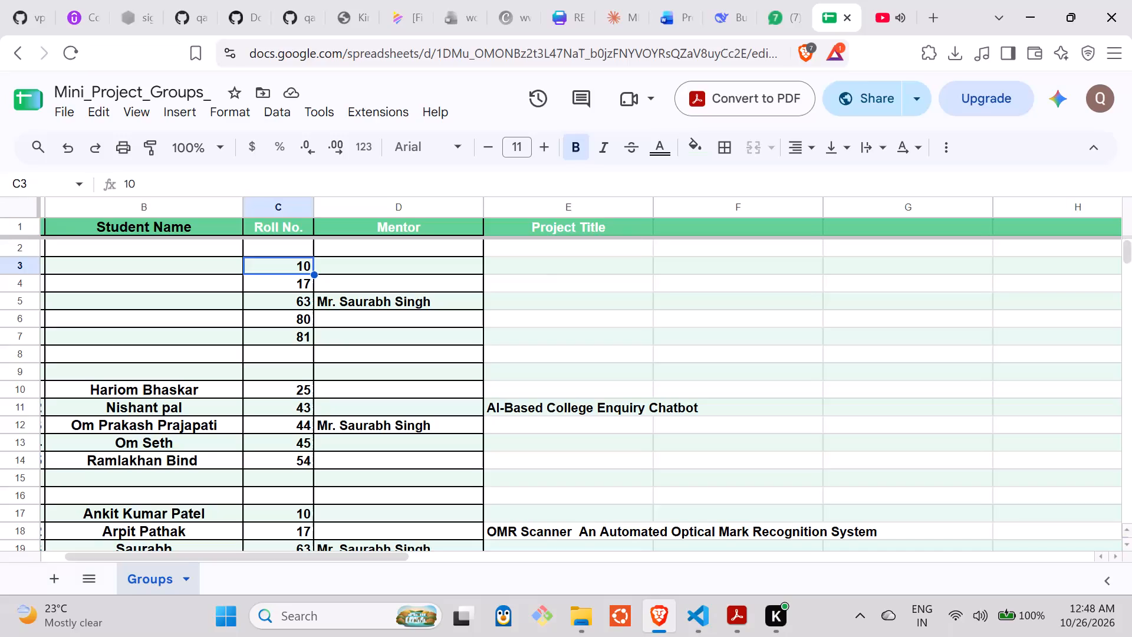
# Replace the Group 1 roll numbers in cells C3 to C7 with 39, 23, 78, 39 and 83.
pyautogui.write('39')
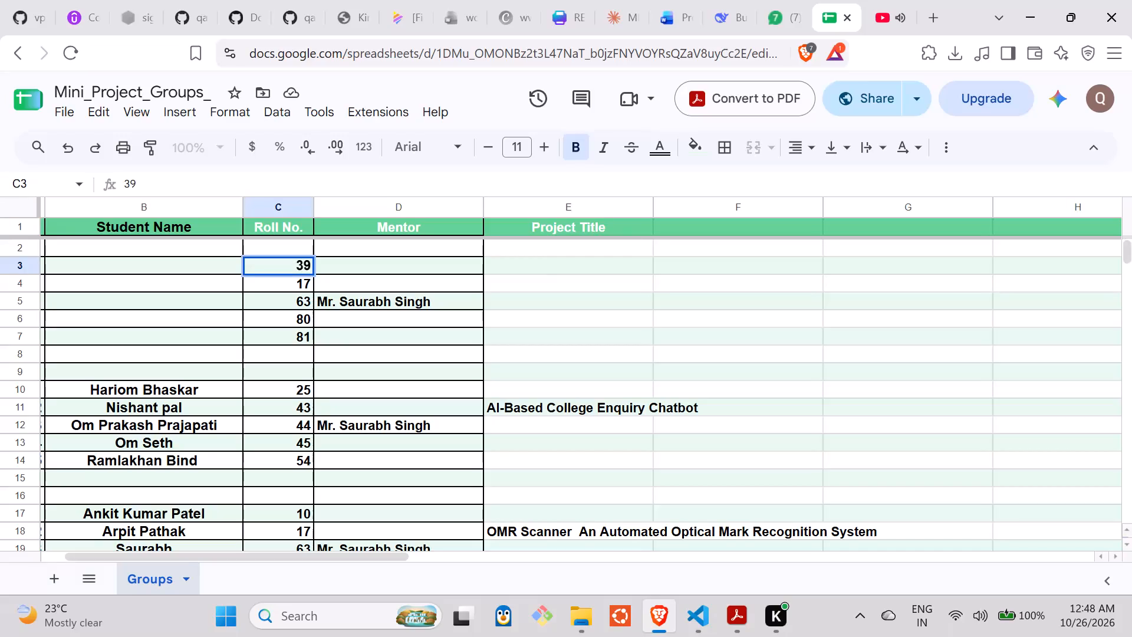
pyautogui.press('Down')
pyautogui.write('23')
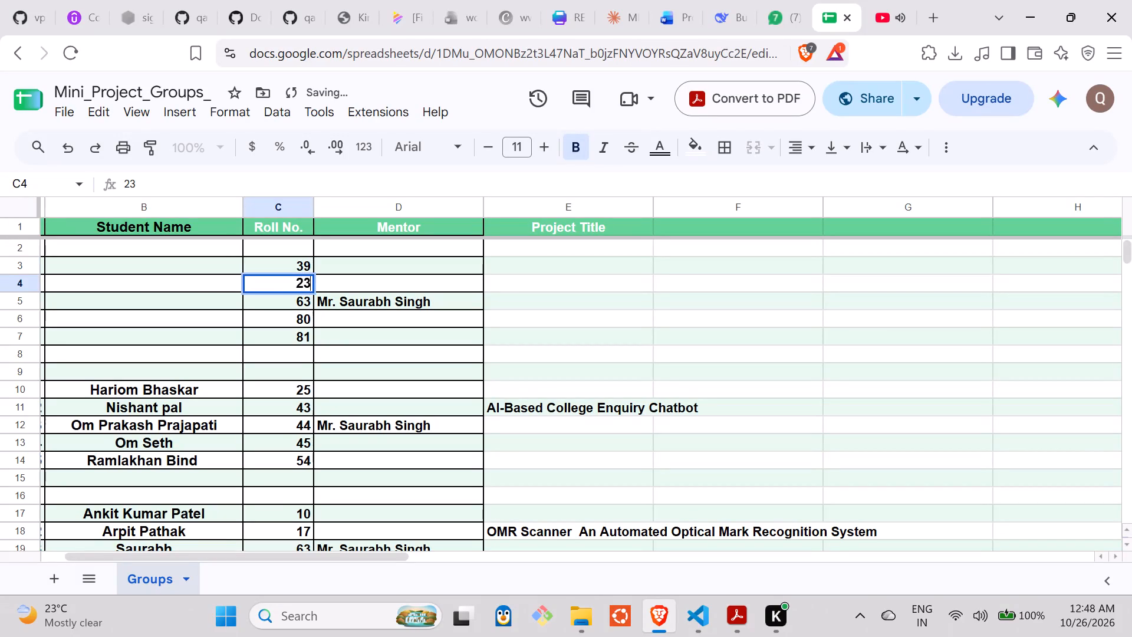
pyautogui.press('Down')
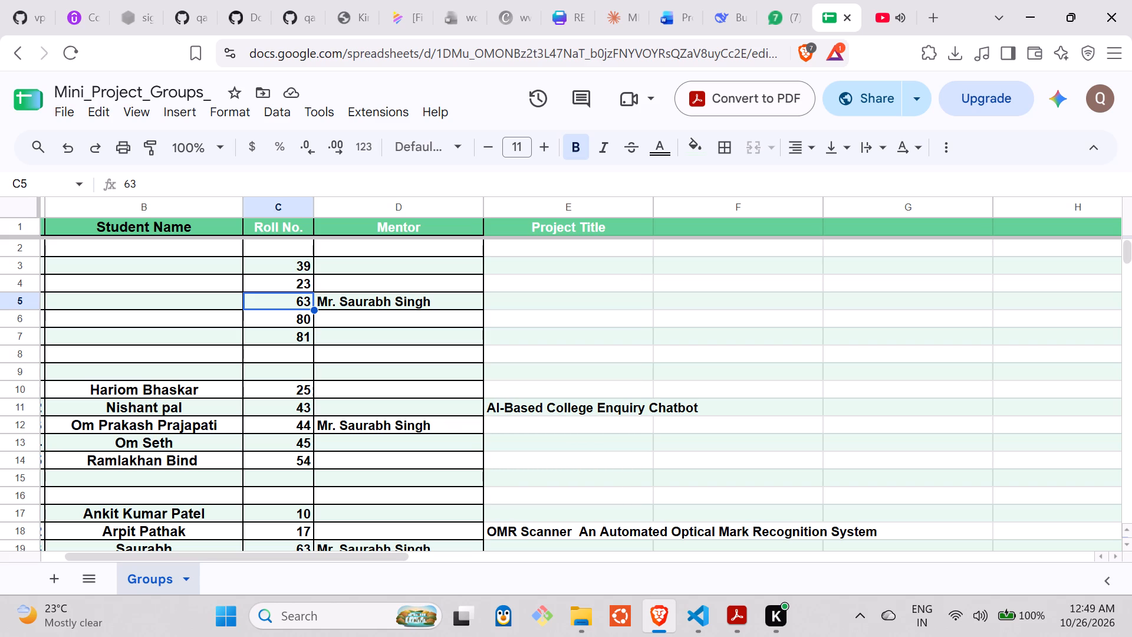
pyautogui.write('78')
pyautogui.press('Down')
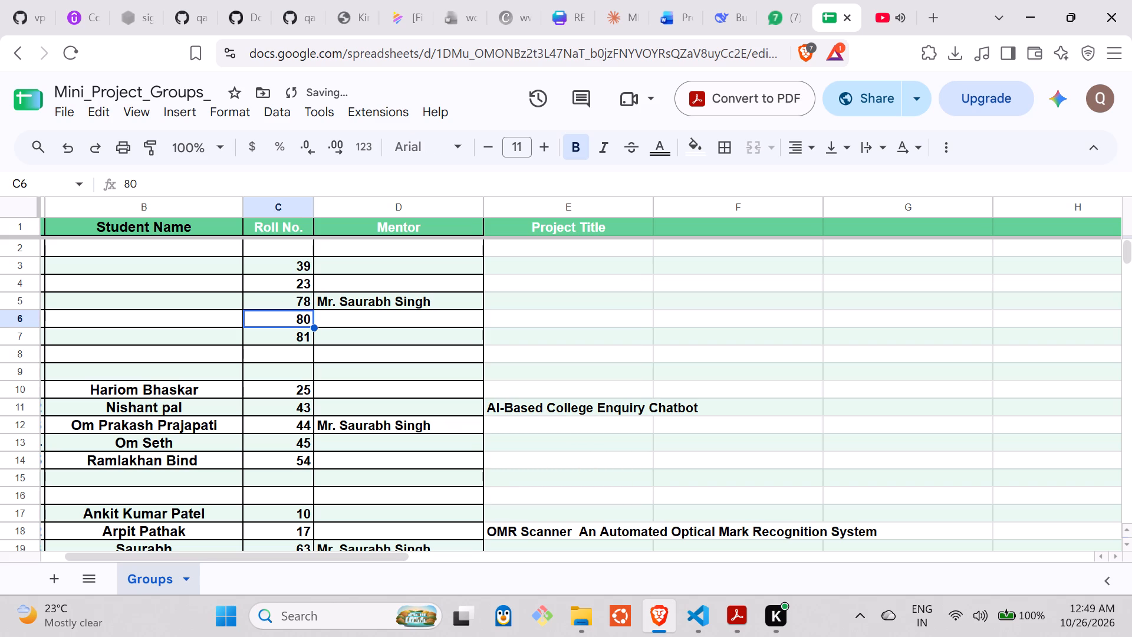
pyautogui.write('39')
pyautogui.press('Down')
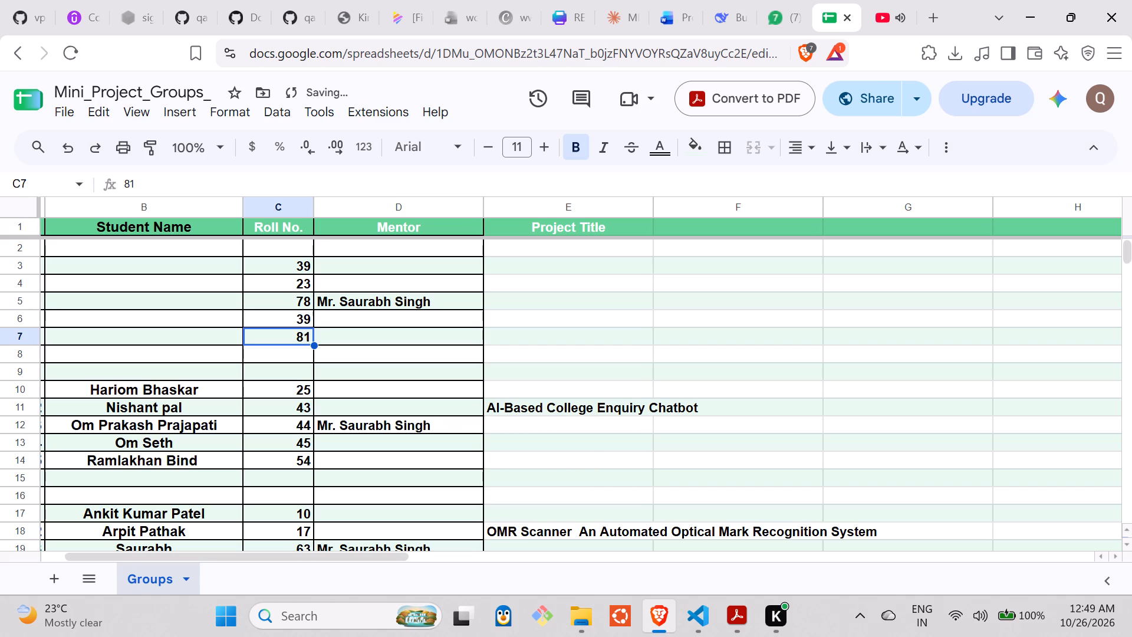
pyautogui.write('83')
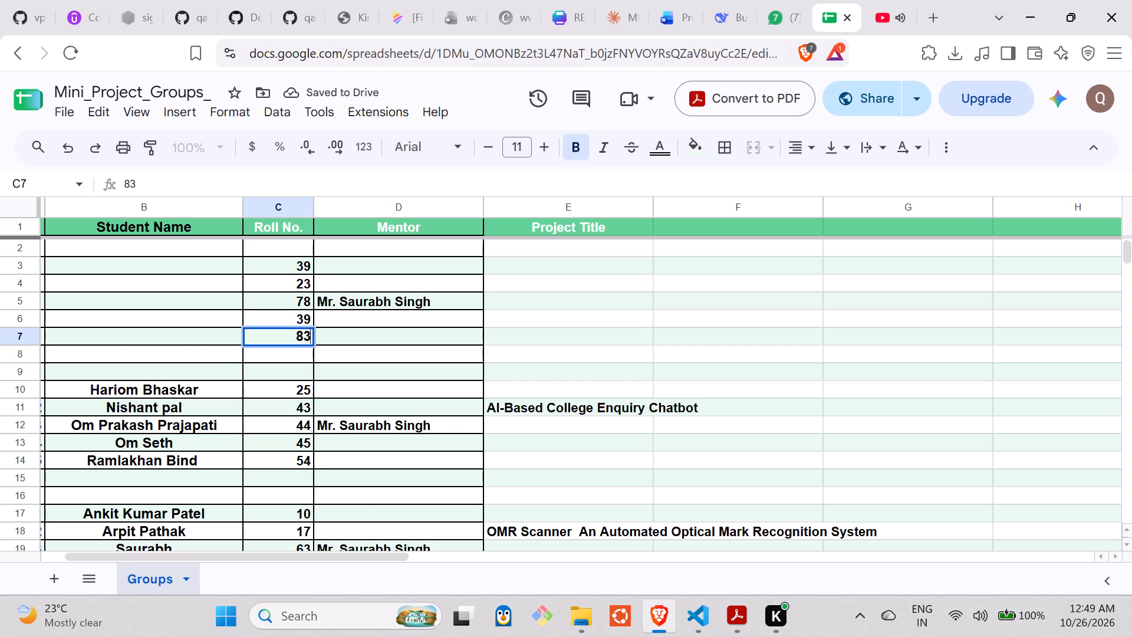
# Enter the first Group 1 student's full name in cell B3, beside roll number 39.
pyautogui.click(123, 268)
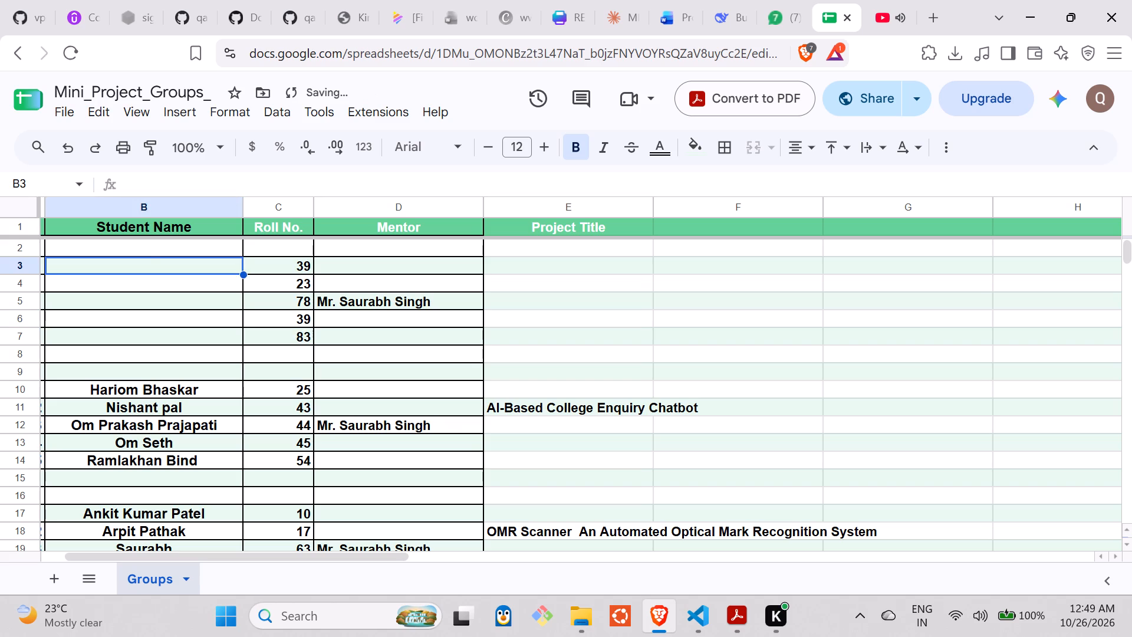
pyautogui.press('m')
pyautogui.press('BackSpace')
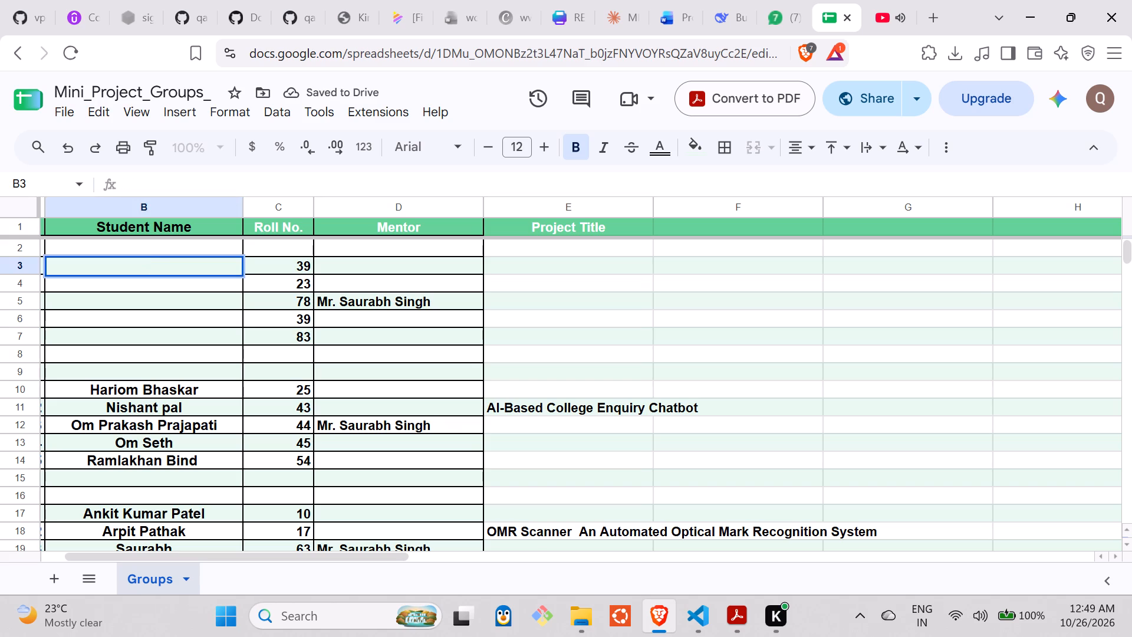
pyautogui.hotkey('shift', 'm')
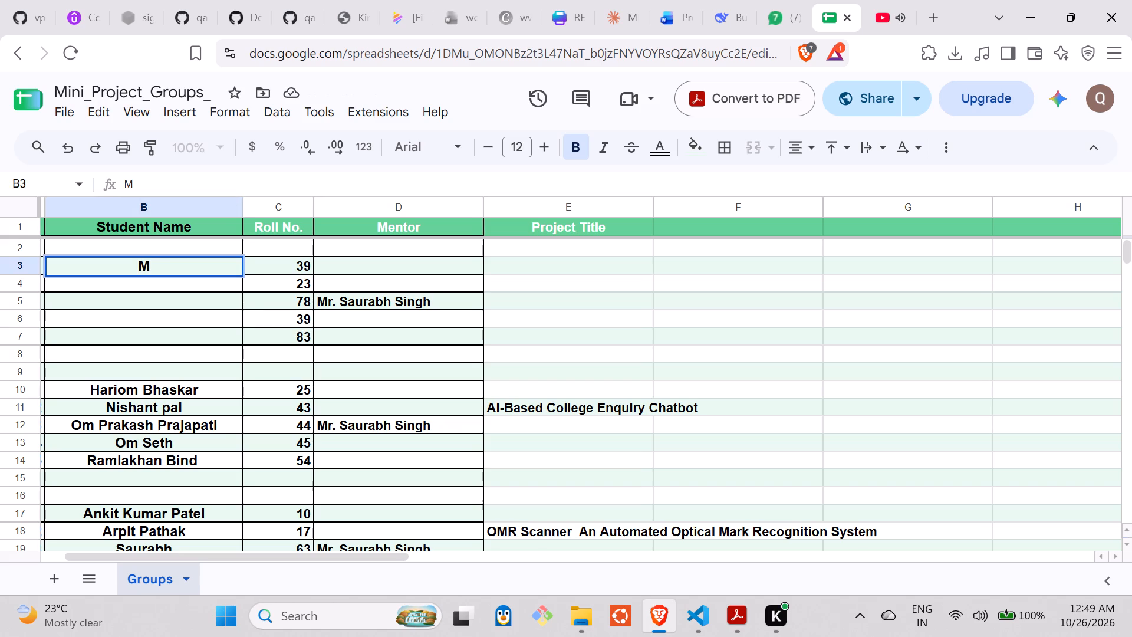
pyautogui.scroll(1, 112, 320)
pyautogui.hscroll(3, 112, 320)
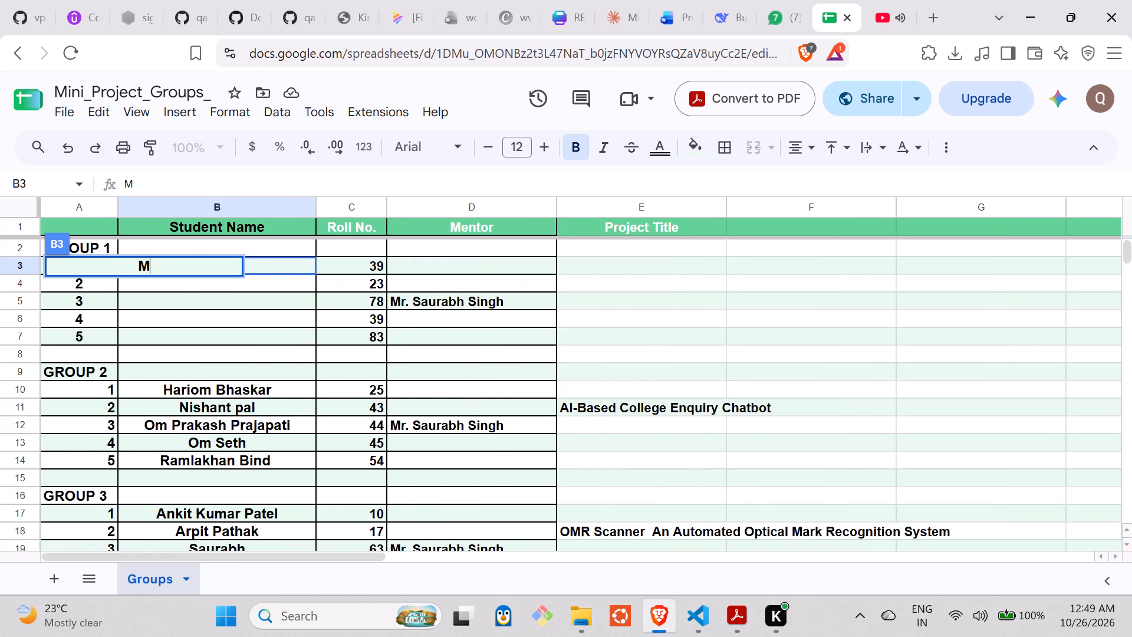
pyautogui.hscroll(1, 112, 320)
pyautogui.click(200, 267)
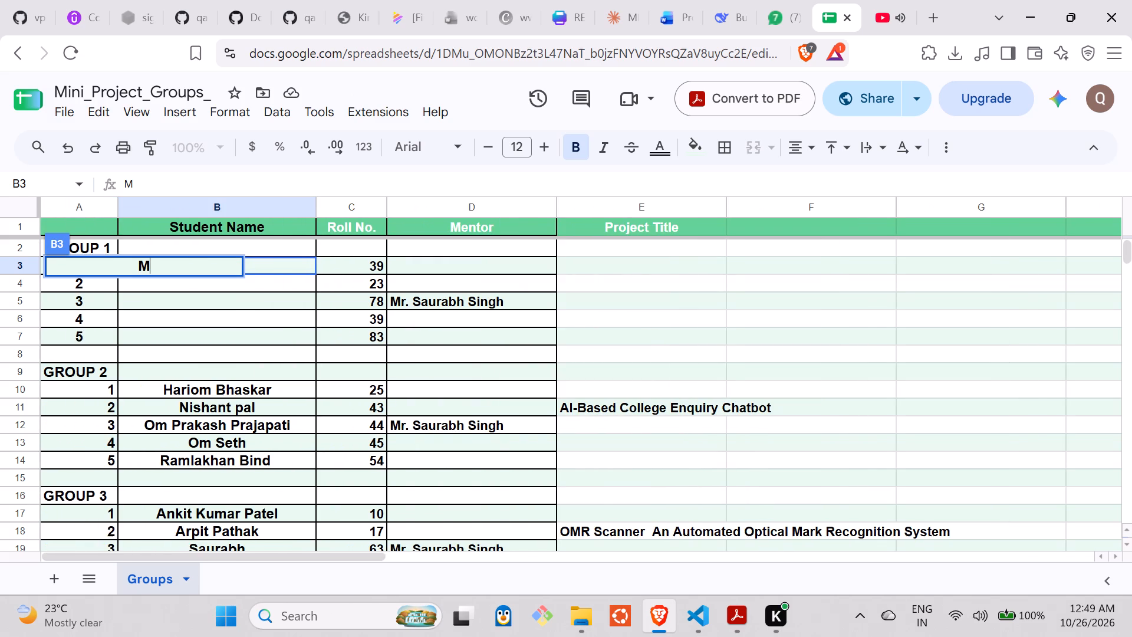
pyautogui.click(264, 283)
pyautogui.click(245, 268)
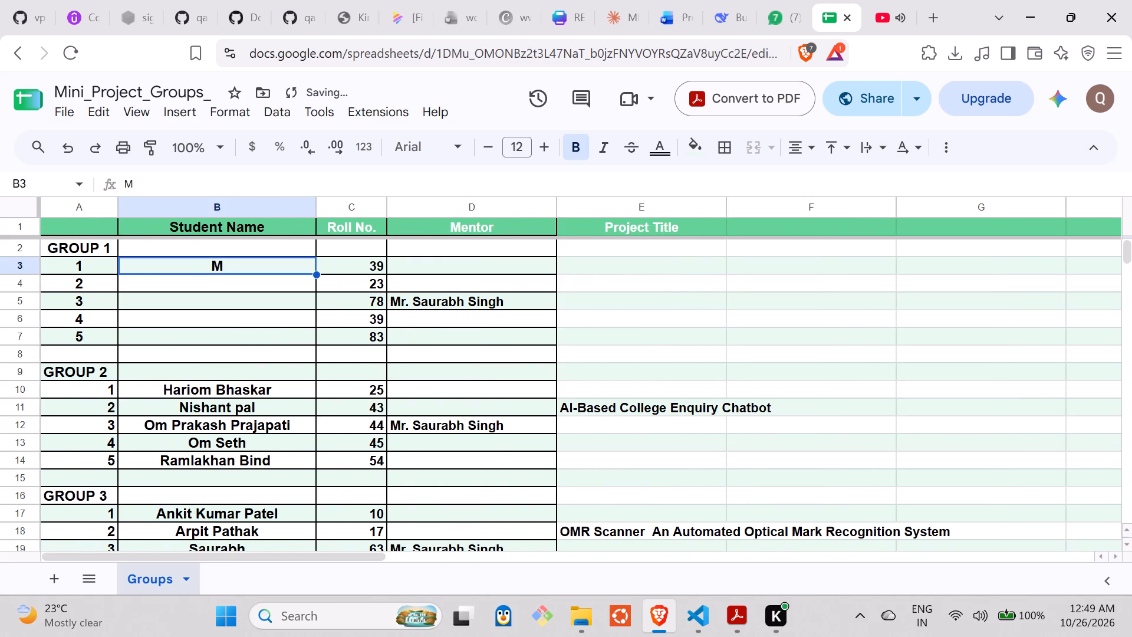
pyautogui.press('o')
pyautogui.press('BackSpace')
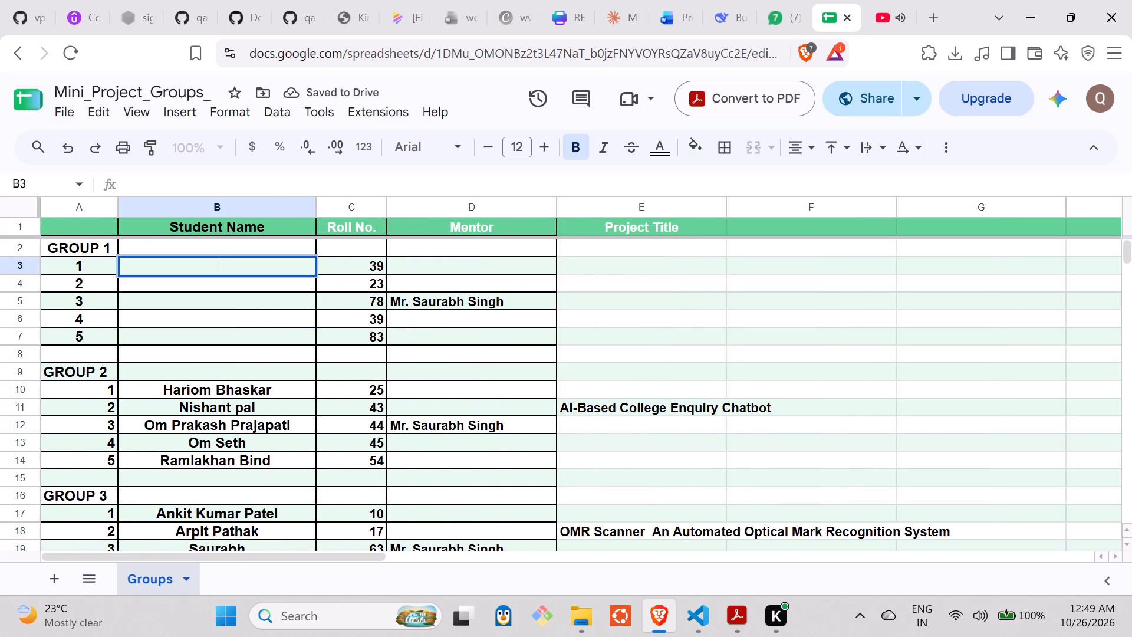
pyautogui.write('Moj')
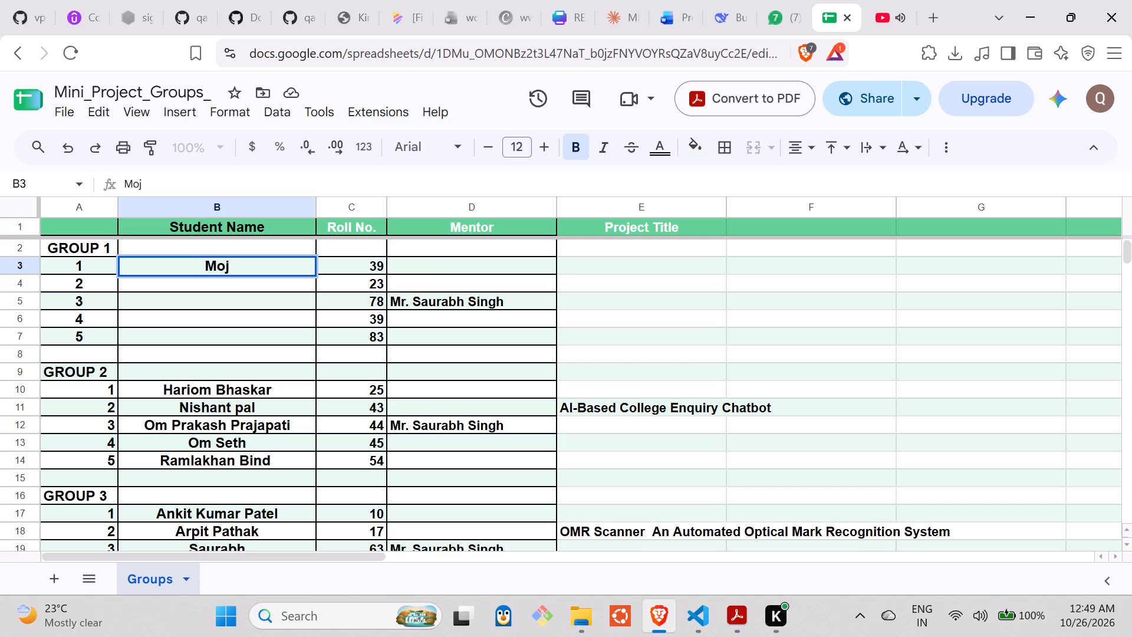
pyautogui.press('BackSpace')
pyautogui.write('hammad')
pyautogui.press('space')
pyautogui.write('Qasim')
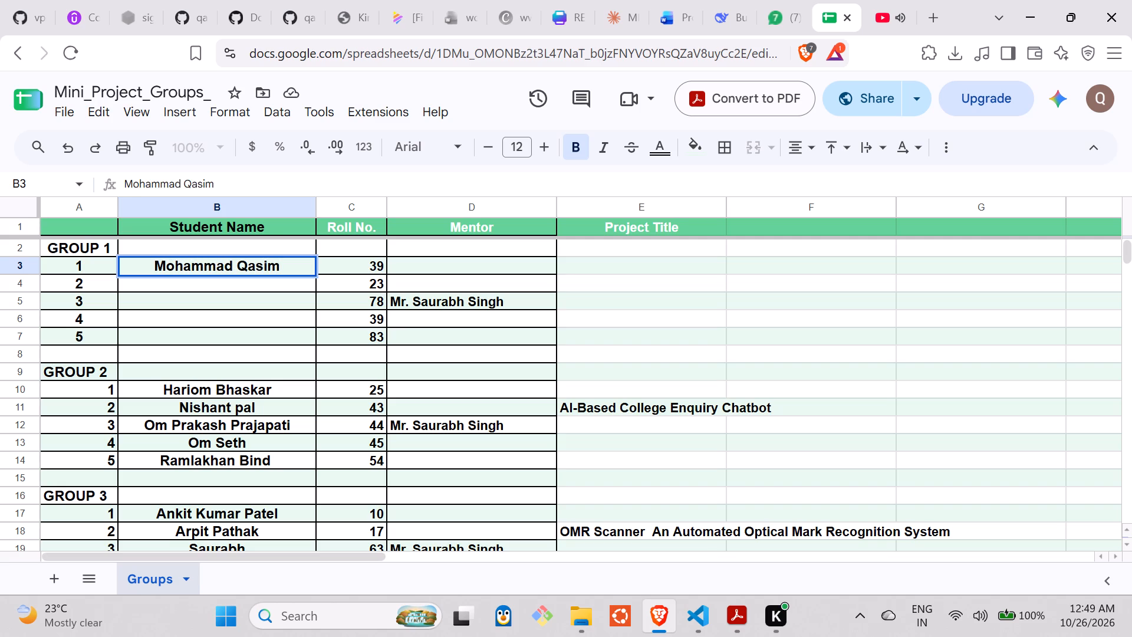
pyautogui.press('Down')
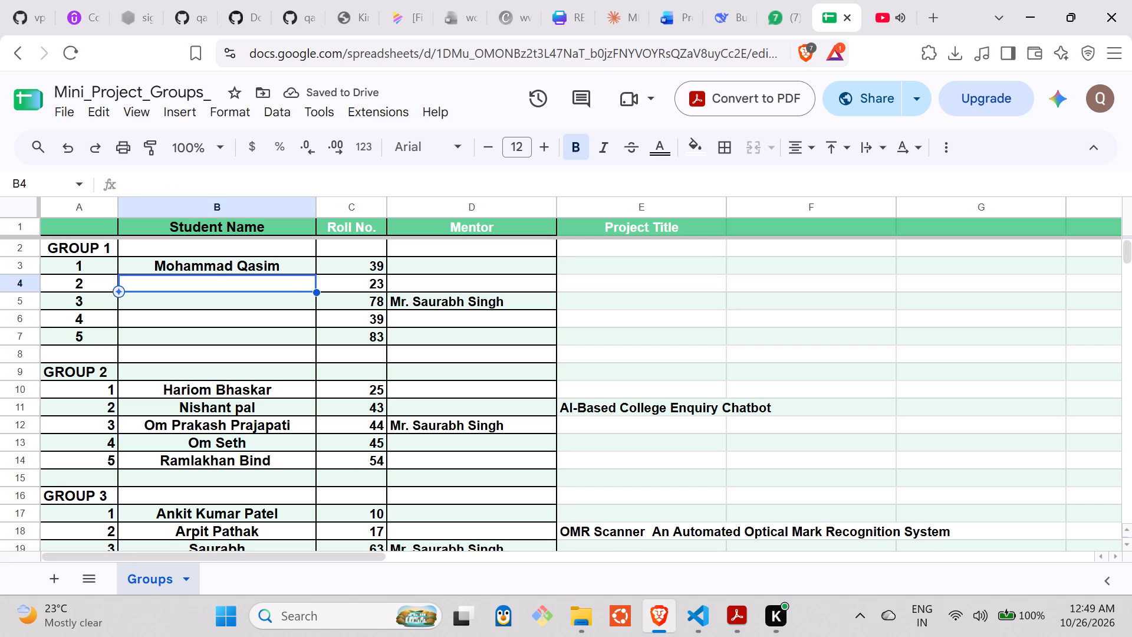
# Enter the second Group 1 student's name in cell B4, using the short first name followed by the surname.
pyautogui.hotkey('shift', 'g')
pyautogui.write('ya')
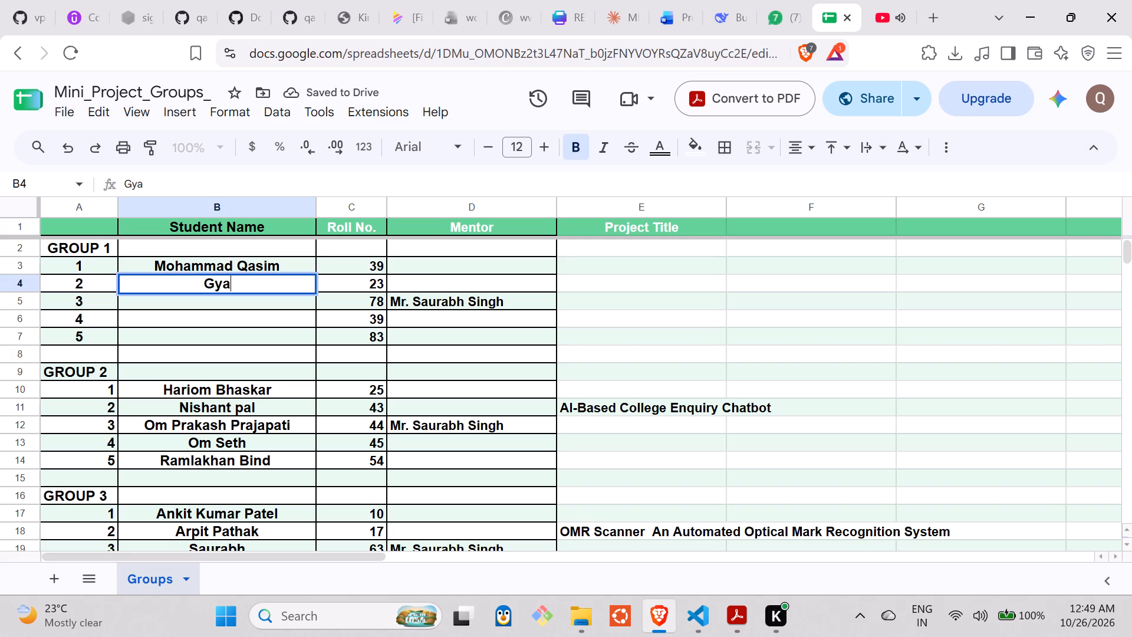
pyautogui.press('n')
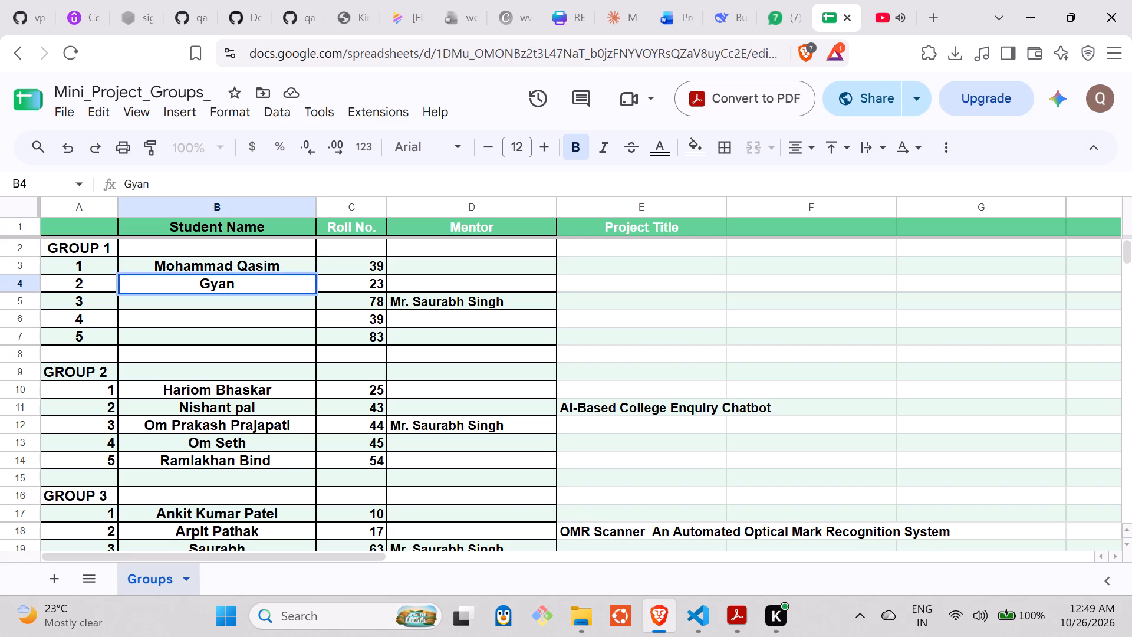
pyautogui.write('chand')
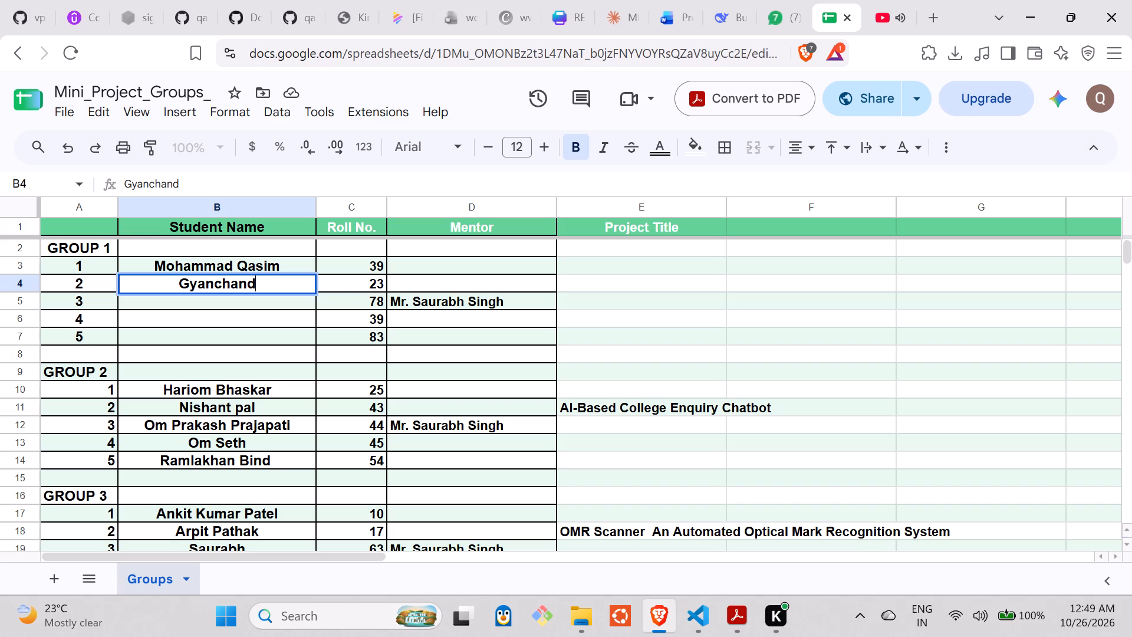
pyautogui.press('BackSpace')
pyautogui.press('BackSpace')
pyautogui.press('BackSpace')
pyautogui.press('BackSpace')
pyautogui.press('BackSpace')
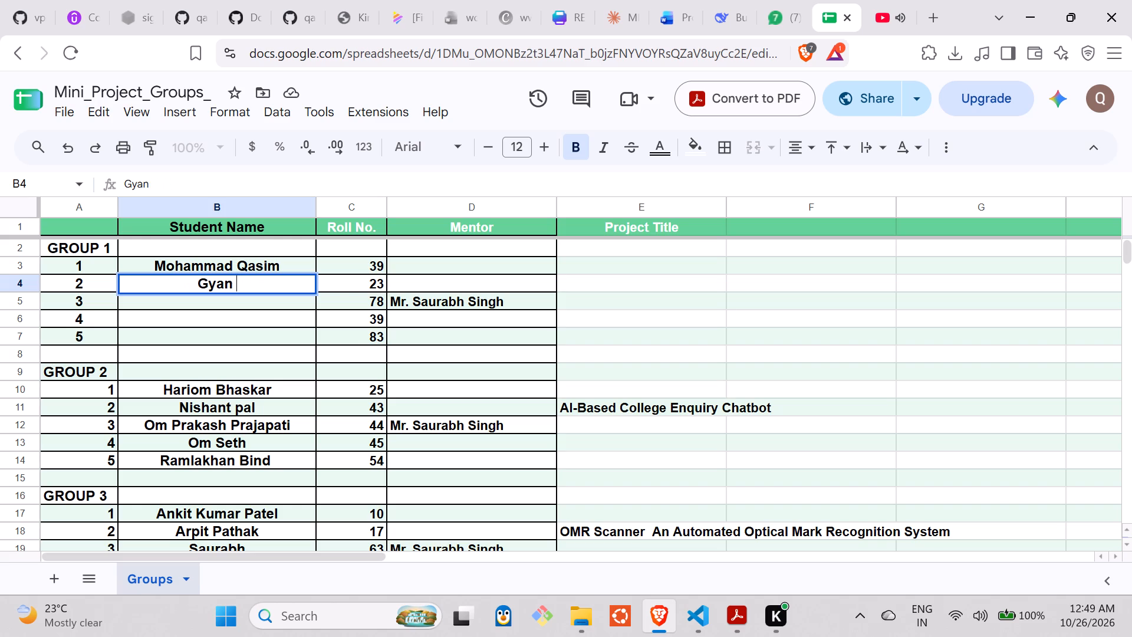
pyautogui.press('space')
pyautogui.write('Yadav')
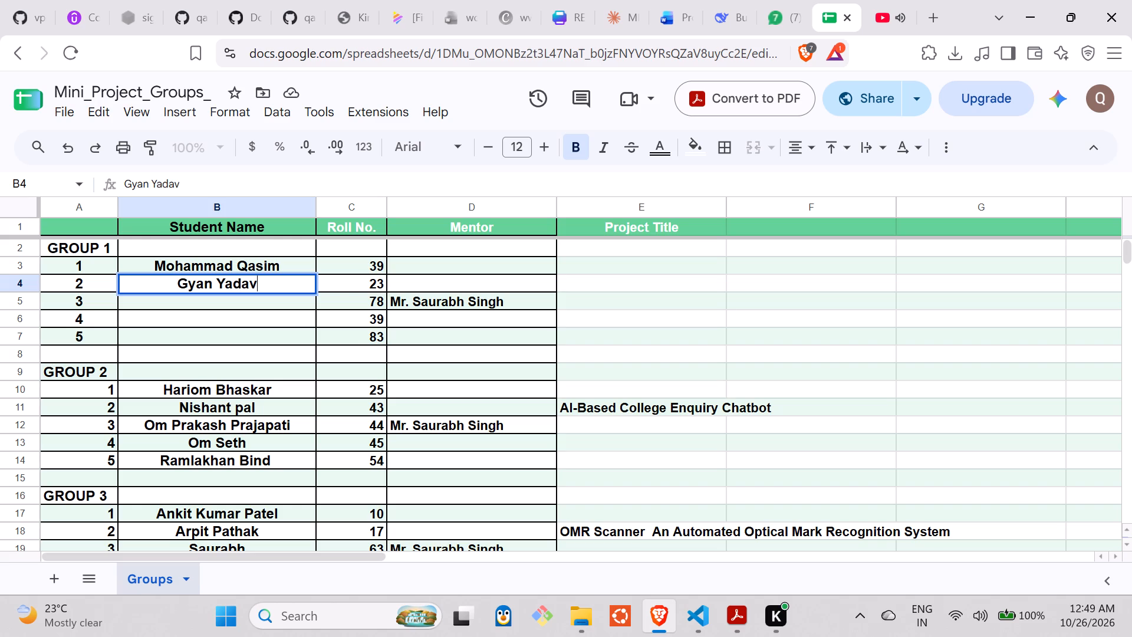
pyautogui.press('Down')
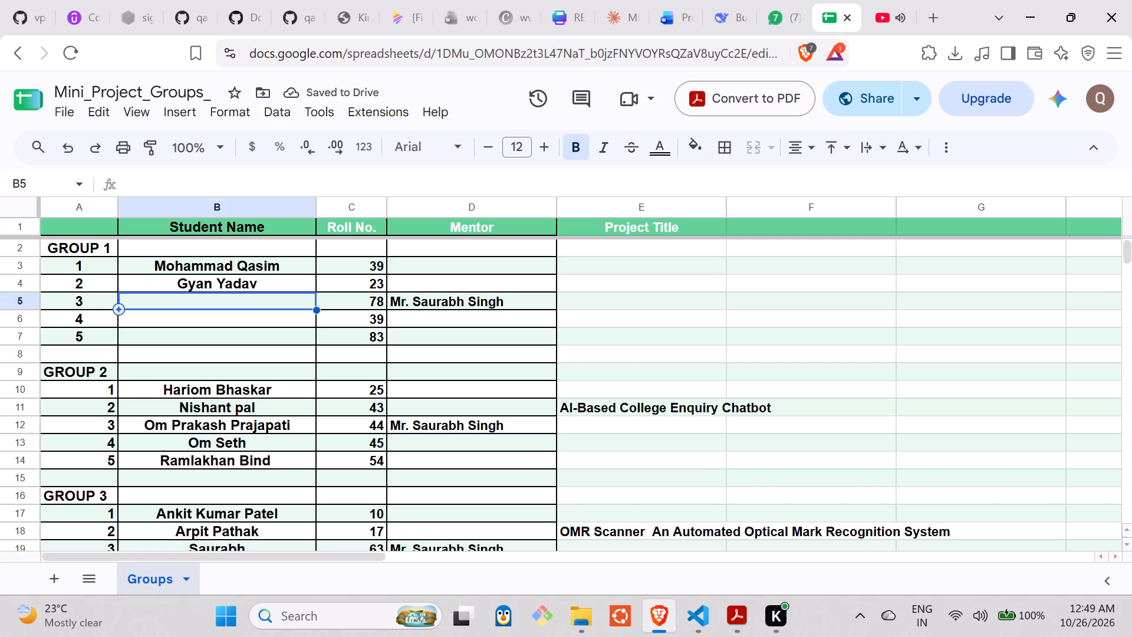
# Correct the fourth Group 1 student's roll number in cell C6 to 38.
pyautogui.click(381, 317)
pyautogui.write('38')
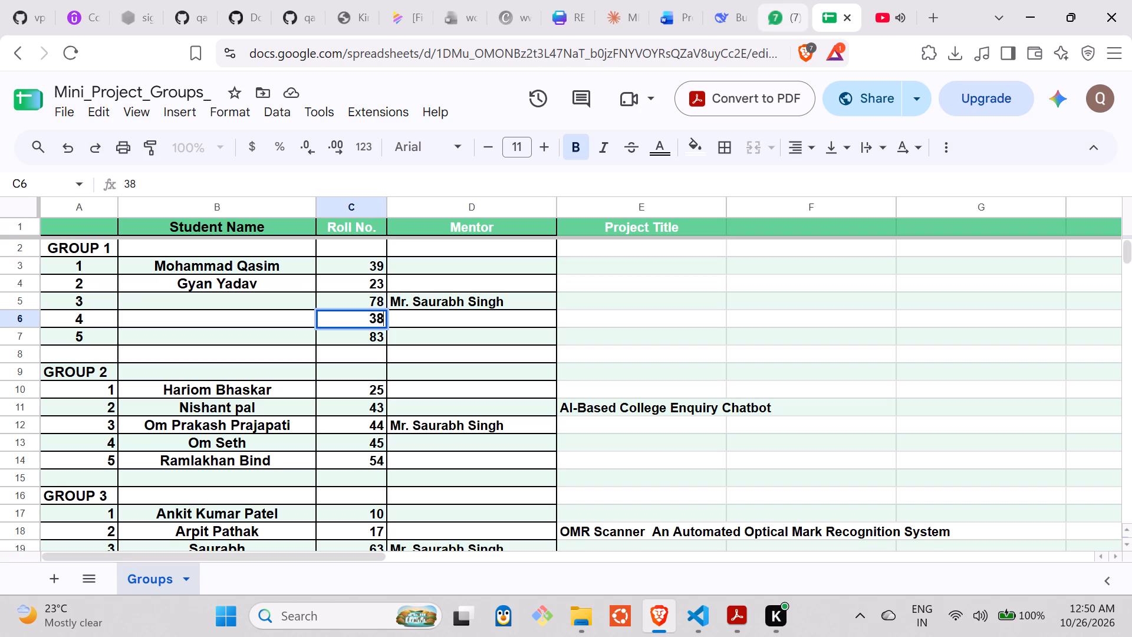
# Switch to the Project_Synopsis_Attendance document in Word and select the third student's name in the Submitted By list.
pyautogui.click(671, 0)
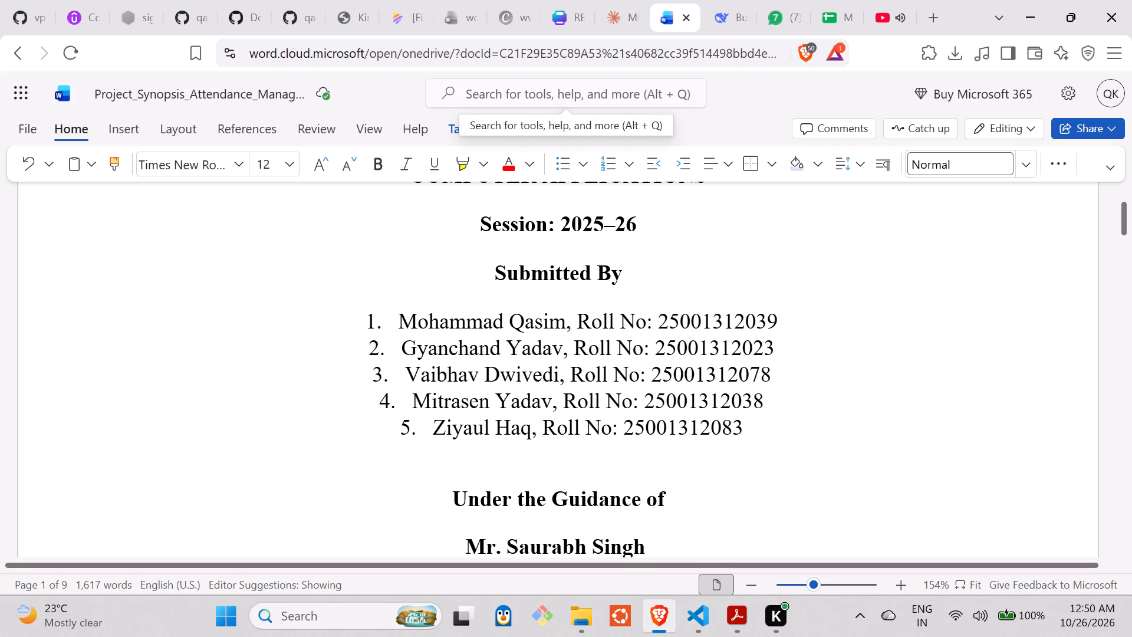
pyautogui.moveTo(544, 375); pyautogui.dragTo(446, 376)
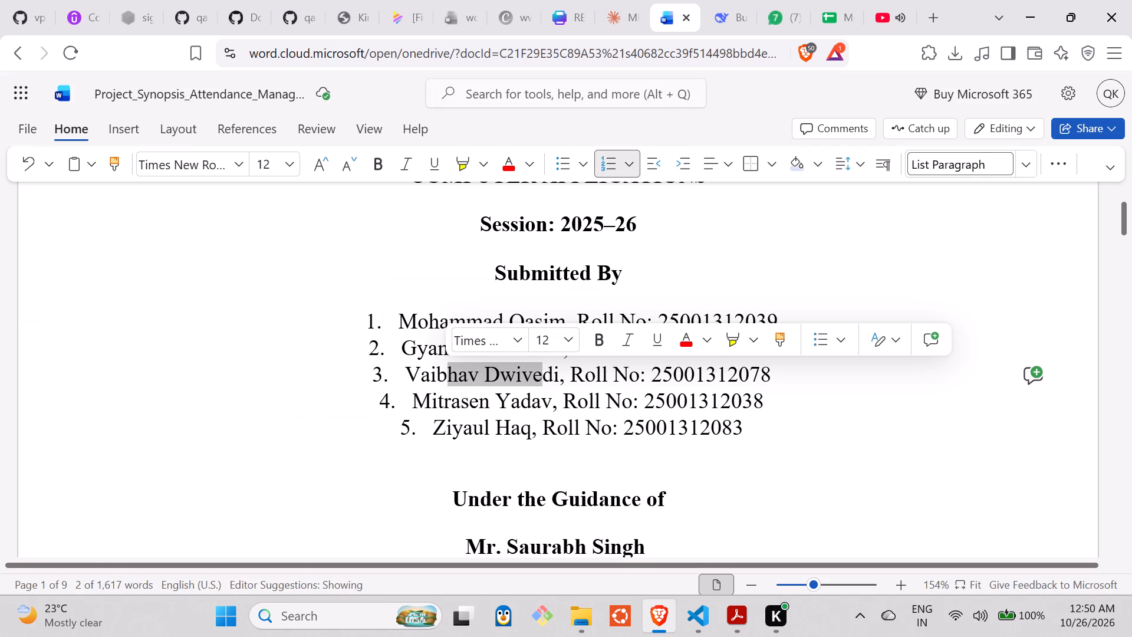
# Copy the third student's full name from the Submitted By list and paste it into cell B5 of the Mini_Project_Groups_ spreadsheet.
pyautogui.click(405, 375)
pyautogui.moveTo(405, 375); pyautogui.dragTo(519, 369)
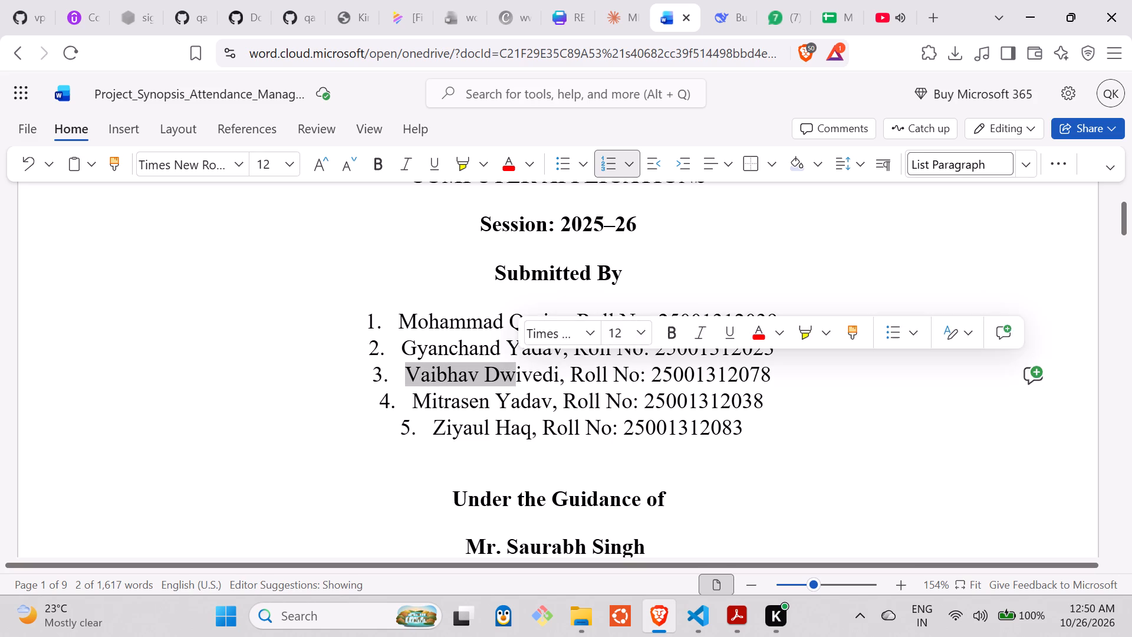
pyautogui.moveTo(519, 369); pyautogui.dragTo(525, 371)
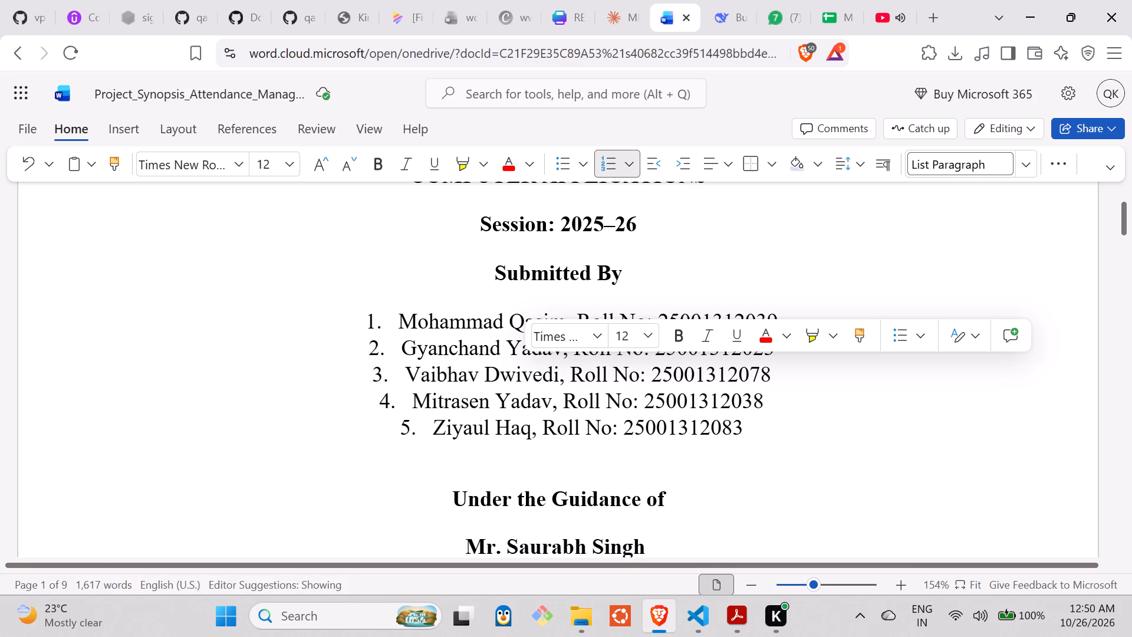
pyautogui.moveTo(400, 377); pyautogui.dragTo(511, 375)
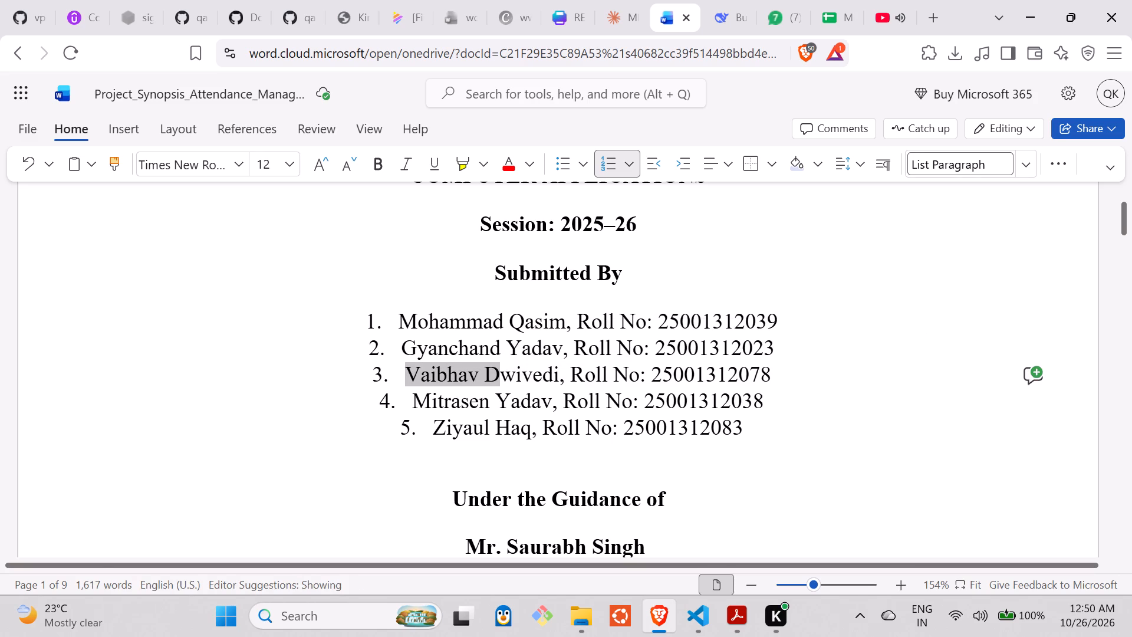
pyautogui.moveTo(511, 375); pyautogui.dragTo(555, 373)
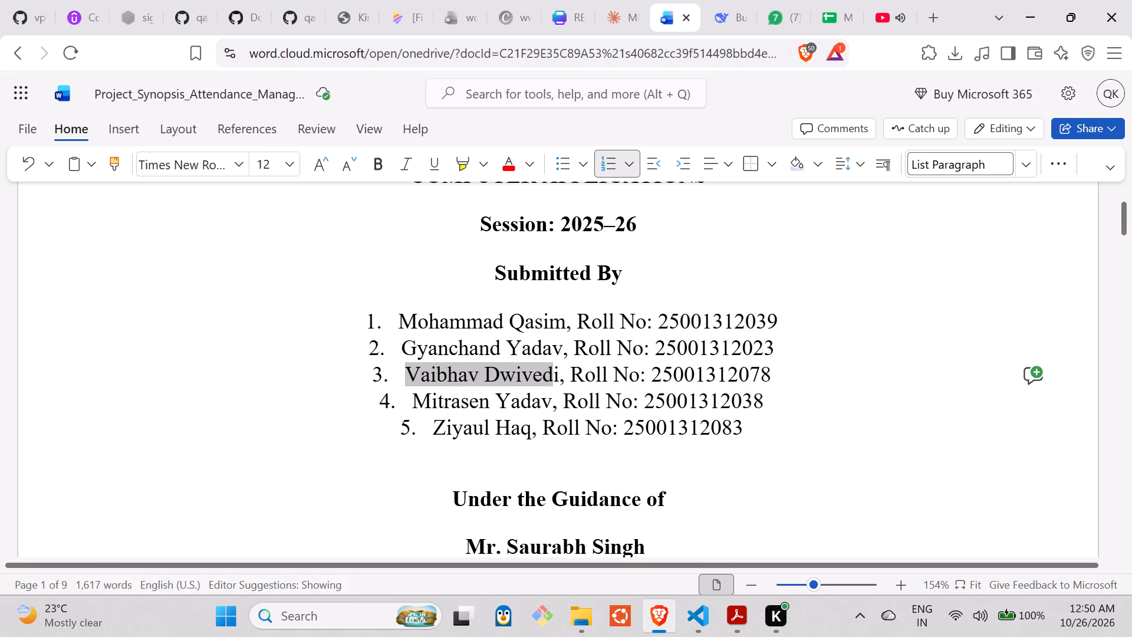
pyautogui.moveTo(555, 373); pyautogui.dragTo(558, 373)
pyautogui.hotkey('ctrl', 'c')
pyautogui.hotkey('ctrl', 'c')
pyautogui.hotkey('ctrl', 'c')
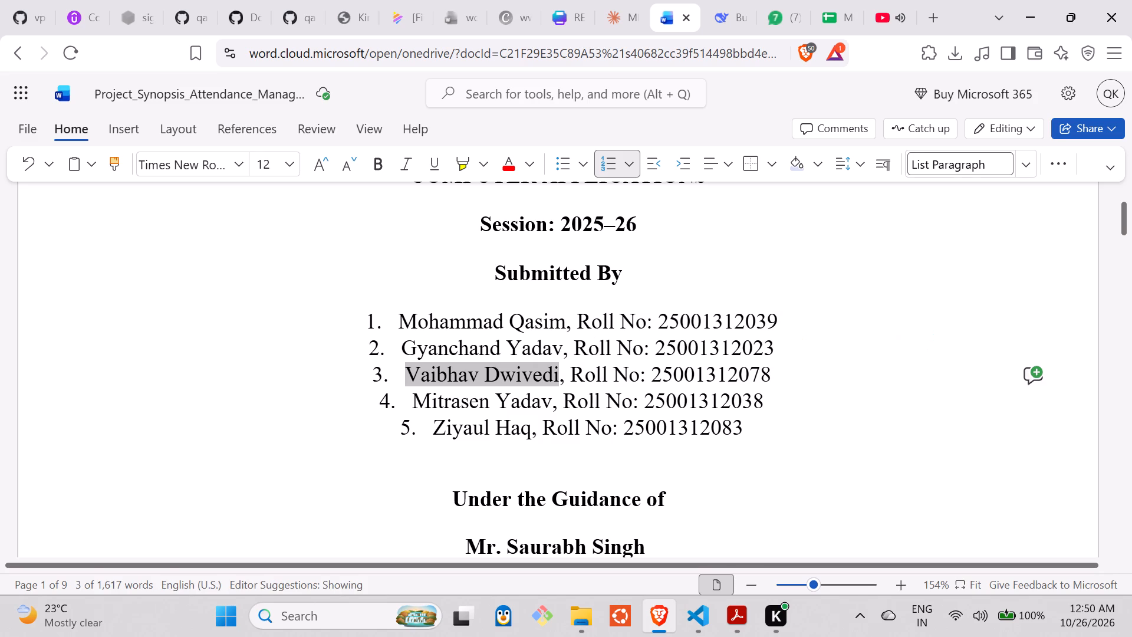
pyautogui.click(828, 0)
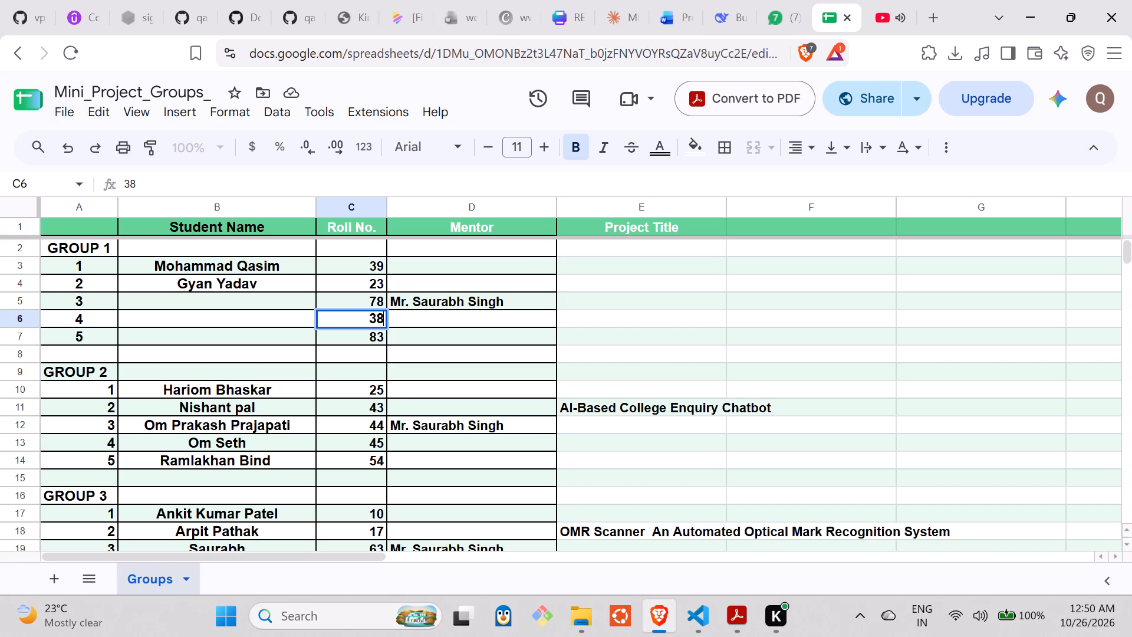
pyautogui.click(207, 301)
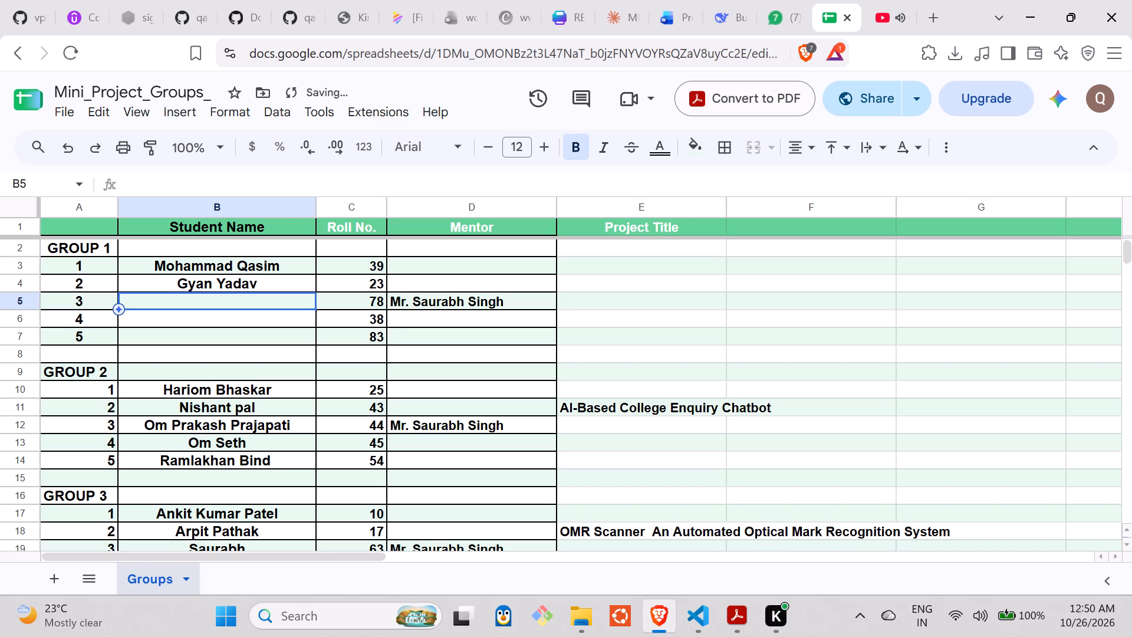
pyautogui.hotkey('ctrl', 'v')
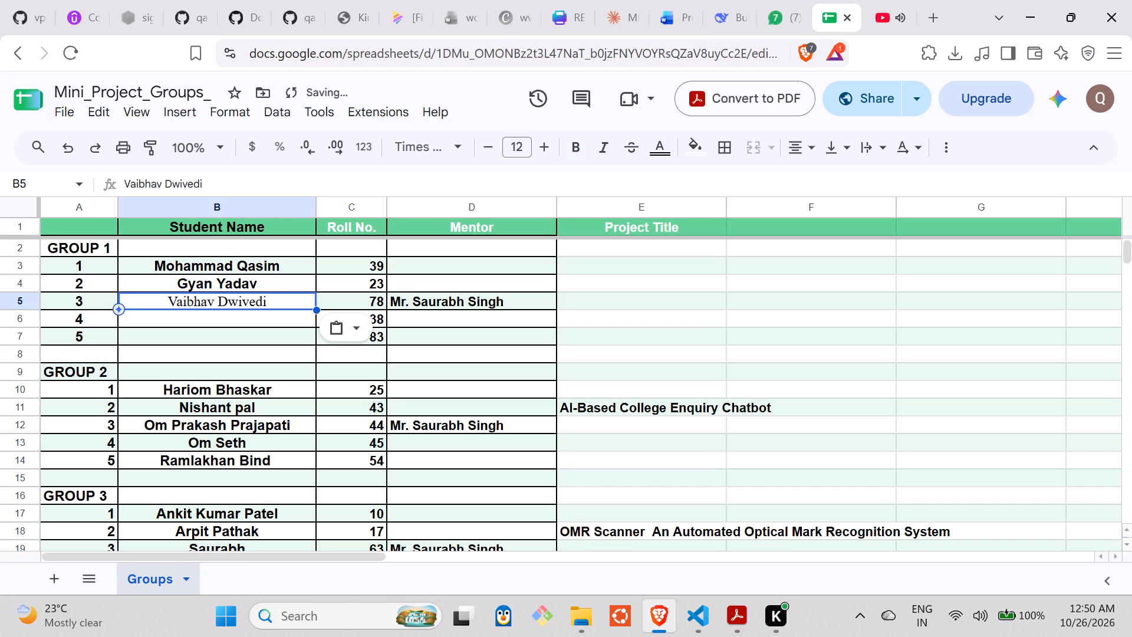
# Format the pasted student name in cell B5 as bold and set its font to Default (Arial).
pyautogui.tripleClick(207, 301)
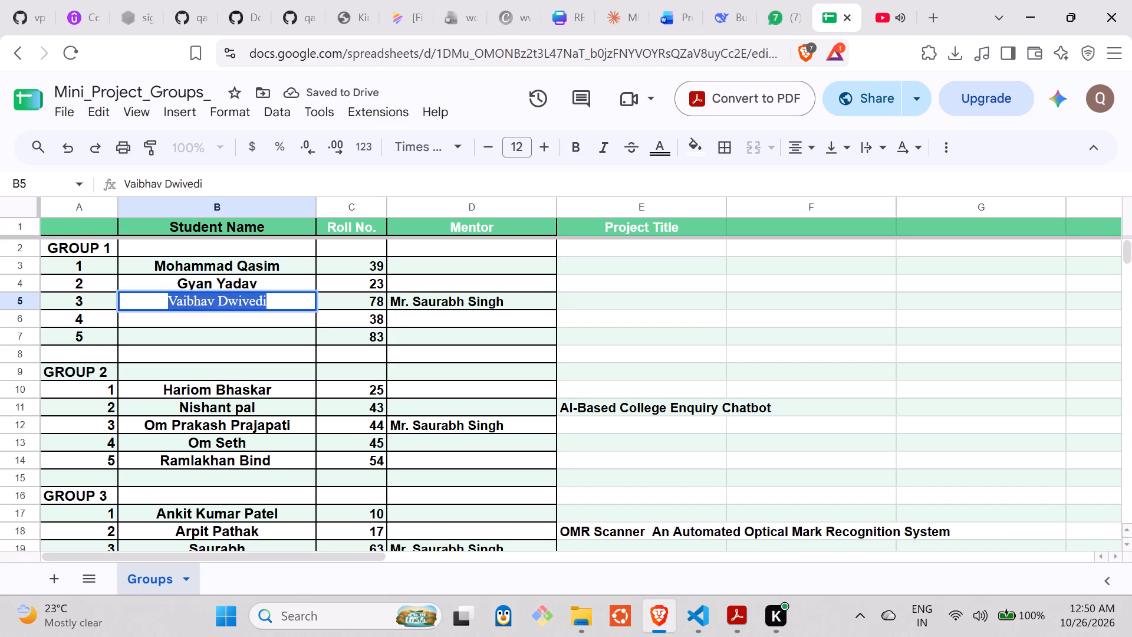
pyautogui.click(587, 150)
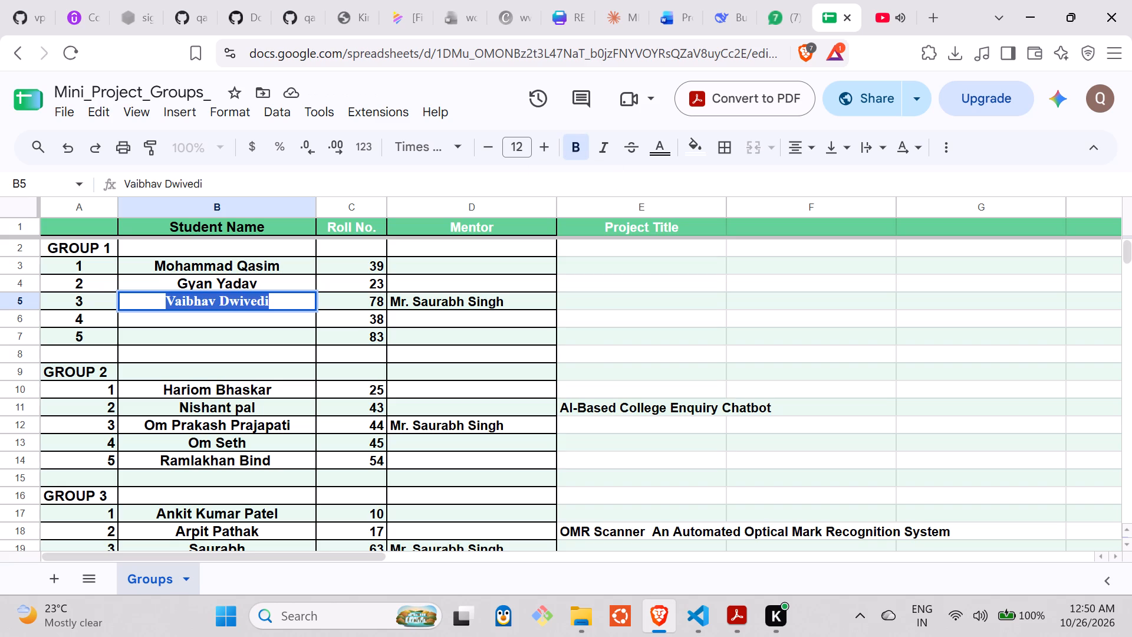
pyautogui.click(576, 165)
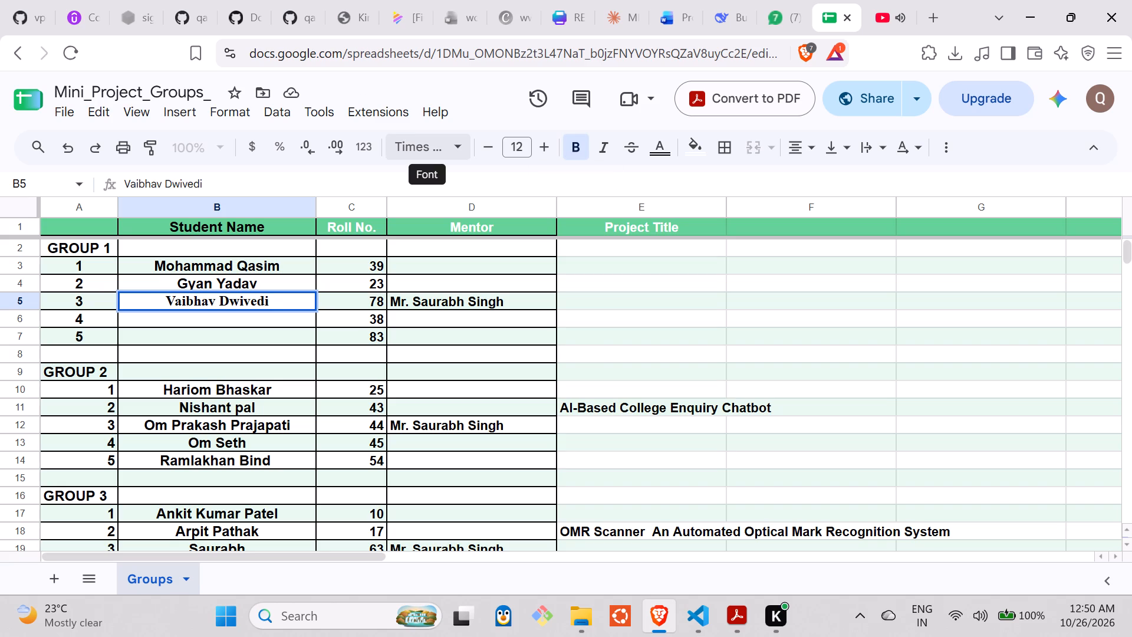
pyautogui.click(267, 261)
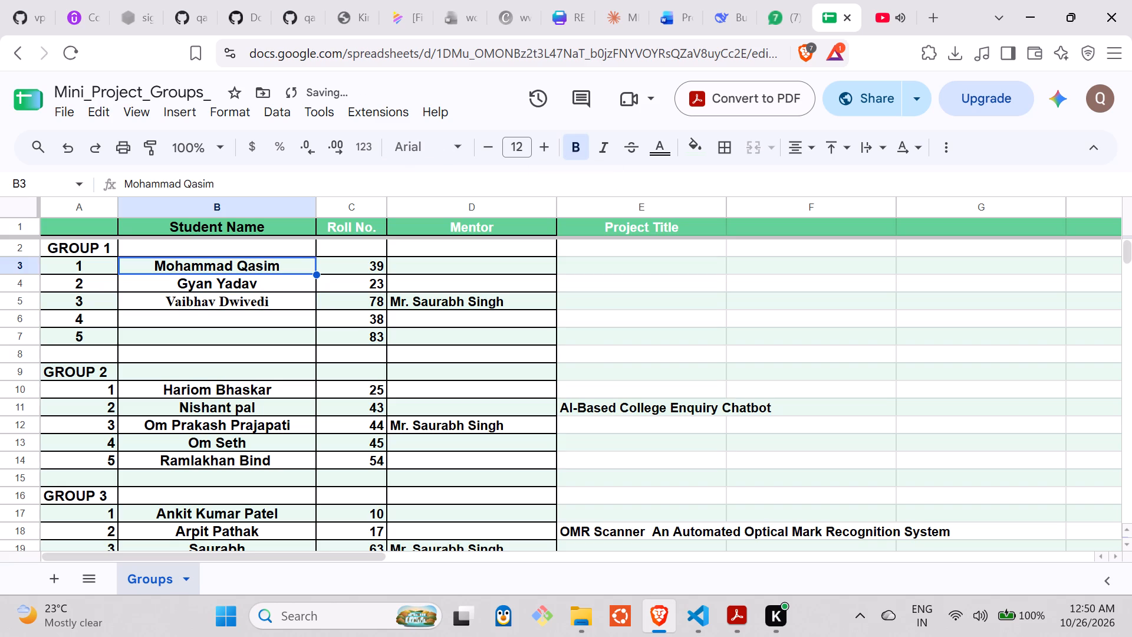
pyautogui.click(269, 298)
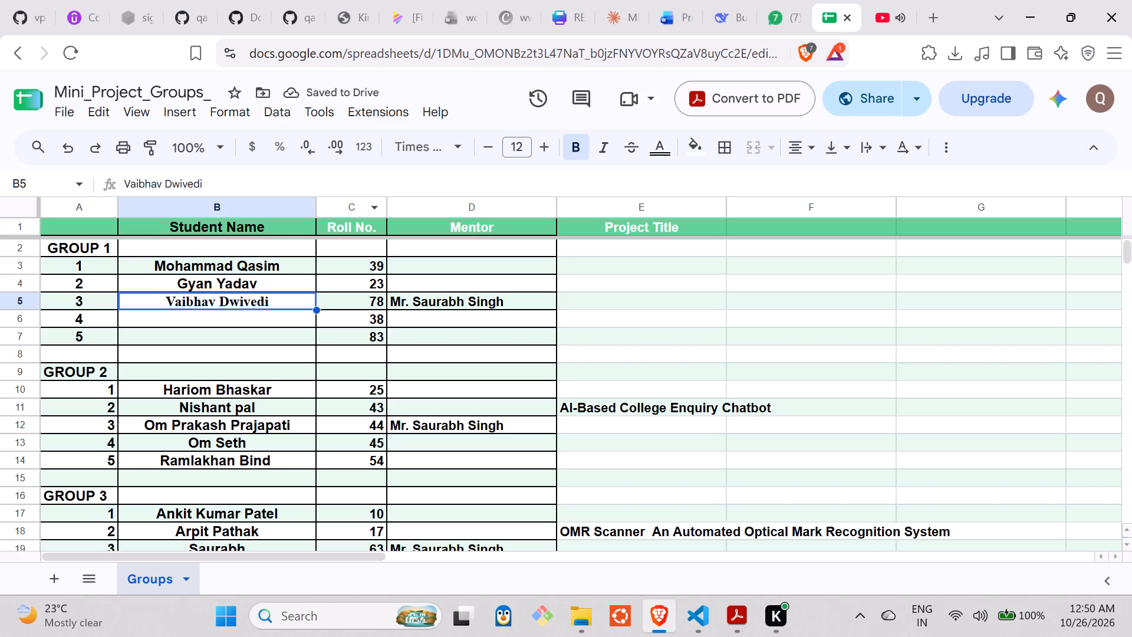
pyautogui.click(460, 145)
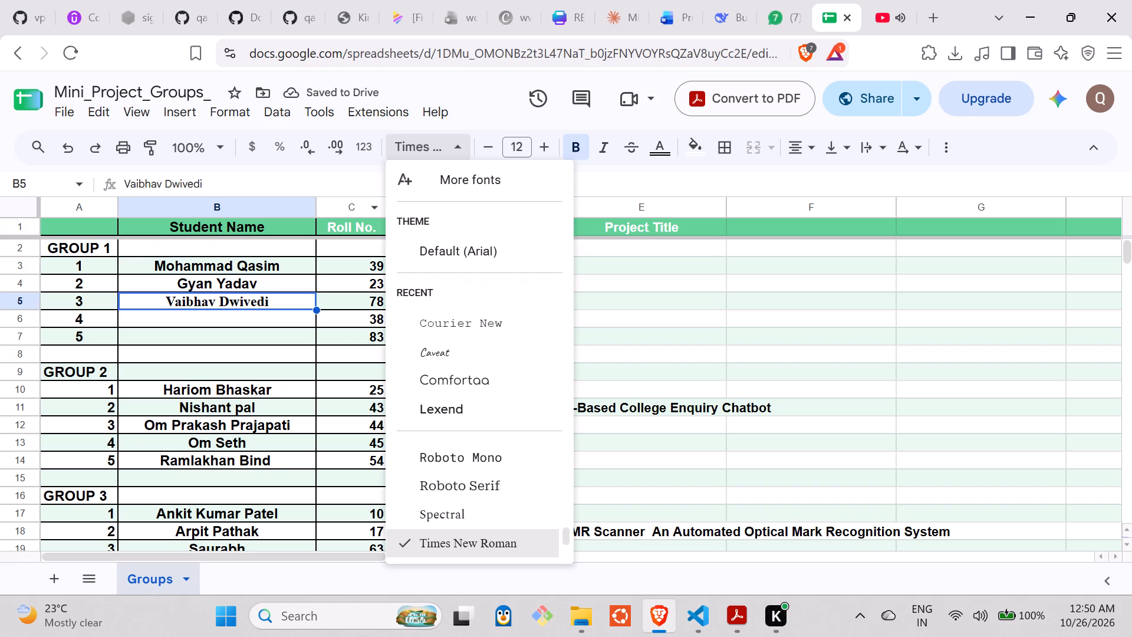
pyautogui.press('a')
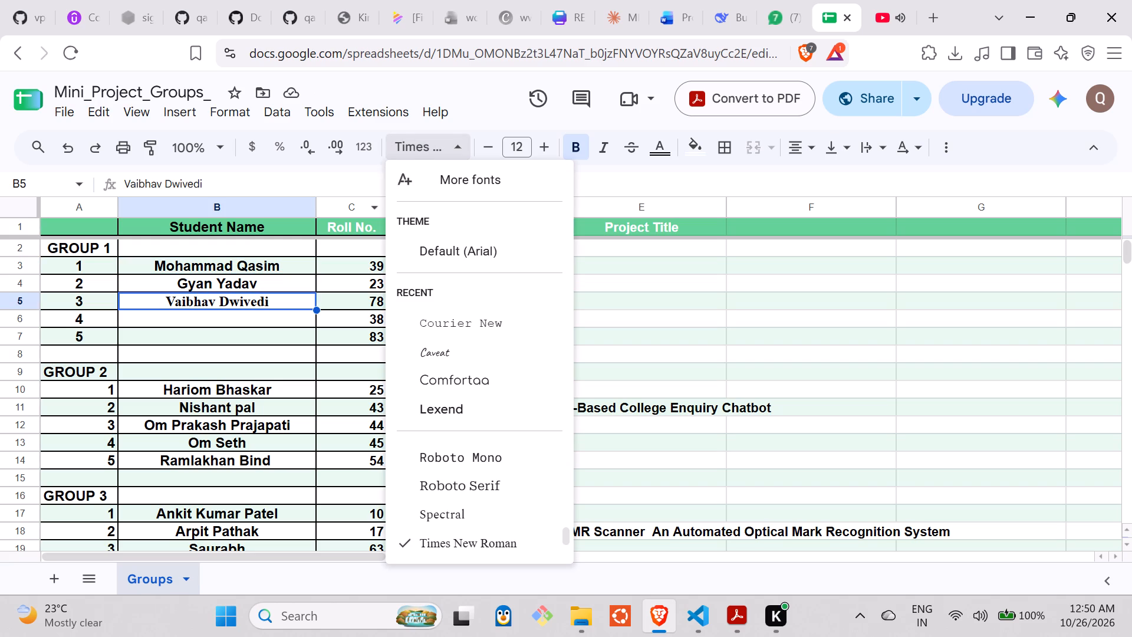
pyautogui.click(449, 259)
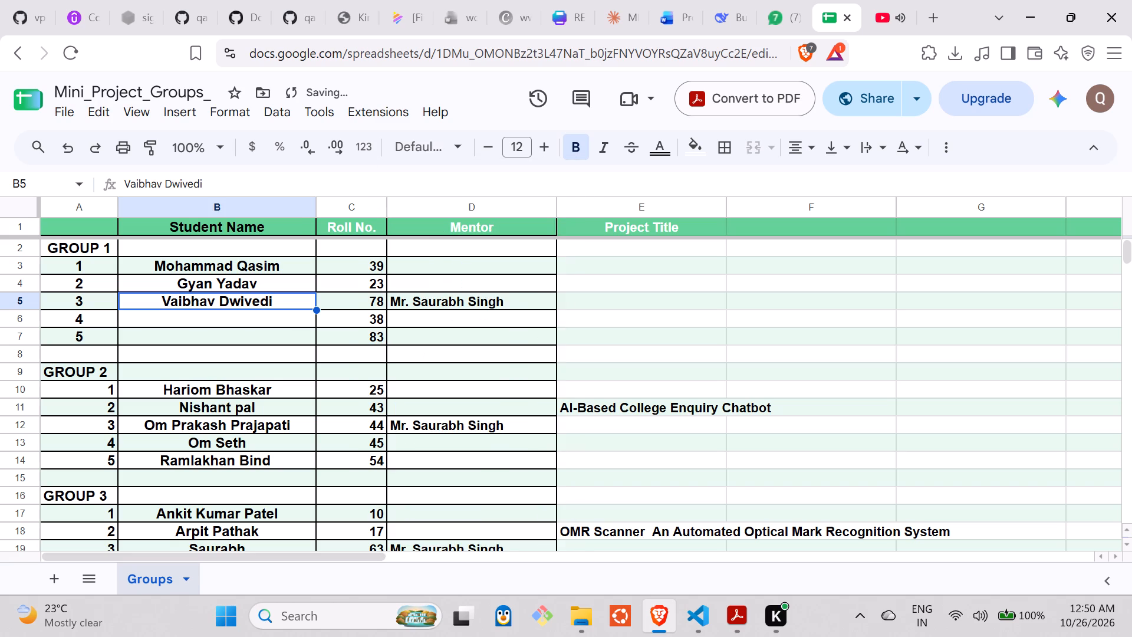
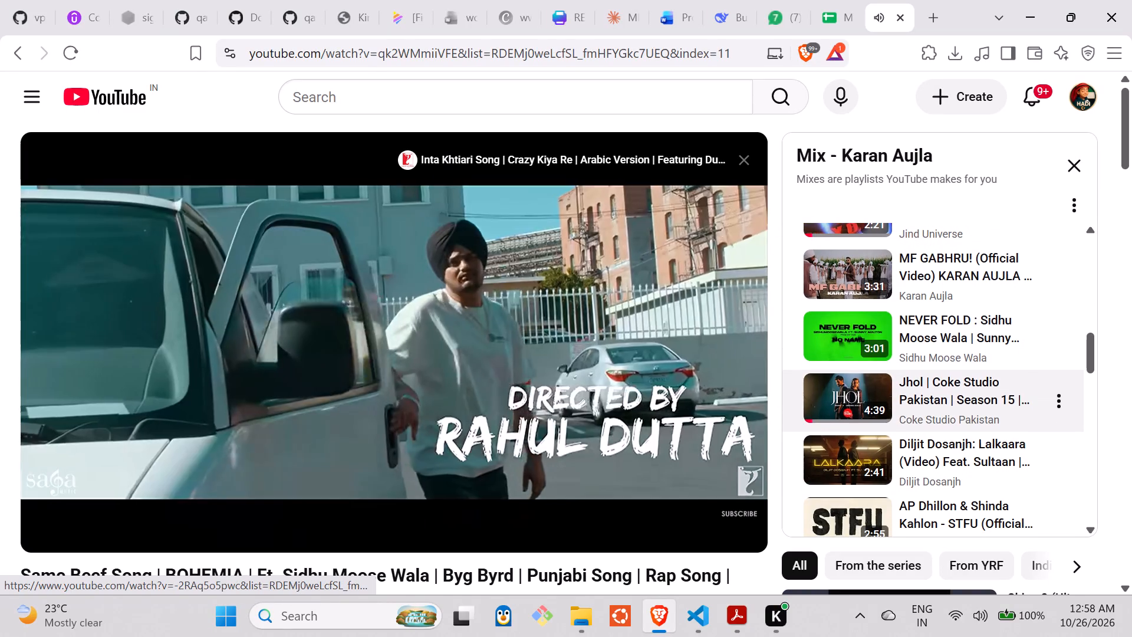
# Return to the Mini_Project_Groups_ spreadsheet and review the student, mentor and project title entries for Groups 2 to 5.
pyautogui.click(824, 5)
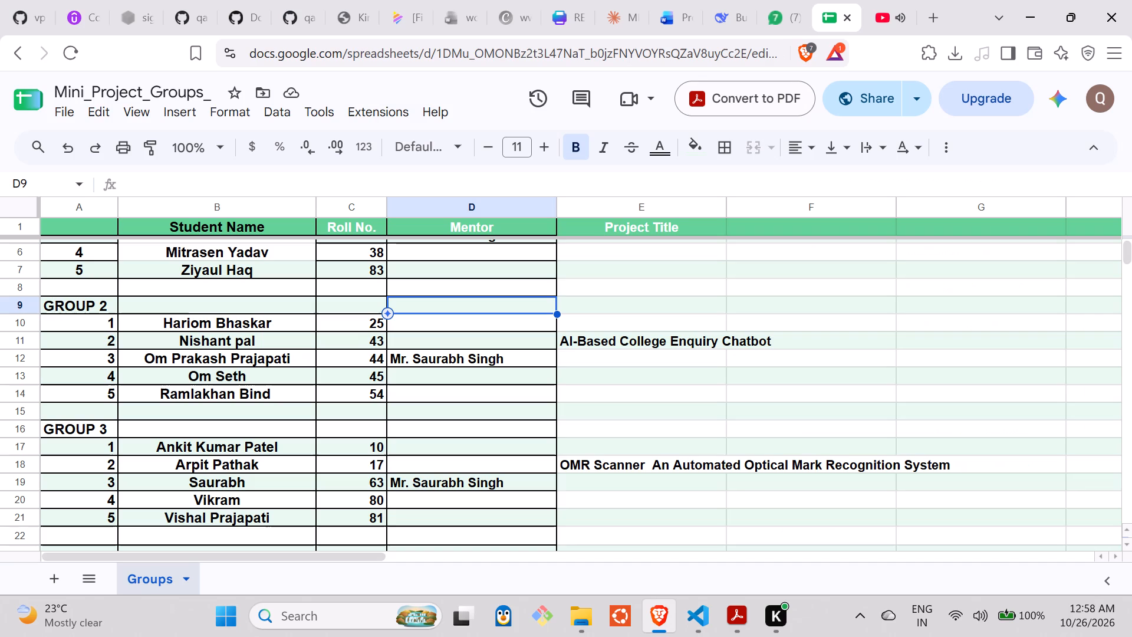
pyautogui.scroll(1, 604, 388)
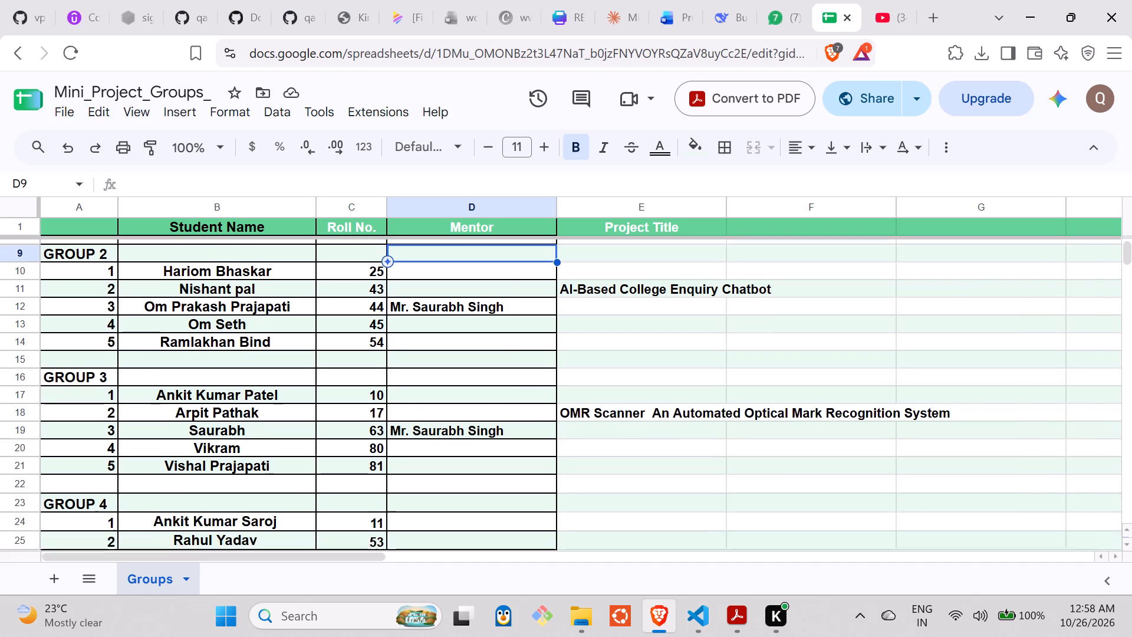
pyautogui.scroll(1, 604, 388)
pyautogui.scroll(-1, 604, 388)
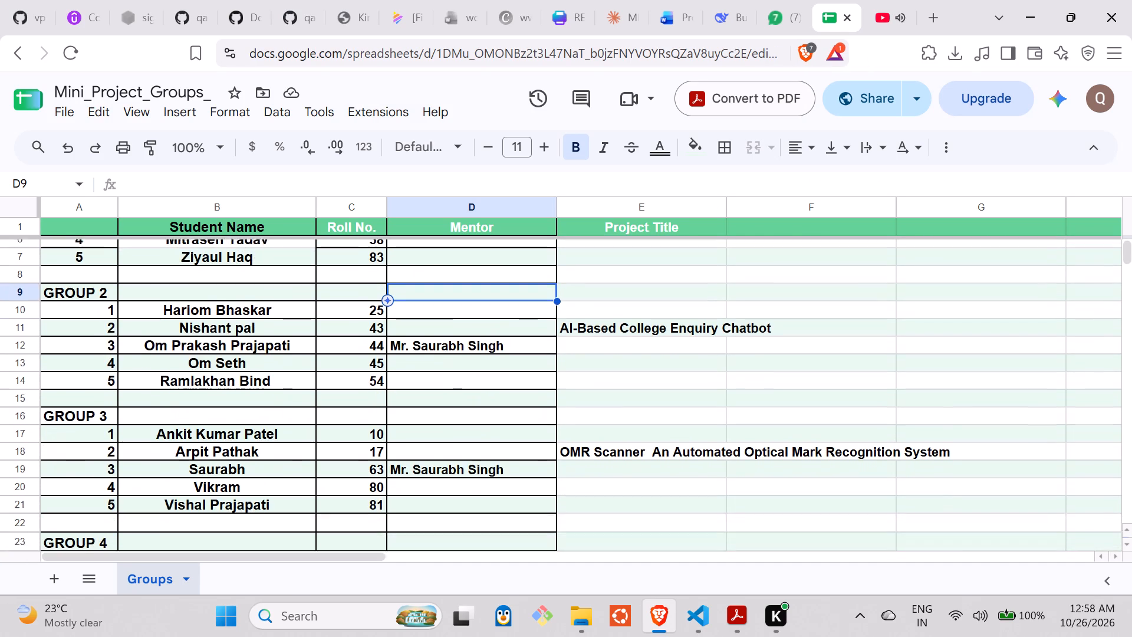
pyautogui.scroll(-4, 604, 388)
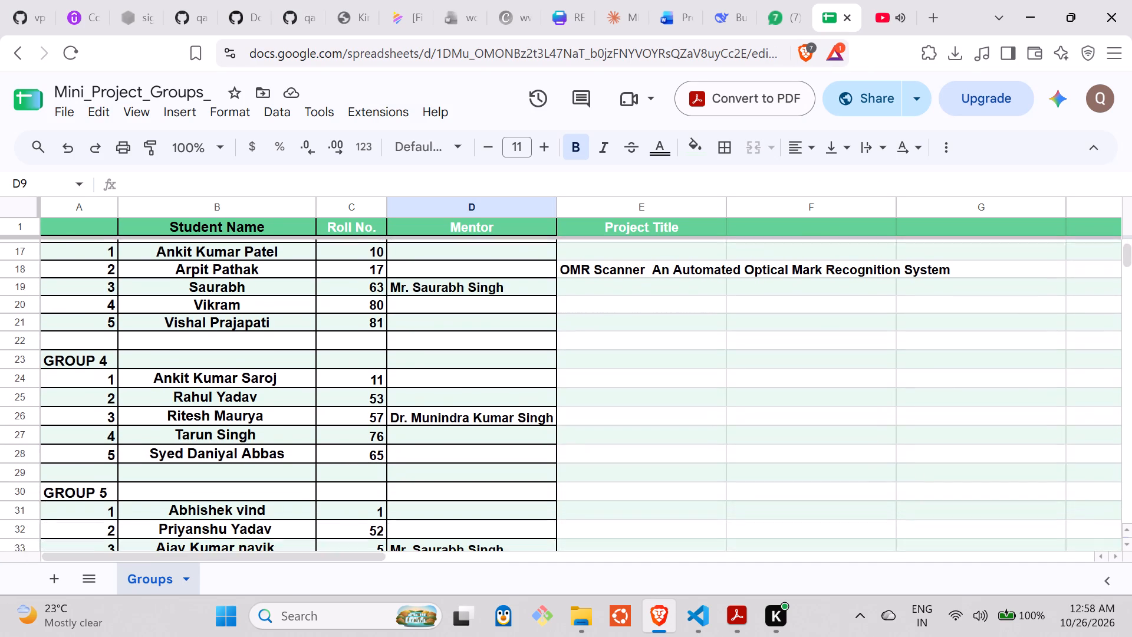
pyautogui.scroll(-1, 604, 388)
pyautogui.scroll(2, 604, 388)
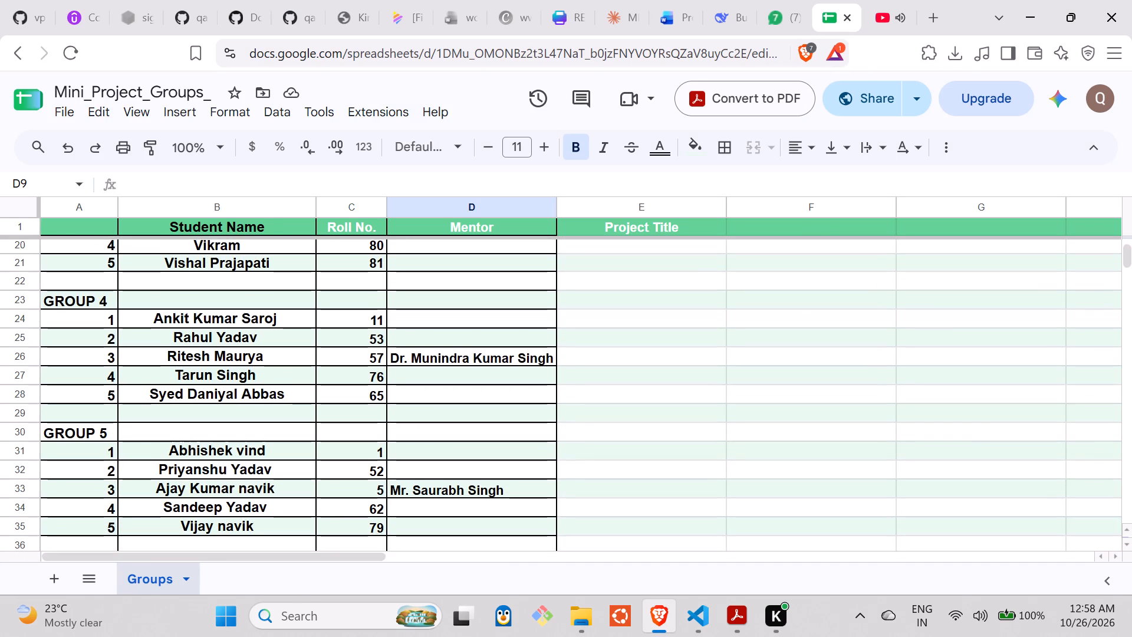
pyautogui.scroll(1, 604, 388)
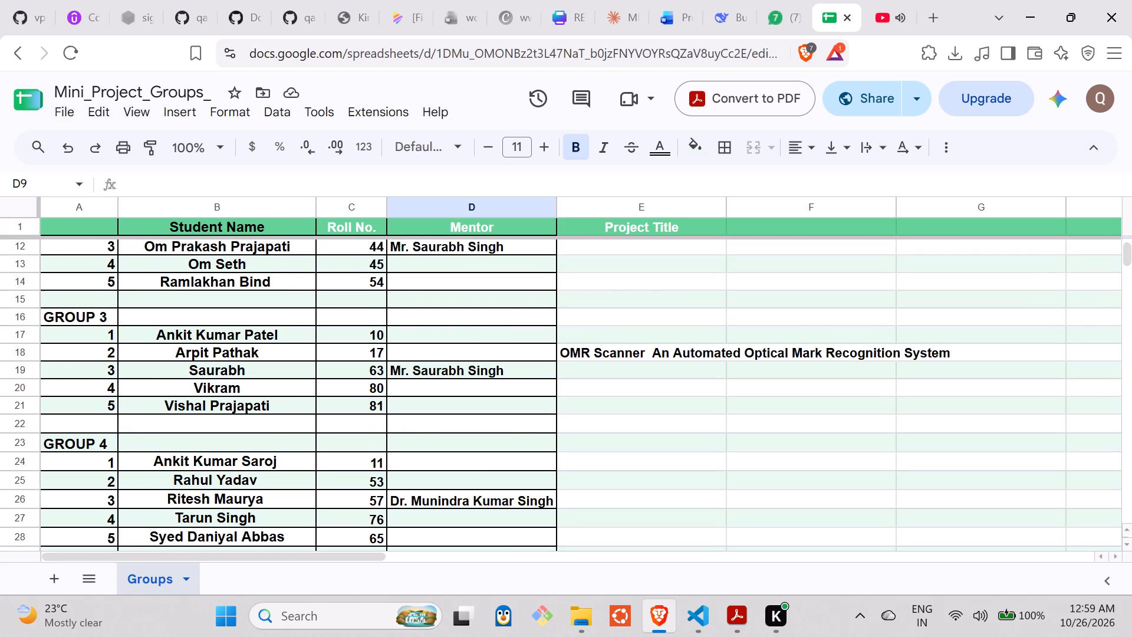
# Paste the copied project title "Self hosted cloud file storage system" into Group 10's Project Title cell, E69.
pyautogui.scroll(-2, 604, 388)
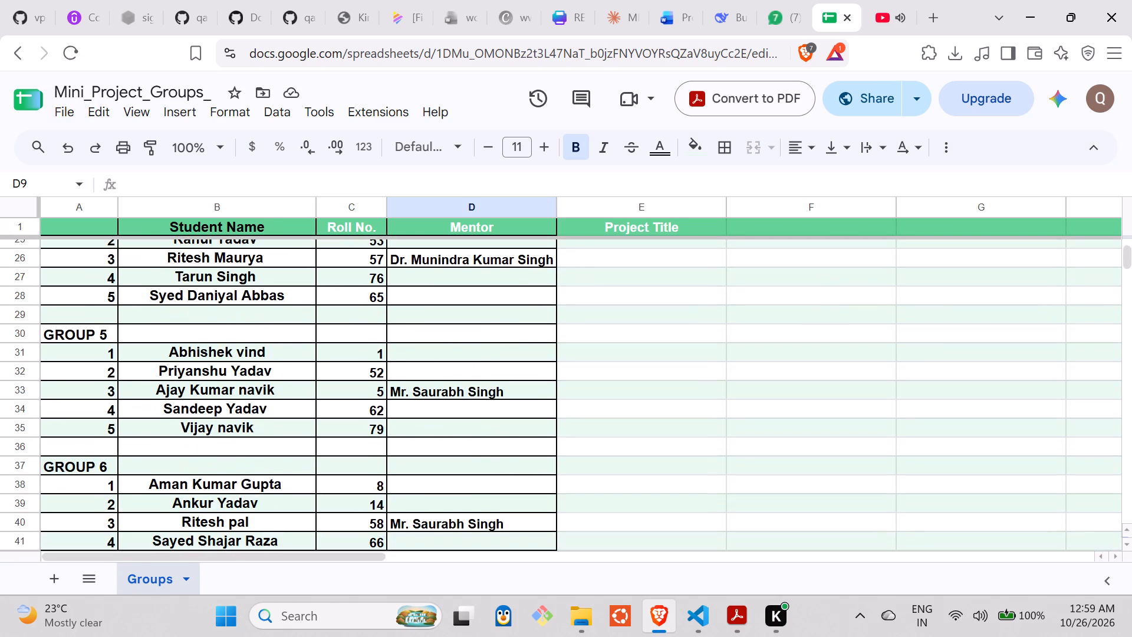
pyautogui.scroll(-1, 604, 388)
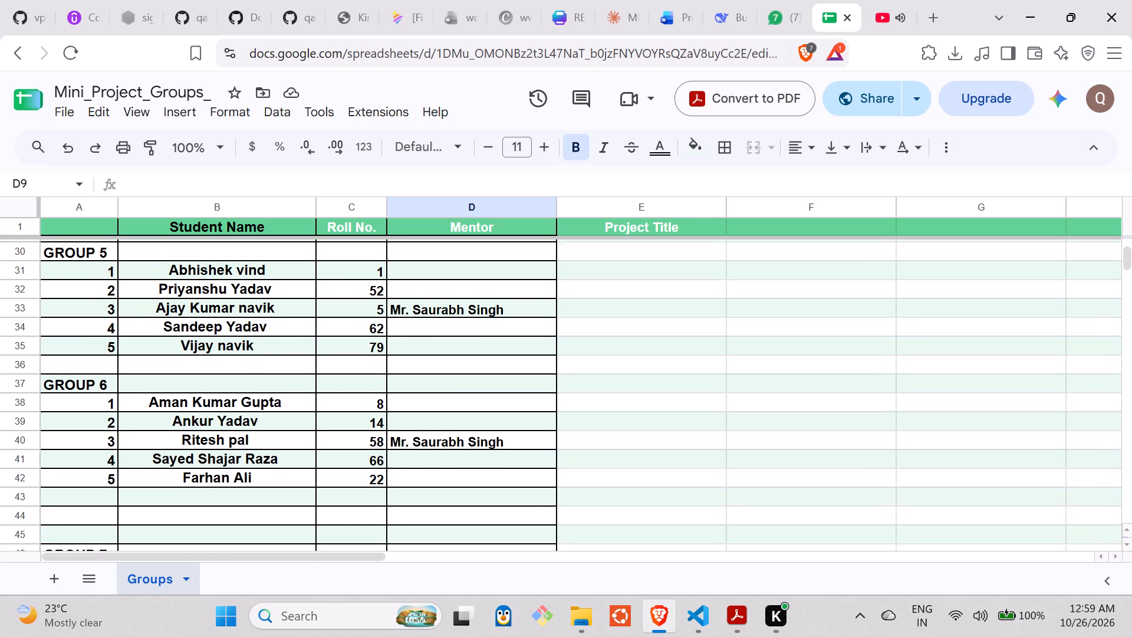
pyautogui.scroll(-2, 604, 388)
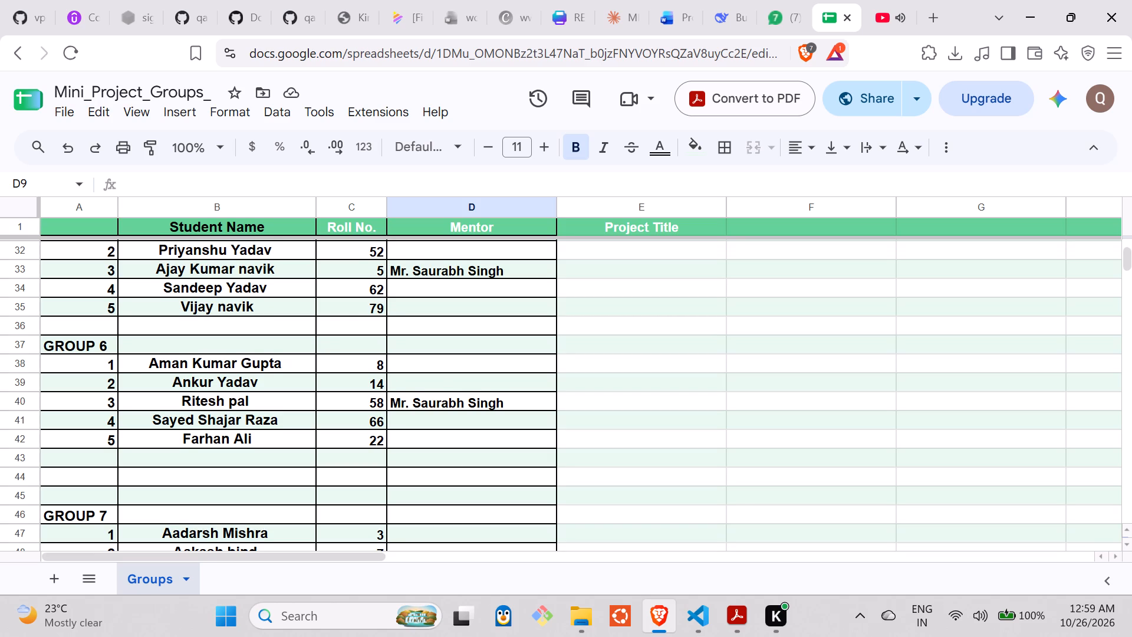
pyautogui.scroll(-2, 604, 388)
pyautogui.scroll(1, 604, 388)
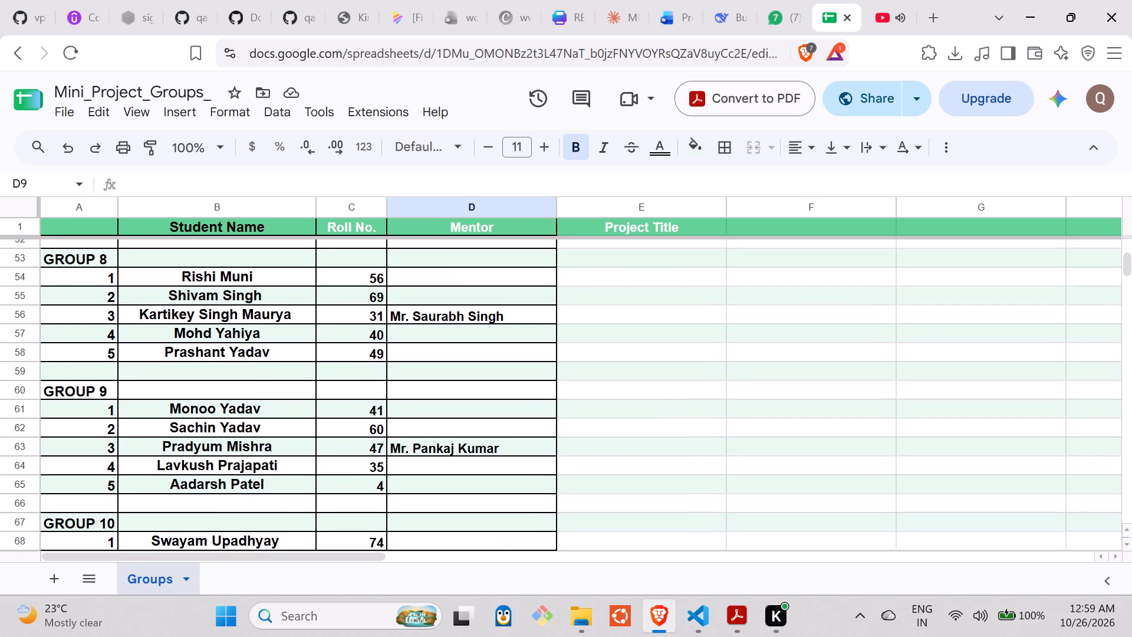
pyautogui.scroll(1, 604, 388)
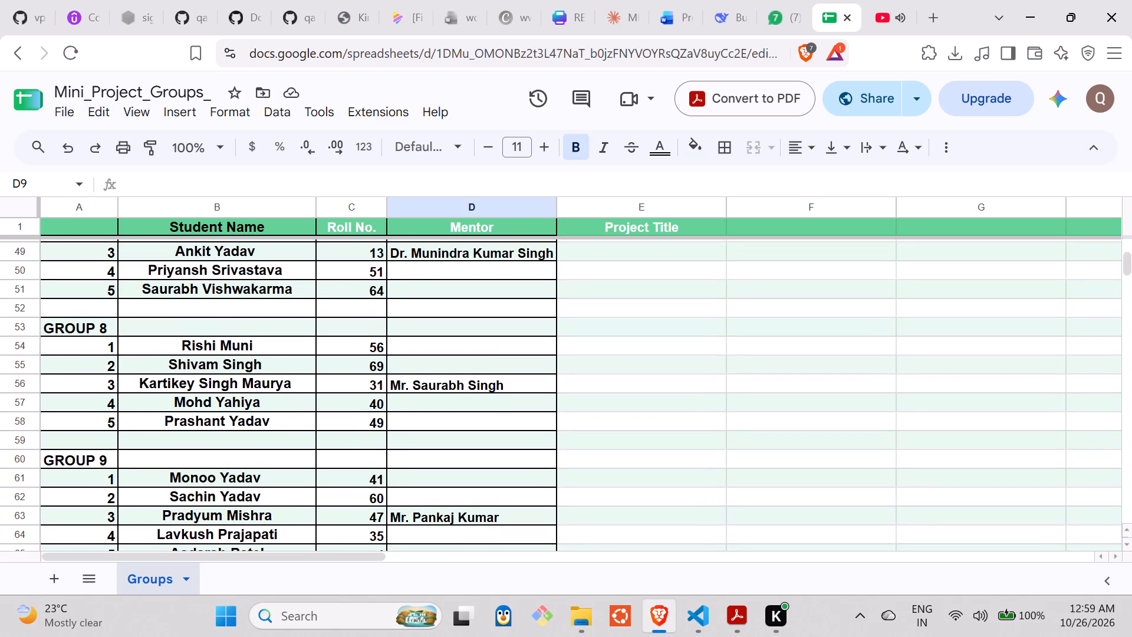
pyautogui.scroll(-1, 604, 388)
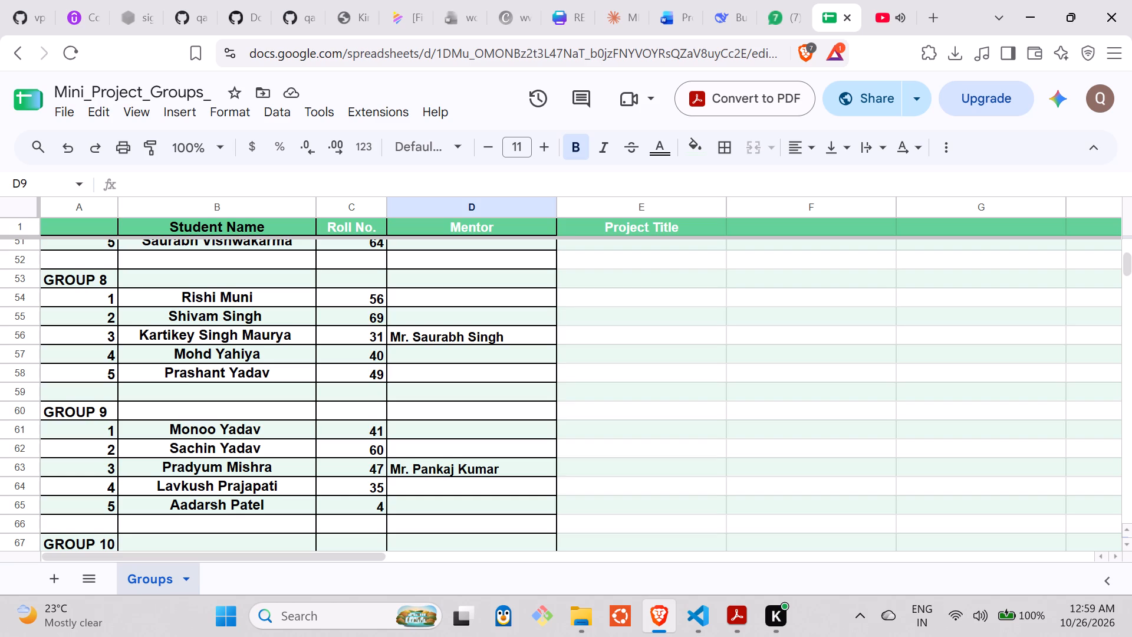
pyautogui.scroll(-1, 604, 388)
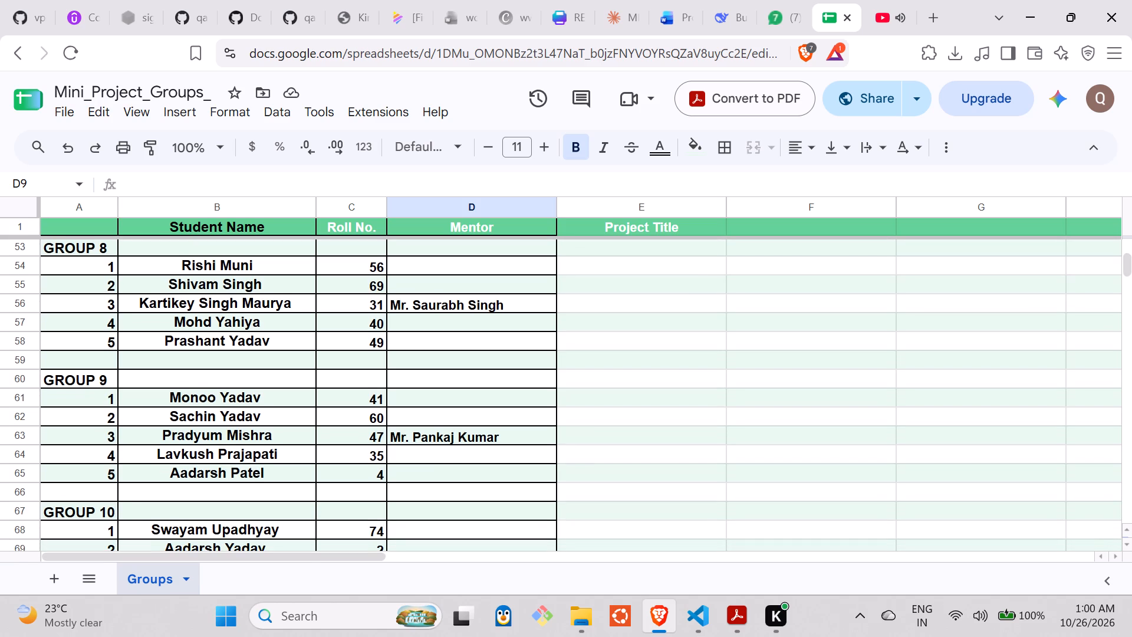
pyautogui.scroll(-6, 604, 388)
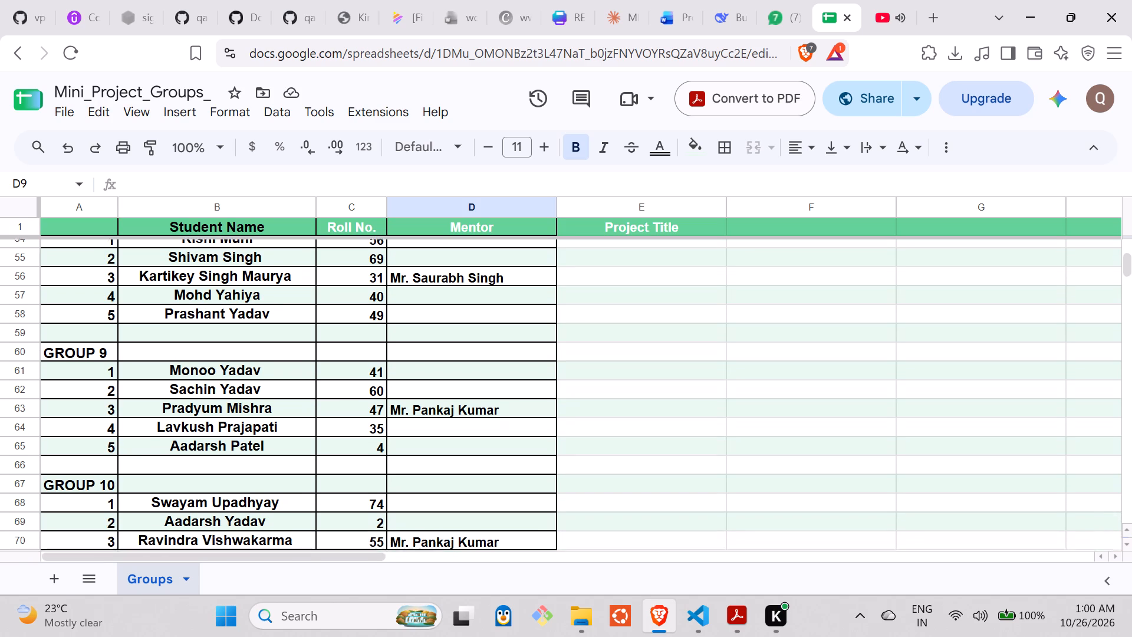
pyautogui.scroll(-2, 604, 388)
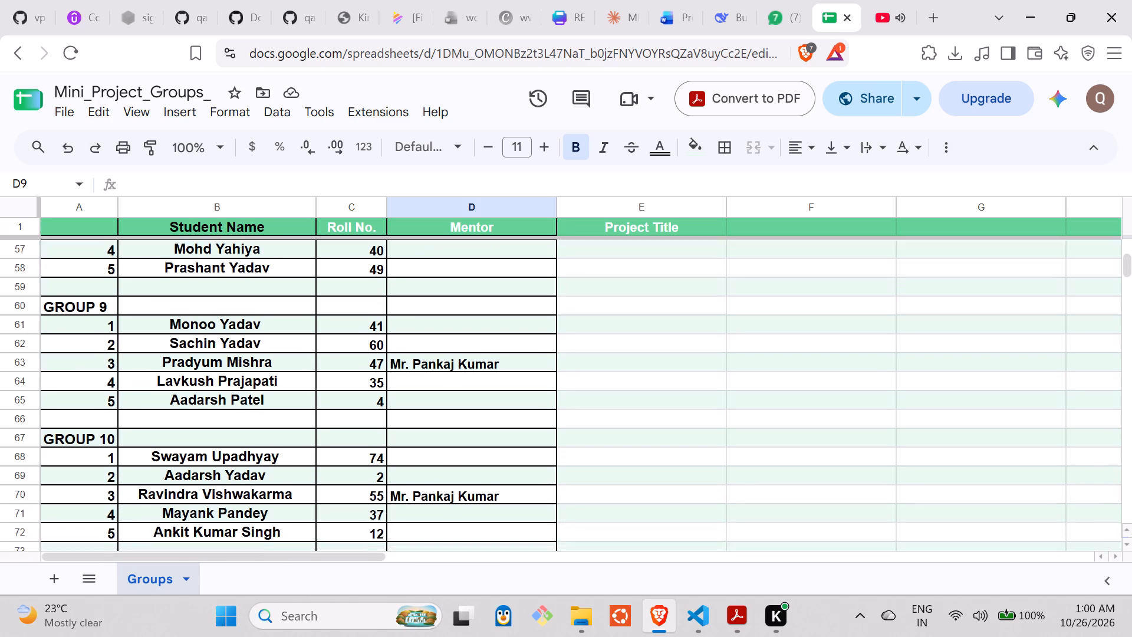
pyautogui.scroll(-1, 604, 388)
pyautogui.click(585, 438)
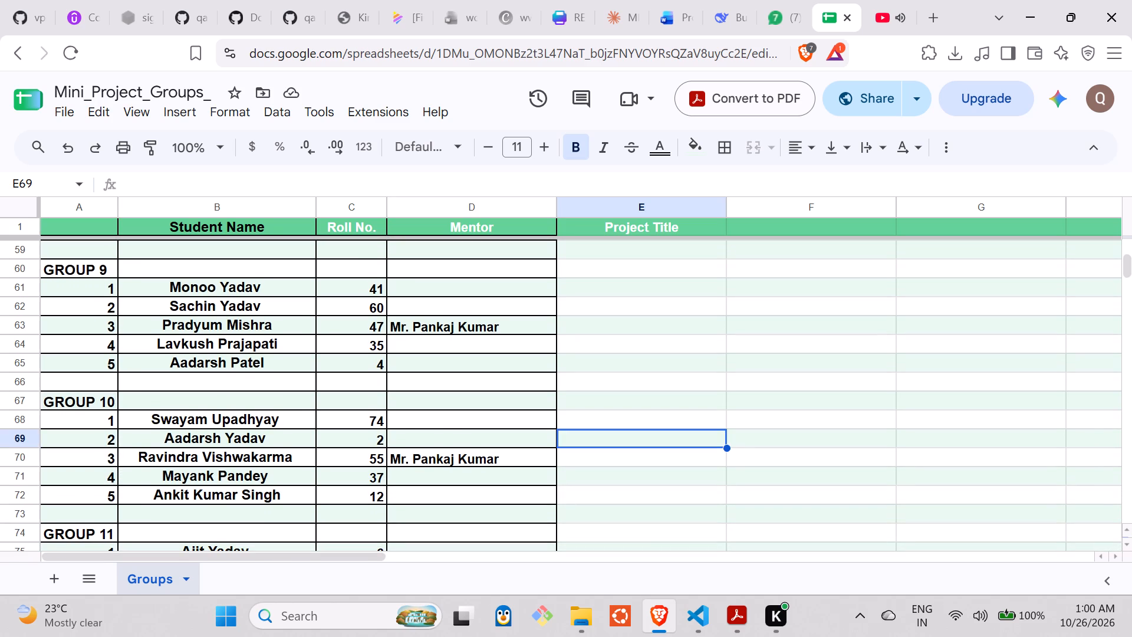
pyautogui.hotkey('ctrl', 'v')
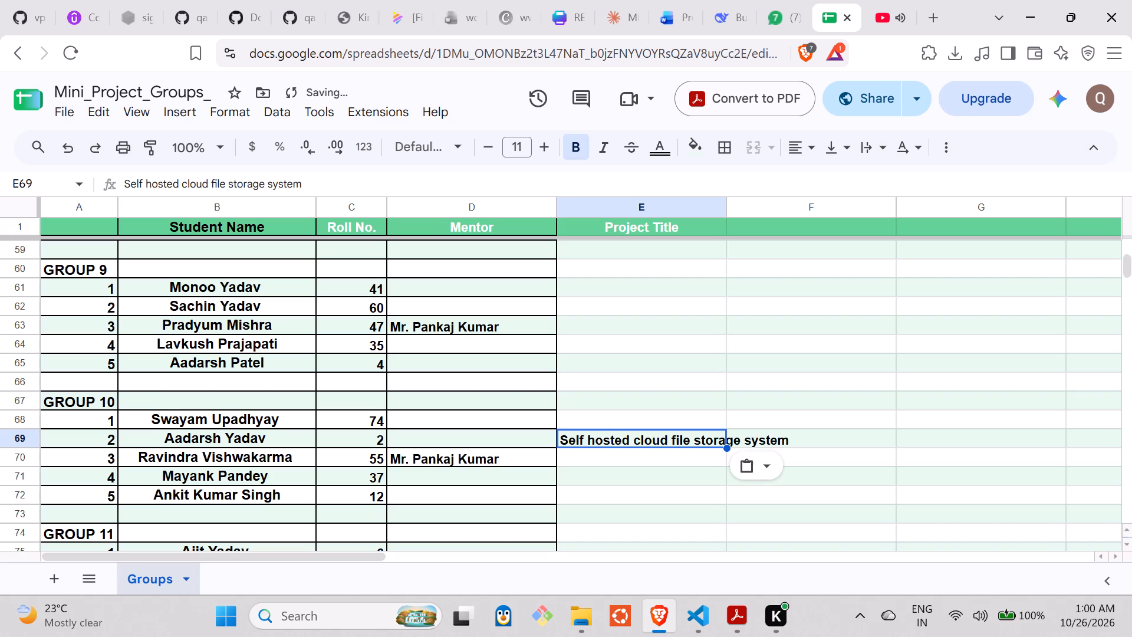
# Set the font size of Group 10's project title in cell E69 to 12.
pyautogui.click(547, 142)
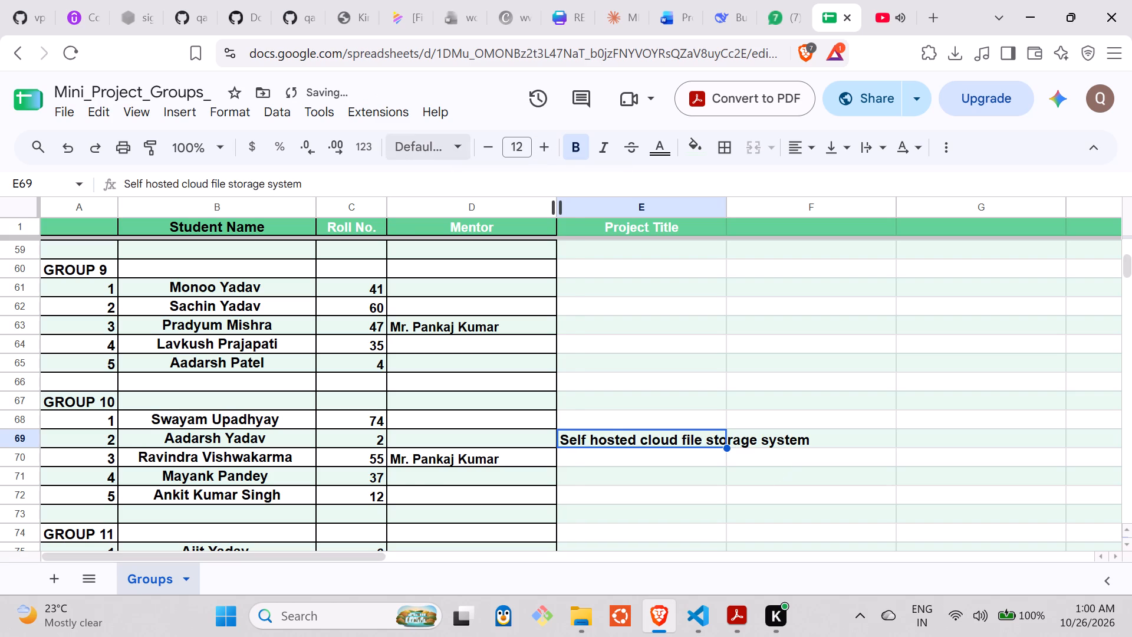
pyautogui.click(429, 136)
pyautogui.click(450, 255)
pyautogui.click(746, 318)
# Look through the student and mentor listings from Group 10 to Group 13 in the Groups sheet.
pyautogui.scroll(-1, 733, 436)
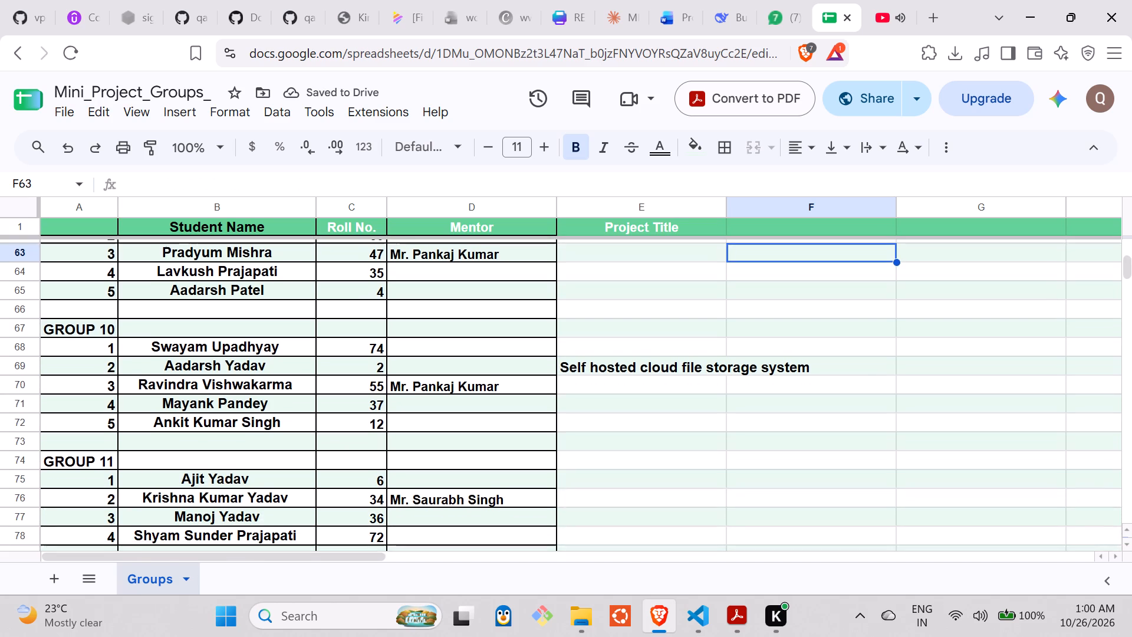
pyautogui.scroll(-2, 733, 436)
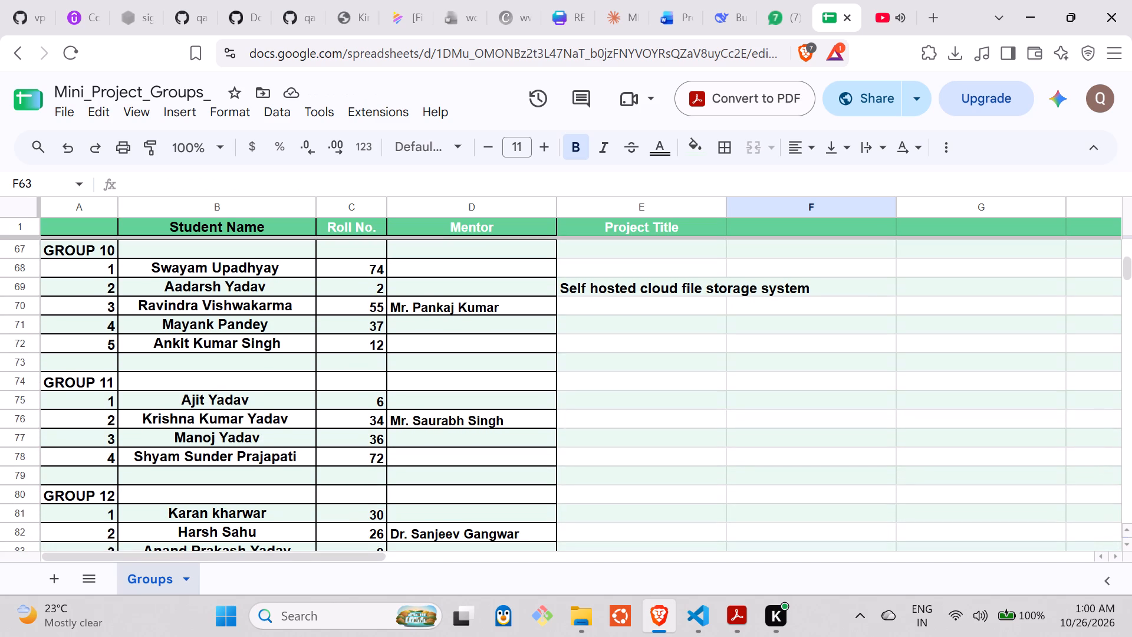
pyautogui.scroll(-2, 733, 436)
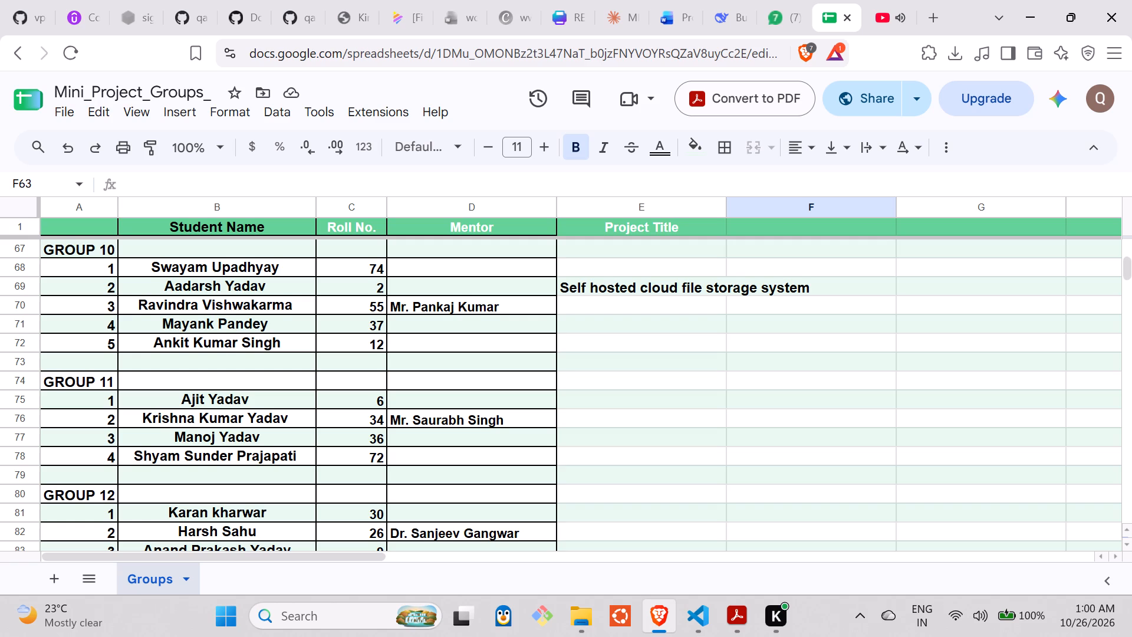
pyautogui.scroll(-2, 733, 436)
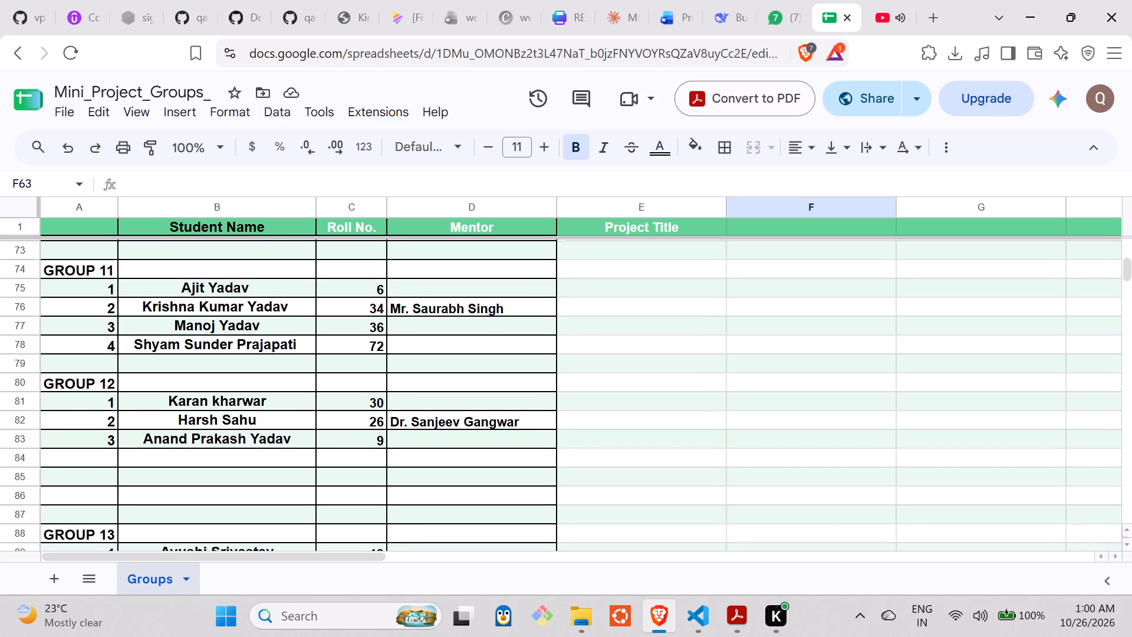
pyautogui.scroll(-1, 733, 436)
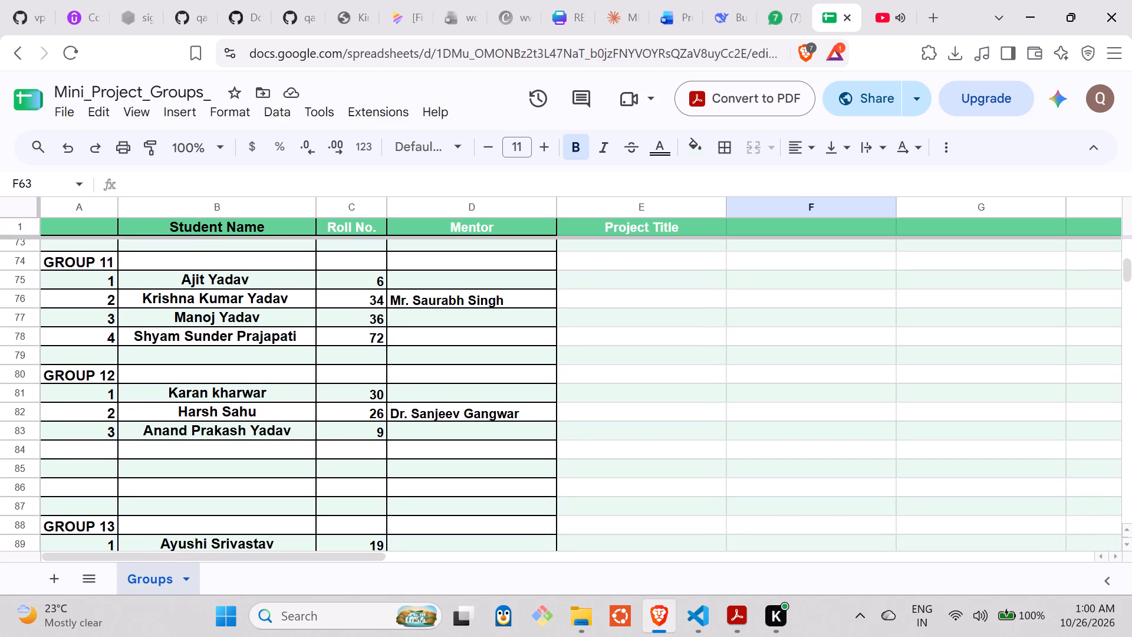
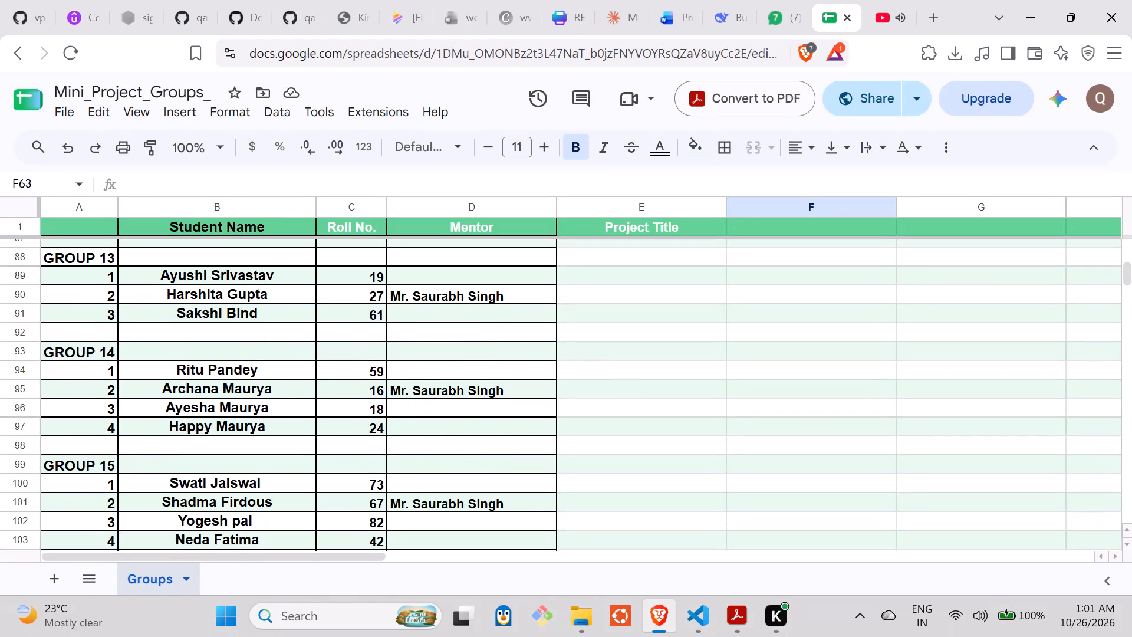
# Paste the copied project title "STUDENT INFORMATION MANAGEMENT SYSTEM" into Group 4's Project Title cell, E25.
pyautogui.scroll(3, 433, 421)
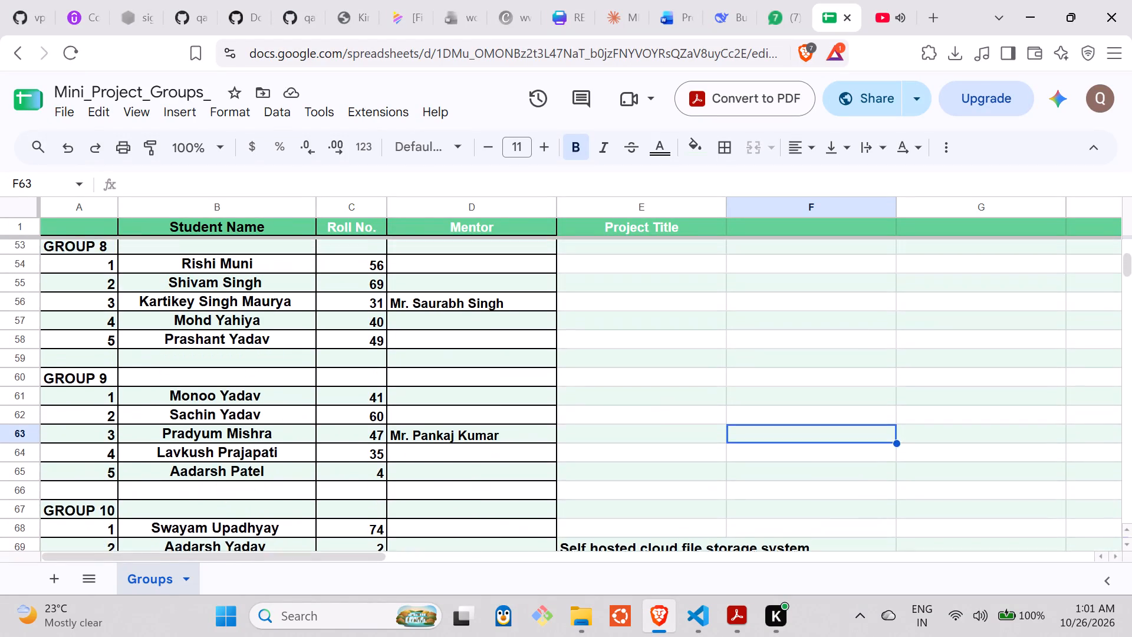
pyautogui.scroll(1, 433, 421)
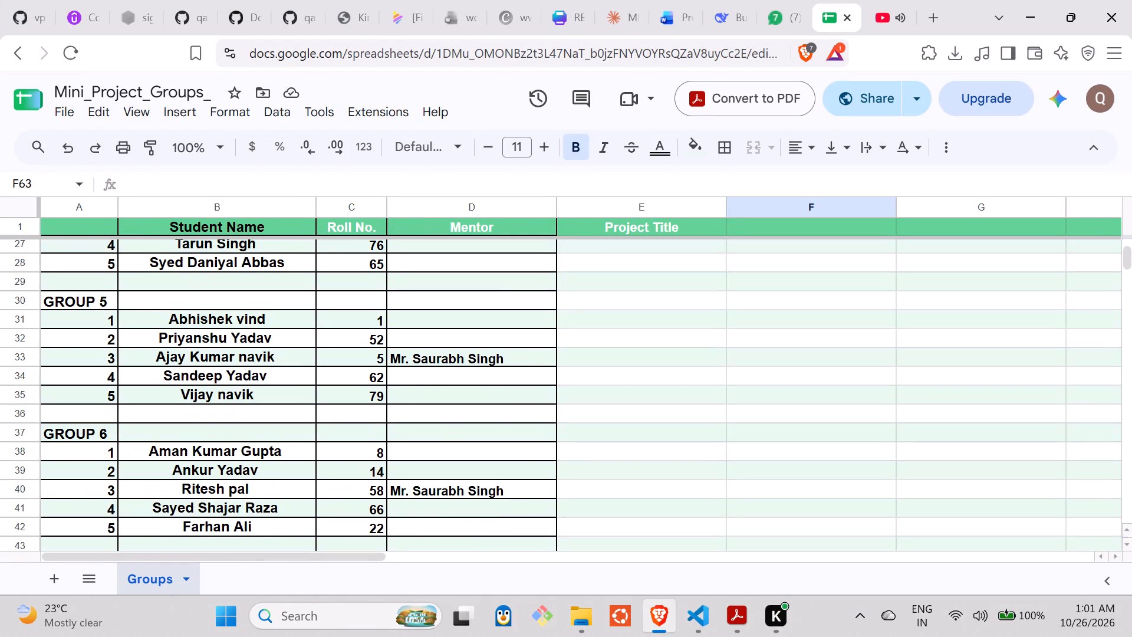
pyautogui.scroll(2, 433, 421)
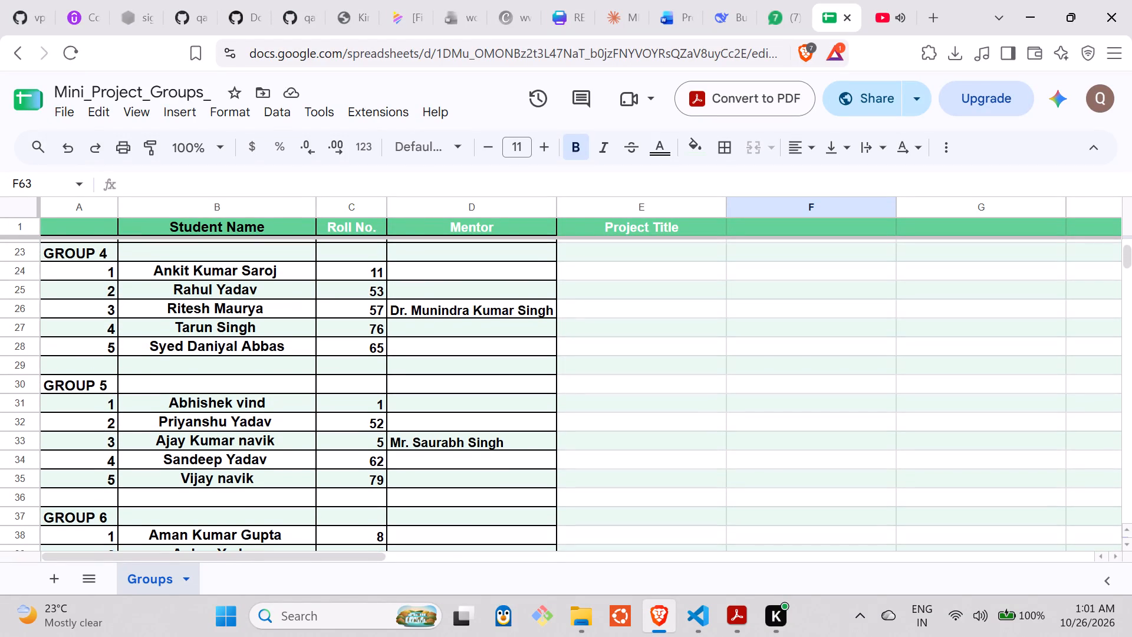
pyautogui.click(574, 291)
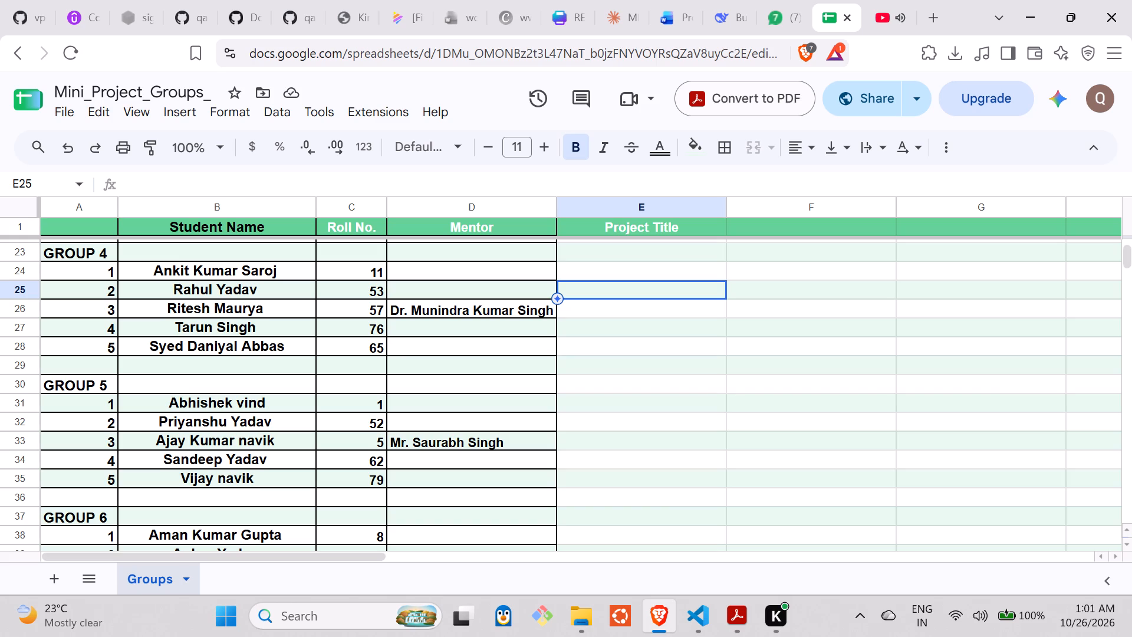
pyautogui.hotkey('ctrl', 'v')
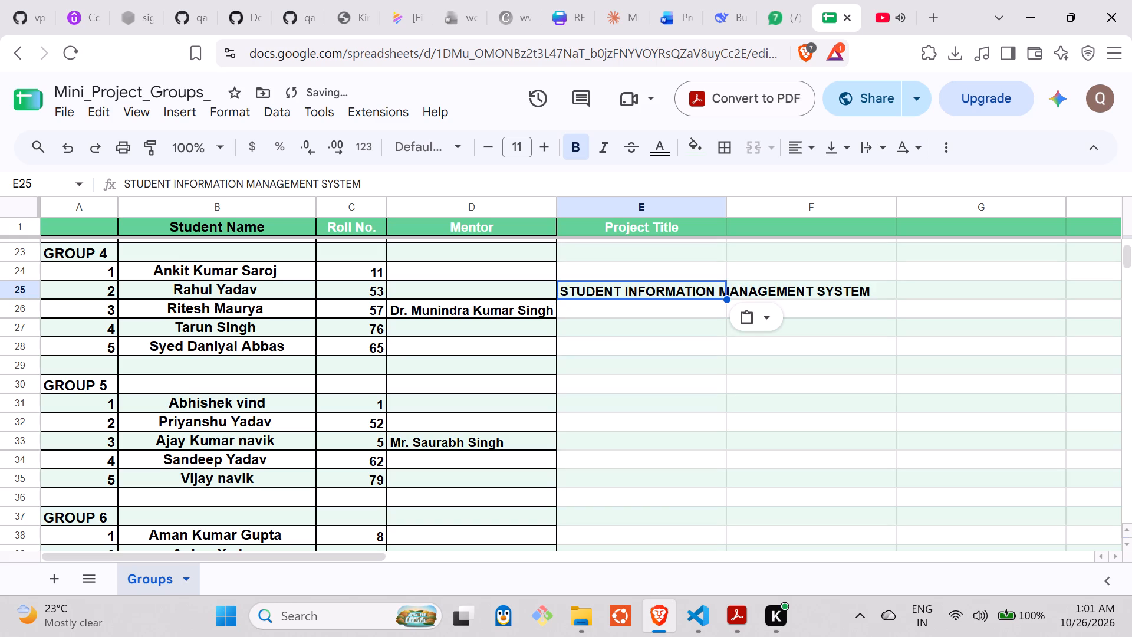
# Set the font size of Group 4's project title in cell E25 to 12.
pyautogui.click(547, 151)
pyautogui.click(657, 340)
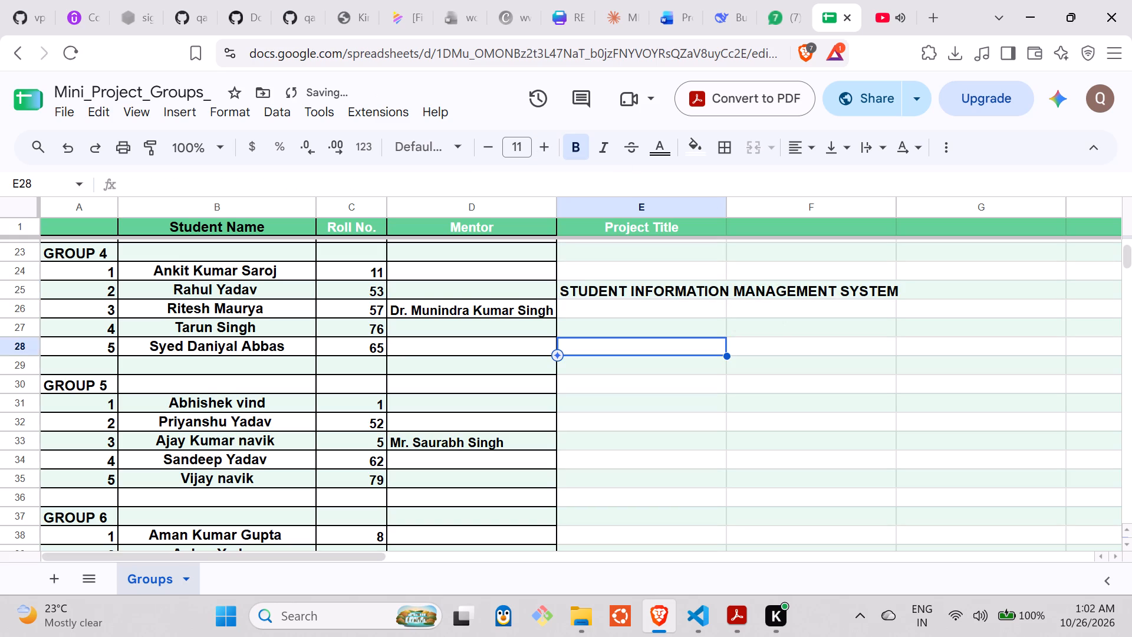
# Review the project titles entered for Groups 1 to 4 and compare their placement and letter case.
pyautogui.scroll(3, 657, 340)
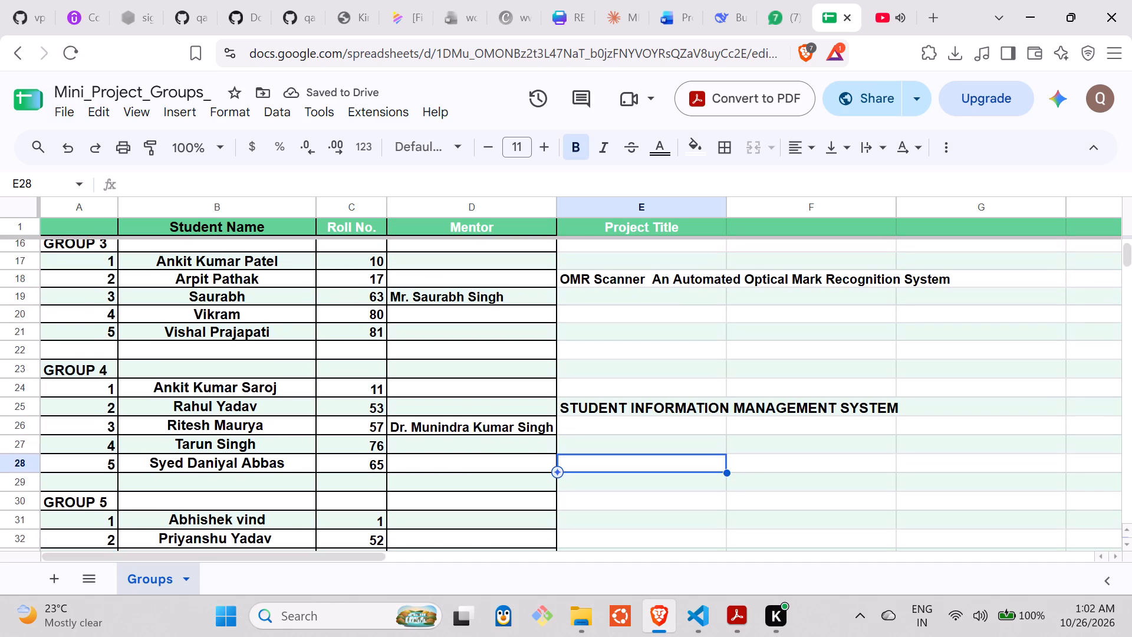
pyautogui.scroll(2, 657, 340)
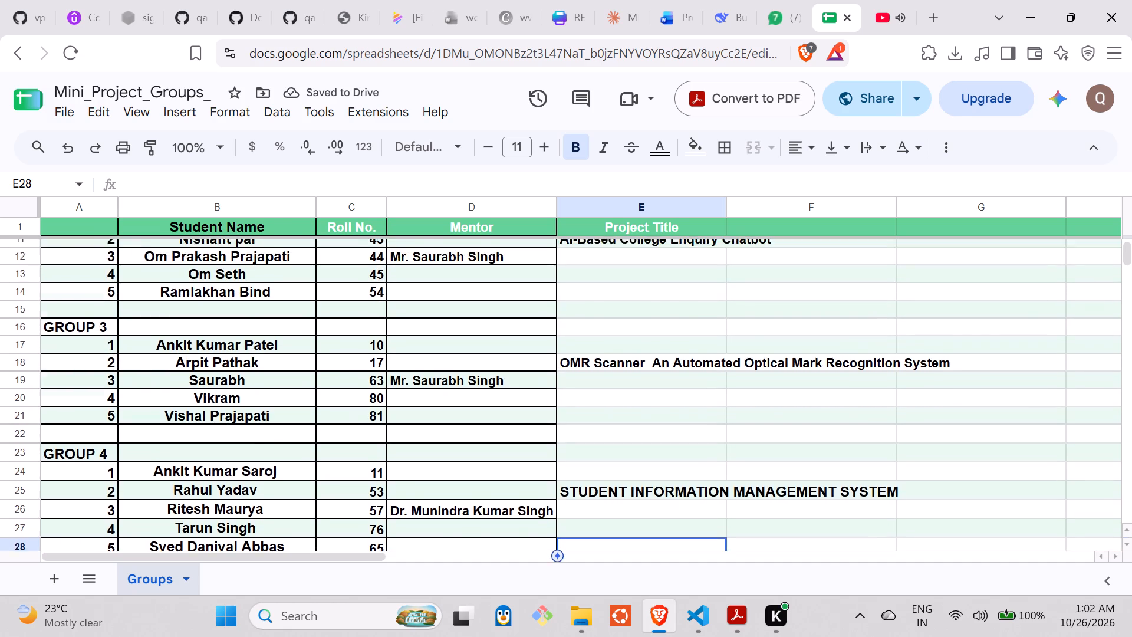
pyautogui.scroll(2, 657, 340)
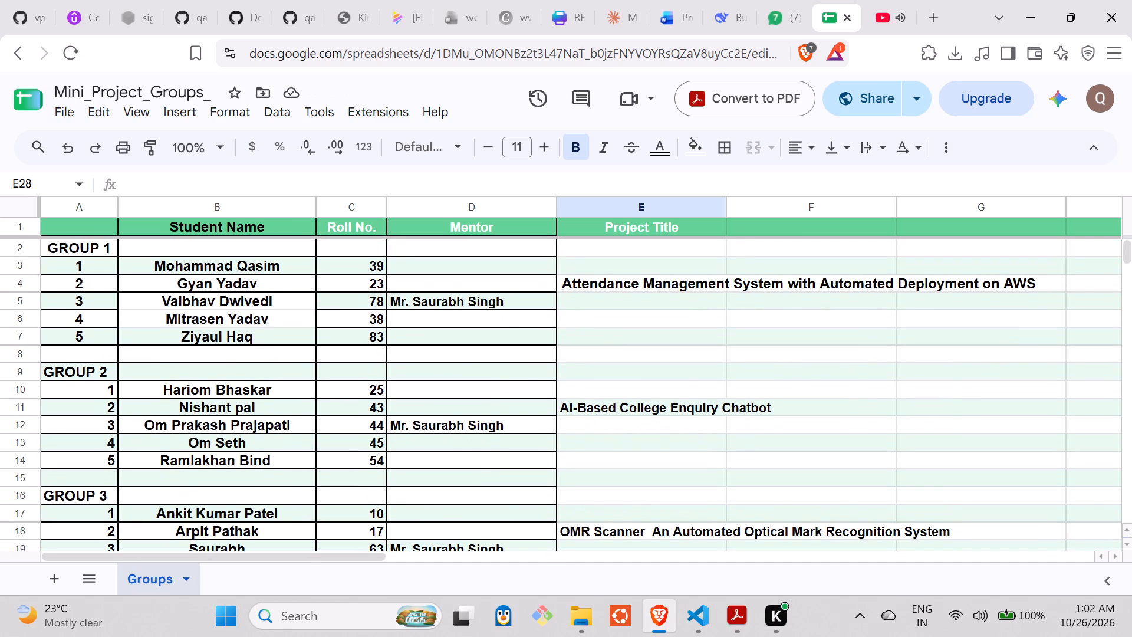
pyautogui.scroll(-3, 657, 340)
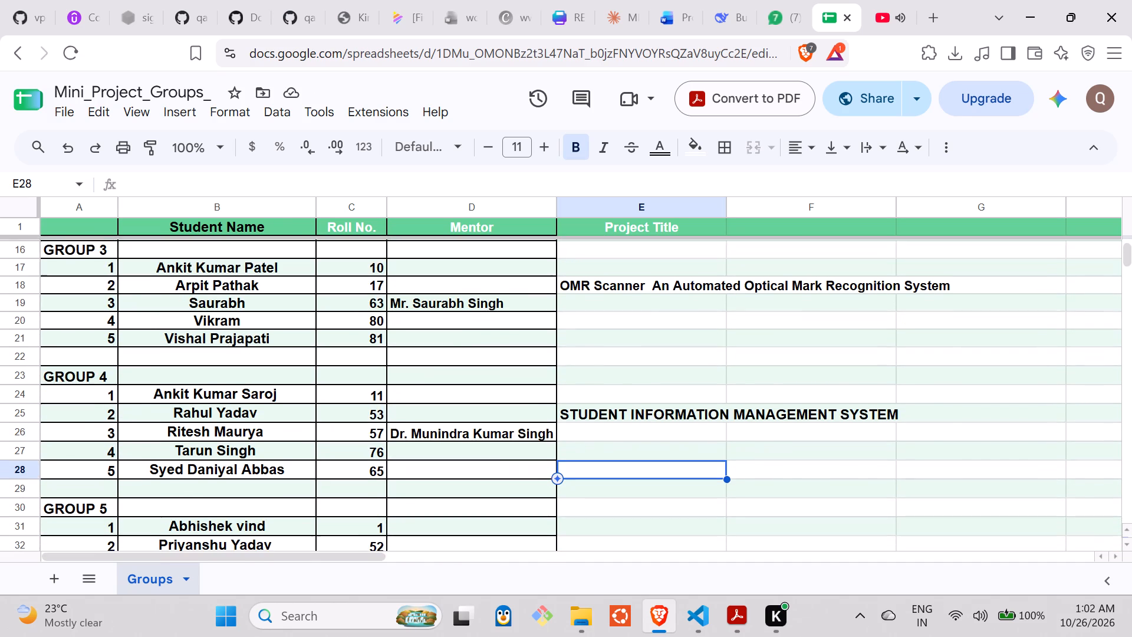
pyautogui.scroll(-2, 657, 340)
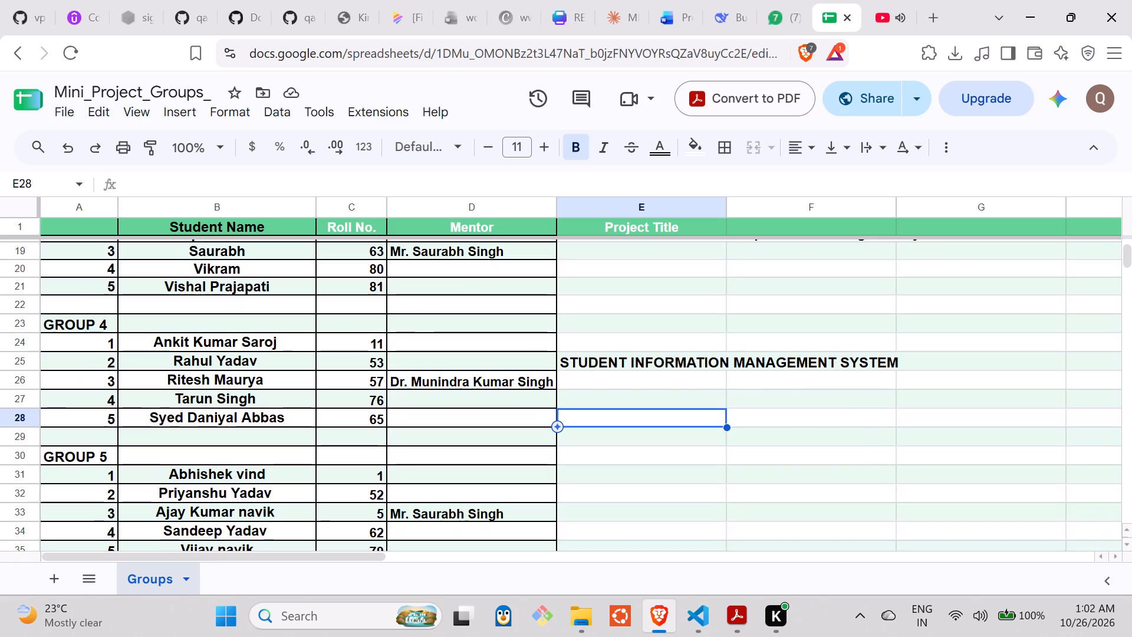
pyautogui.scroll(-2, 657, 340)
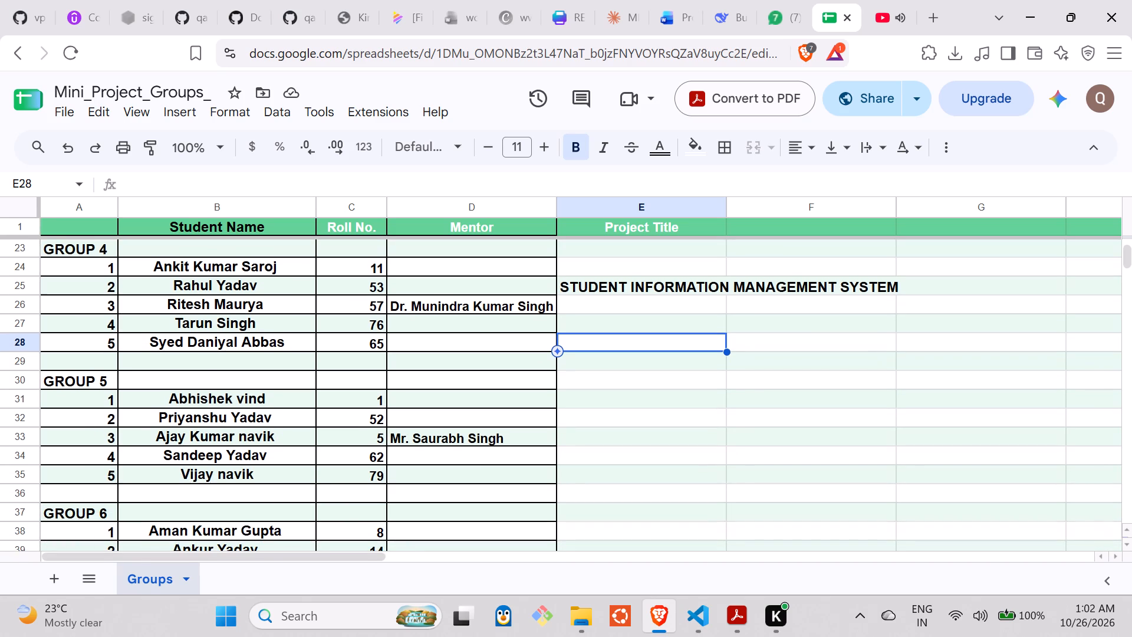
# Change the last word of Group 4's project title in cell E25 to "System".
pyautogui.click(621, 290)
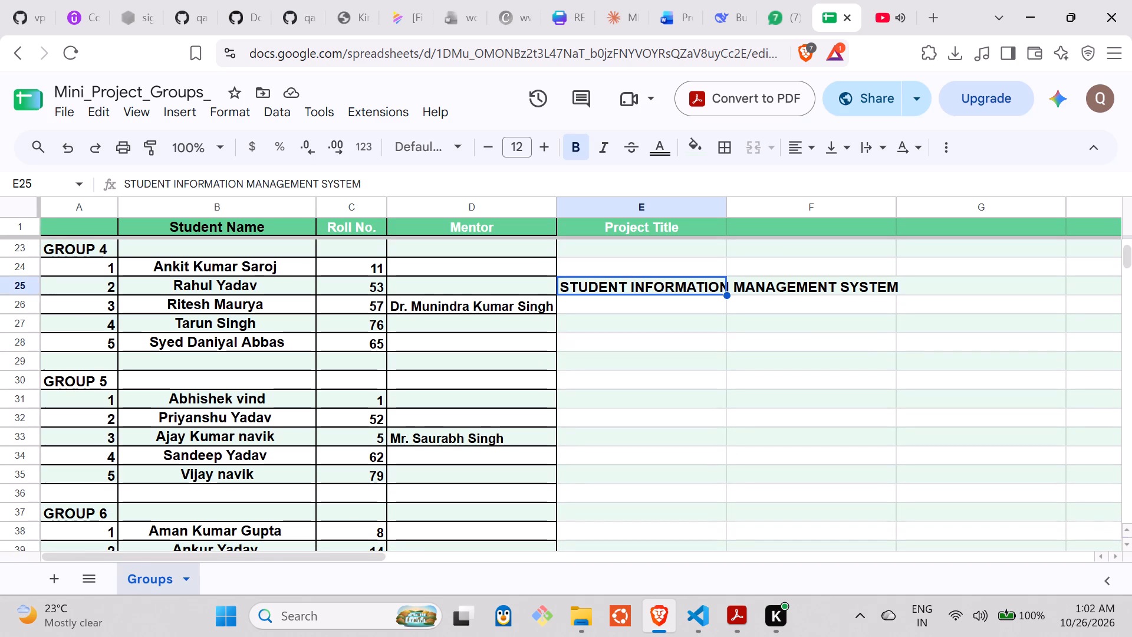
pyautogui.click(395, 182)
pyautogui.press('BackSpace')
pyautogui.press('BackSpace')
pyautogui.press('BackSpace')
pyautogui.press('BackSpace')
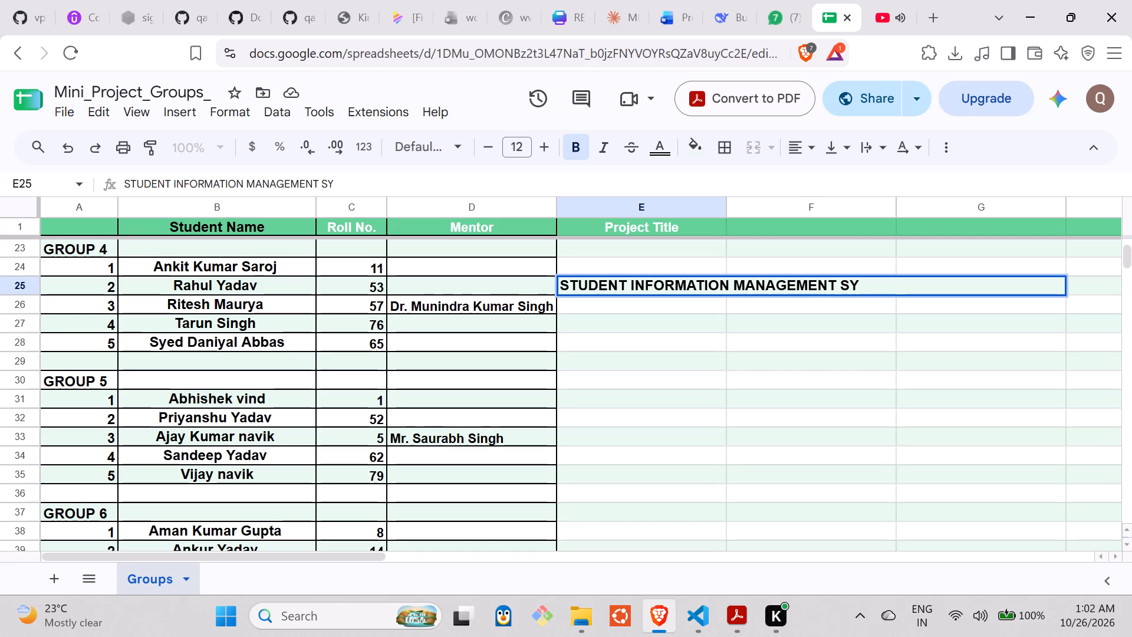
pyautogui.press('BackSpace')
pyautogui.write('ys')
pyautogui.write('tem')
# Rewrite the word "MANAGEMENT" in Group 4's project title in cell E25 with only its first letter capitalised.
pyautogui.press('Left')
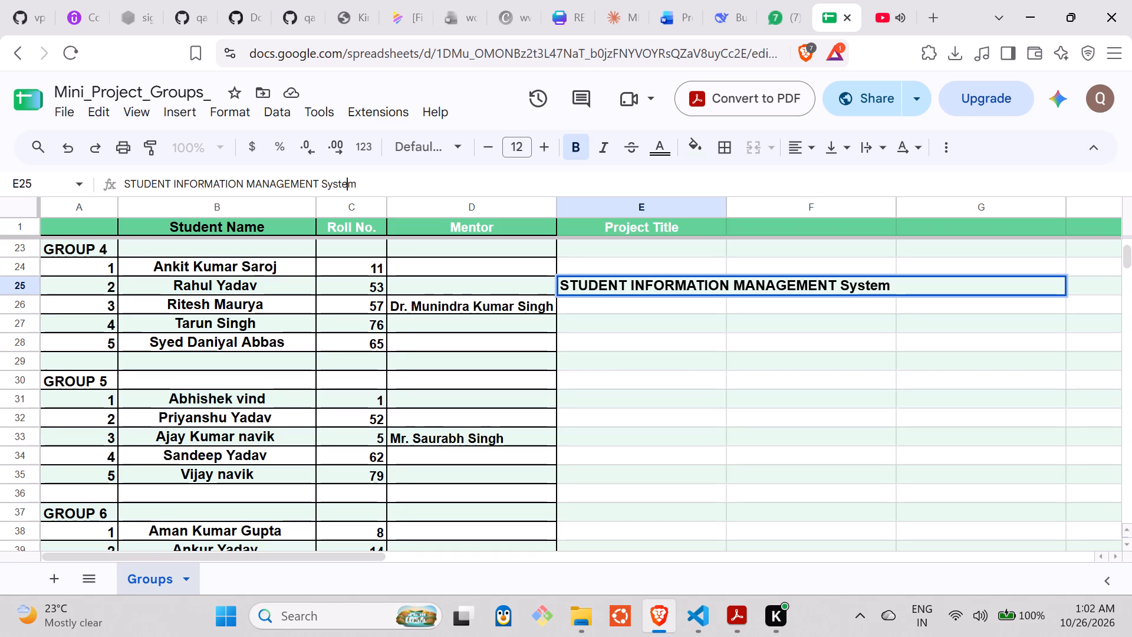
pyautogui.press('Left')
pyautogui.press('Left')
pyautogui.press('Left')
pyautogui.press('Left')
pyautogui.press('Left')
pyautogui.press('Left')
pyautogui.press('BackSpace')
pyautogui.press('BackSpace')
pyautogui.press('BackSpace')
pyautogui.press('BackSpace')
pyautogui.press('BackSpace')
pyautogui.press('BackSpace')
pyautogui.press('BackSpace')
pyautogui.press('BackSpace')
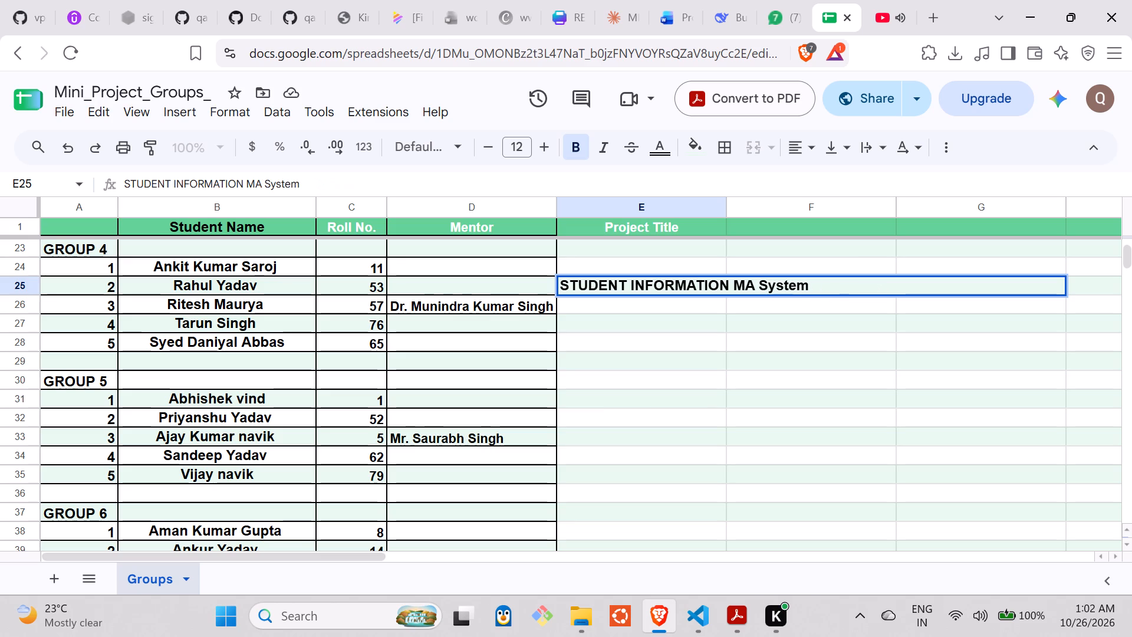
pyautogui.press('BackSpace')
pyautogui.write('anag')
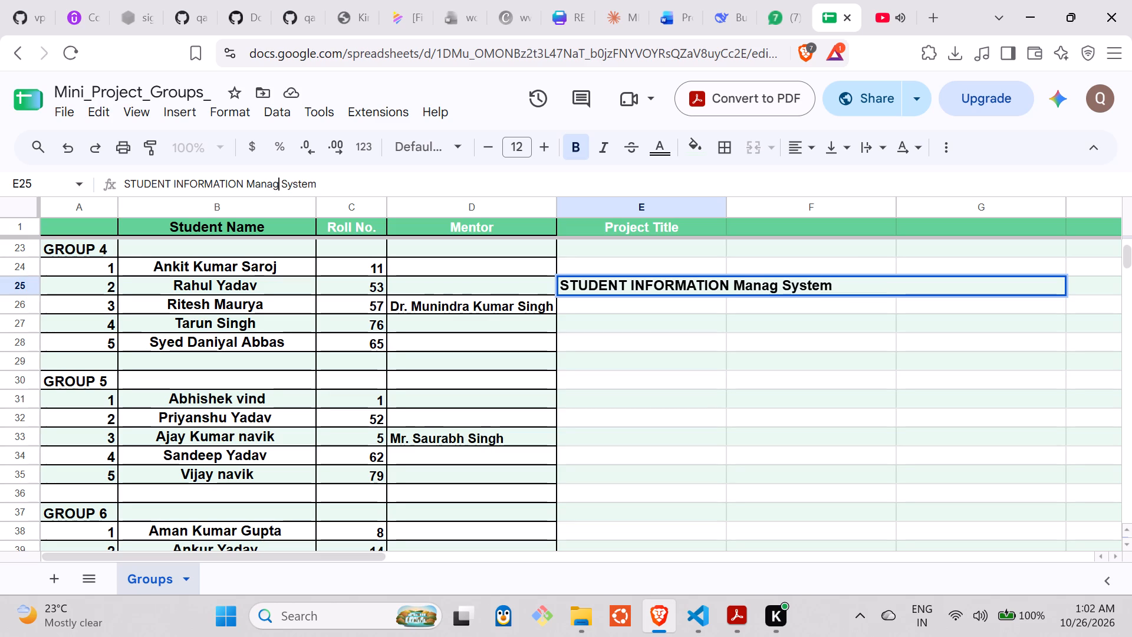
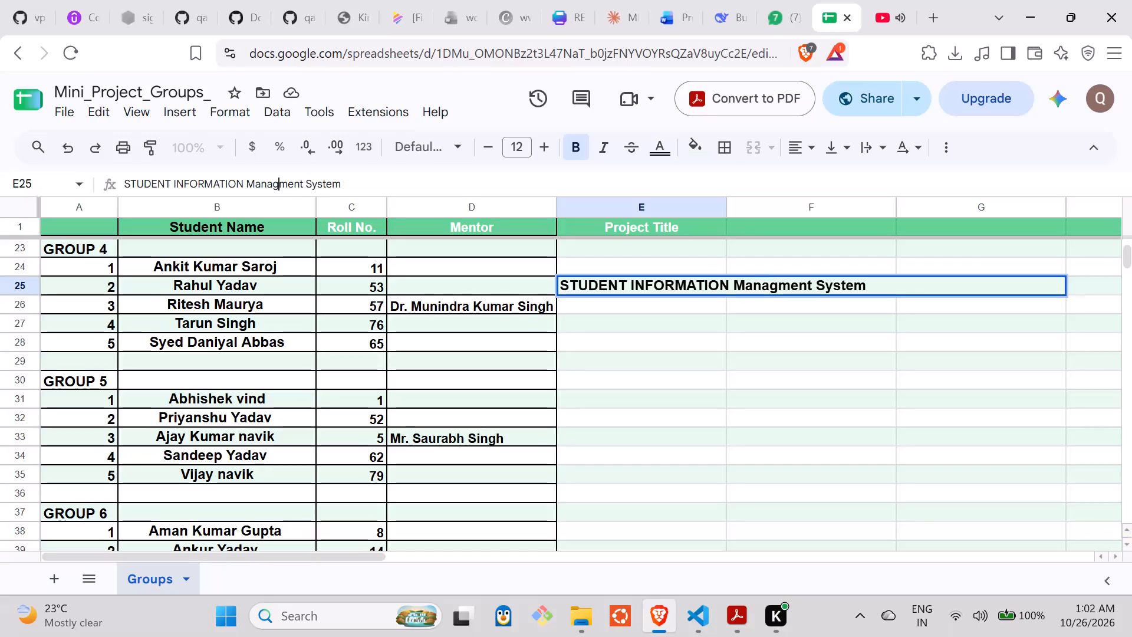
# Insert the missing "e" in Group 4's project title in cell E25 so the word reads "Management".
pyautogui.press('e')
# Rewrite the word "INFORMATION" in Group 4's project title in cell E25 as "Information".
pyautogui.press('Left')
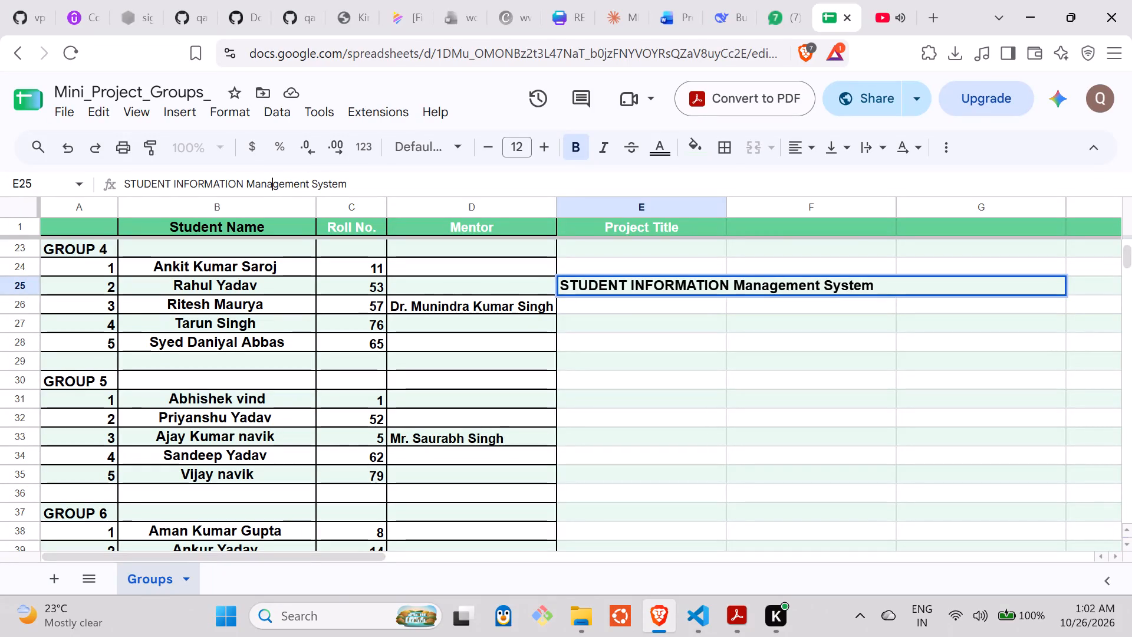
pyautogui.press('Left')
pyautogui.press('Left')
pyautogui.press('Left')
pyautogui.press('Left')
pyautogui.press('Left')
pyautogui.press('Left')
pyautogui.press('BackSpace')
pyautogui.press('BackSpace')
pyautogui.press('BackSpace')
pyautogui.press('BackSpace')
pyautogui.press('BackSpace')
pyautogui.press('BackSpace')
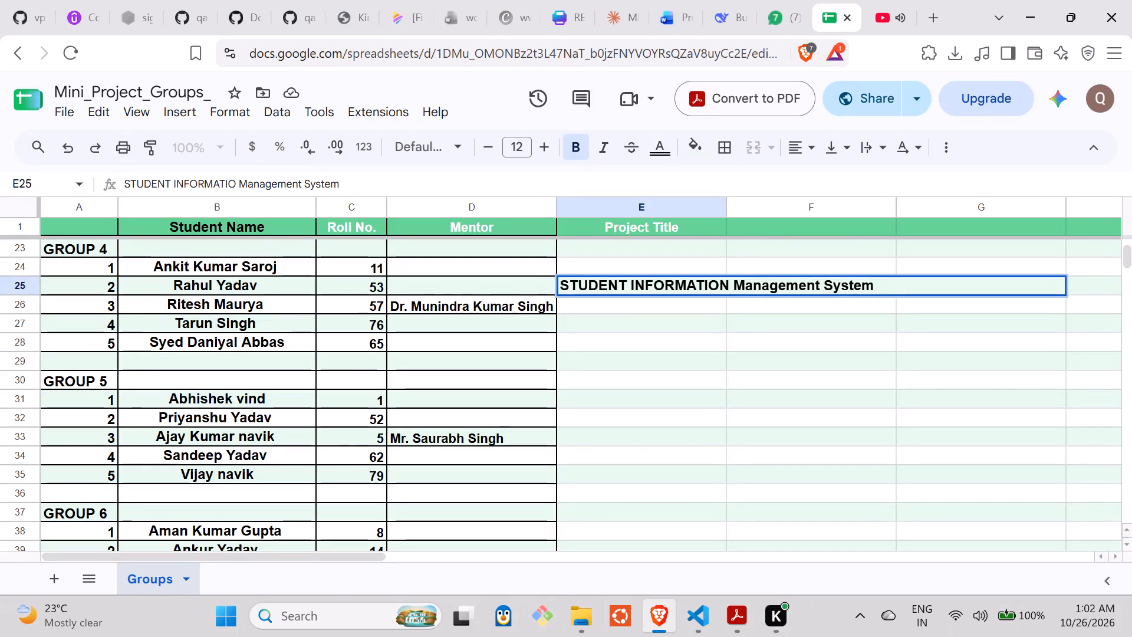
pyautogui.press('BackSpace')
pyautogui.press('BackSpace')
pyautogui.press('BackSpace')
pyautogui.press('BackSpace')
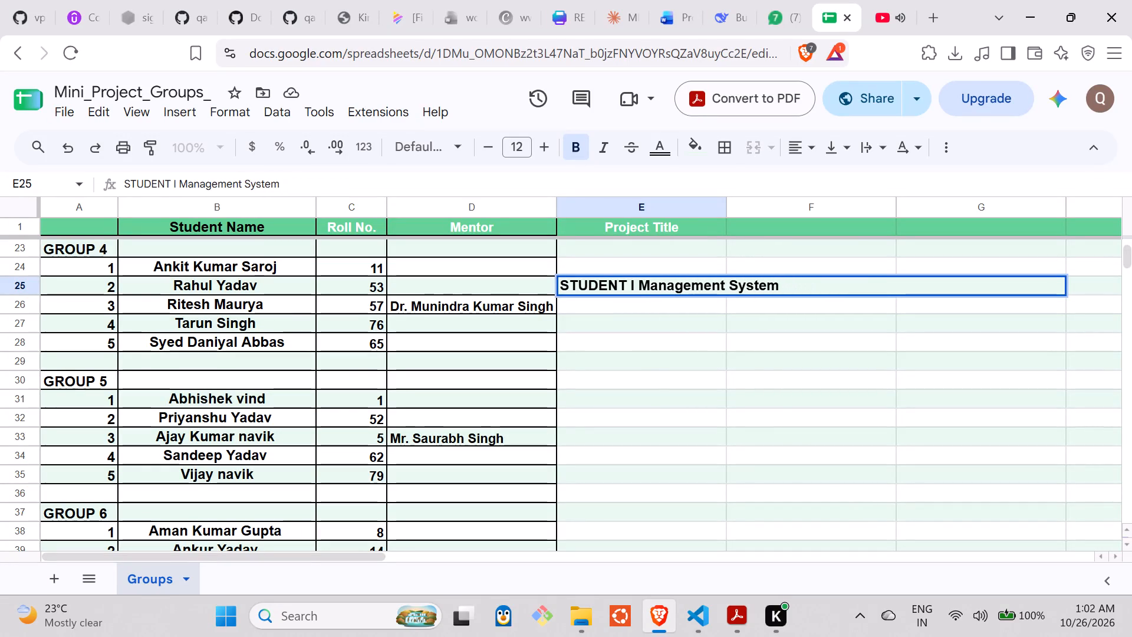
pyautogui.write('nfor')
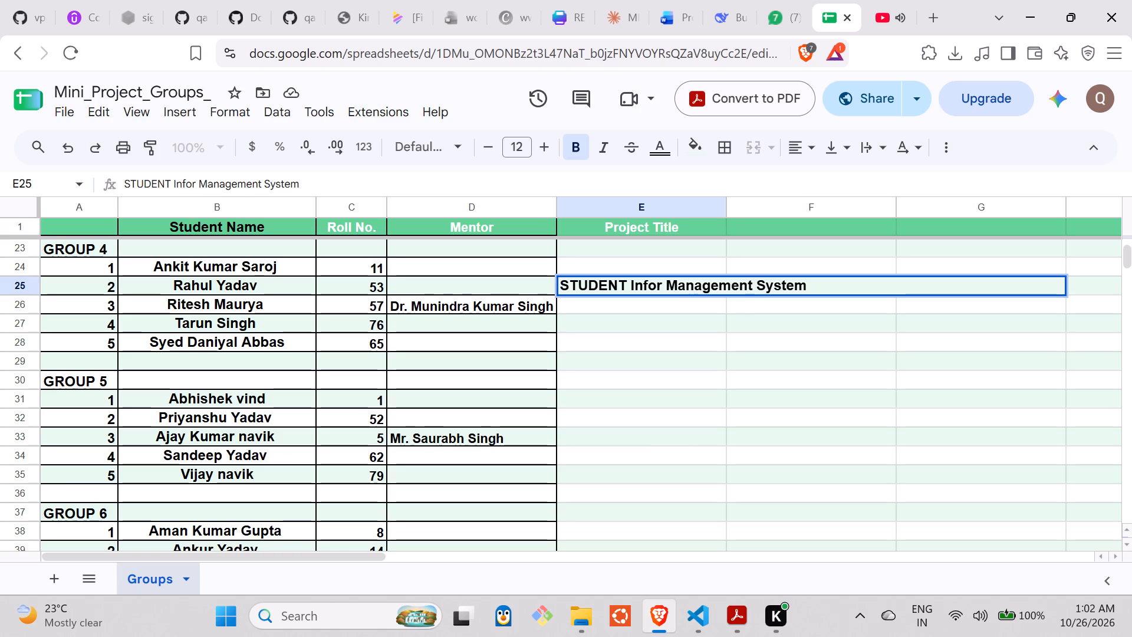
pyautogui.write('mation')
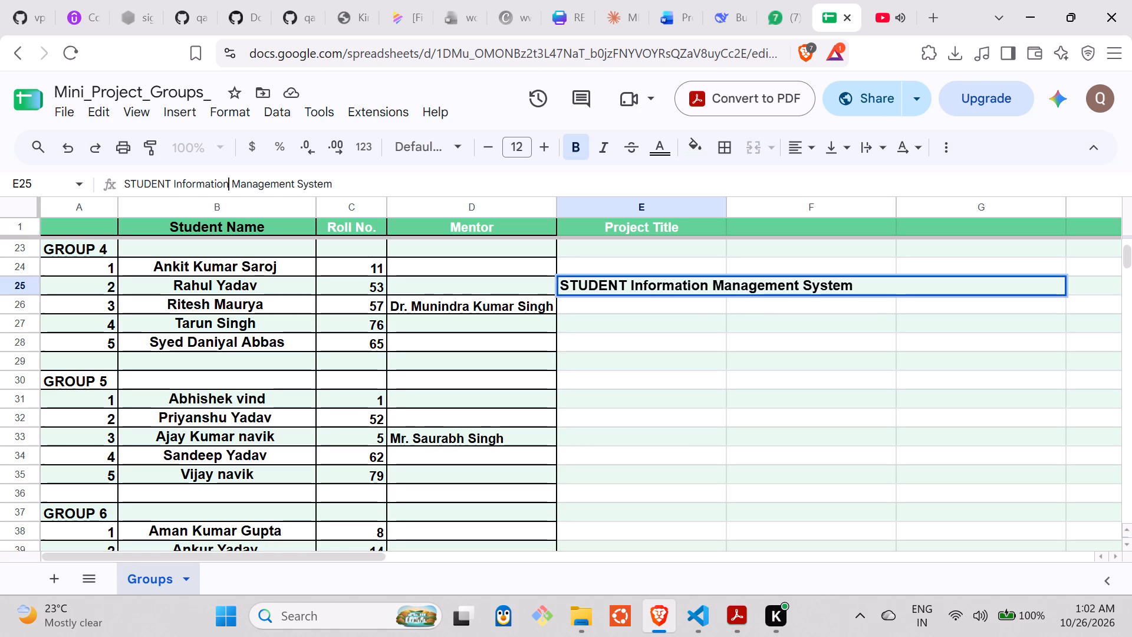
# Rewrite the word "STUDENT" in Group 4's project title in cell E25 as "Student" and commit the cell.
pyautogui.press('Left')
pyautogui.press('Left')
pyautogui.press('Left')
pyautogui.press('Left')
pyautogui.press('Left')
pyautogui.press('Left')
pyautogui.press('Left')
pyautogui.press('Left')
pyautogui.press('Left')
pyautogui.press('Left')
pyautogui.press('Left')
pyautogui.press('Left')
pyautogui.press('BackSpace')
pyautogui.press('BackSpace')
pyautogui.press('BackSpace')
pyautogui.press('BackSpace')
pyautogui.press('BackSpace')
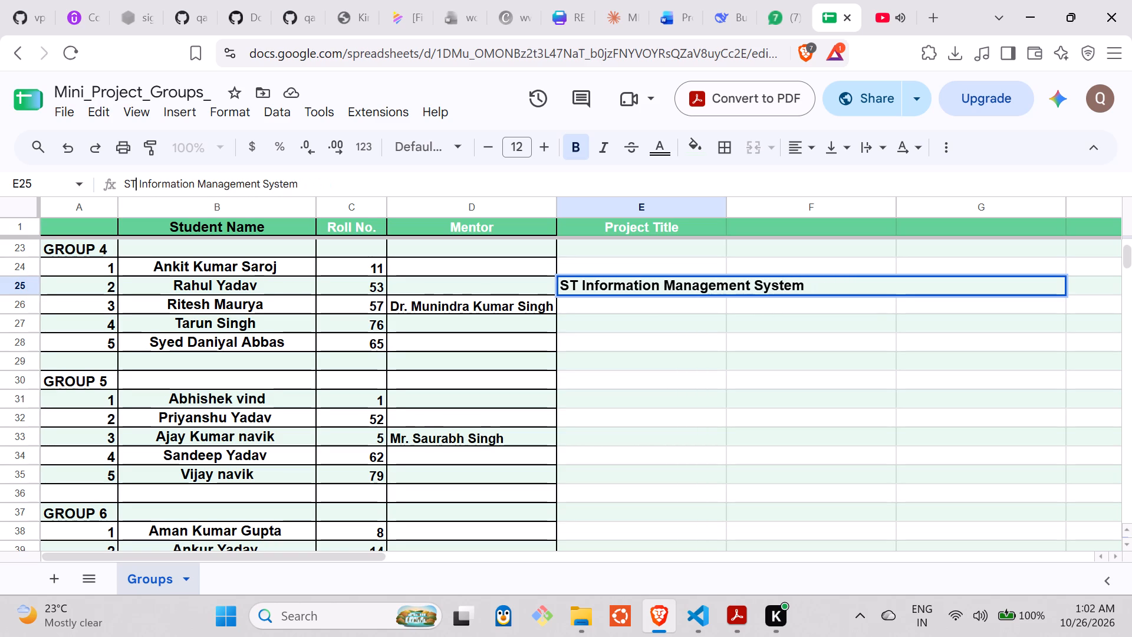
pyautogui.press('BackSpace')
pyautogui.write('tudent')
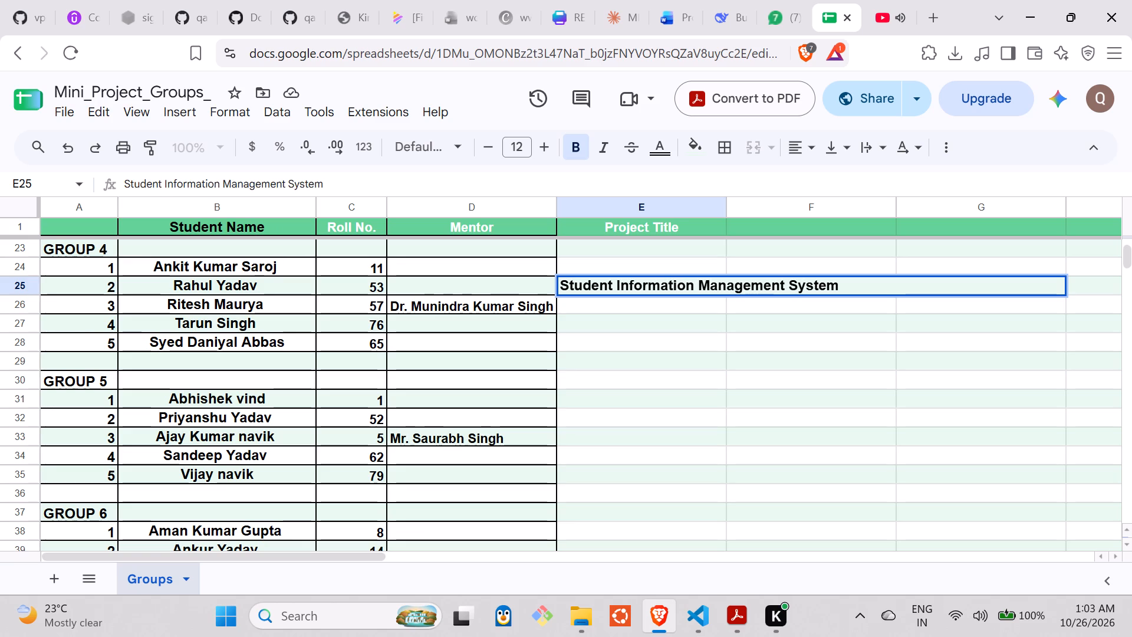
pyautogui.click(791, 318)
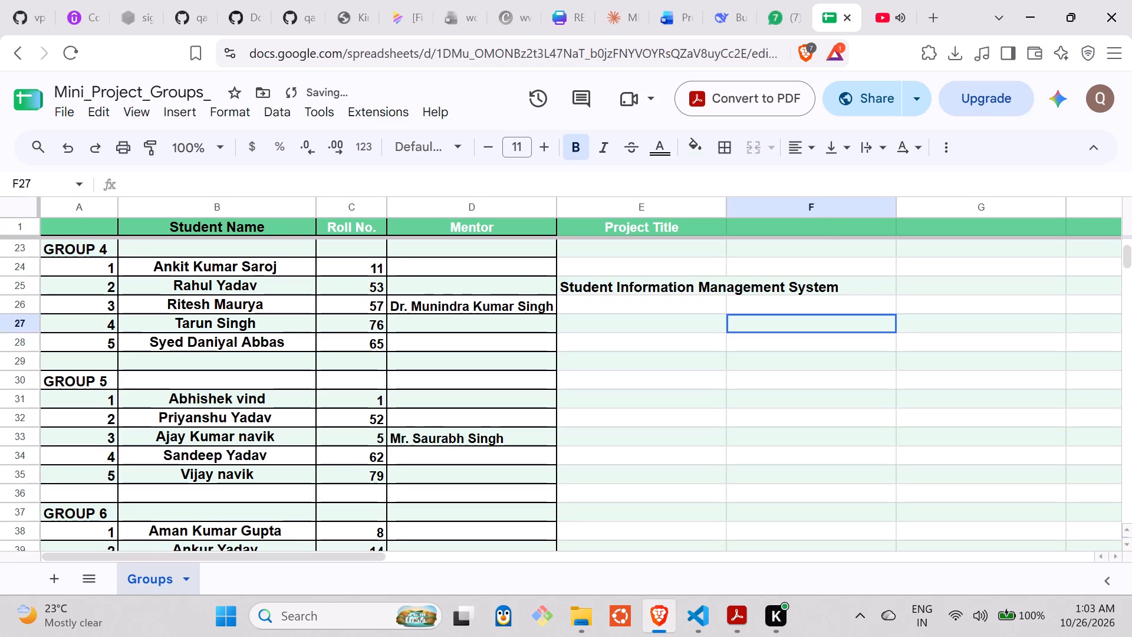
# Review the project titles of Groups 1 to 4 for consistent letter case and placement.
pyautogui.scroll(1, 791, 318)
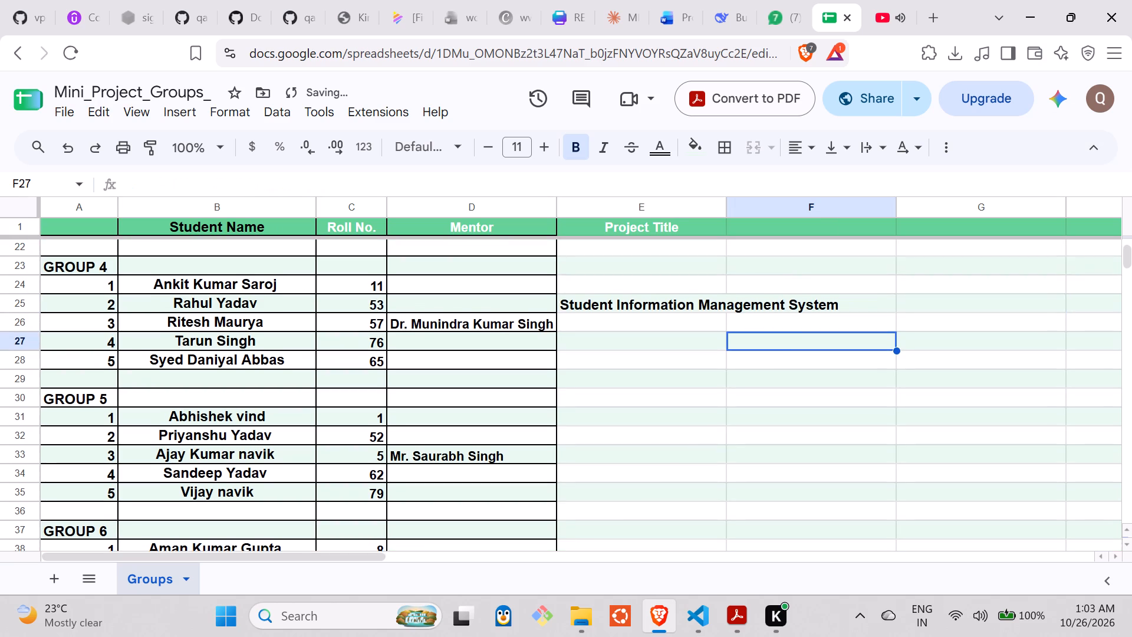
pyautogui.scroll(1, 791, 318)
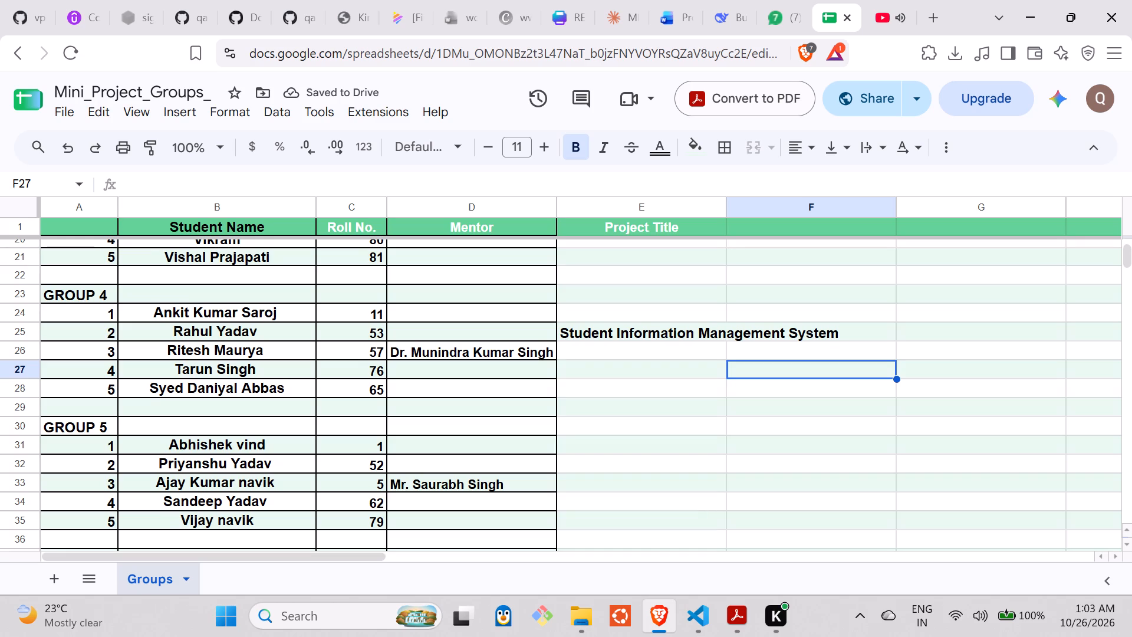
pyautogui.scroll(4, 791, 318)
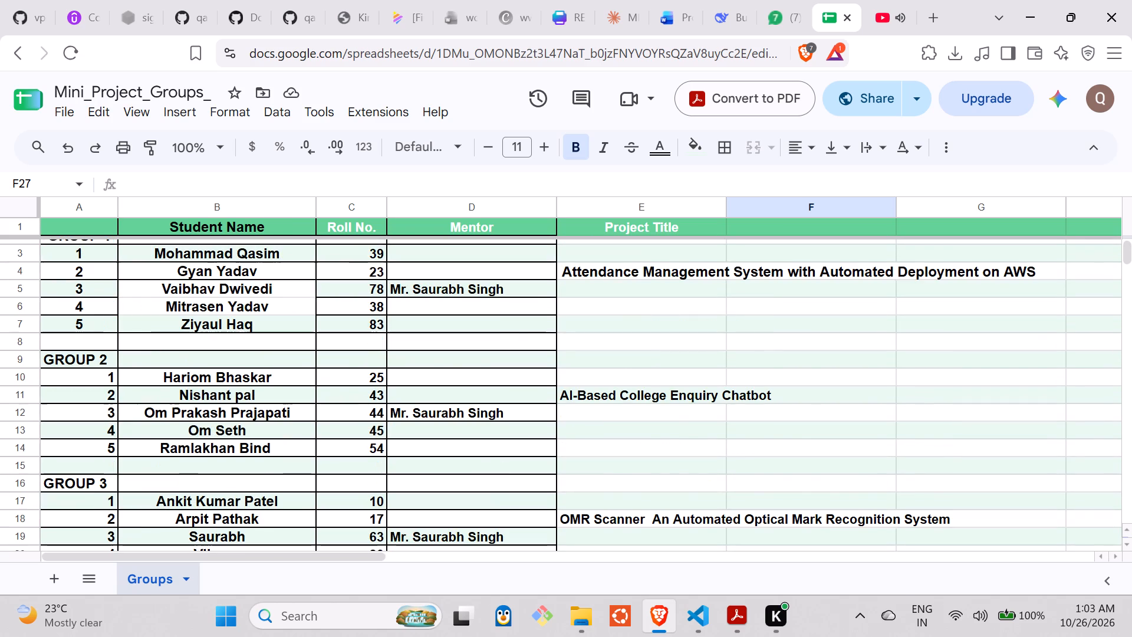
pyautogui.scroll(1, 791, 318)
pyautogui.scroll(-1, 791, 318)
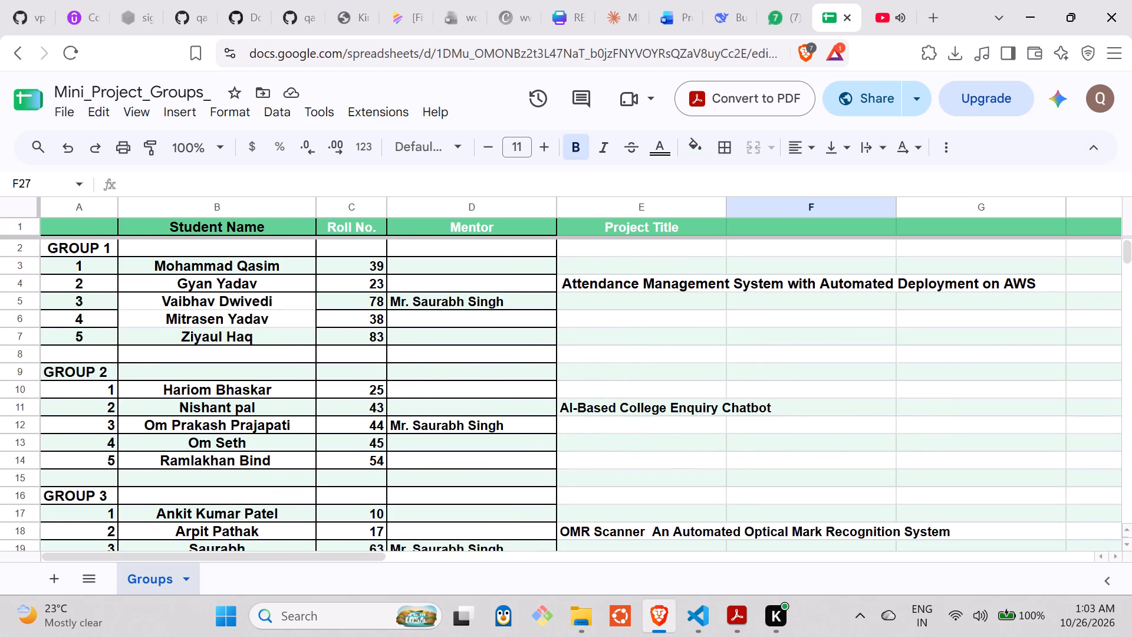
pyautogui.scroll(-2, 791, 318)
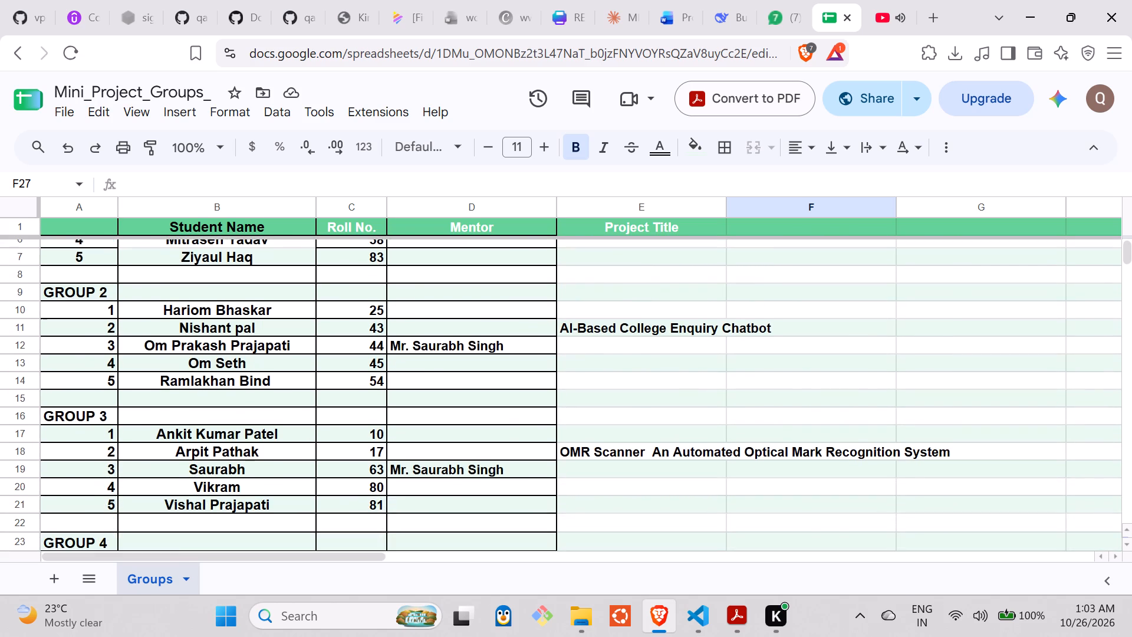
pyautogui.scroll(2, 791, 318)
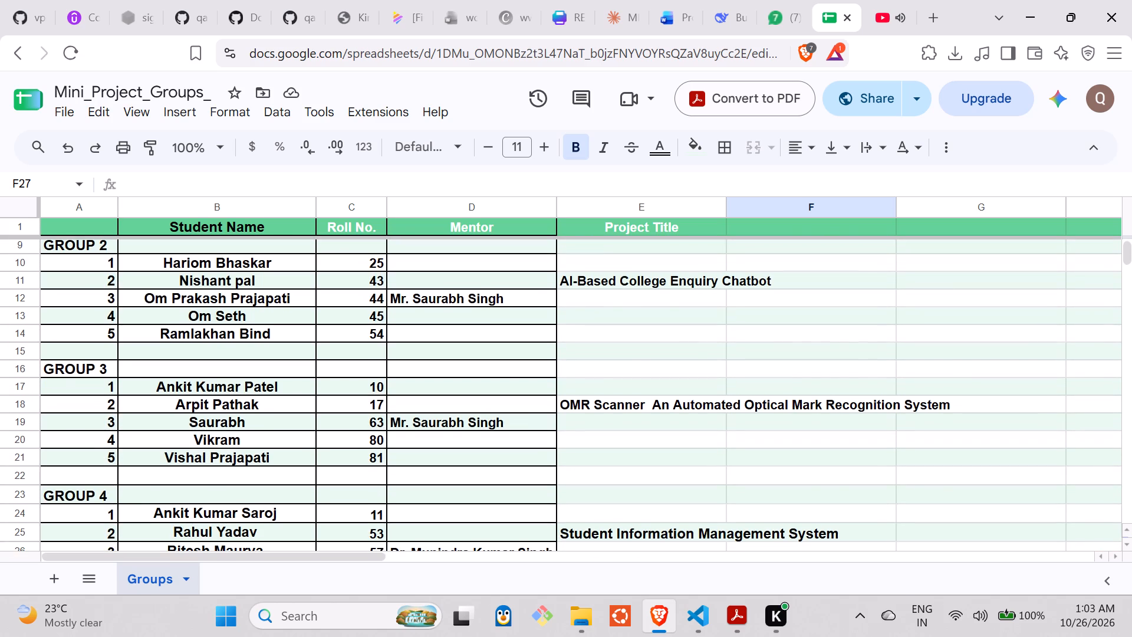
pyautogui.scroll(1, 791, 318)
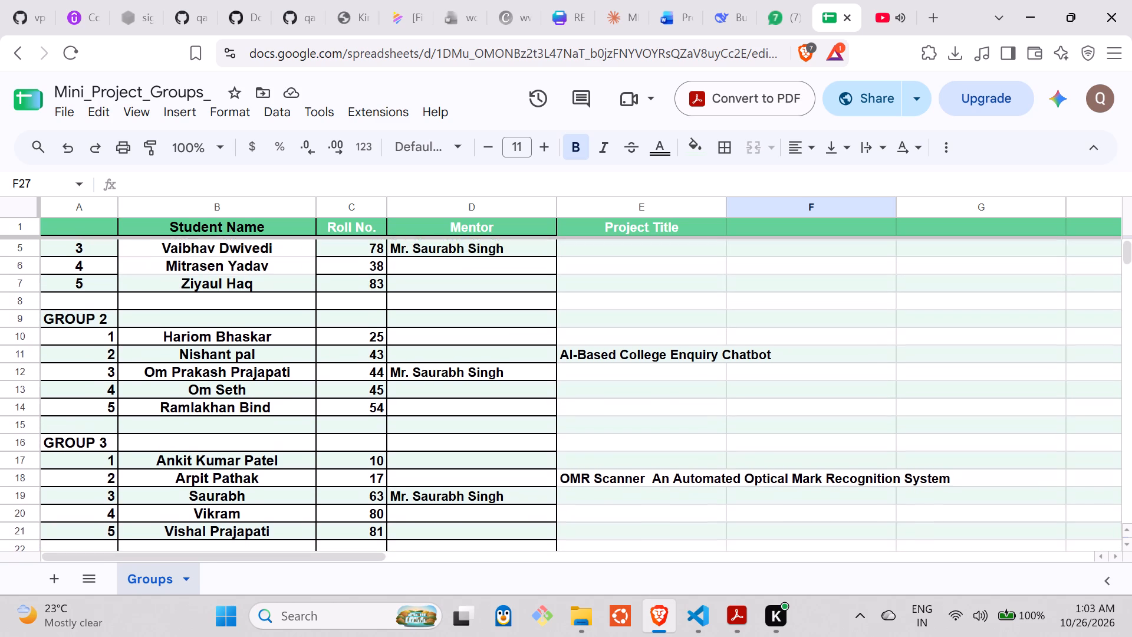
pyautogui.scroll(1, 791, 318)
pyautogui.hscroll(1, 791, 318)
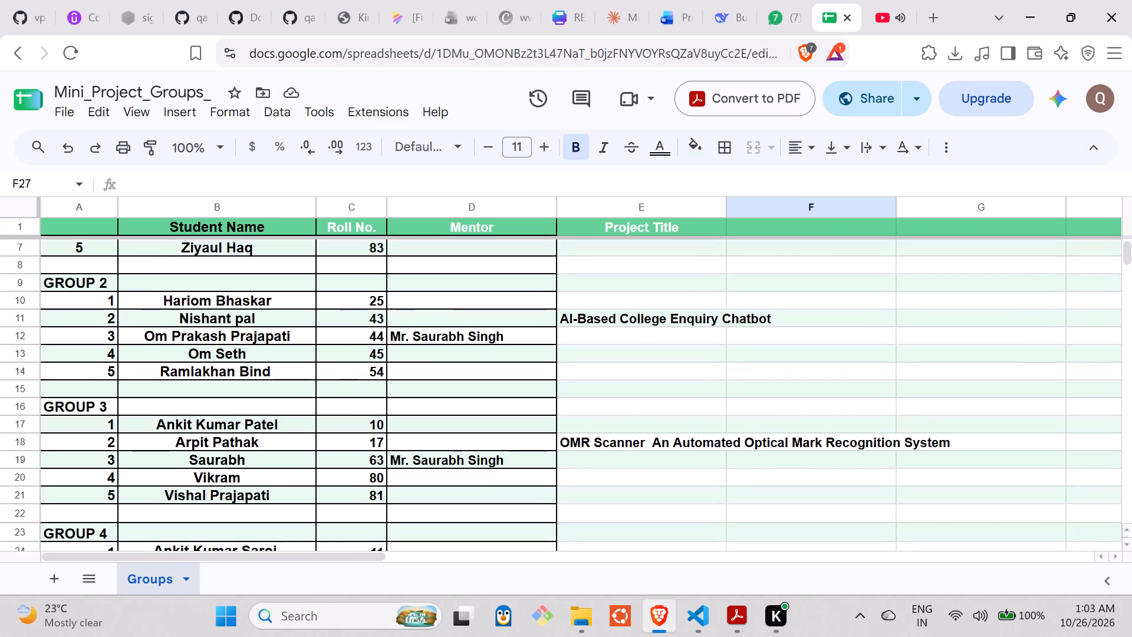
# Look through Groups 5 to 12 to check which project titles are filled in and how they are formatted.
pyautogui.scroll(-3, 791, 318)
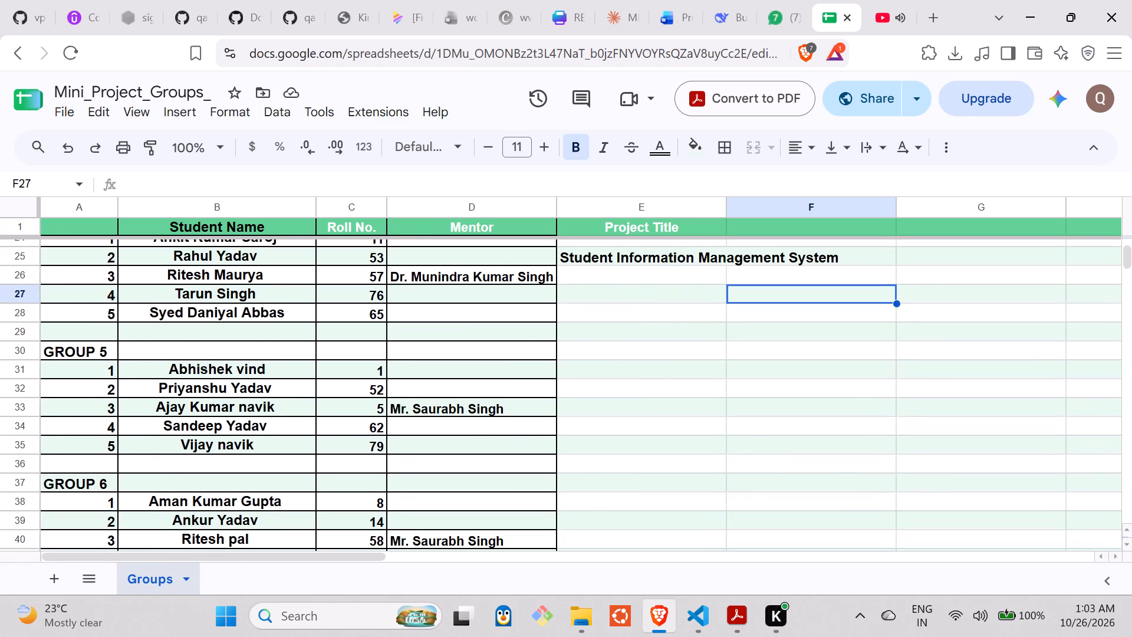
pyautogui.scroll(-2, 791, 318)
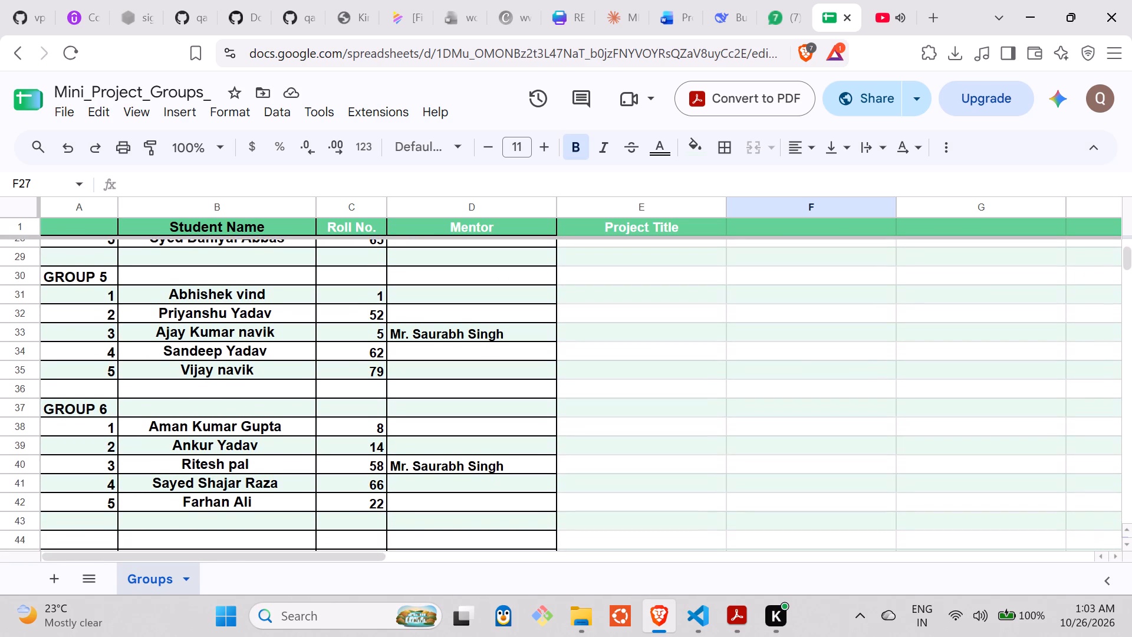
pyautogui.scroll(-3, 791, 318)
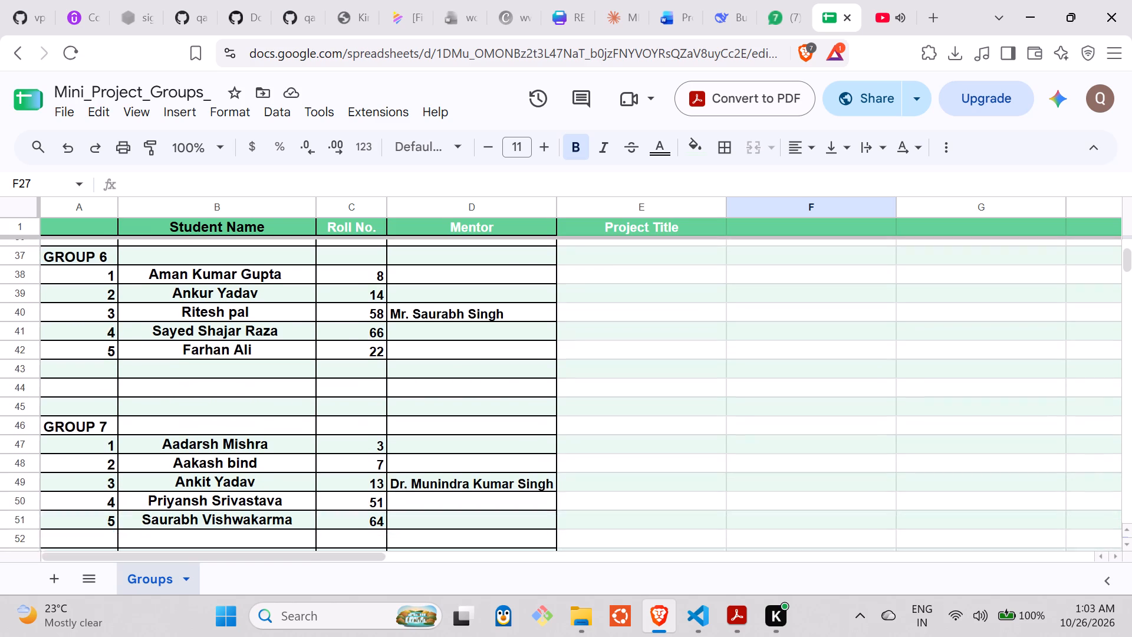
pyautogui.scroll(-3, 791, 318)
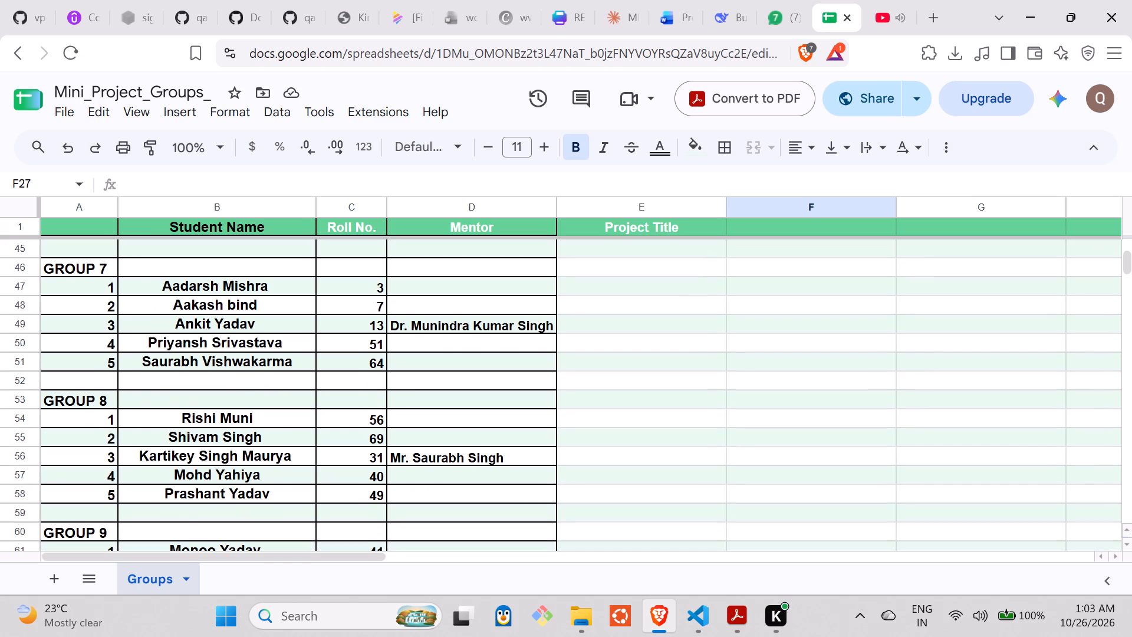
pyautogui.scroll(-1, 791, 318)
pyautogui.scroll(2, 791, 318)
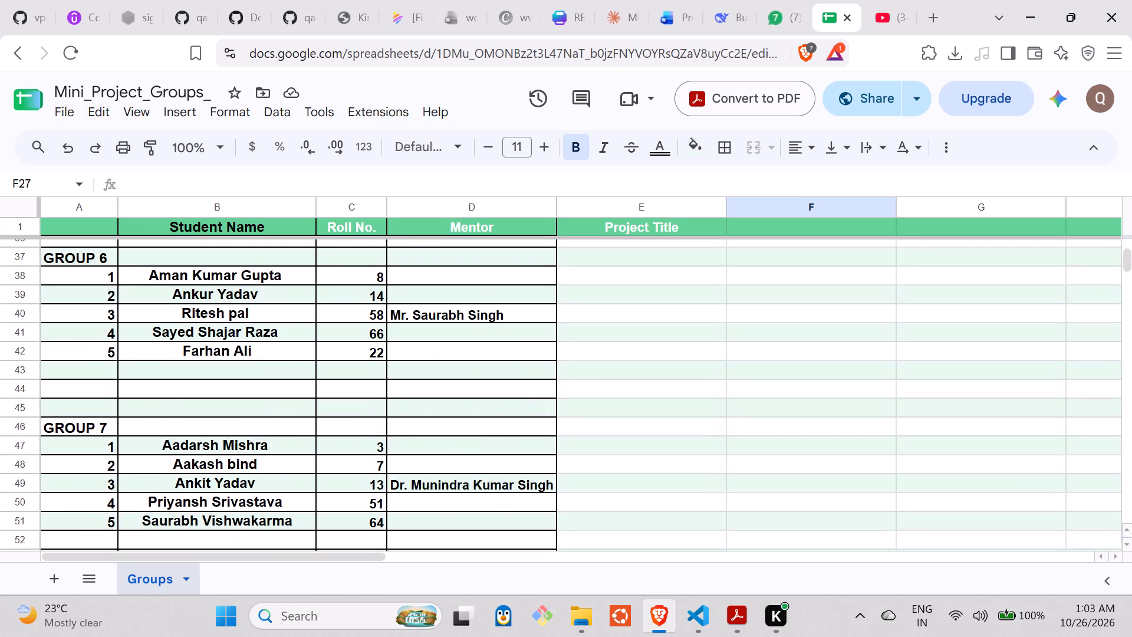
pyautogui.scroll(2, 791, 318)
pyautogui.hscroll(1, 791, 318)
pyautogui.scroll(-1, 791, 318)
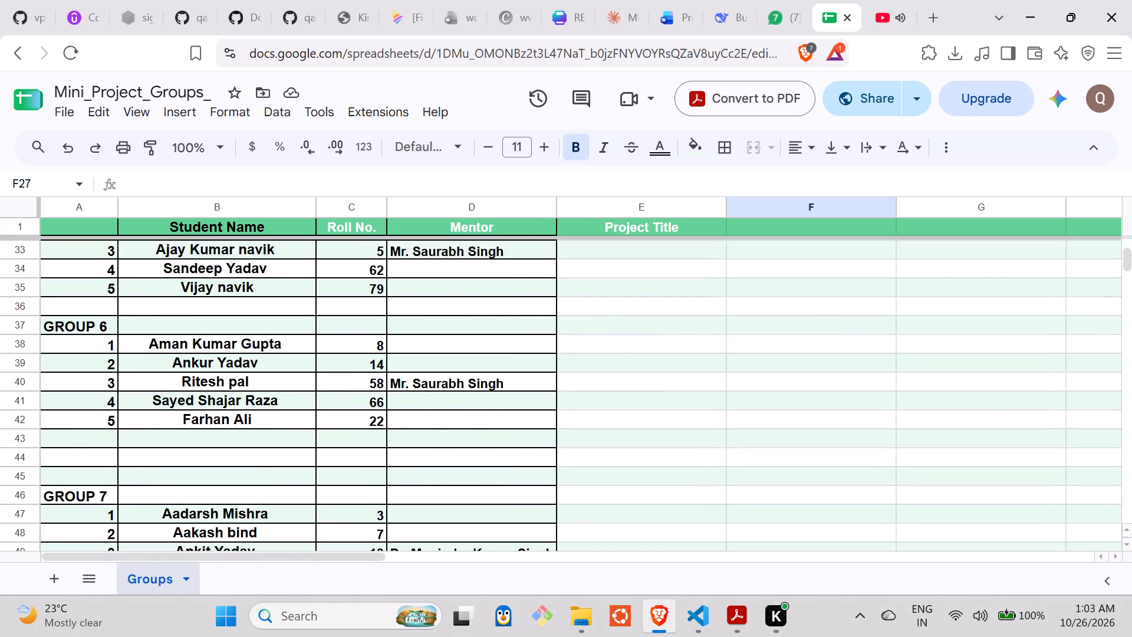
pyautogui.scroll(-3, 791, 318)
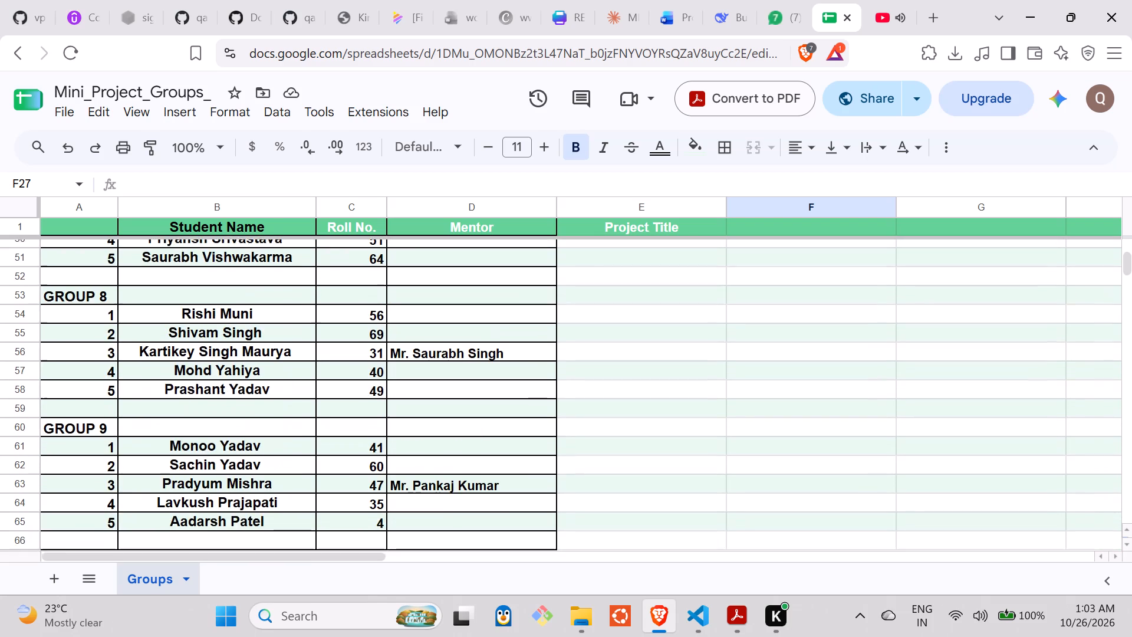
pyautogui.scroll(-4, 791, 318)
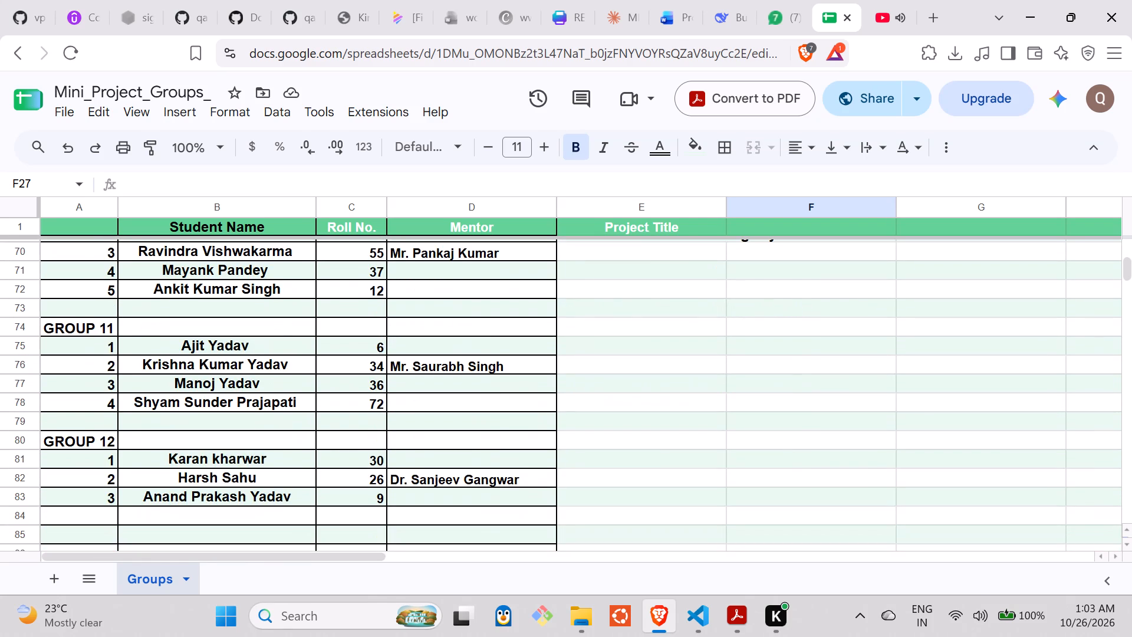
pyautogui.scroll(2, 791, 318)
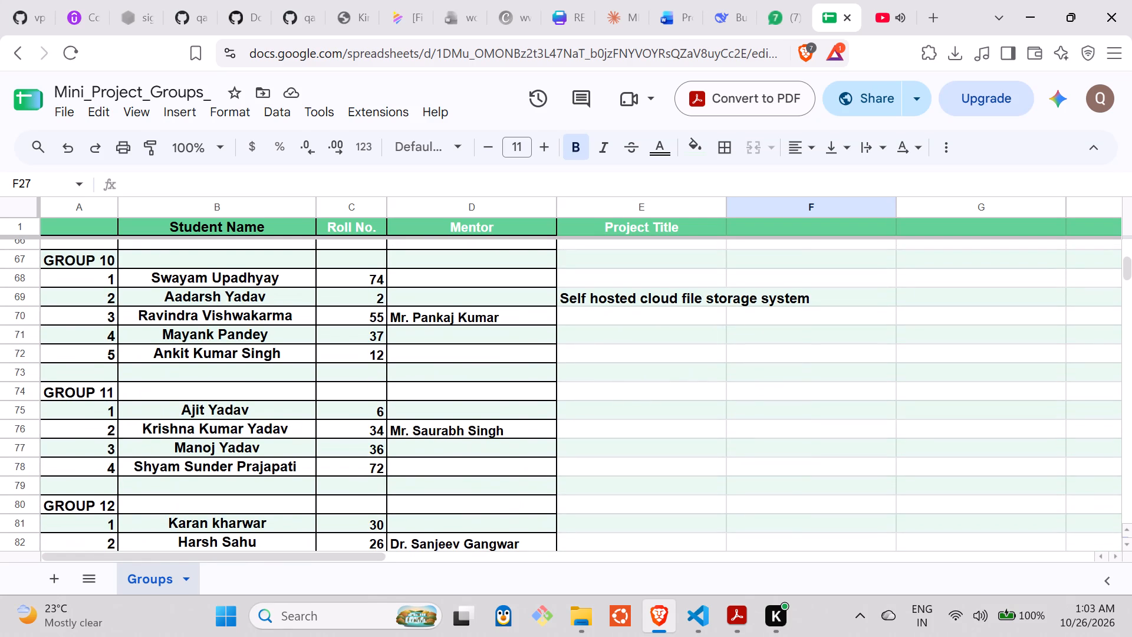
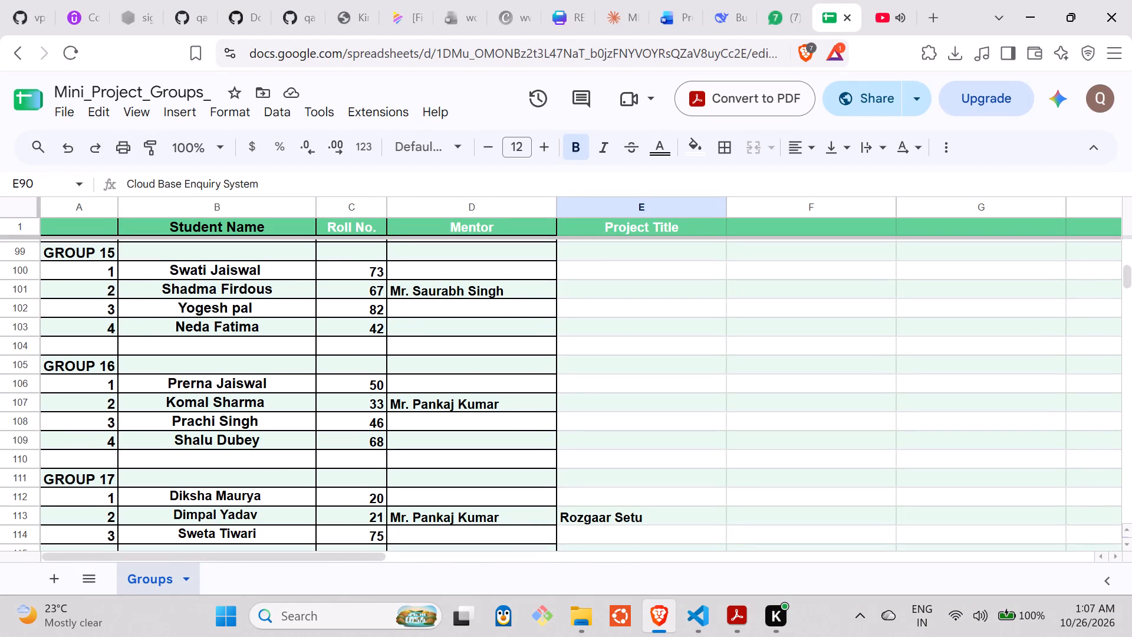
# Paste the copied project title into Group 16's cell E106 and capitalize its last word to read "Automated Library Management System".
pyautogui.click(585, 401)
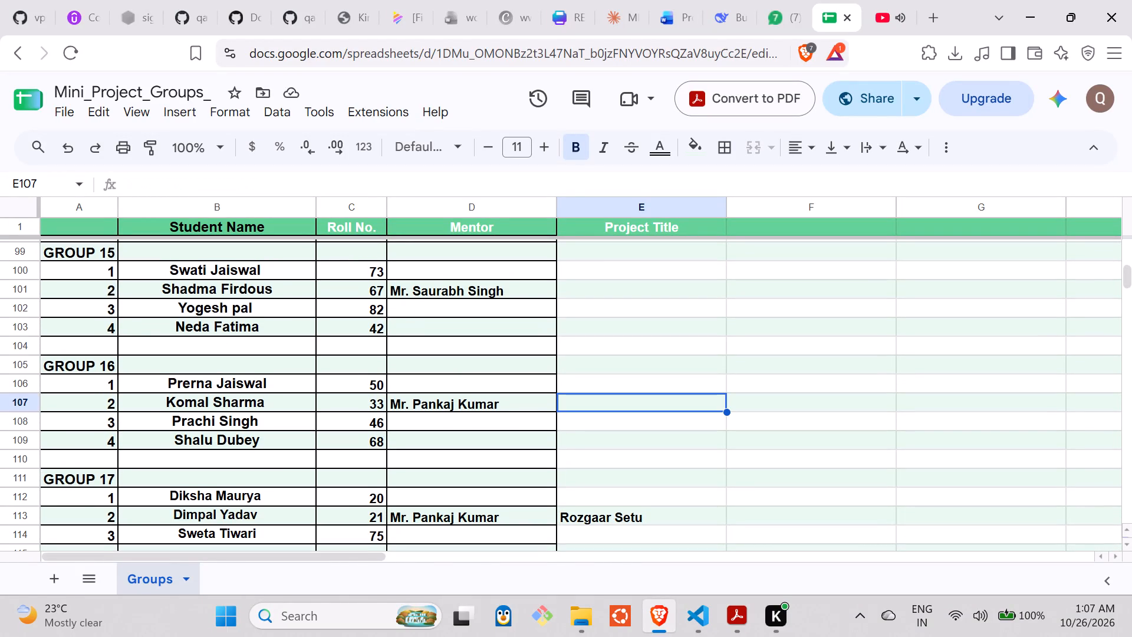
pyautogui.click(585, 416)
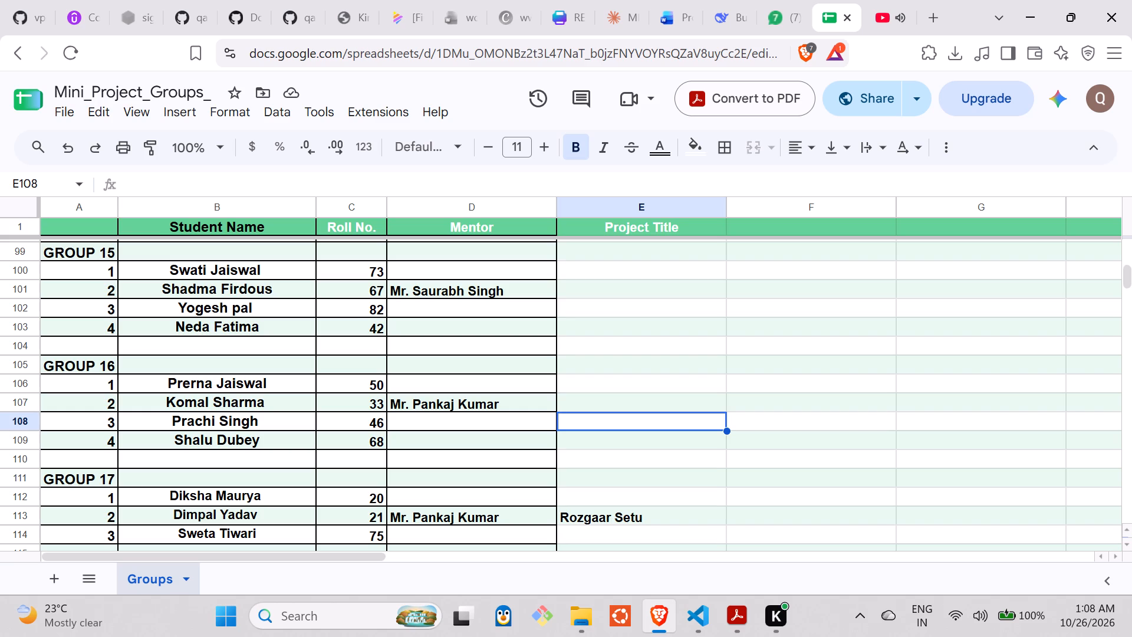
pyautogui.click(593, 380)
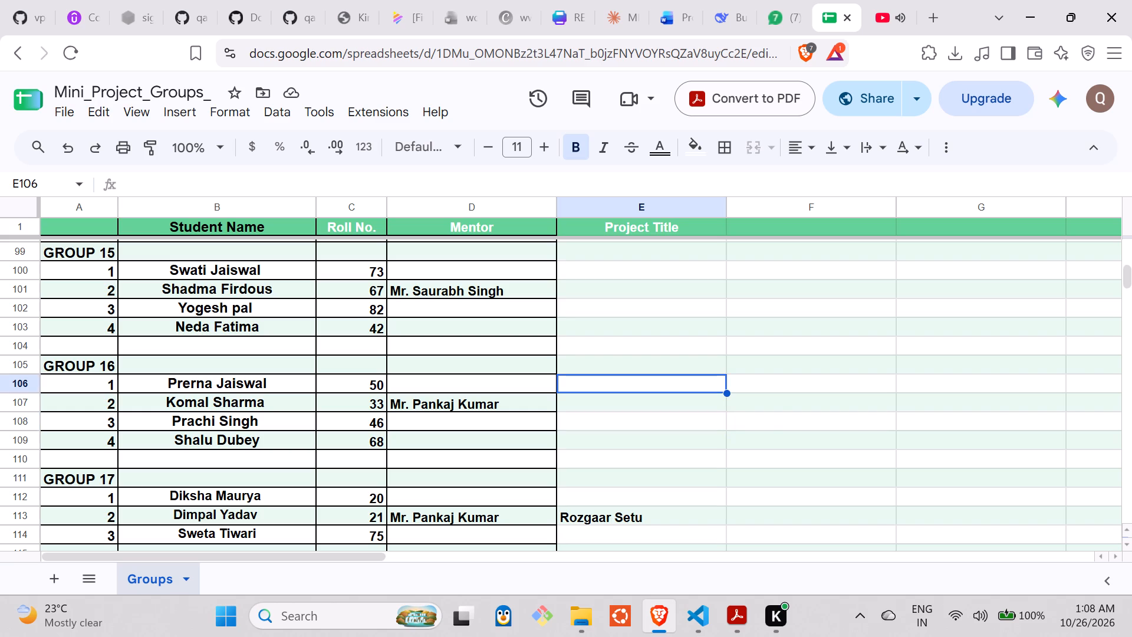
pyautogui.hotkey('ctrl', 'v')
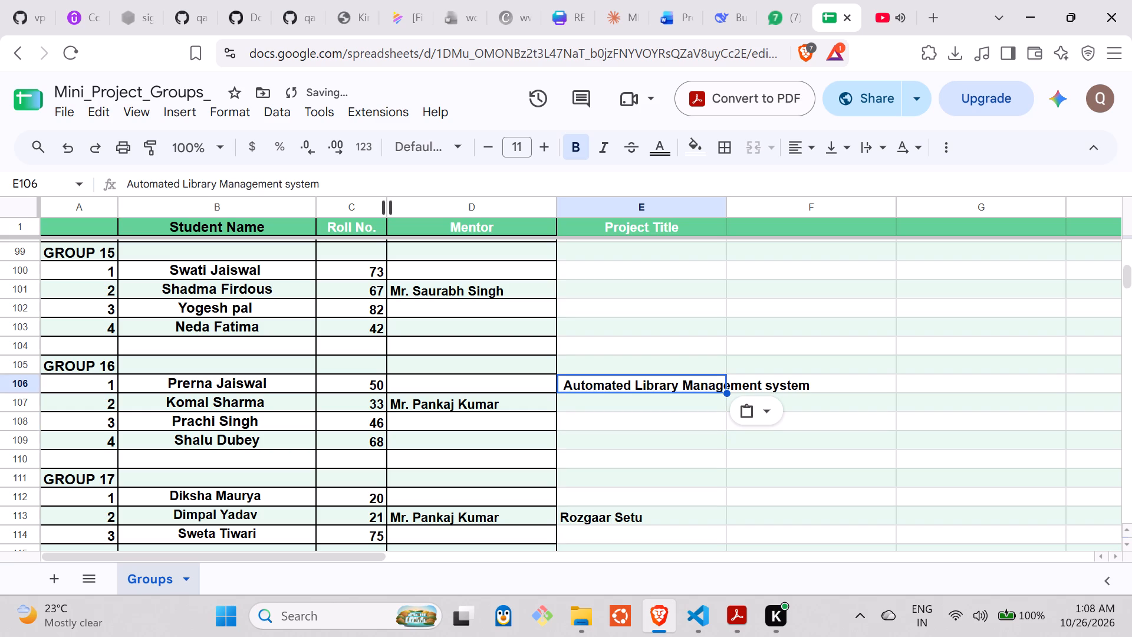
pyautogui.click(288, 183)
pyautogui.press('BackSpace')
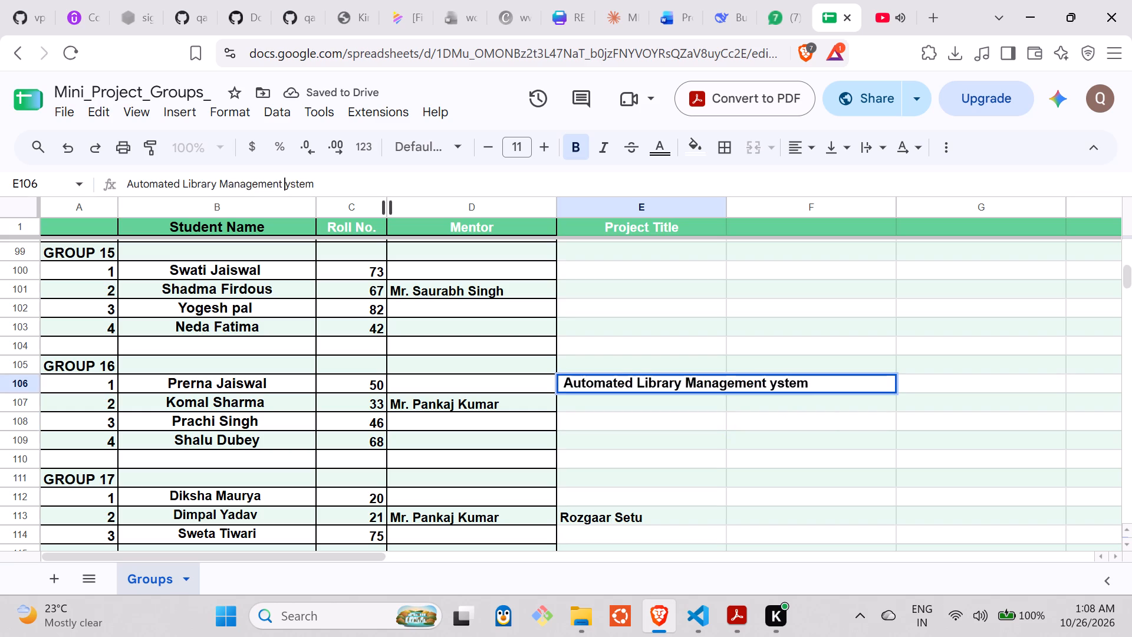
pyautogui.hotkey('shift', 's')
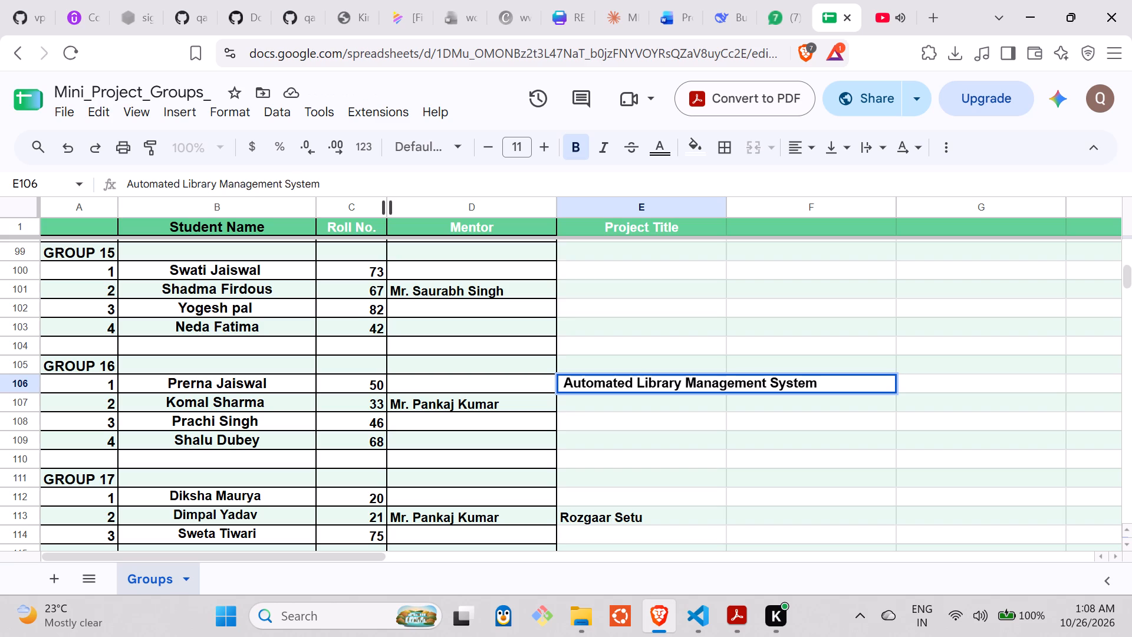
pyautogui.click(684, 478)
# Set the font size of the project titles of Groups 16, 17 and 18 in cells E106, E113 and E118 to 12.
pyautogui.scroll(-1, 684, 478)
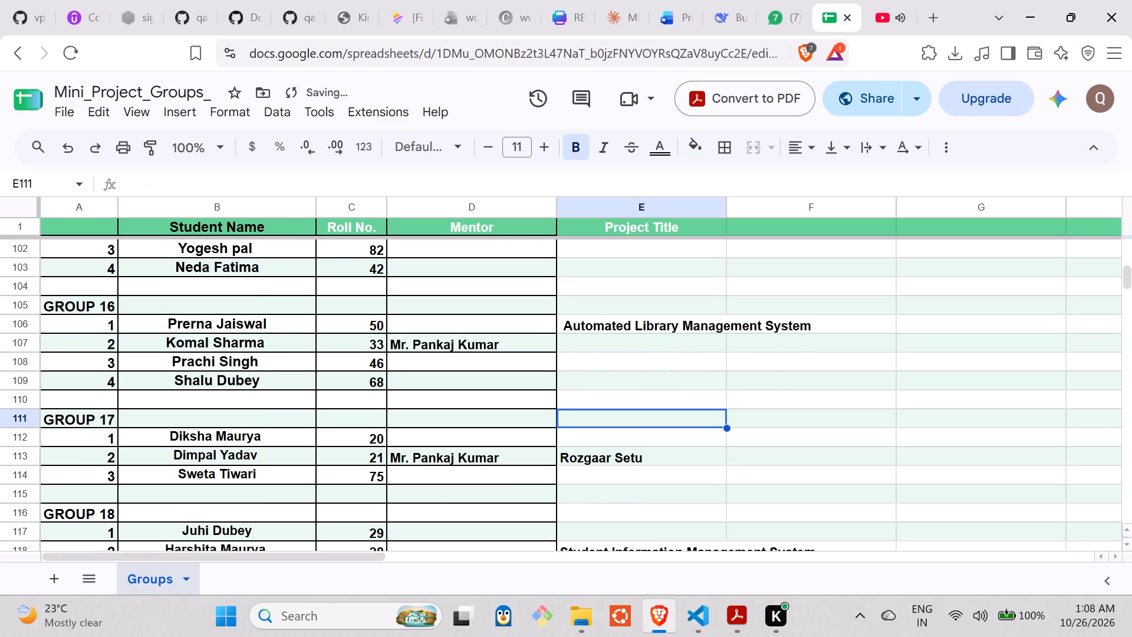
pyautogui.scroll(-1, 684, 478)
pyautogui.click(639, 353)
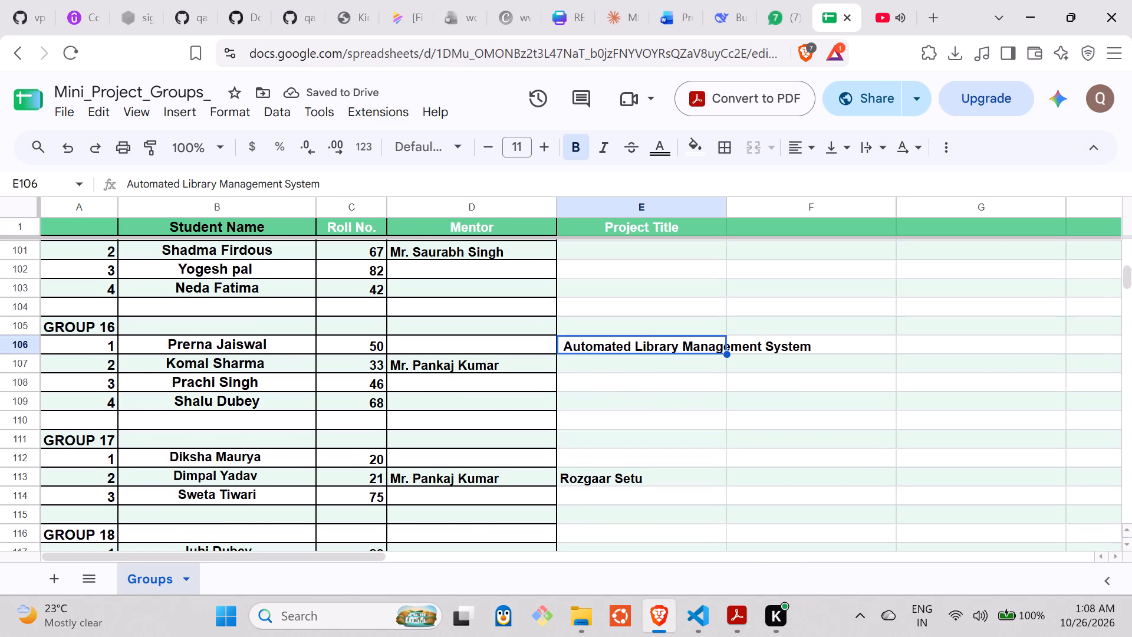
pyautogui.click(534, 151)
pyautogui.click(548, 149)
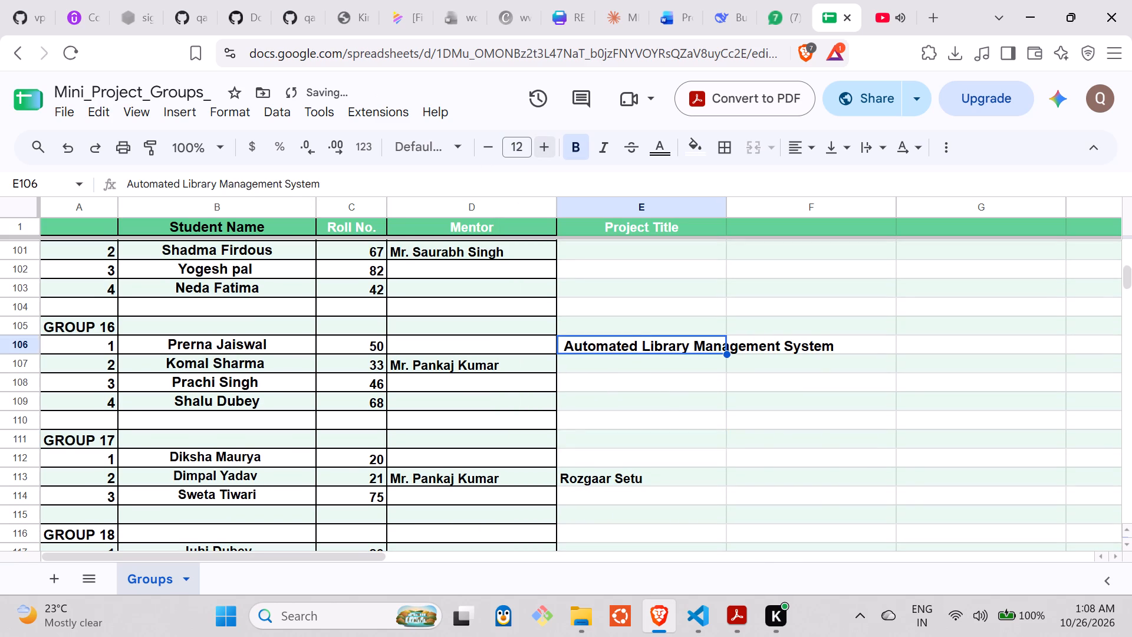
pyautogui.click(617, 477)
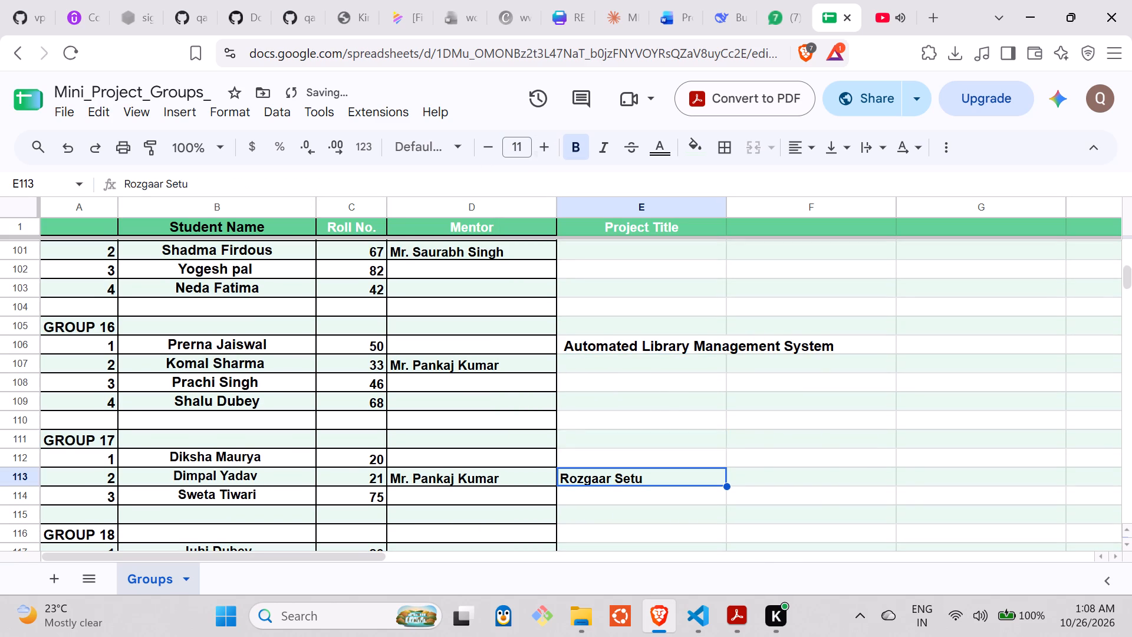
pyautogui.click(546, 155)
pyautogui.scroll(-1, 653, 366)
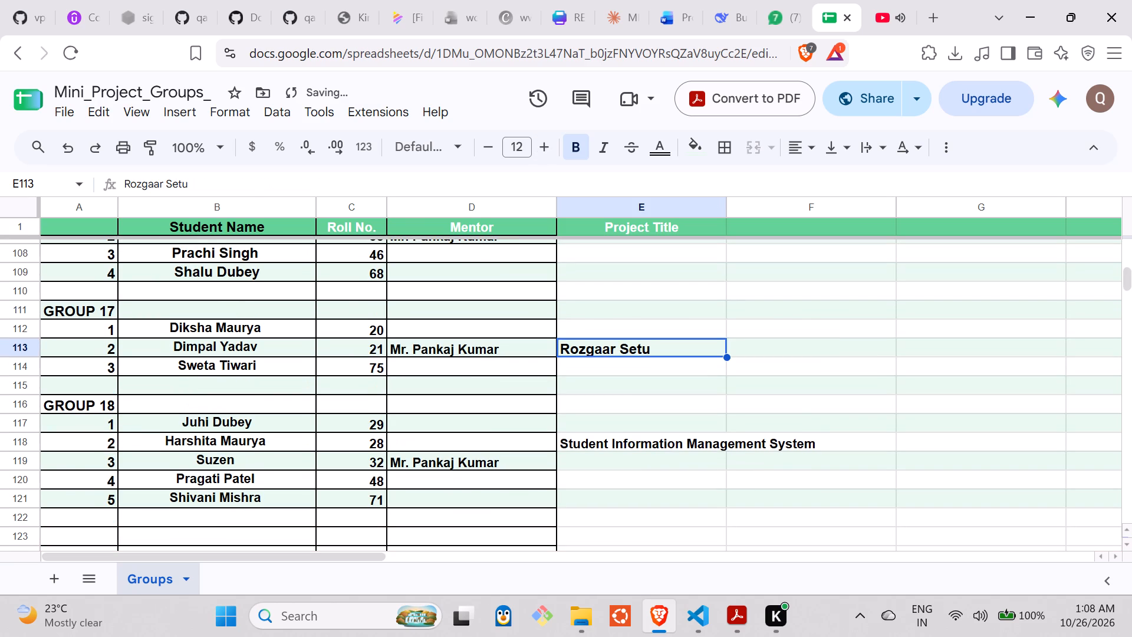
pyautogui.click(651, 438)
pyautogui.click(537, 150)
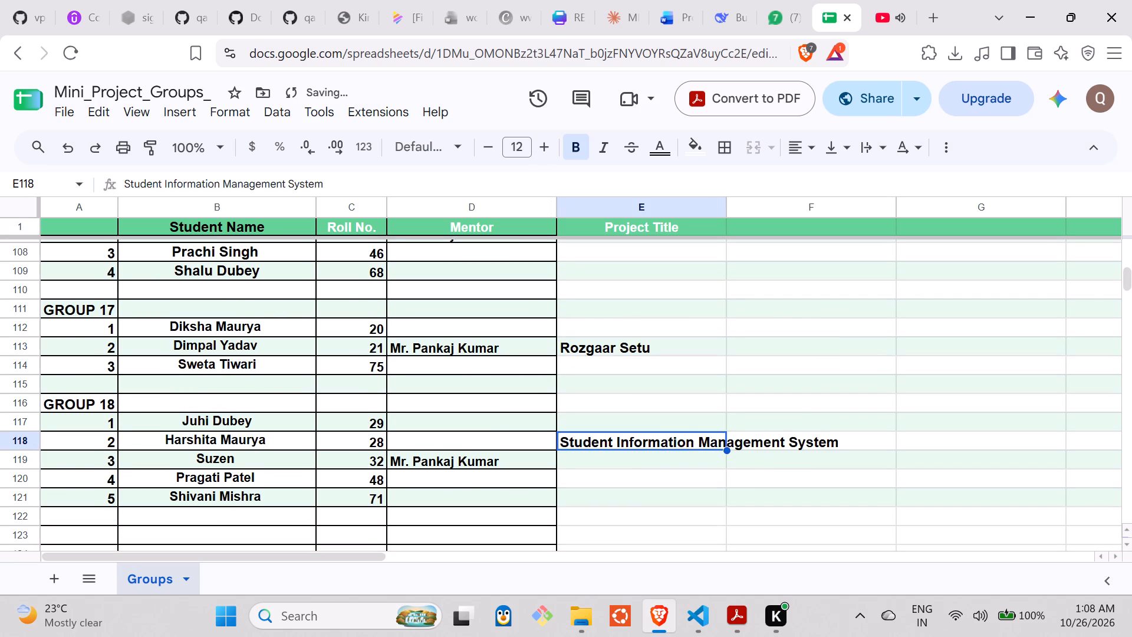
# Look back through Groups 18 to 14 to check the project titles' presence, font size and placement.
pyautogui.scroll(1, 617, 319)
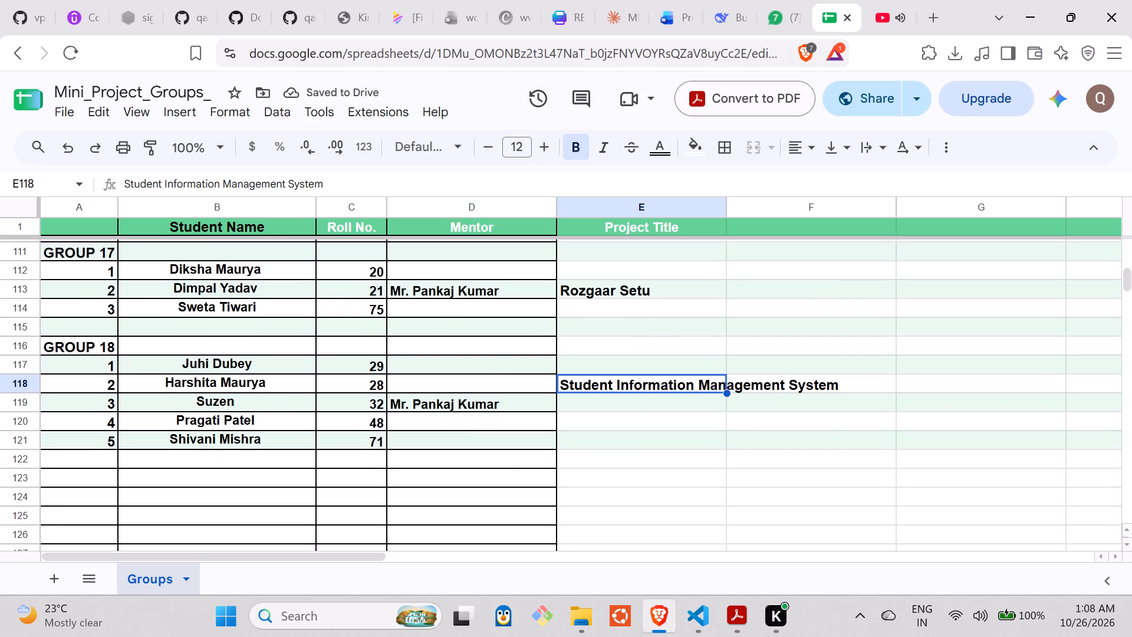
pyautogui.scroll(2, 617, 319)
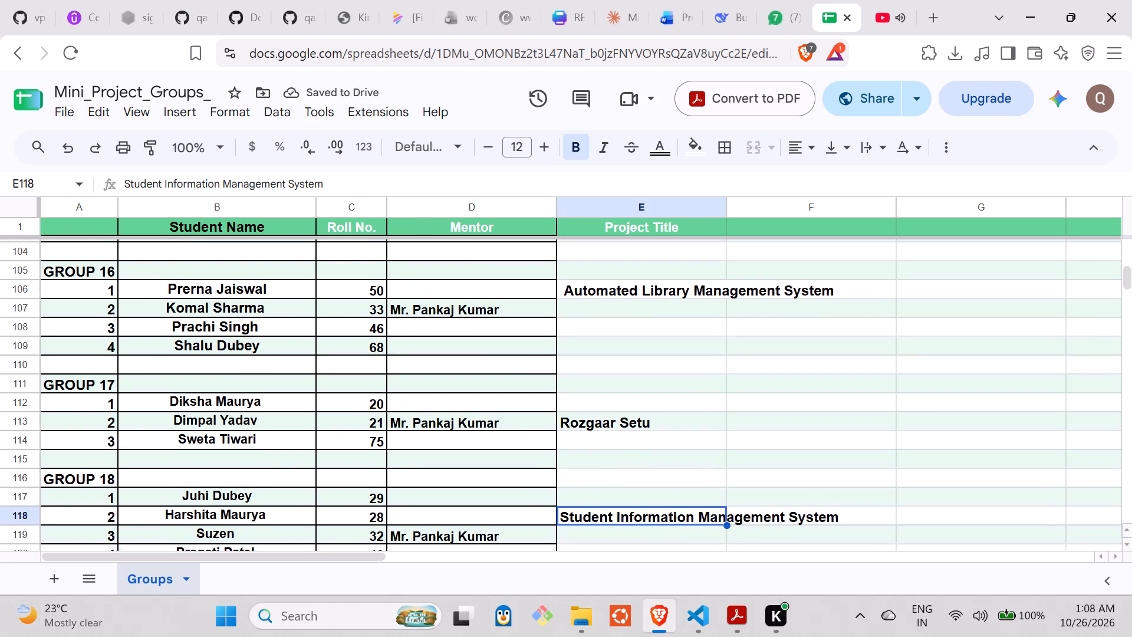
pyautogui.scroll(2, 617, 319)
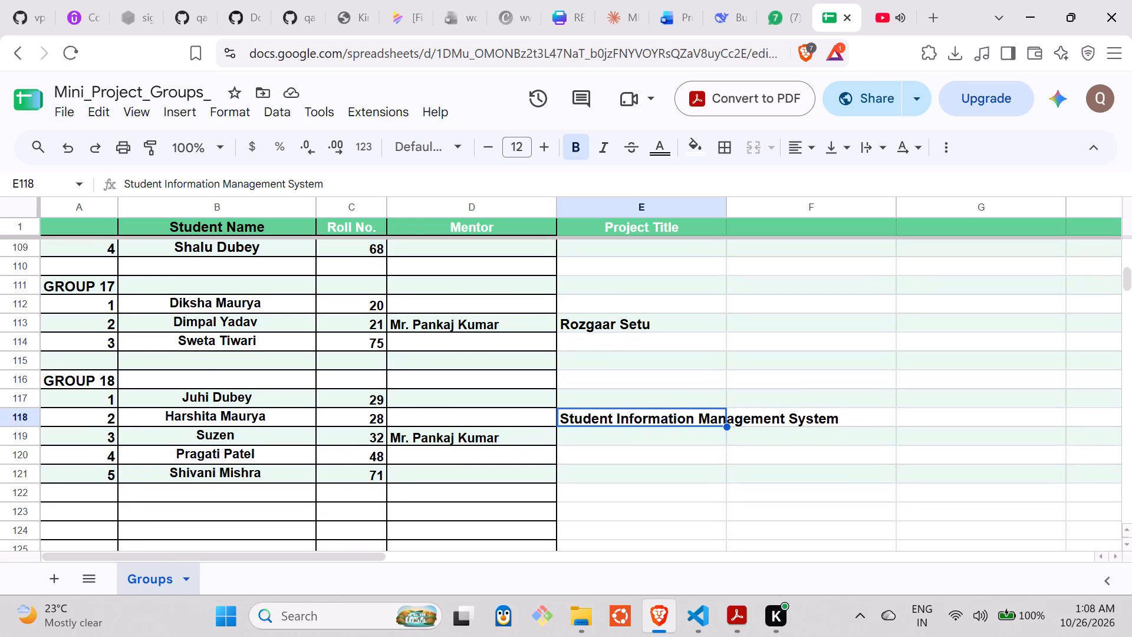
pyautogui.scroll(1, 617, 319)
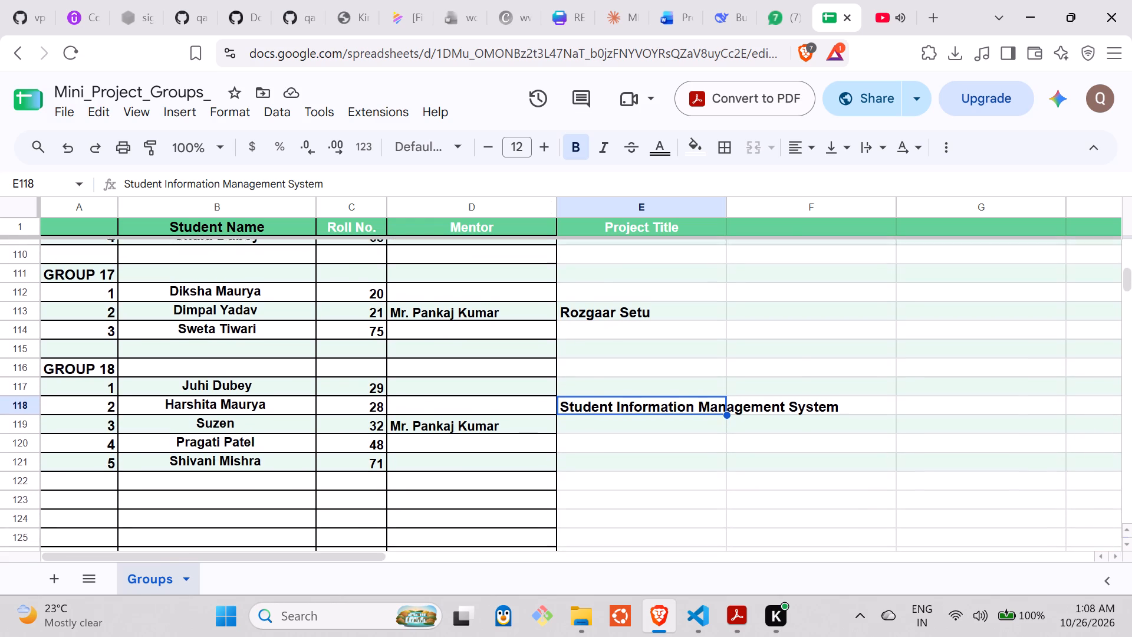
pyautogui.scroll(1, 617, 319)
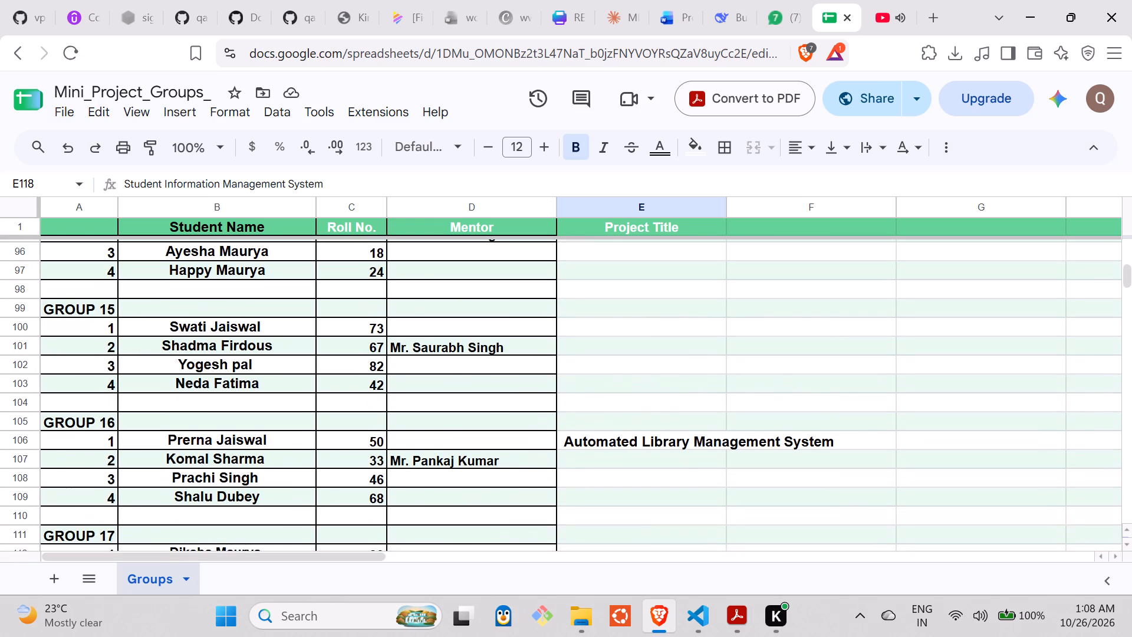
pyautogui.scroll(1, 617, 319)
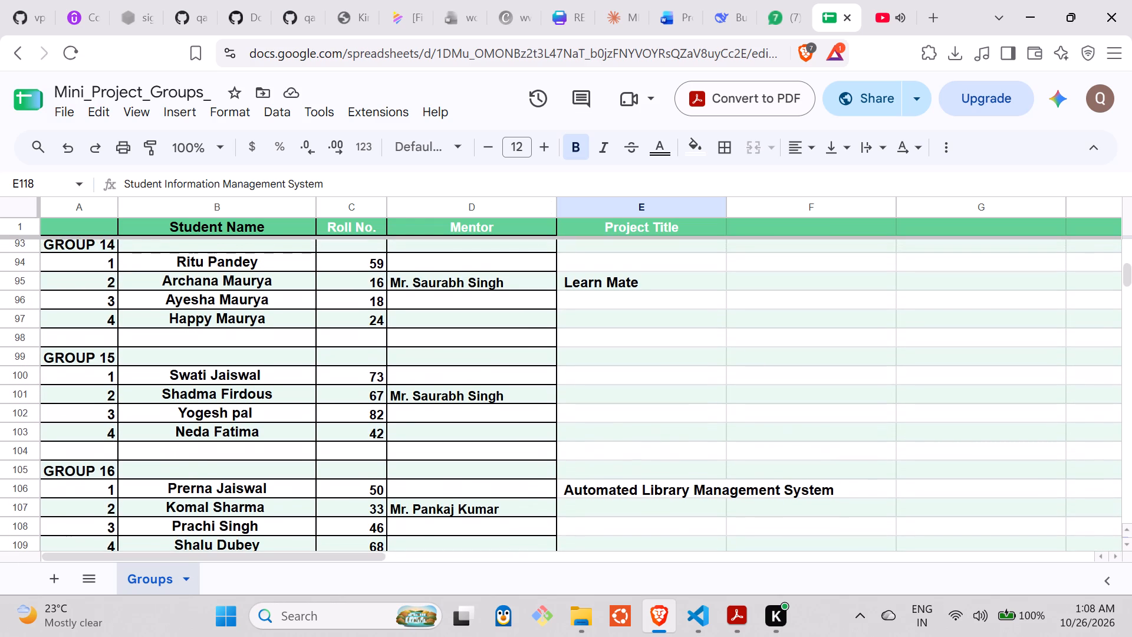
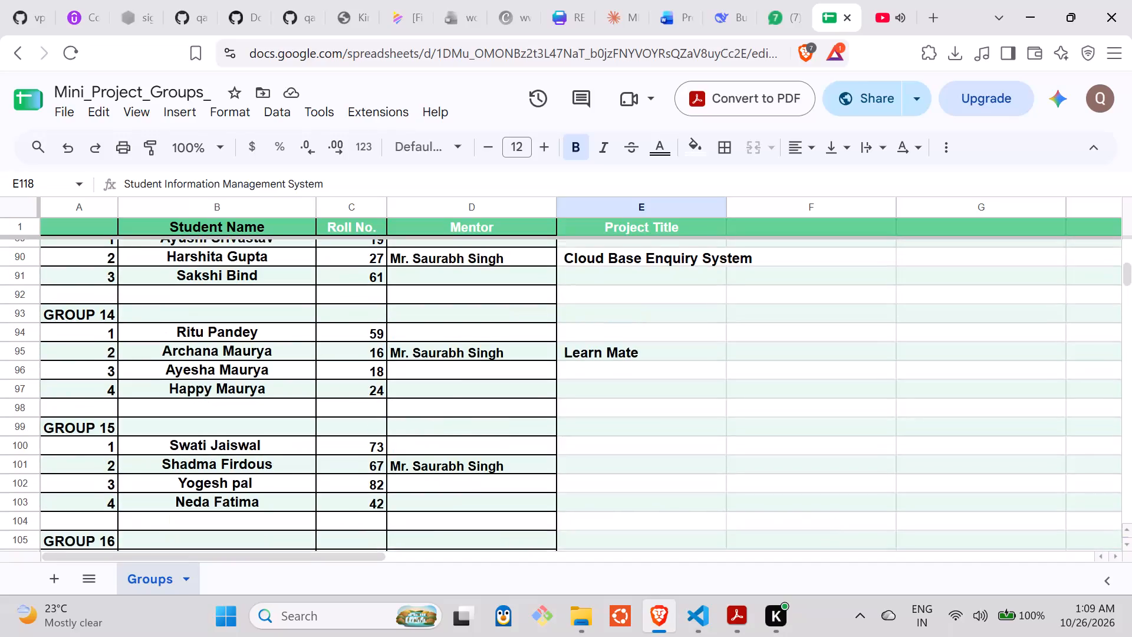
# Review Groups 8 to 18 to check which groups still lack a project title and how existing titles align with their mentors.
pyautogui.scroll(-1, 567, 372)
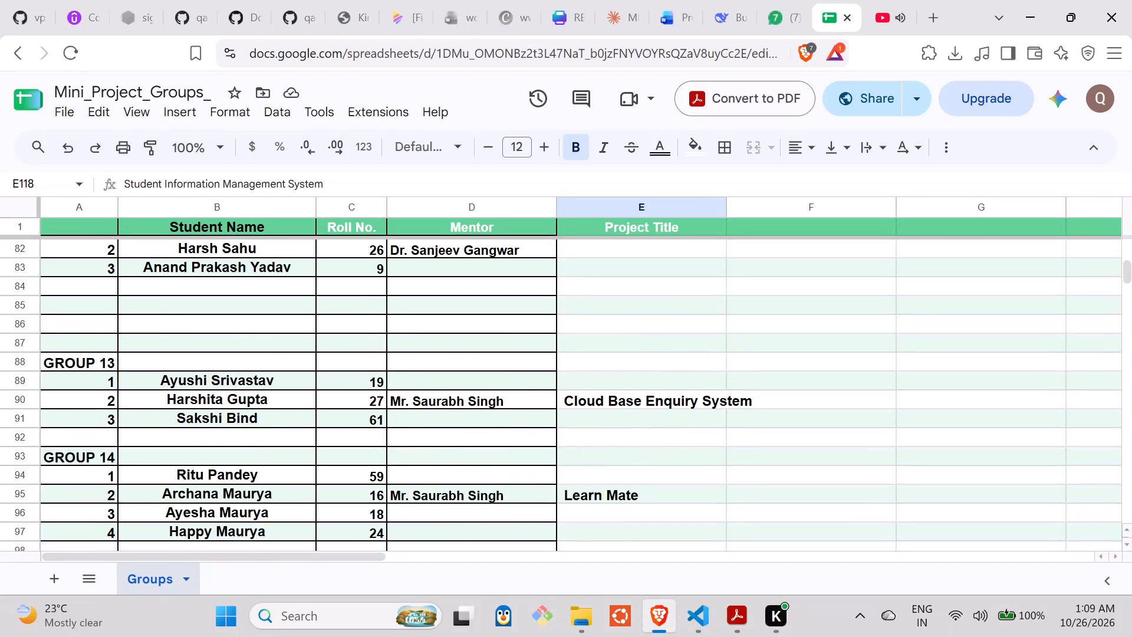
pyautogui.scroll(-3, 567, 372)
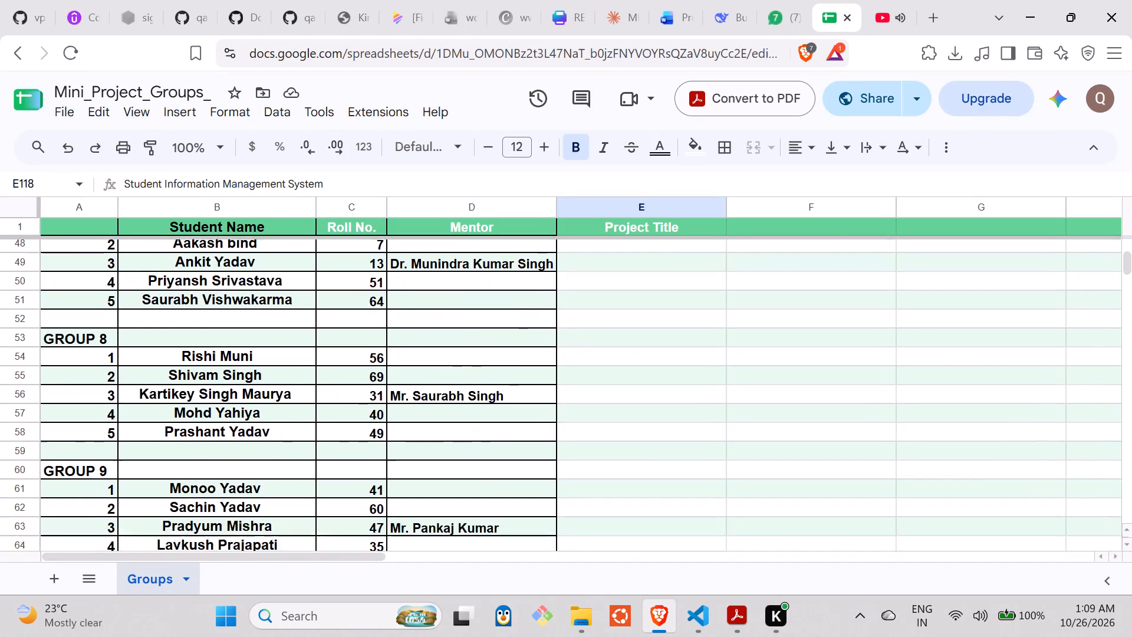
pyautogui.scroll(-5, 567, 372)
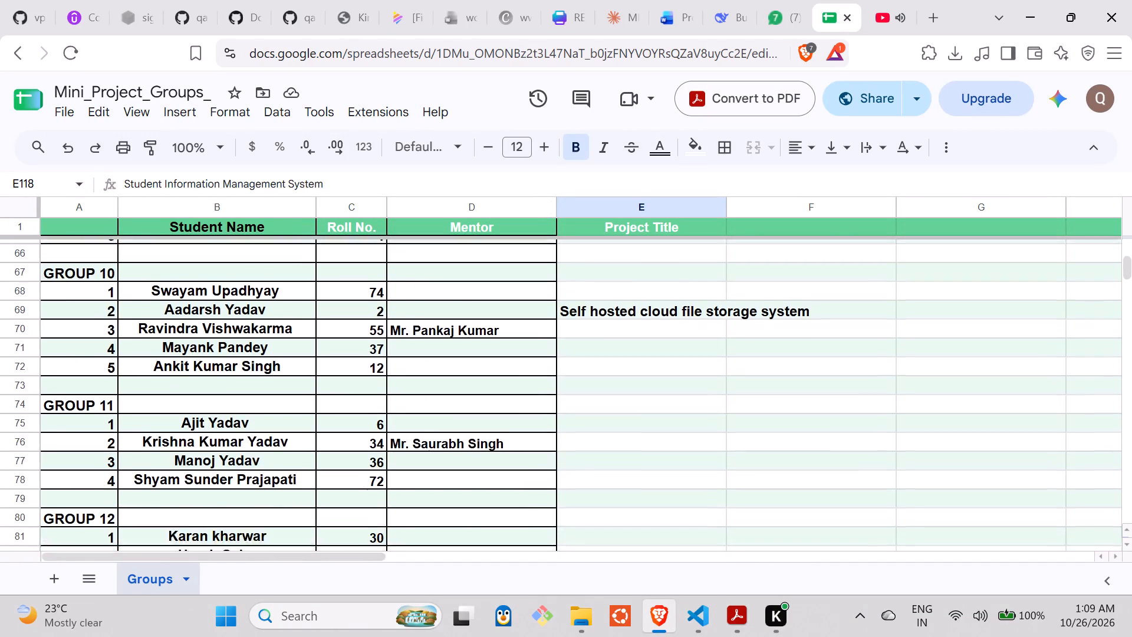
pyautogui.scroll(-2, 567, 372)
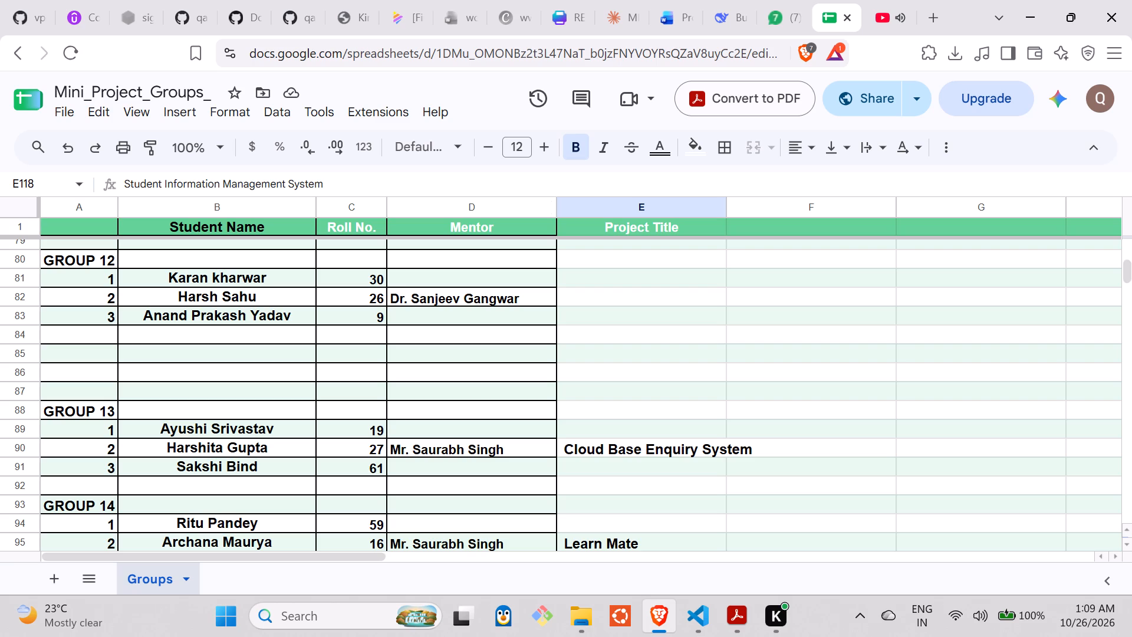
pyautogui.scroll(-1, 616, 467)
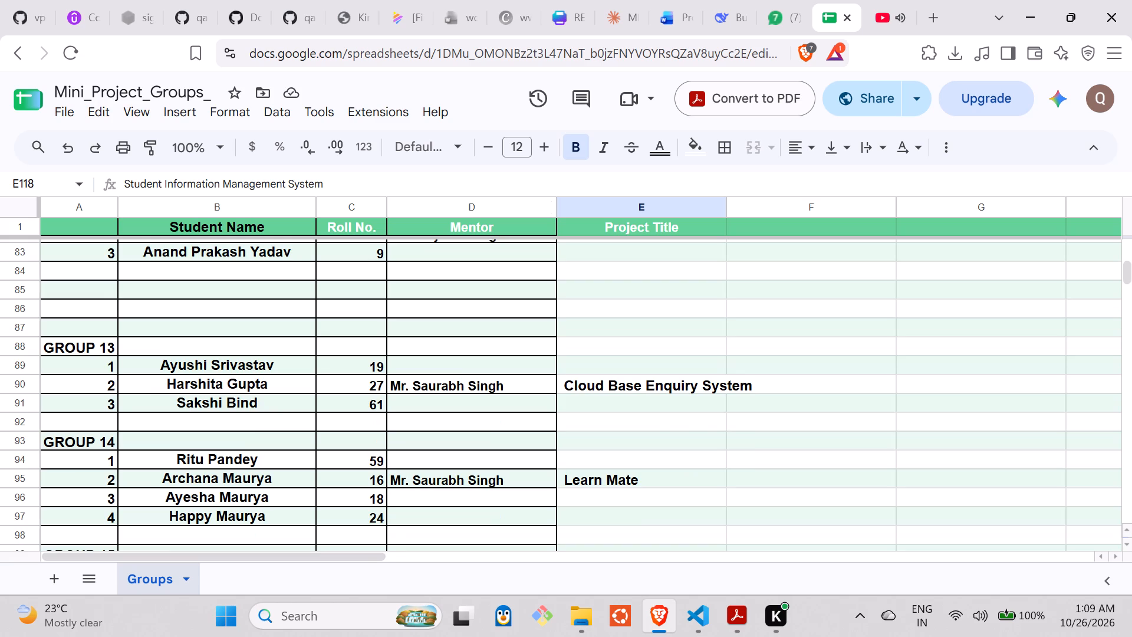
pyautogui.scroll(-4, 616, 467)
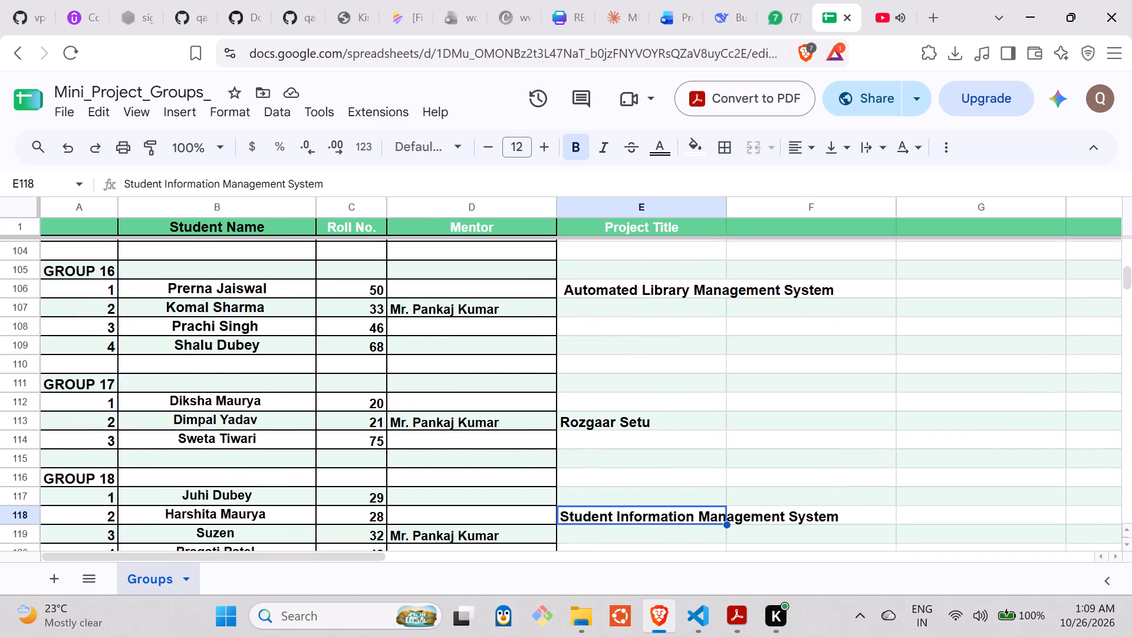
pyautogui.scroll(1, 616, 467)
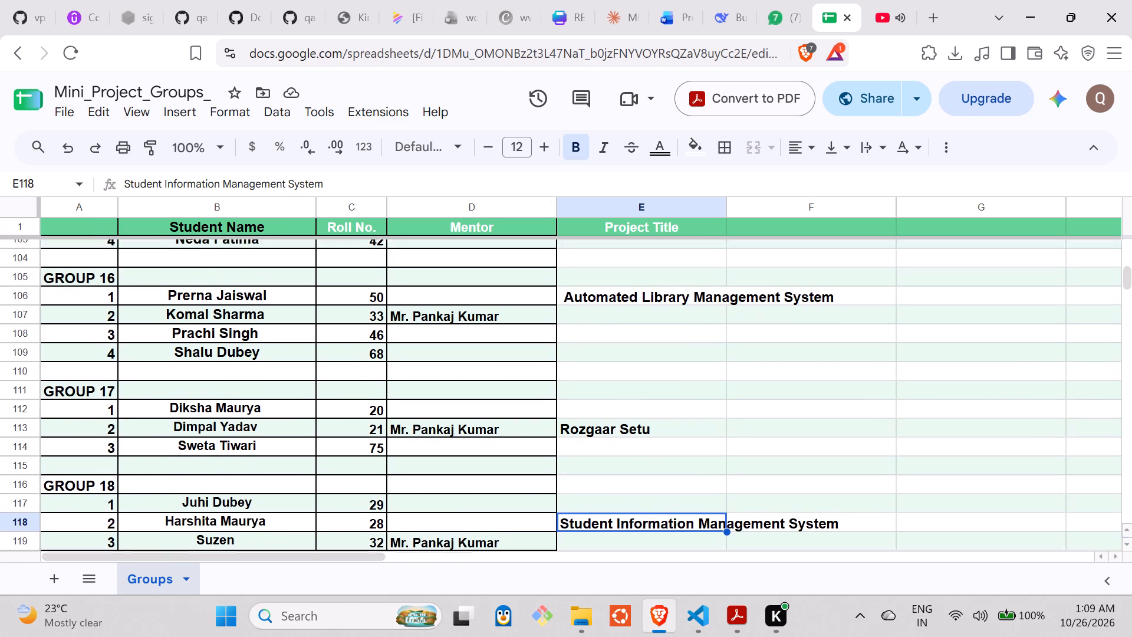
pyautogui.scroll(2, 616, 467)
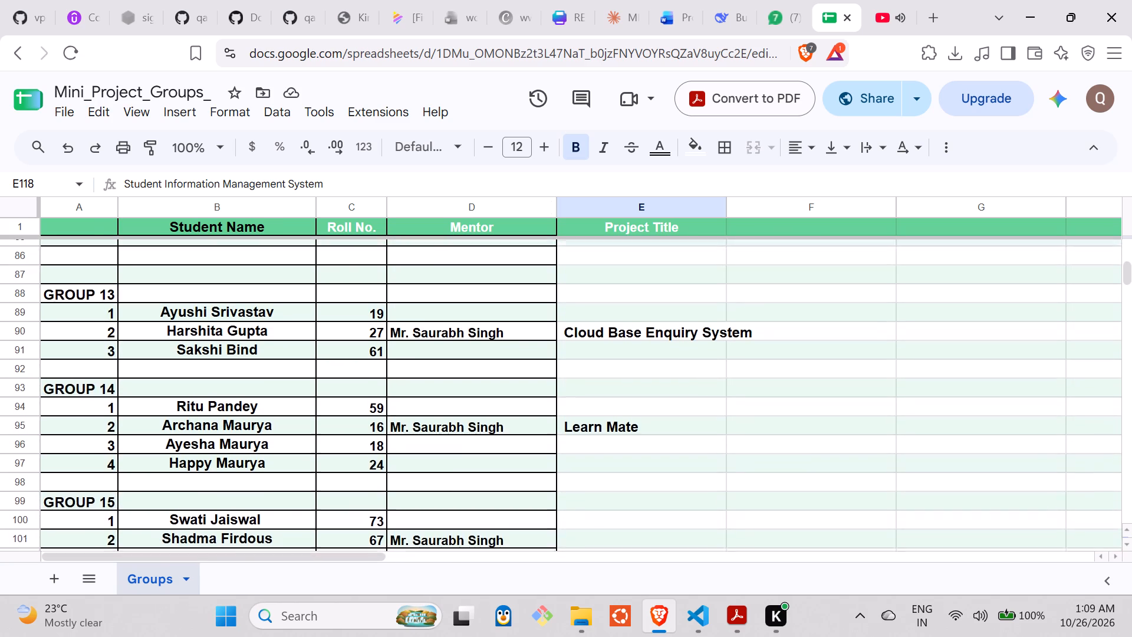
pyautogui.scroll(1, 616, 467)
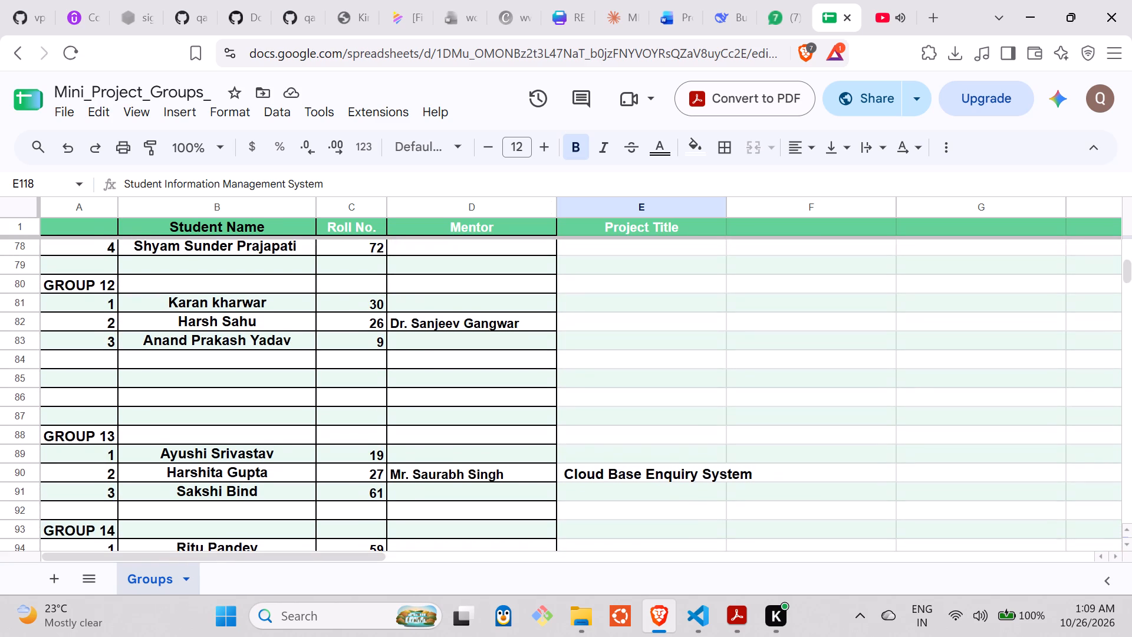
pyautogui.scroll(1, 616, 467)
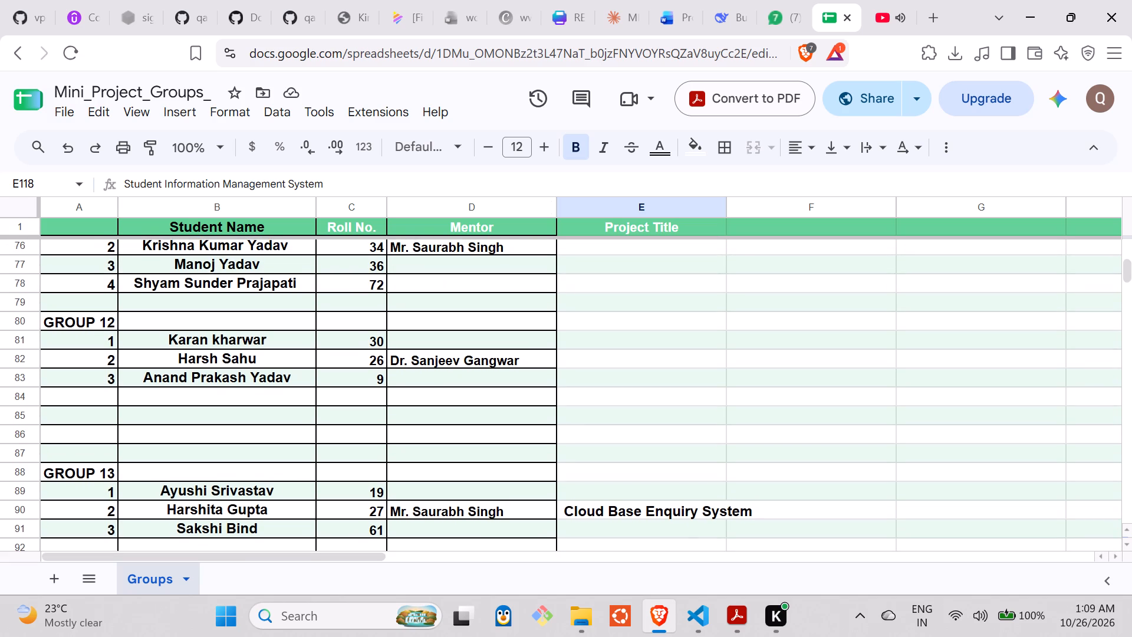
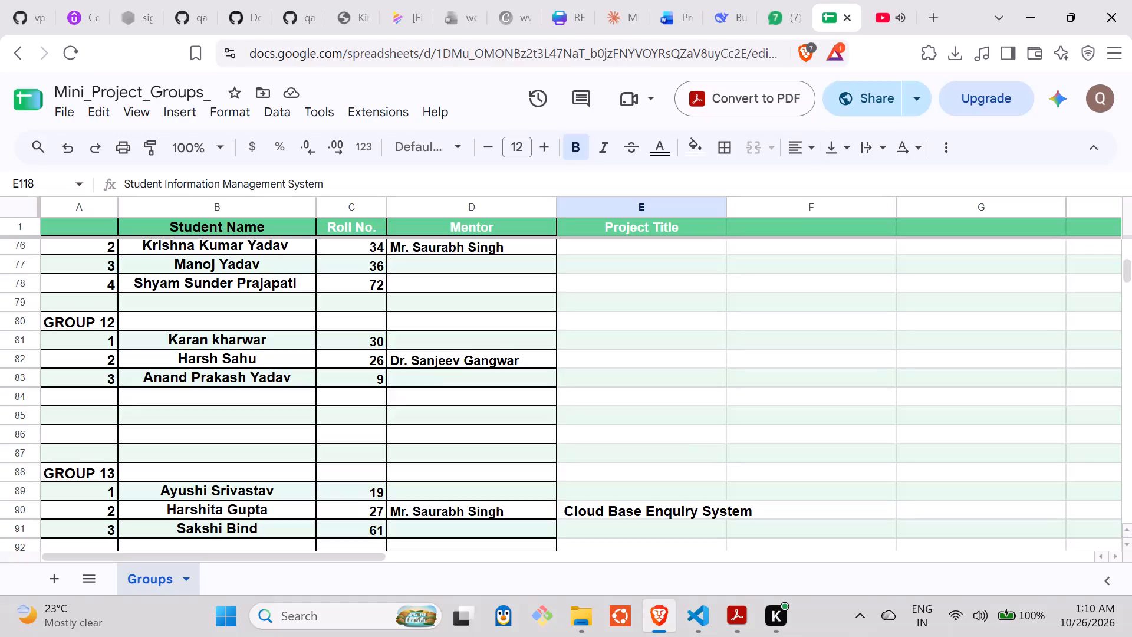
# Switch to YouTube and play Prabh Singh Ft Jay Trak - 9:45 from the Karan Aujla mix.
pyautogui.click(878, 17)
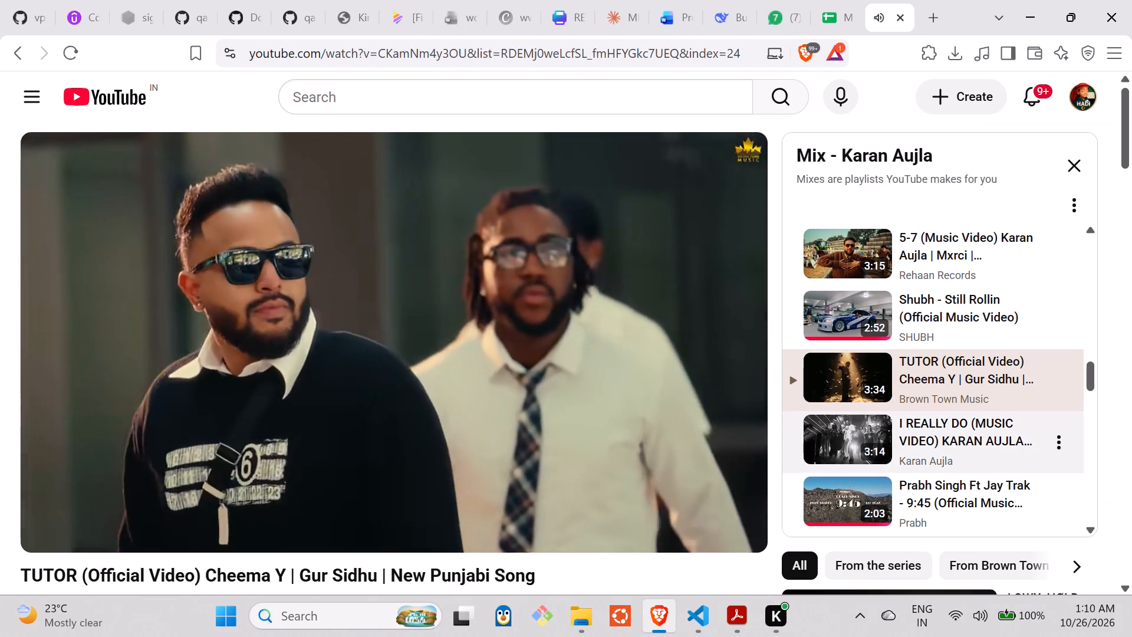
pyautogui.scroll(-1, 935, 459)
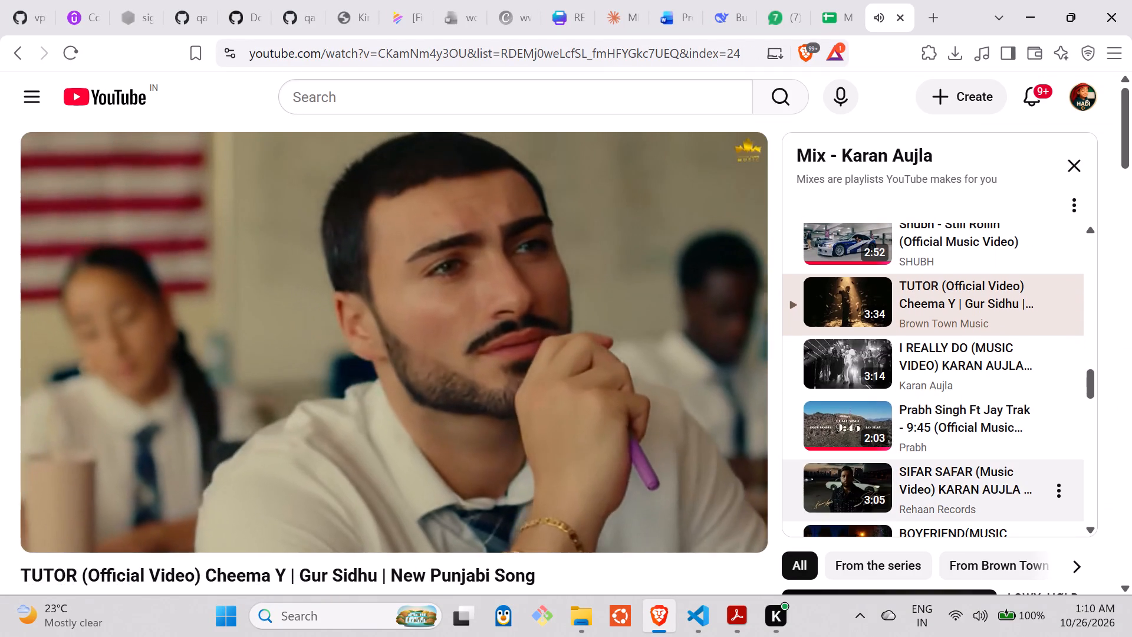
pyautogui.click(930, 434)
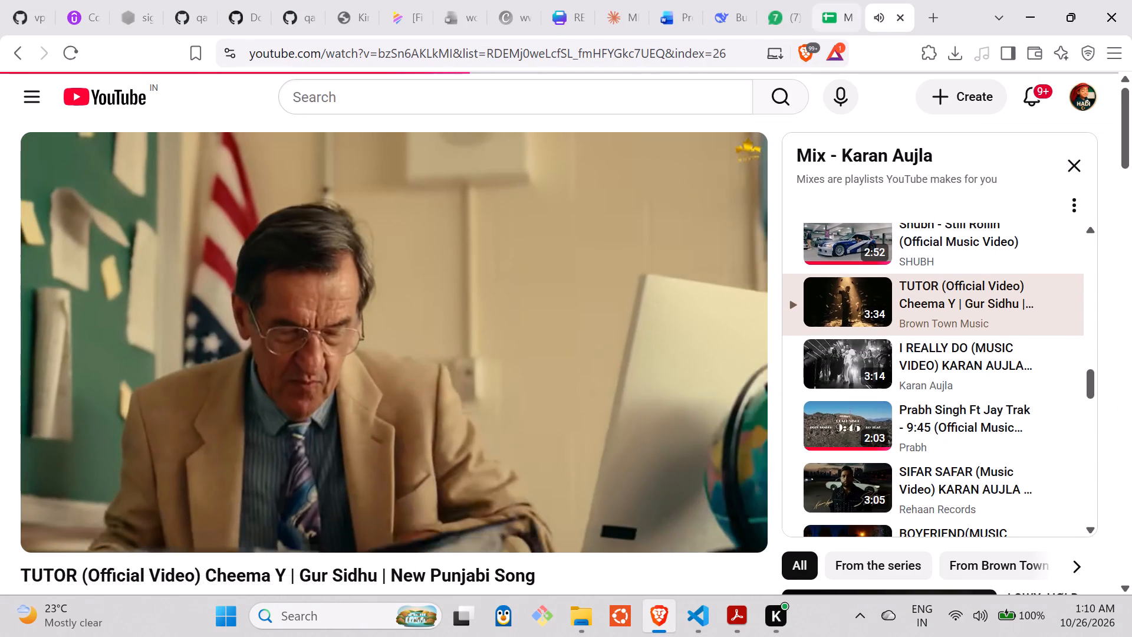
# Return to the Mini_Project_Groups_ sheet and review Groups 11 to 18 for missing project titles and their alignment with mentors.
pyautogui.click(843, 9)
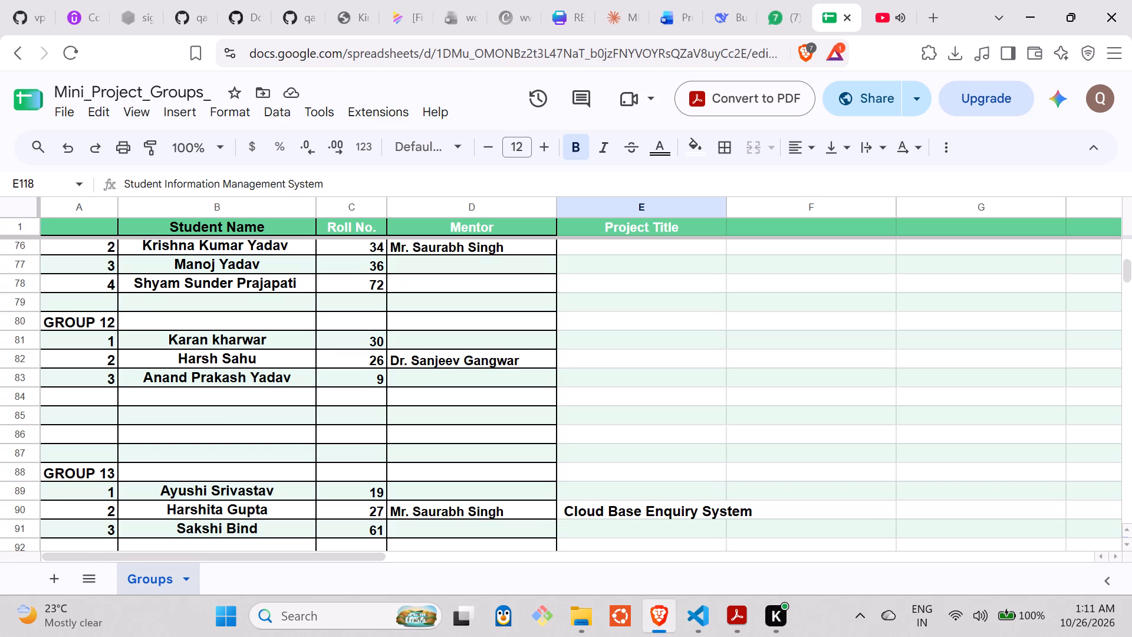
pyautogui.scroll(-3, 687, 295)
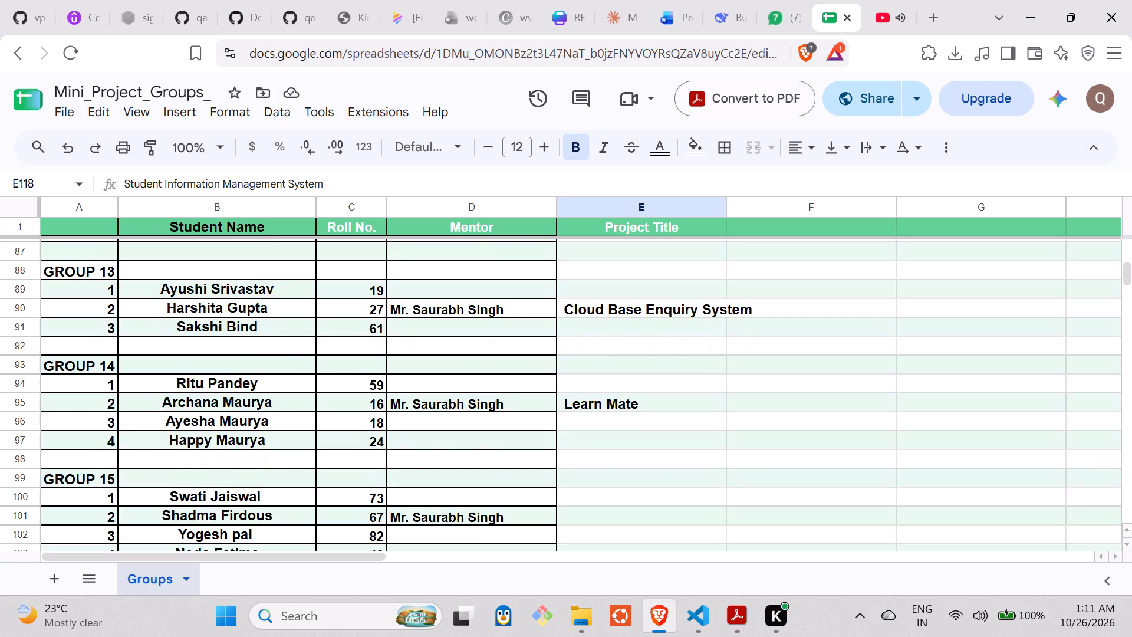
pyautogui.scroll(-2, 687, 295)
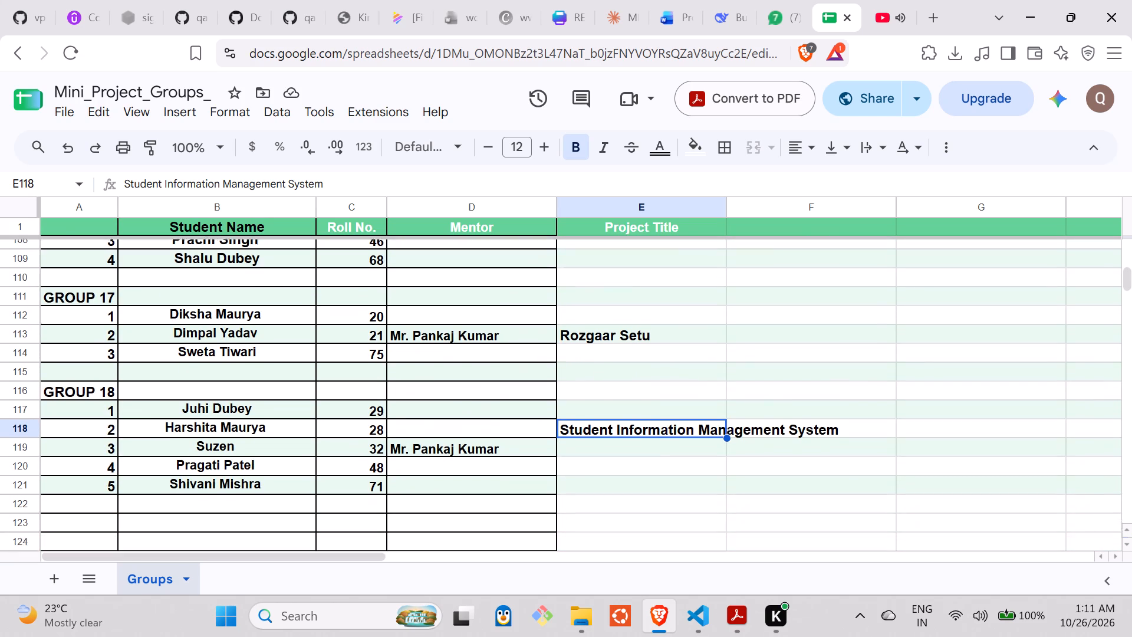
pyautogui.scroll(-1, 687, 295)
pyautogui.scroll(1, 687, 295)
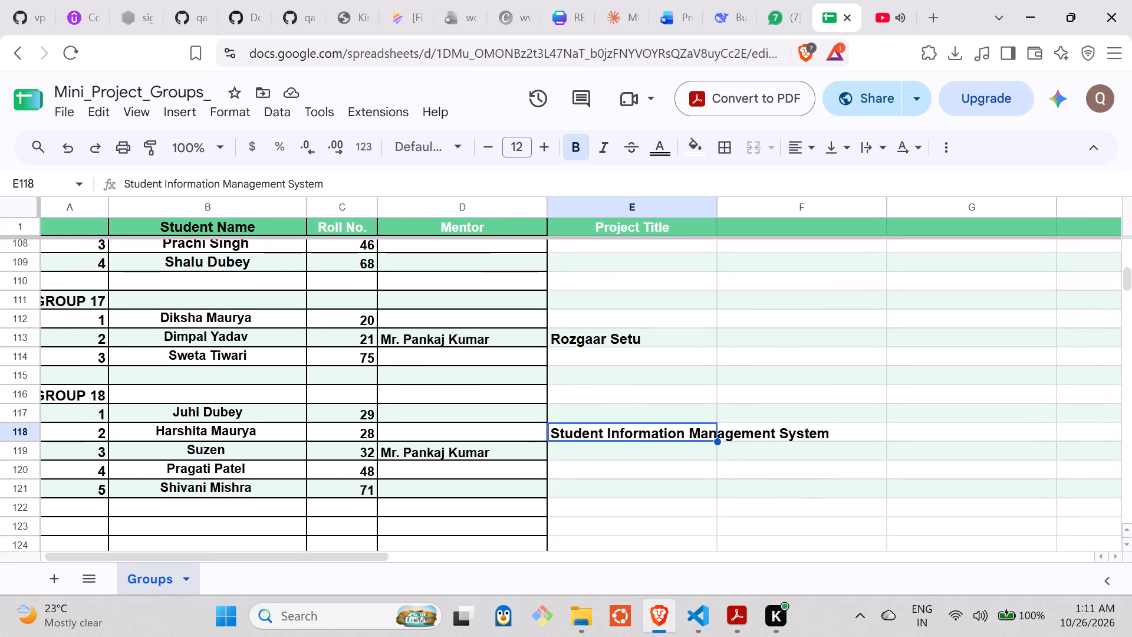
pyautogui.scroll(3, 687, 295)
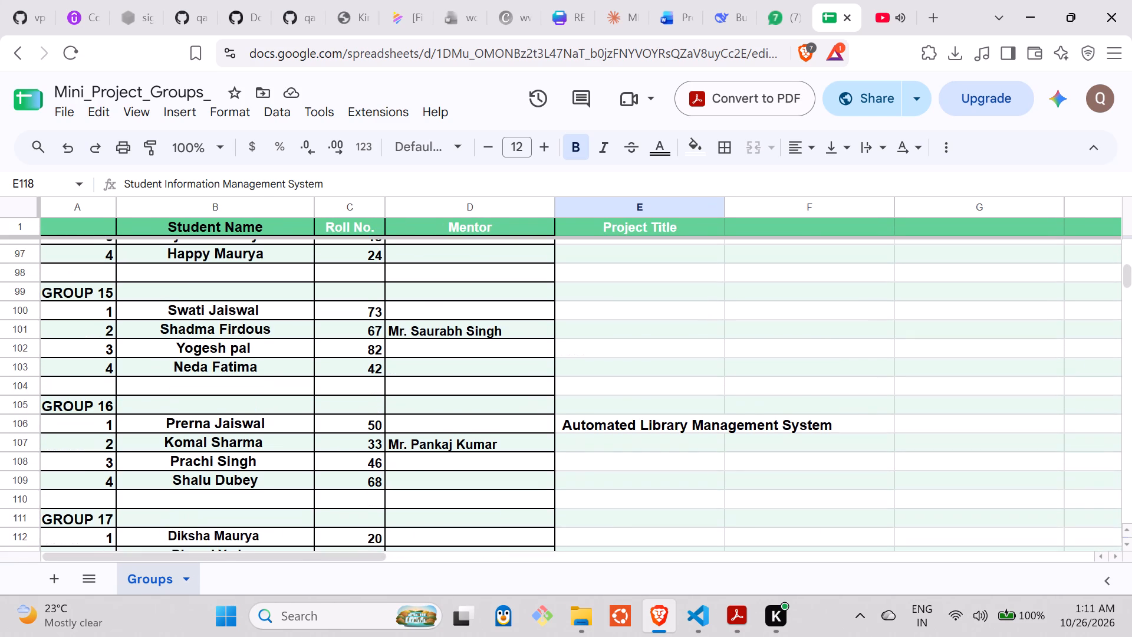
pyautogui.scroll(2, 687, 295)
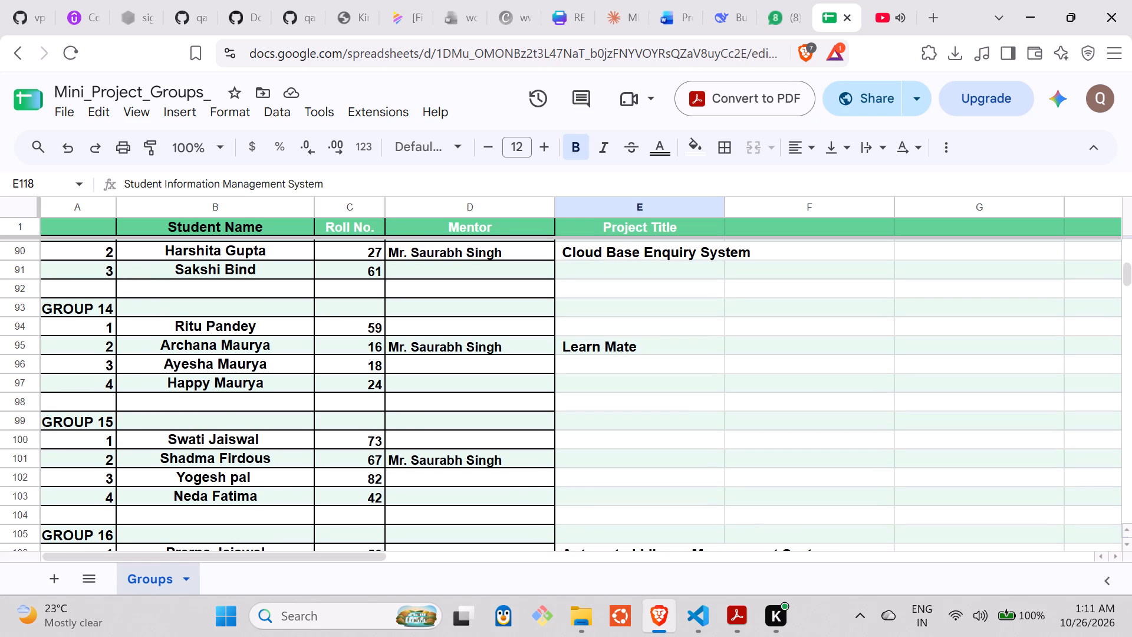
pyautogui.scroll(3, 687, 295)
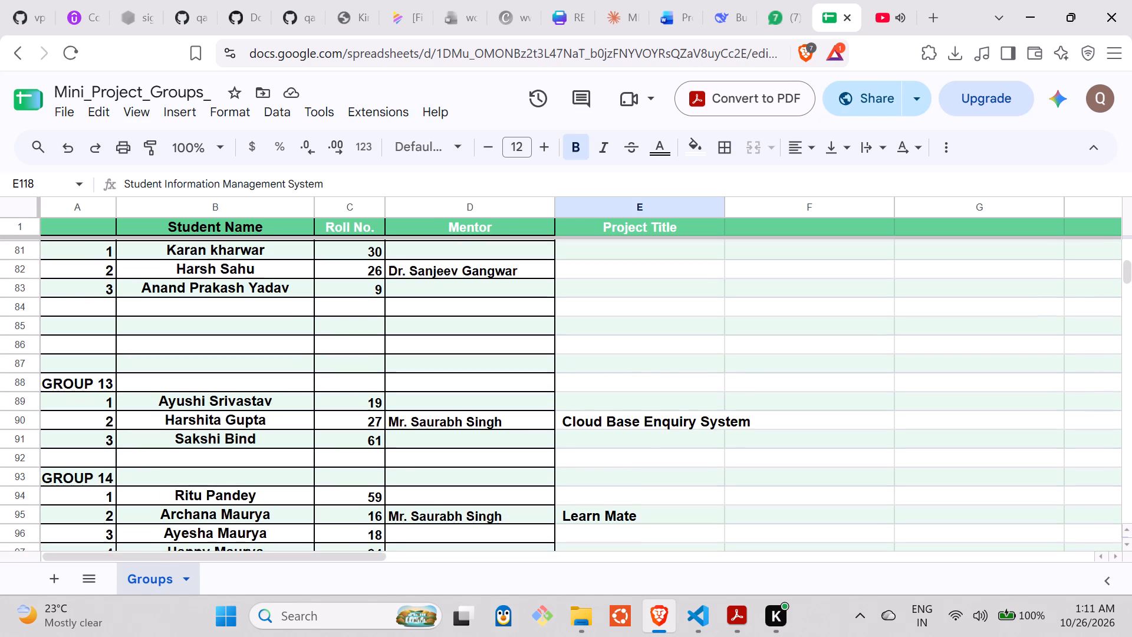
pyautogui.scroll(2, 687, 295)
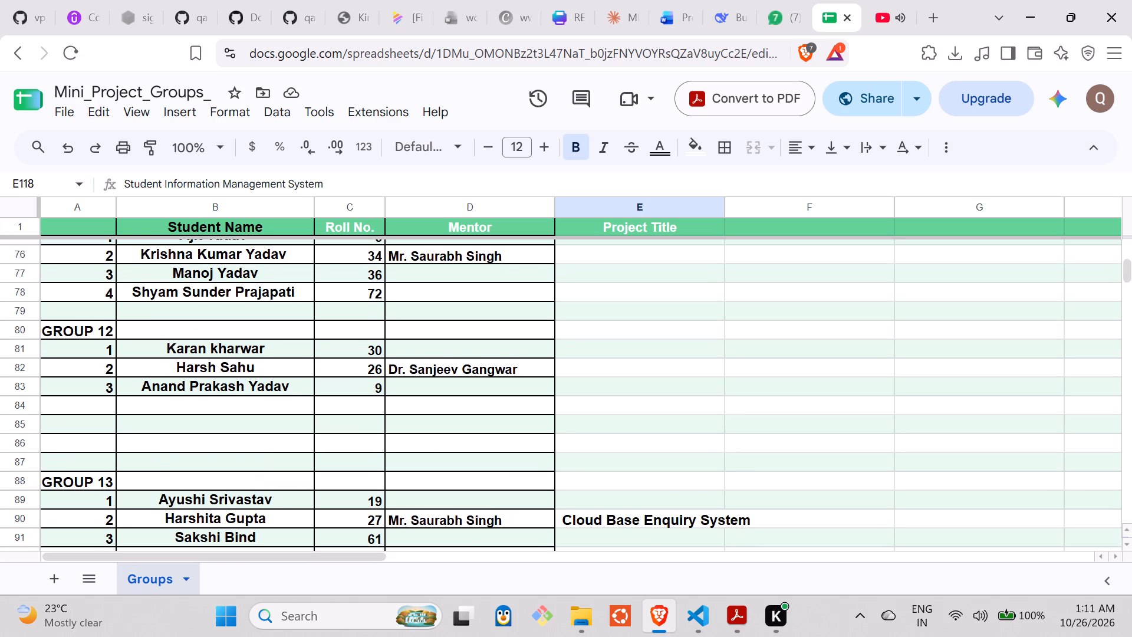
pyautogui.scroll(1, 687, 295)
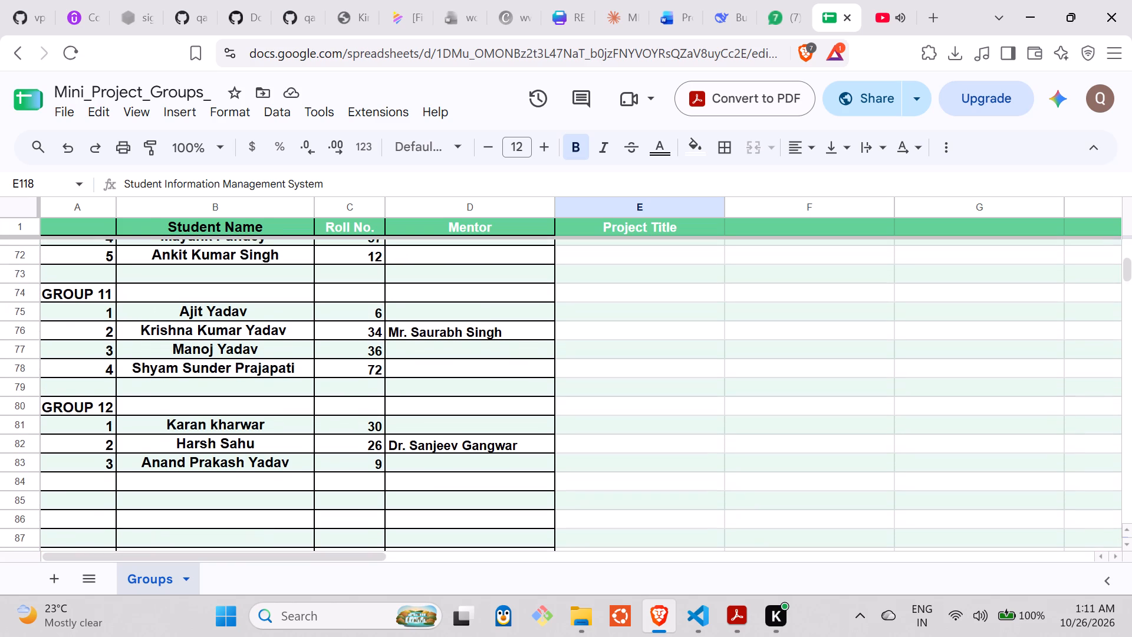
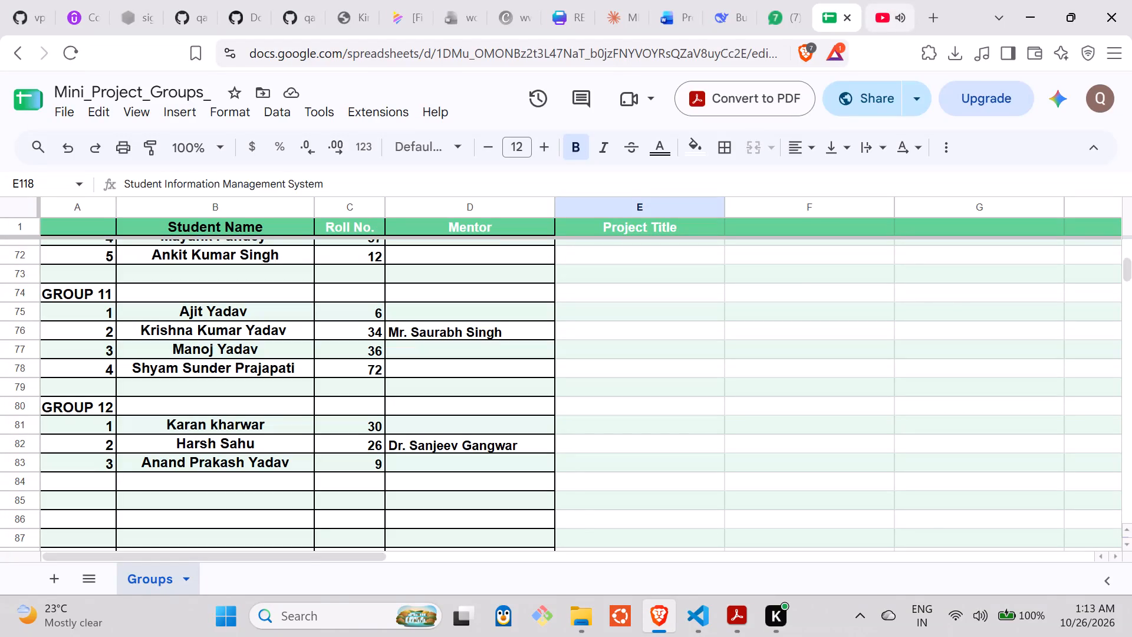
# Switch to YouTube, play Shubh - Fell For You (Official Audio) from the Karan Aujla mix, and return to the Mini_Project_Groups_ sheet.
pyautogui.click(879, 14)
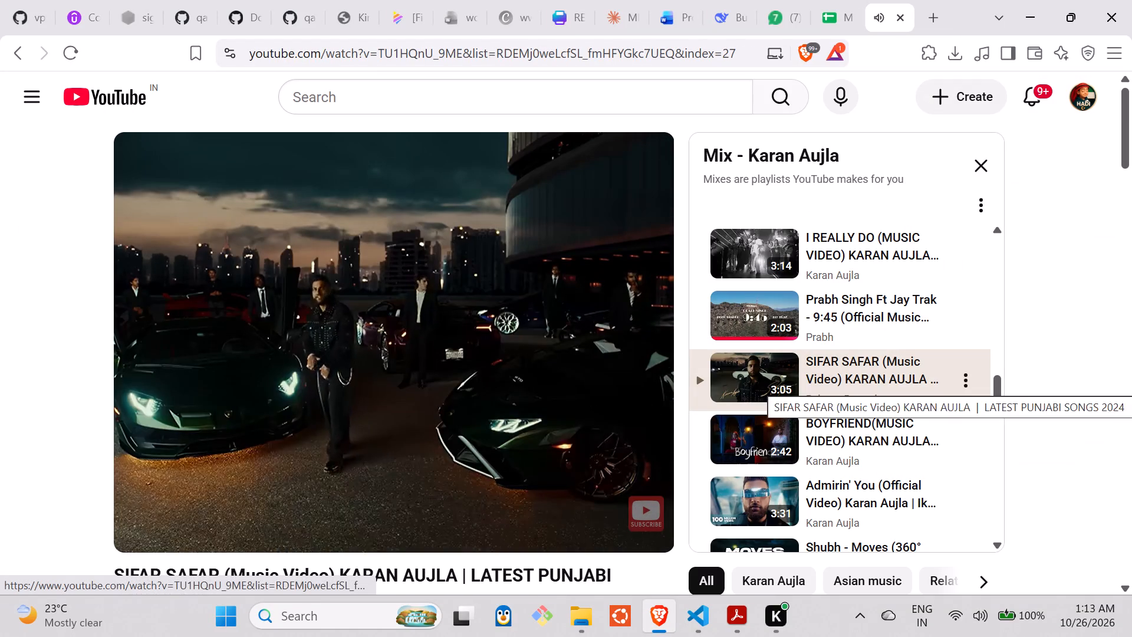
pyautogui.scroll(-1, 876, 495)
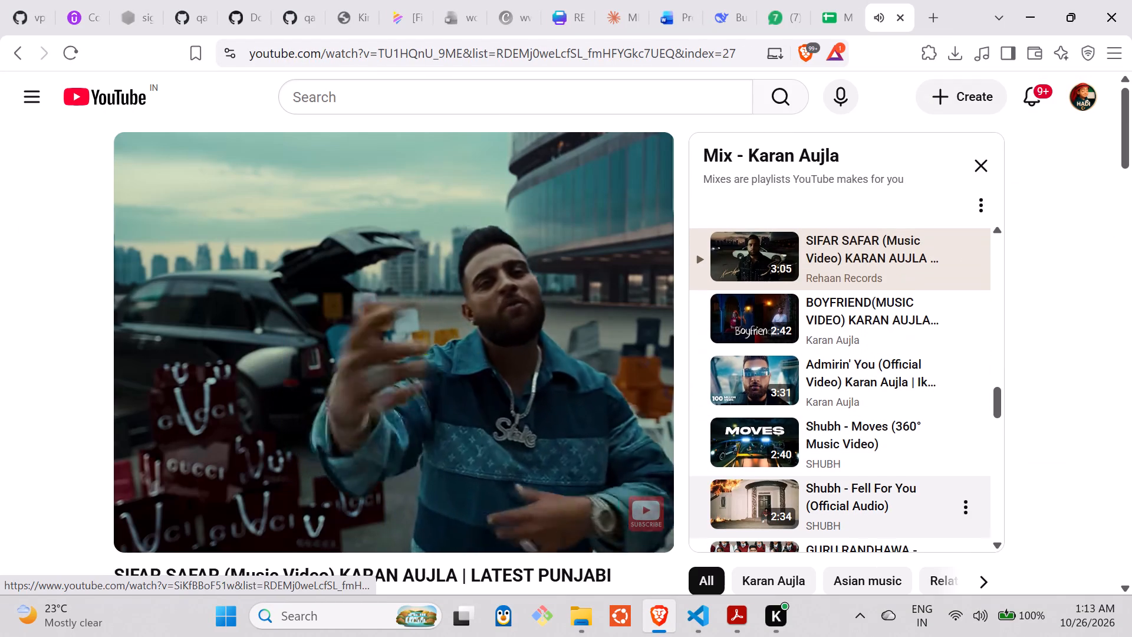
pyautogui.scroll(-2, 876, 495)
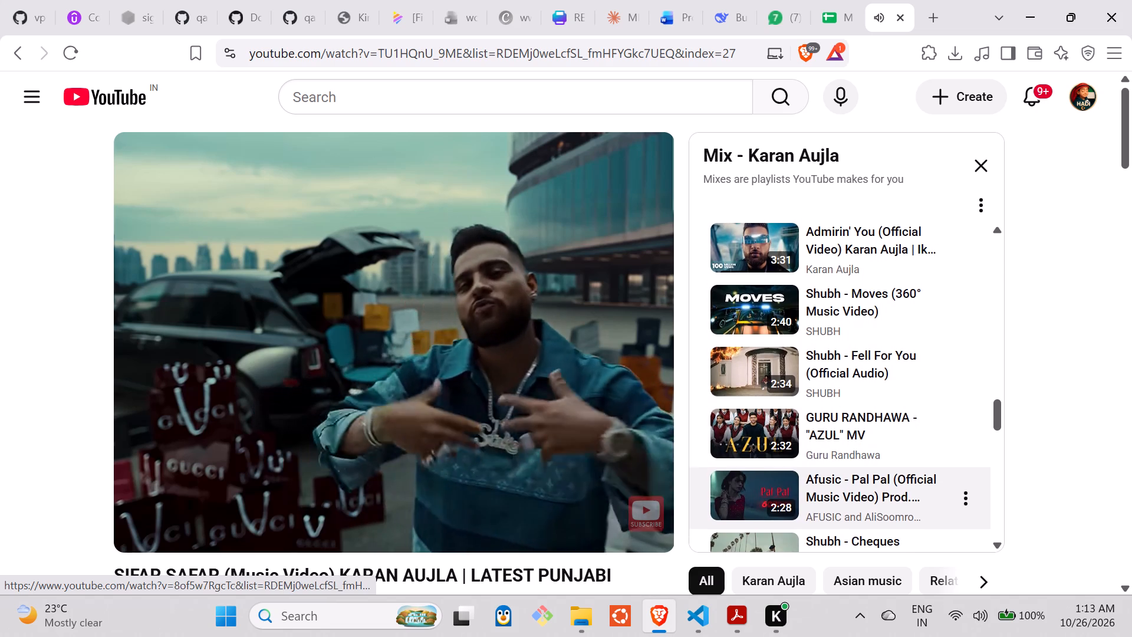
pyautogui.click(844, 380)
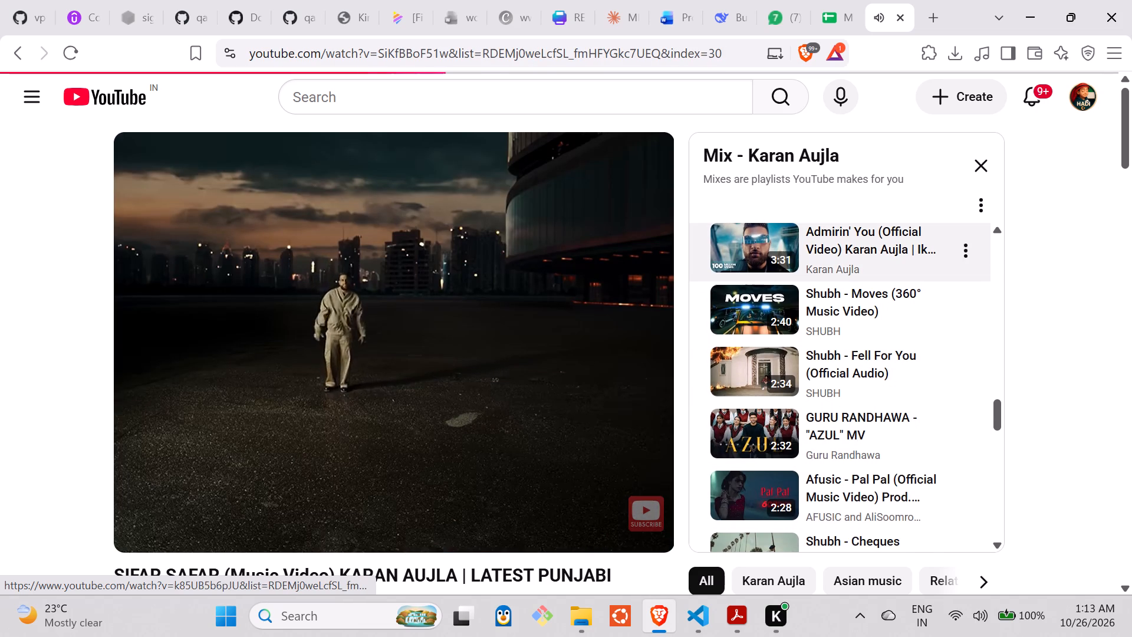
pyautogui.click(844, 5)
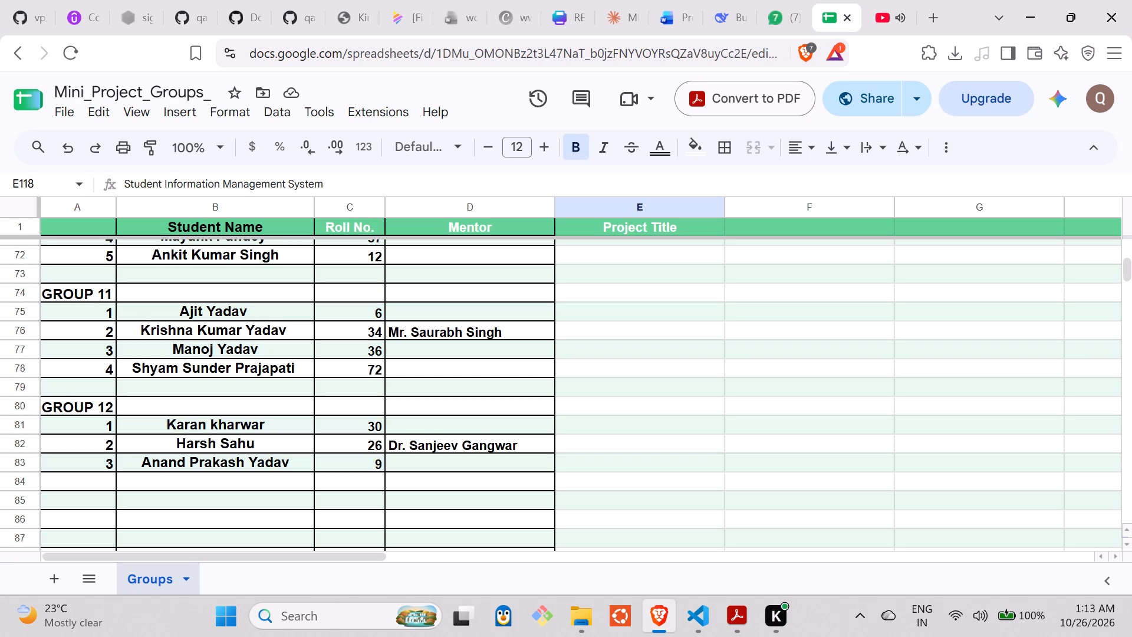
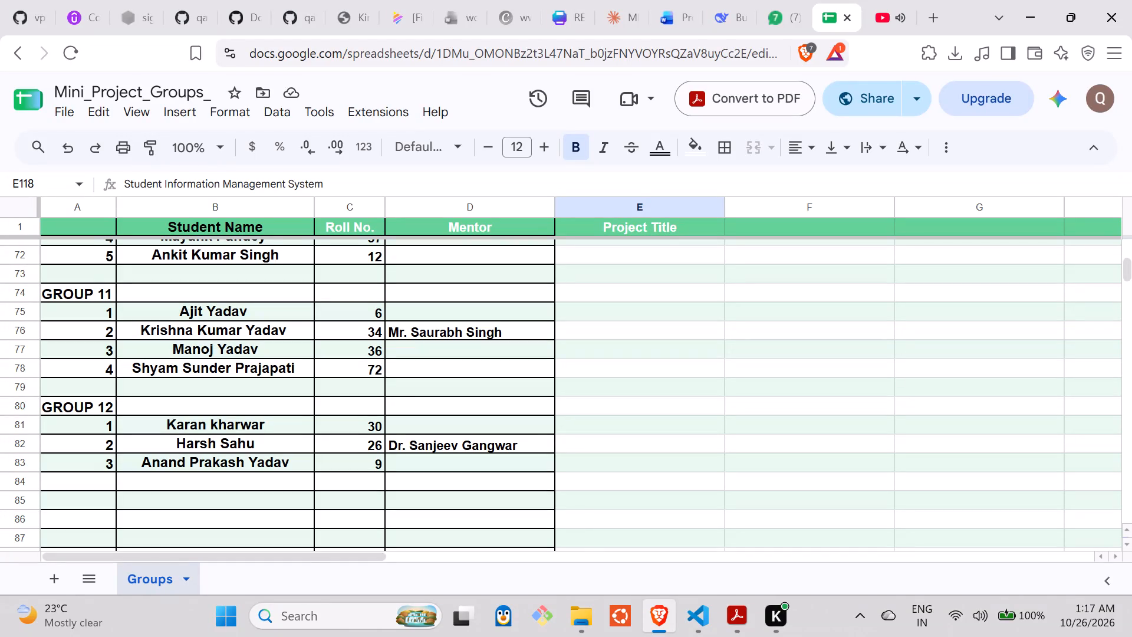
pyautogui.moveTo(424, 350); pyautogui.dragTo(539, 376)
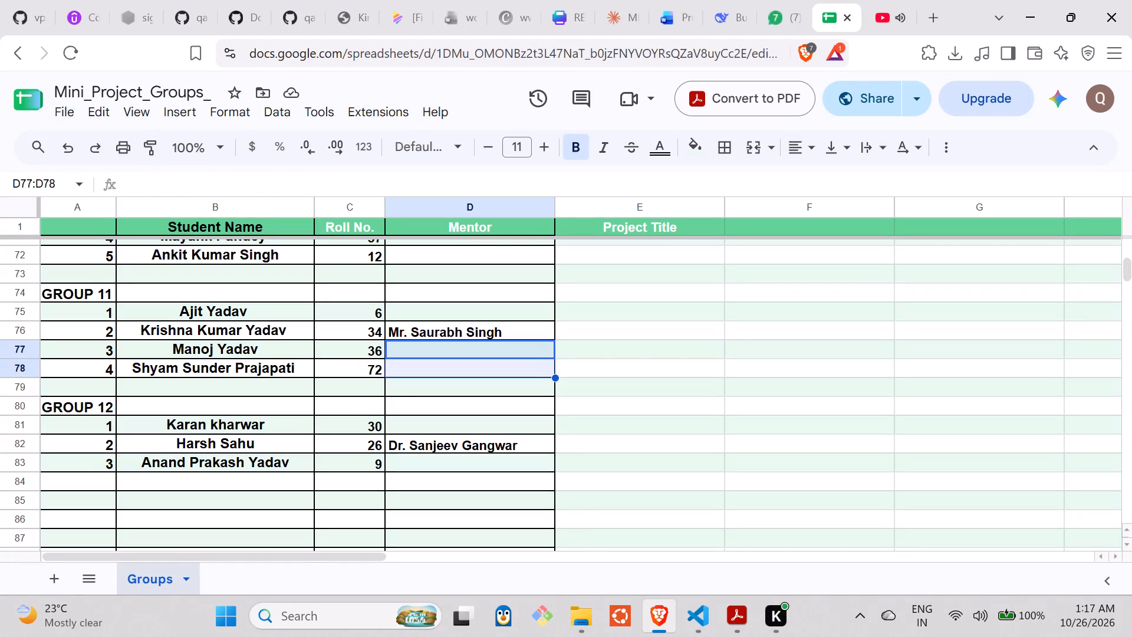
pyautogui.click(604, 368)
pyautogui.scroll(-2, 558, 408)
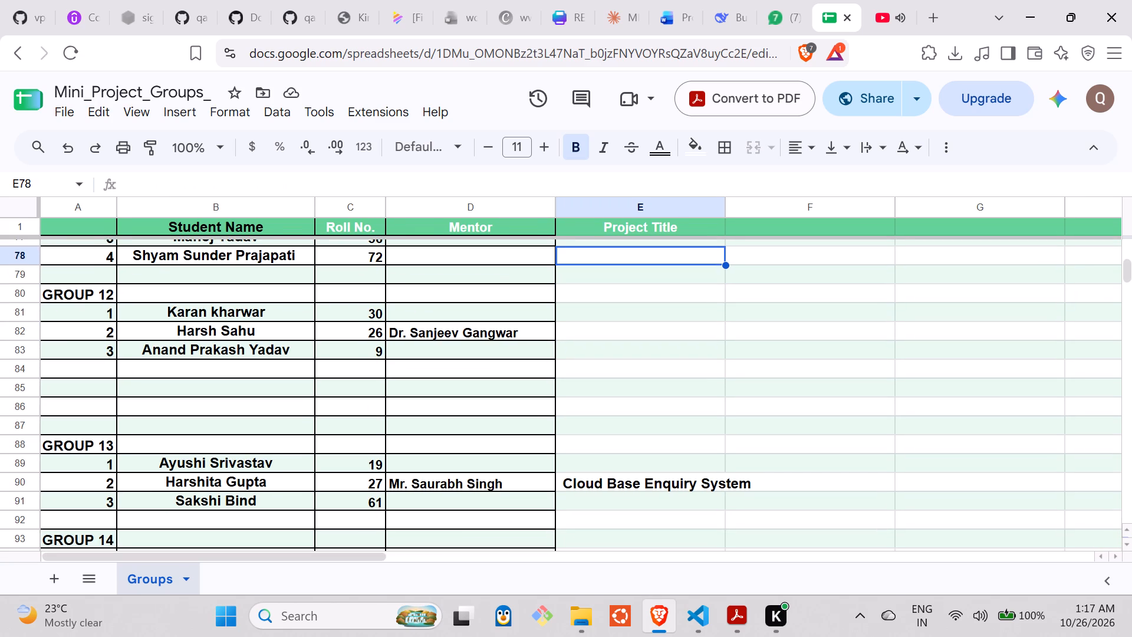
# Switch to YouTube, play 12 Saal by Bilal Saeed from the Karan Aujla mix, and return to the Mini_Project_Groups_ sheet.
pyautogui.click(880, 0)
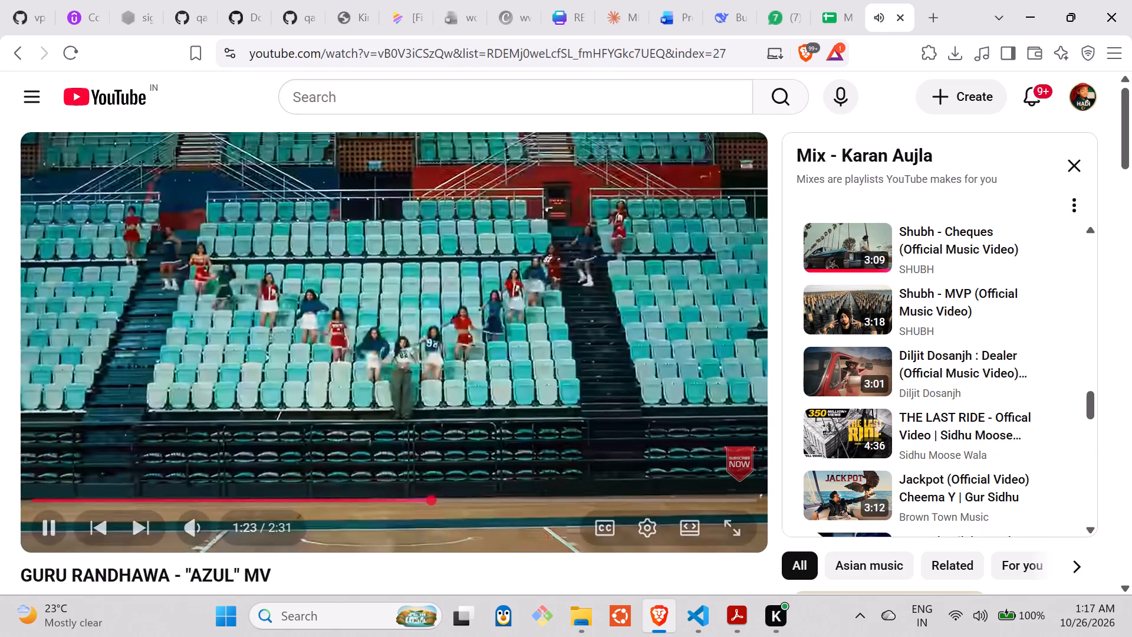
pyautogui.scroll(-2, 976, 390)
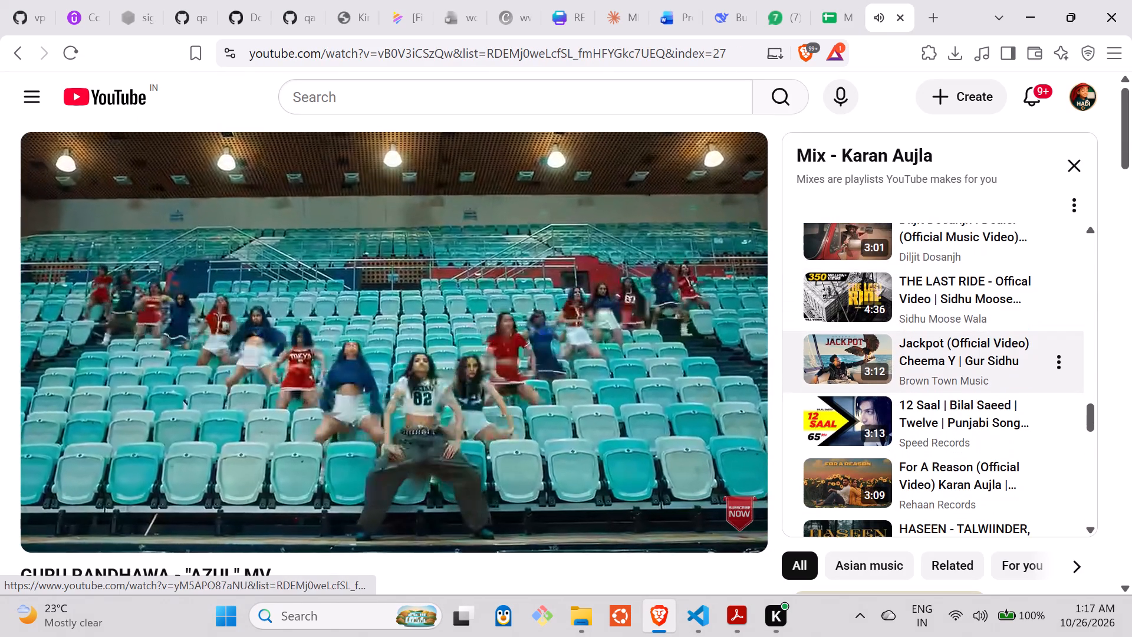
pyautogui.click(976, 390)
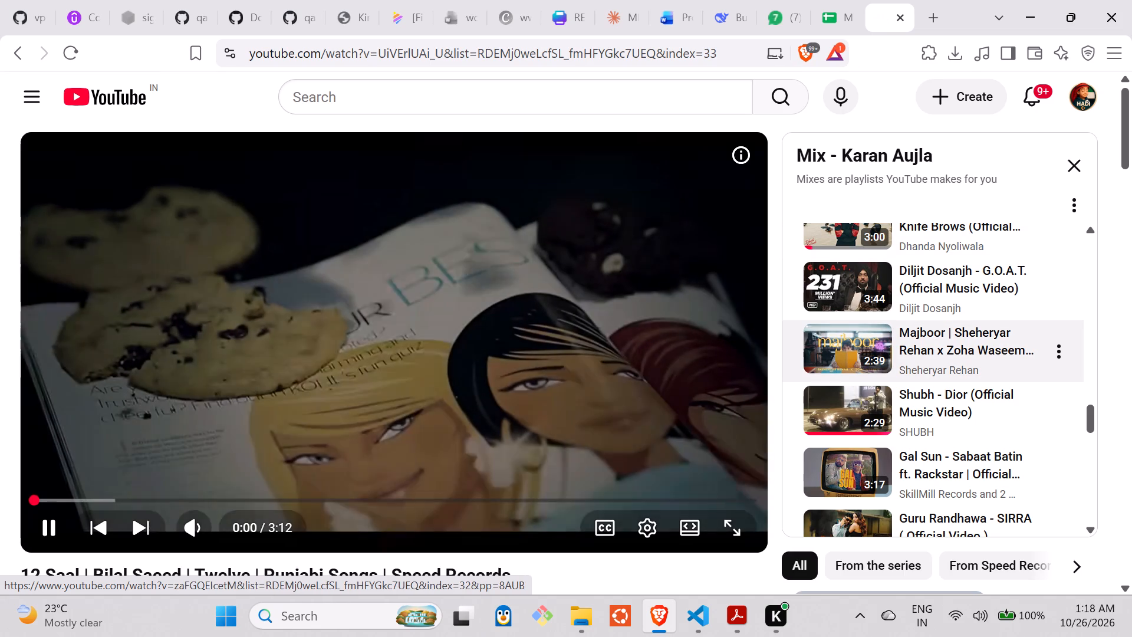
pyautogui.click(833, 0)
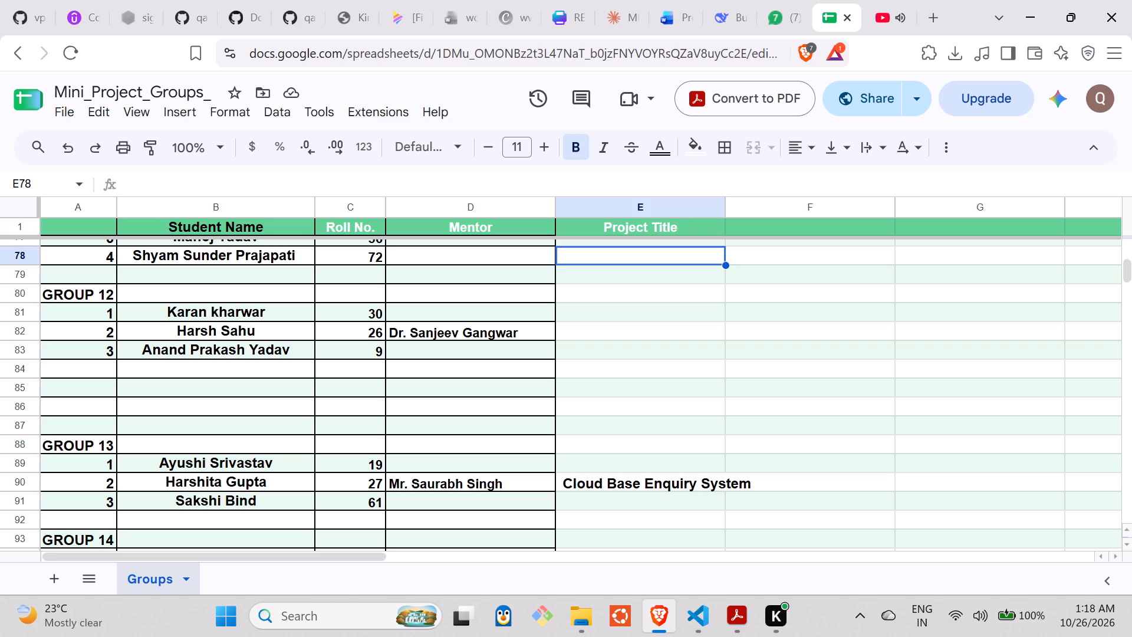
# Review the mentor and project title entries from Group 14 back up to the group above Group 8.
pyautogui.hscroll(1, 746, 325)
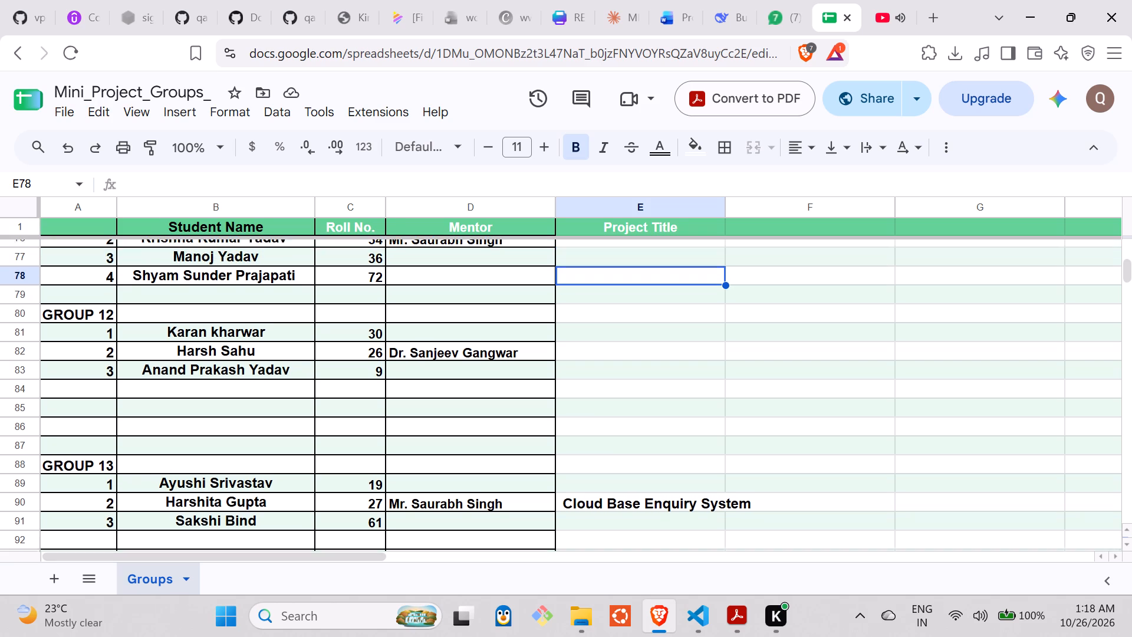
pyautogui.hscroll(1, 746, 325)
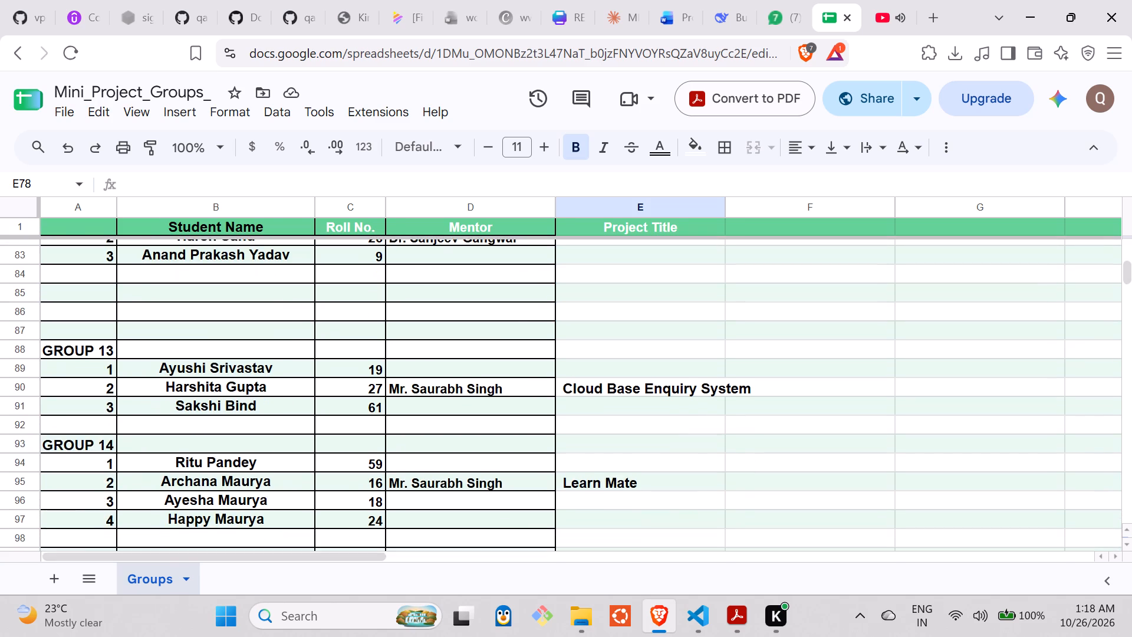
pyautogui.scroll(1, 746, 325)
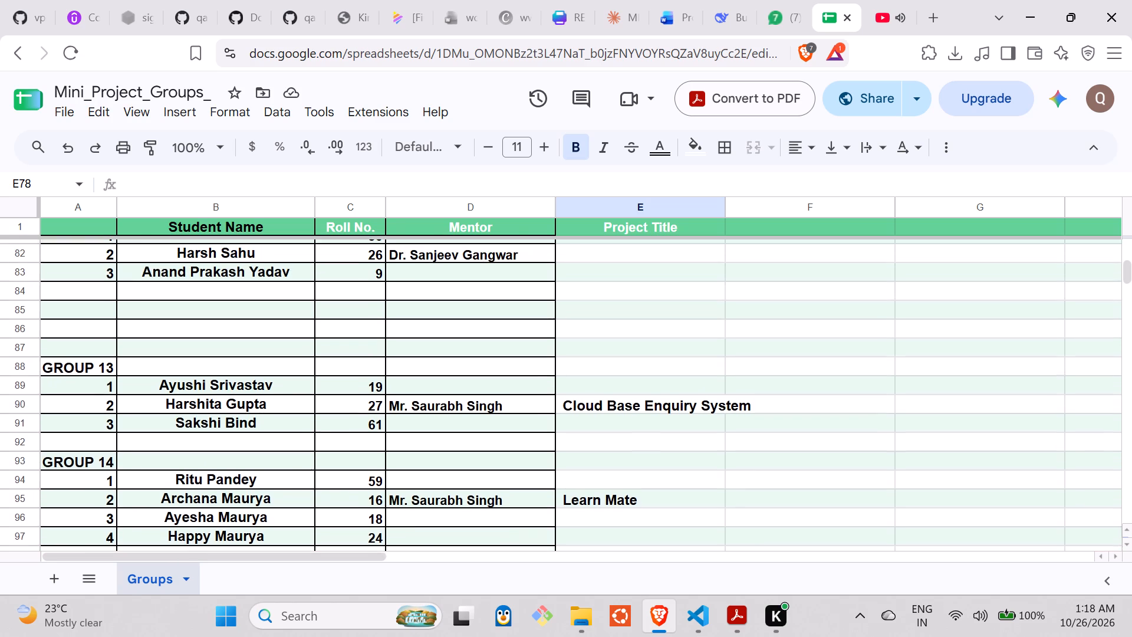
pyautogui.scroll(3, 746, 325)
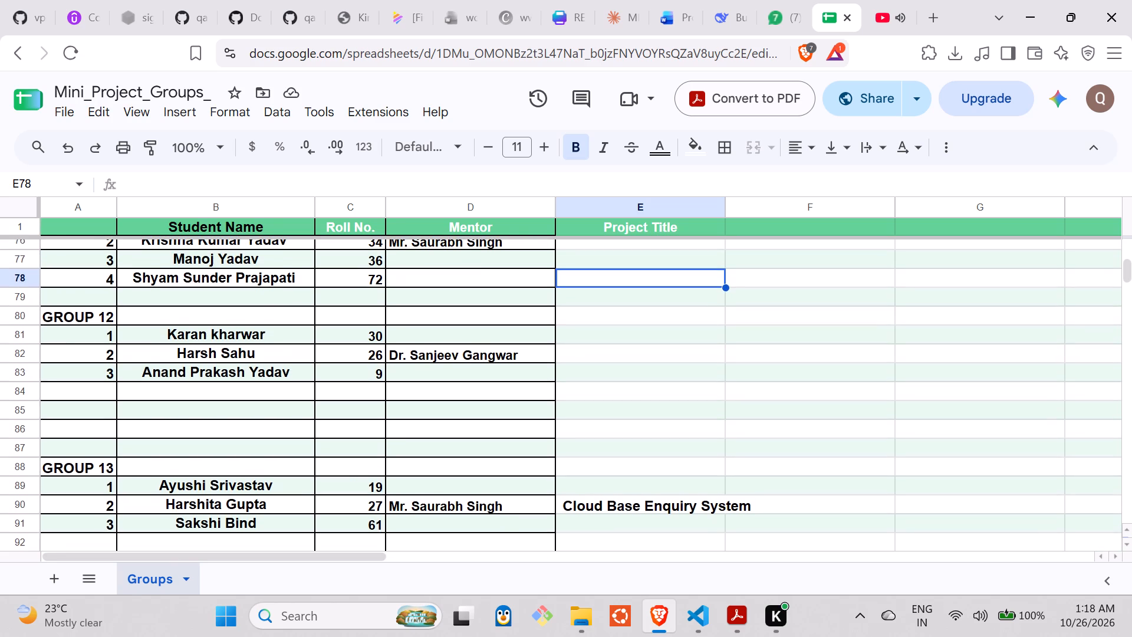
pyautogui.scroll(2, 746, 325)
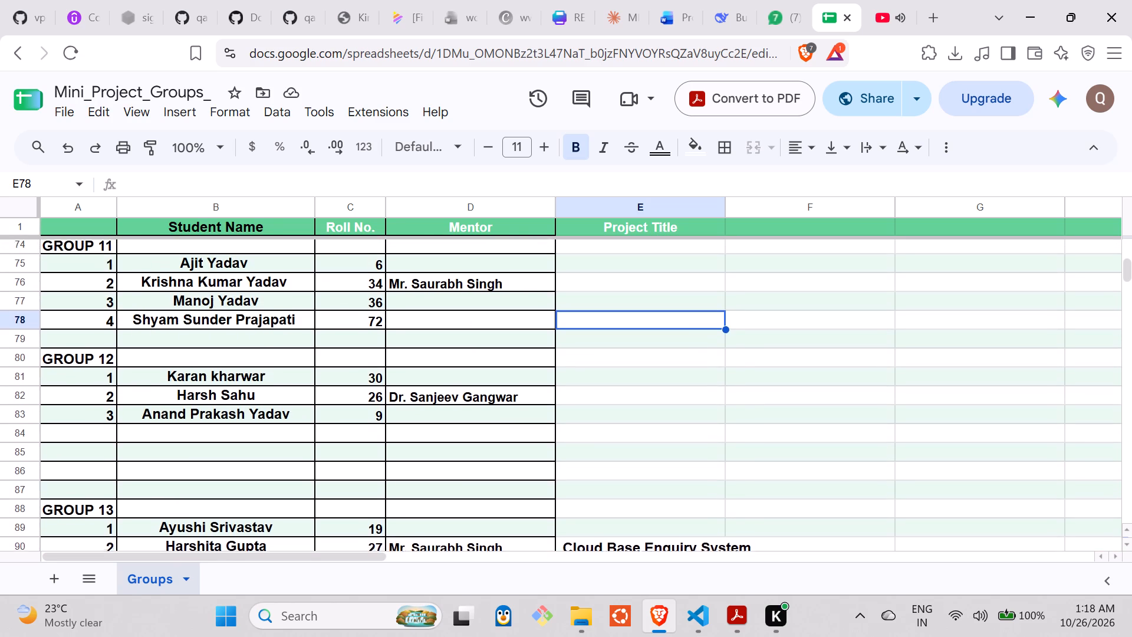
pyautogui.scroll(2, 746, 325)
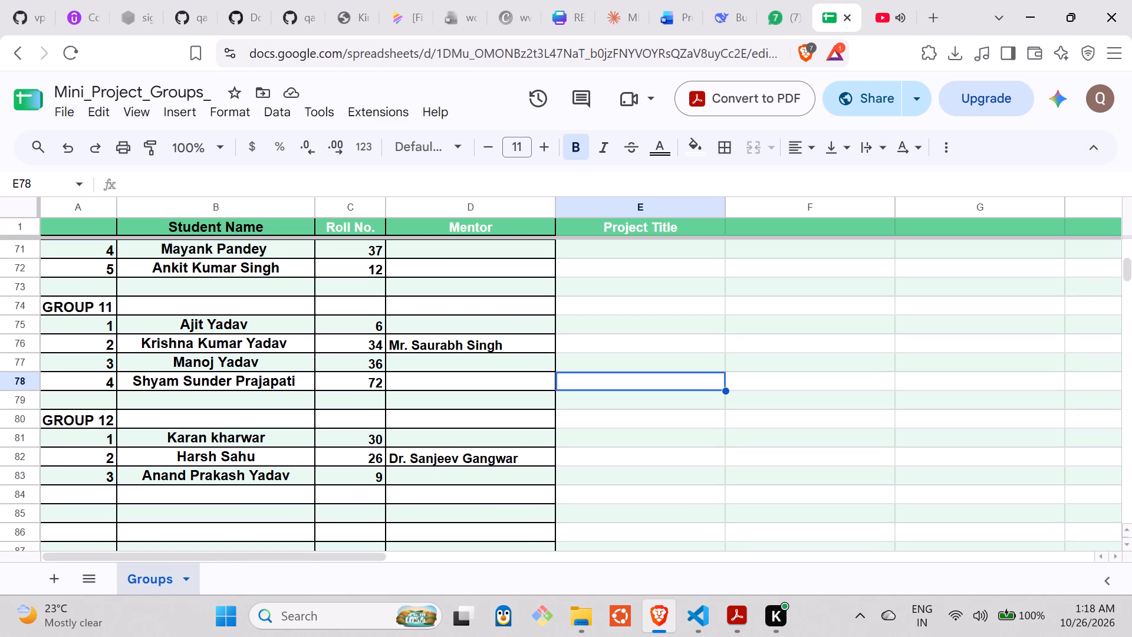
pyautogui.scroll(3, 746, 325)
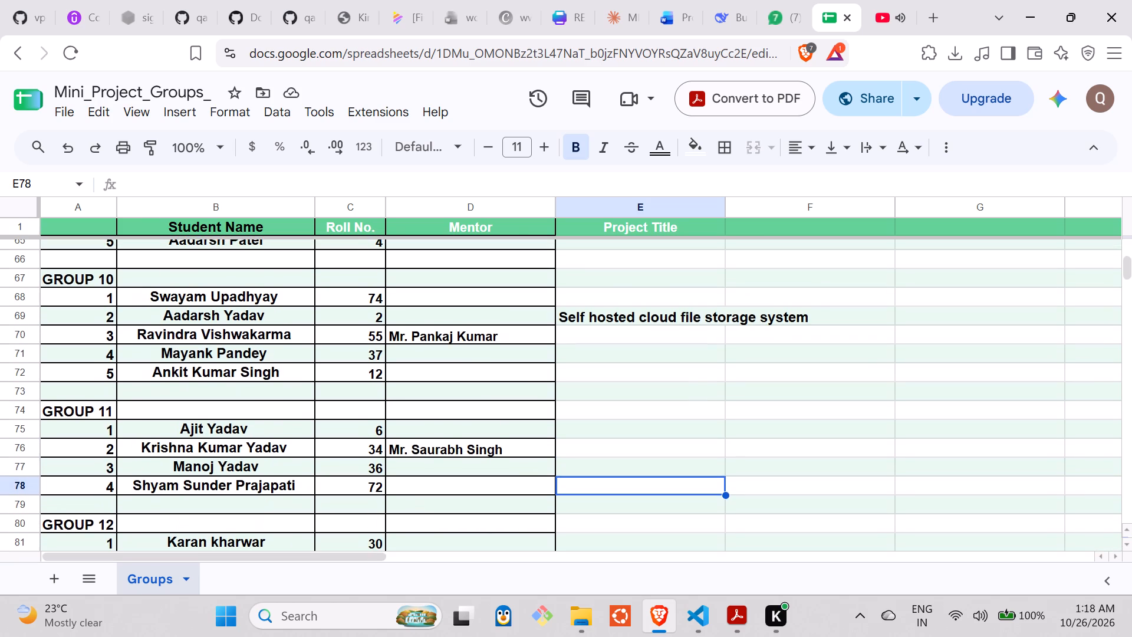
pyautogui.scroll(2, 746, 325)
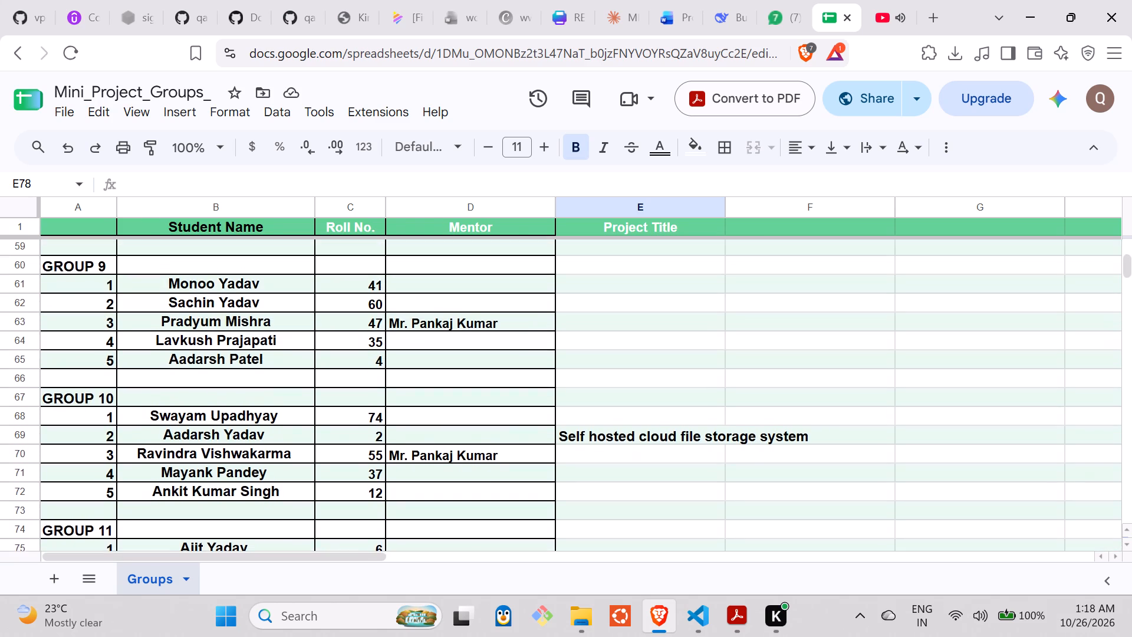
pyautogui.scroll(1, 746, 325)
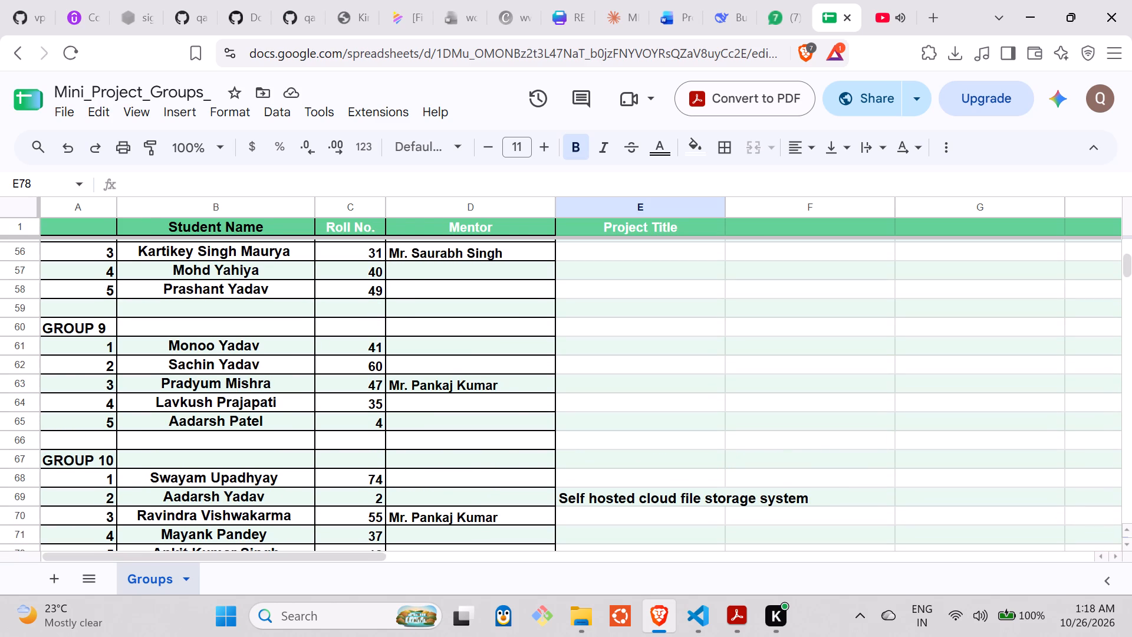
pyautogui.scroll(3, 746, 325)
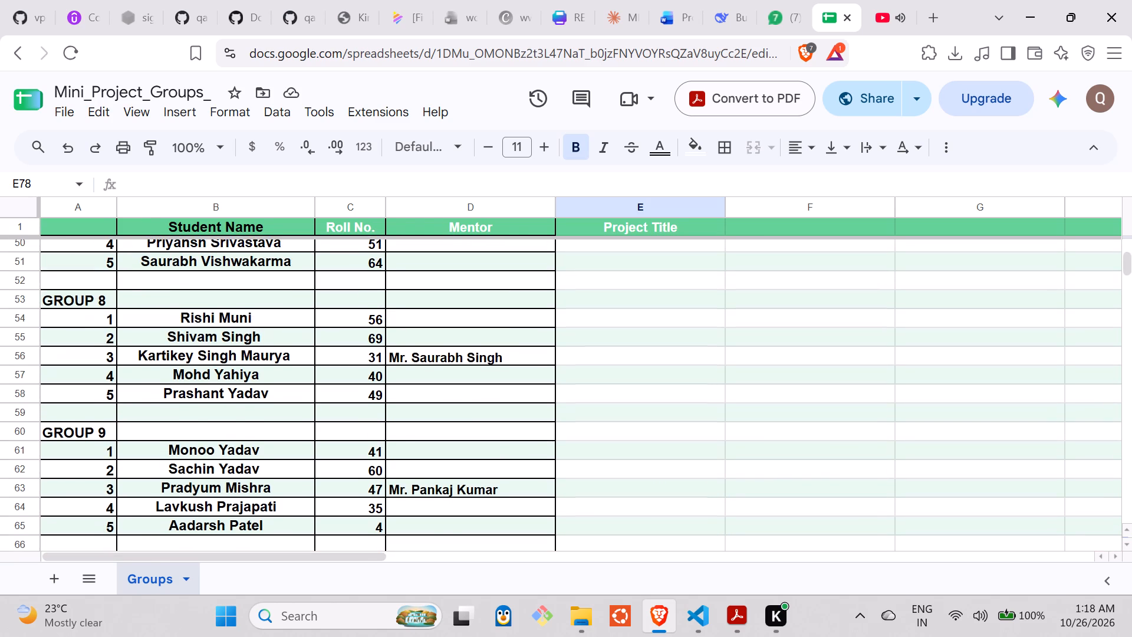
pyautogui.scroll(2, 746, 325)
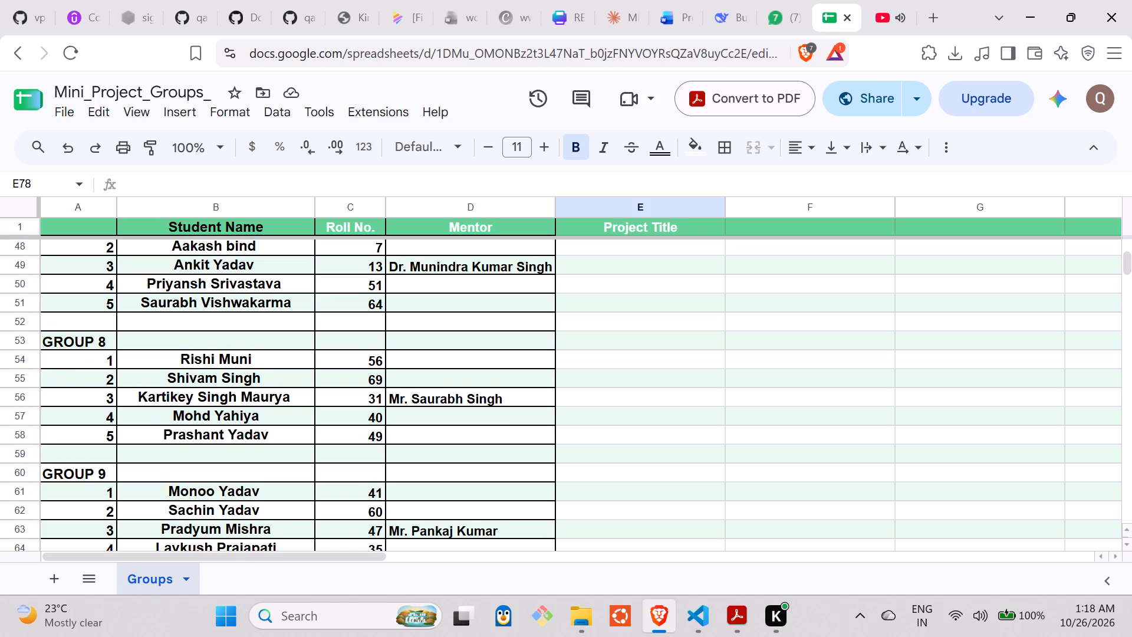
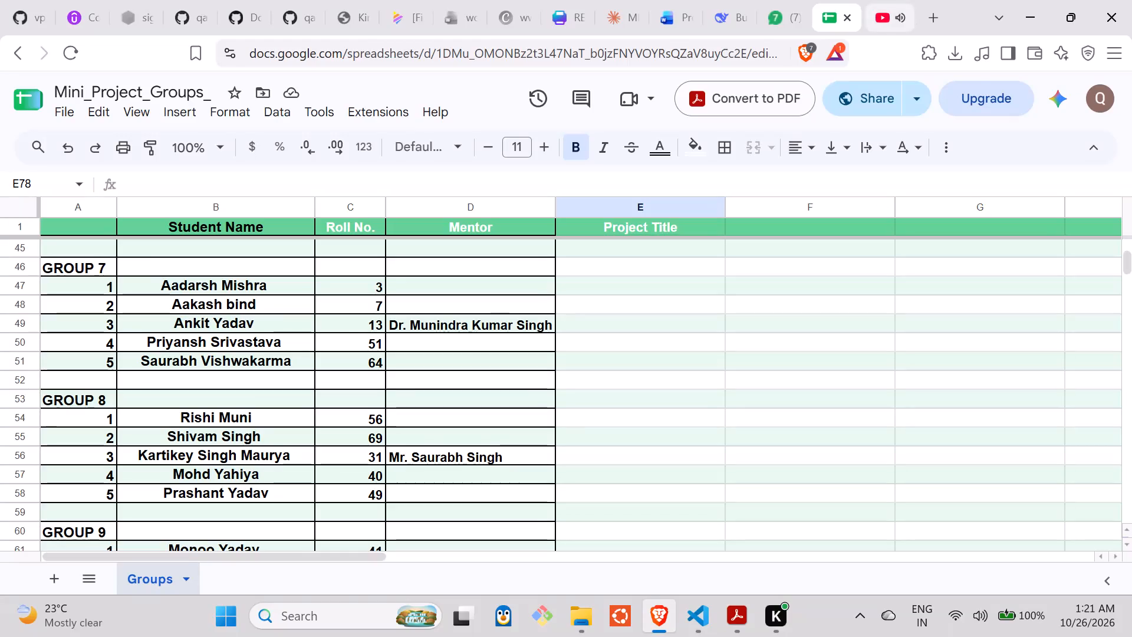
# Switch to YouTube, play Shubh - Bars (Official Music Video) from the Karan Aujla mix, and return to the Mini_Project_Groups_ sheet.
pyautogui.click(900, 0)
pyautogui.scroll(-1, 811, 386)
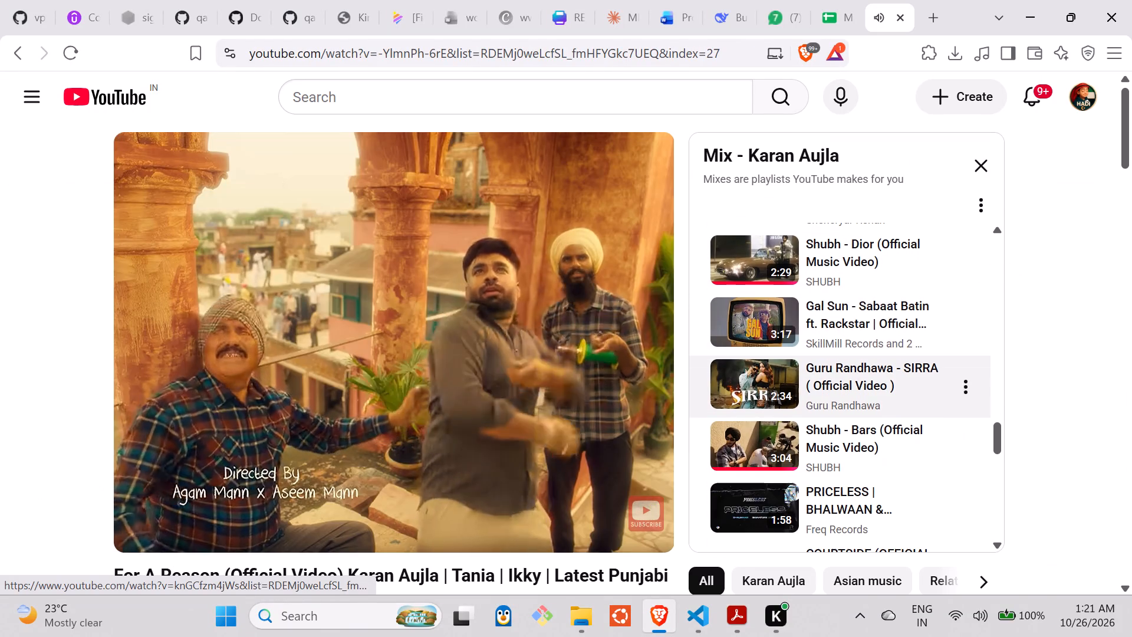
pyautogui.scroll(-1, 811, 386)
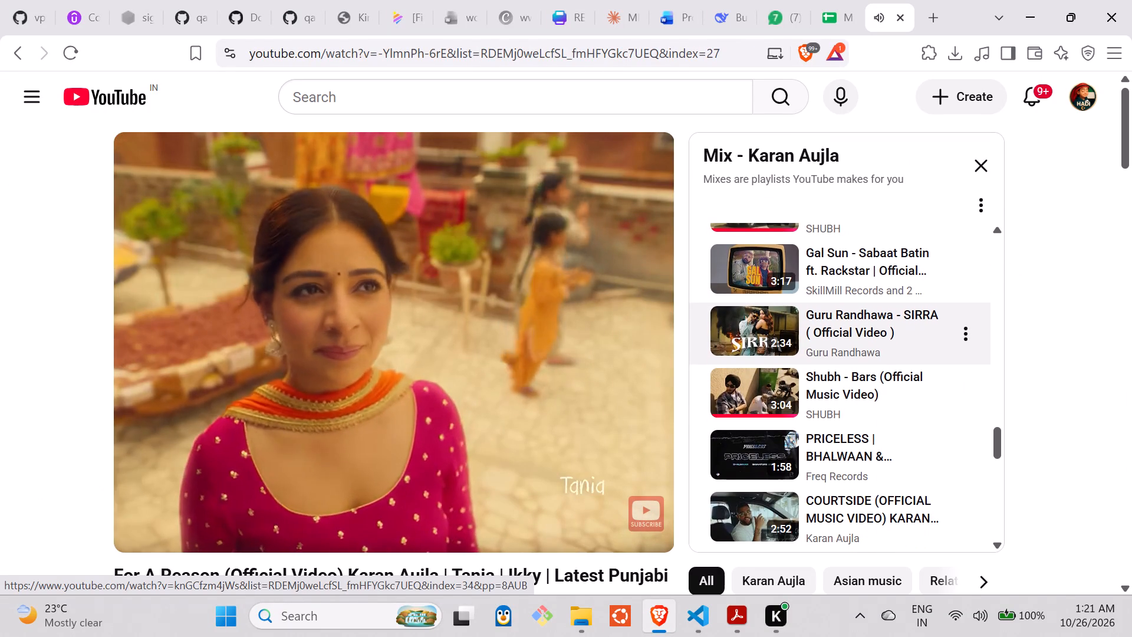
pyautogui.click(811, 386)
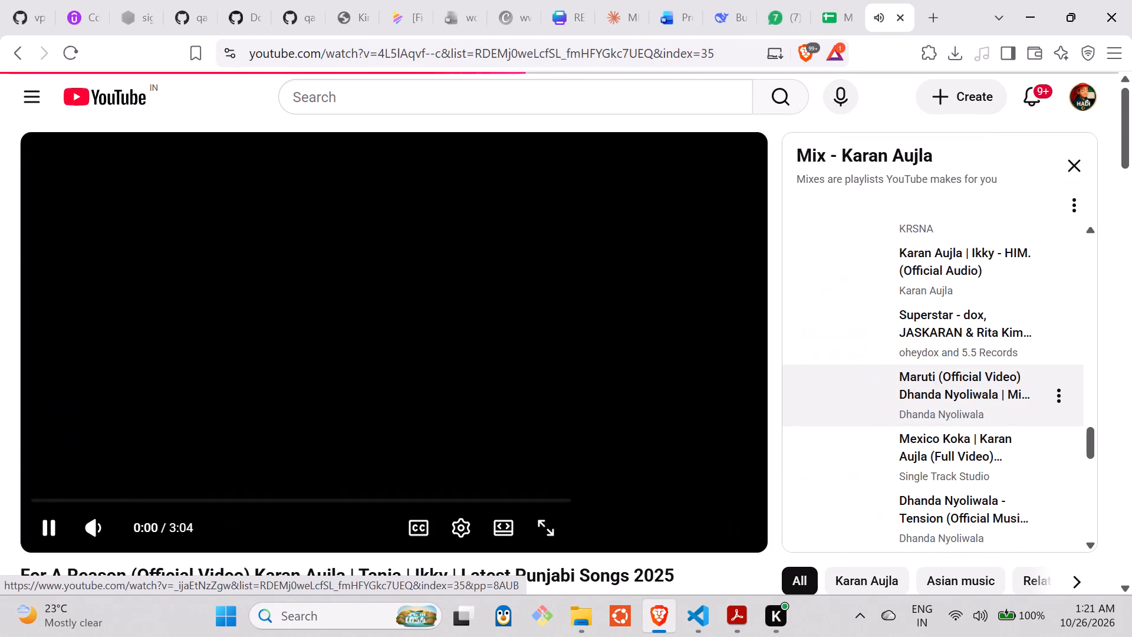
pyautogui.click(841, 0)
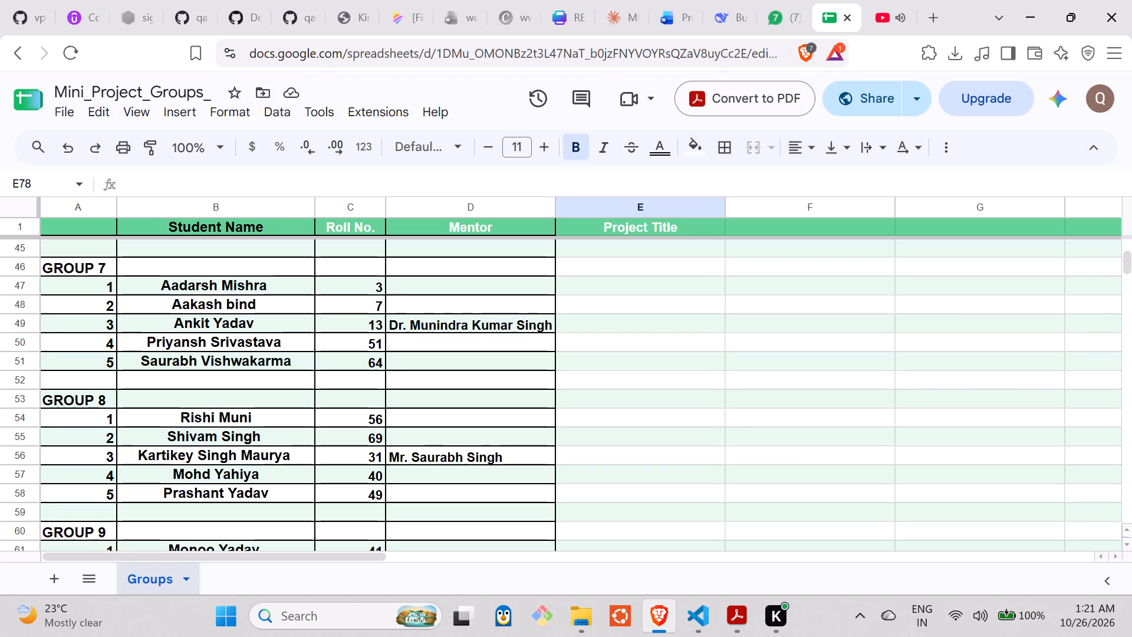
pyautogui.scroll(2, 623, 364)
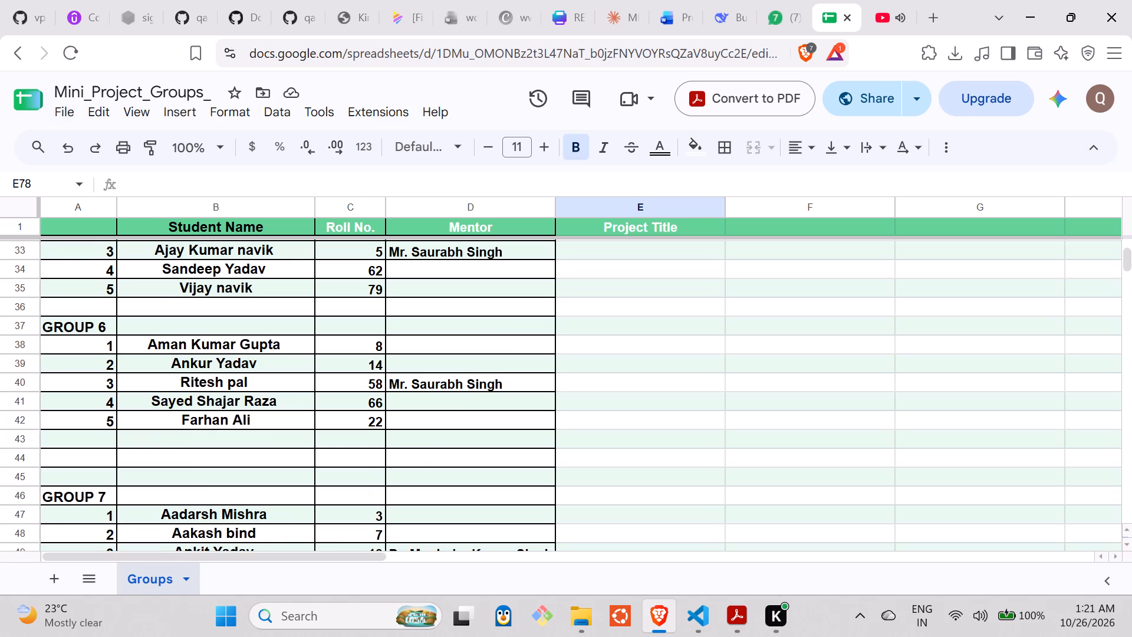
pyautogui.scroll(1, 623, 364)
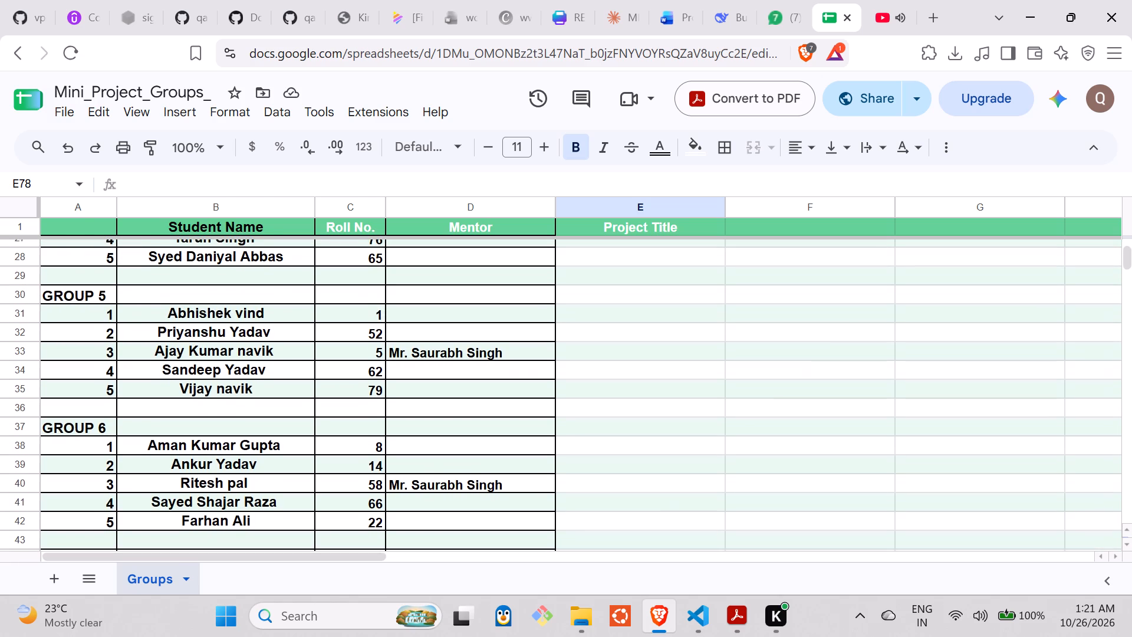
pyautogui.scroll(4, 623, 364)
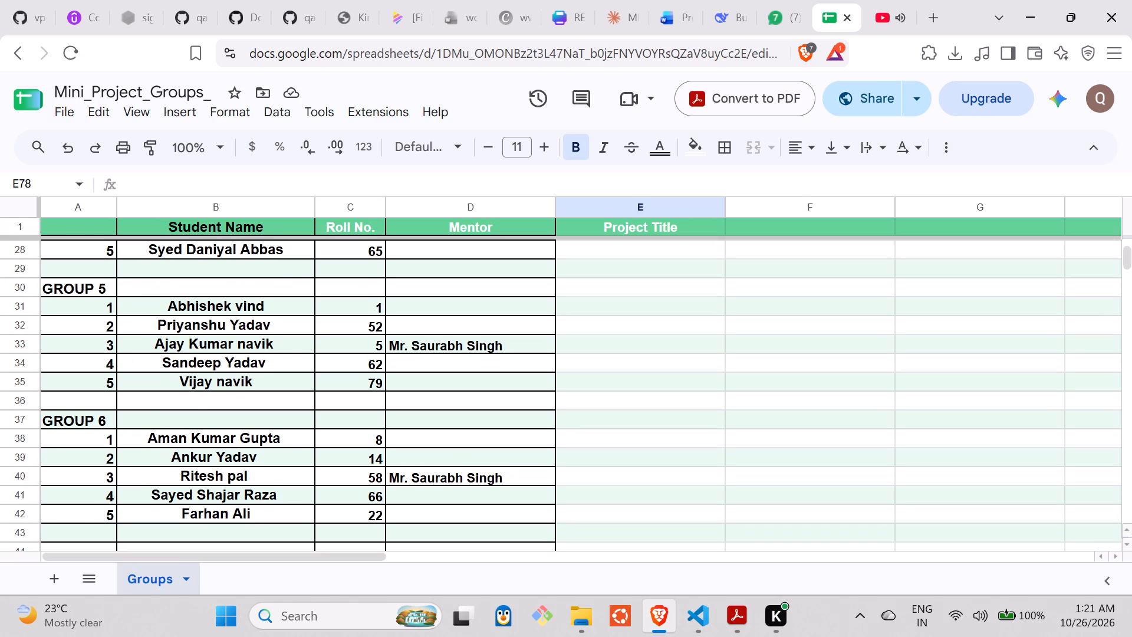
pyautogui.scroll(3, 623, 364)
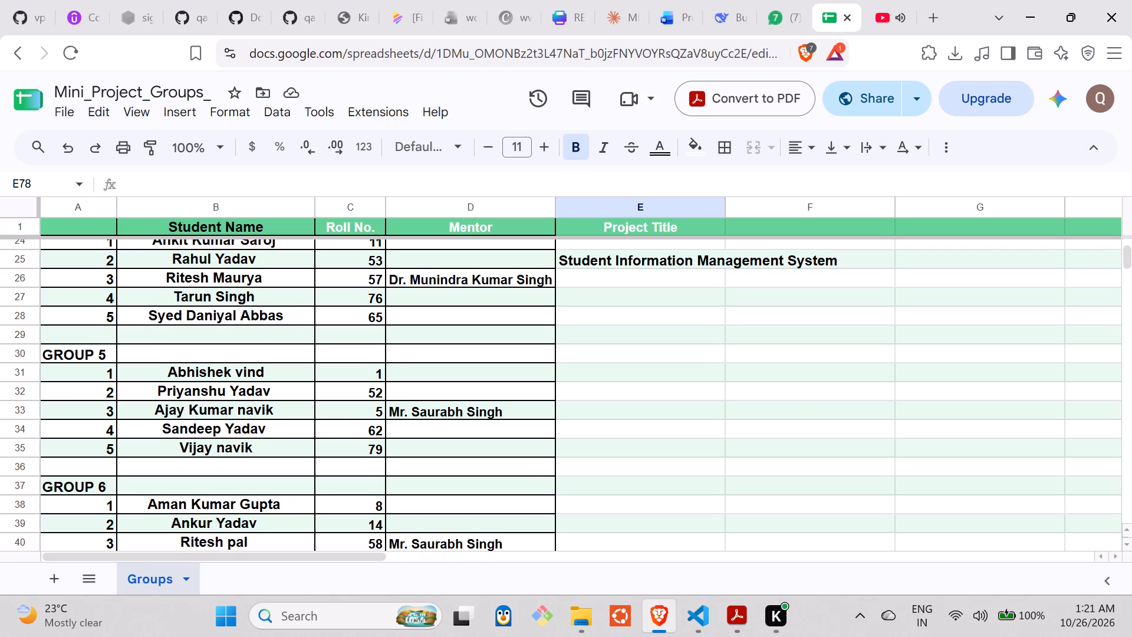
pyautogui.scroll(1, 623, 364)
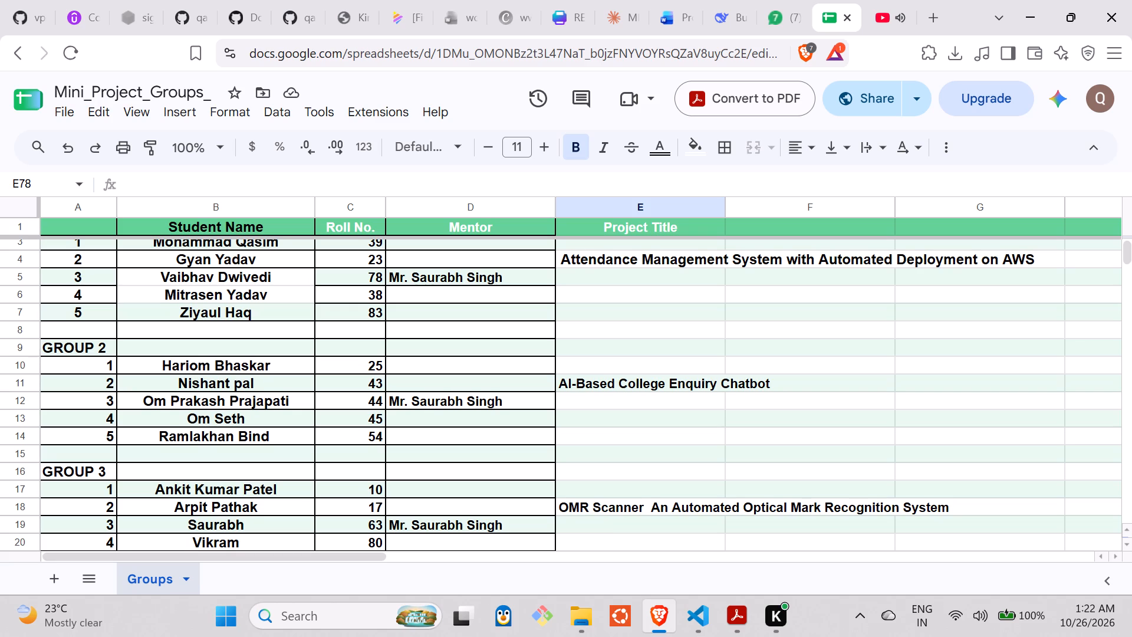
pyautogui.scroll(2, 623, 364)
# Check the mentor and project title entries from Group 3 down to Group 12 for missing titles.
pyautogui.scroll(-2, 623, 364)
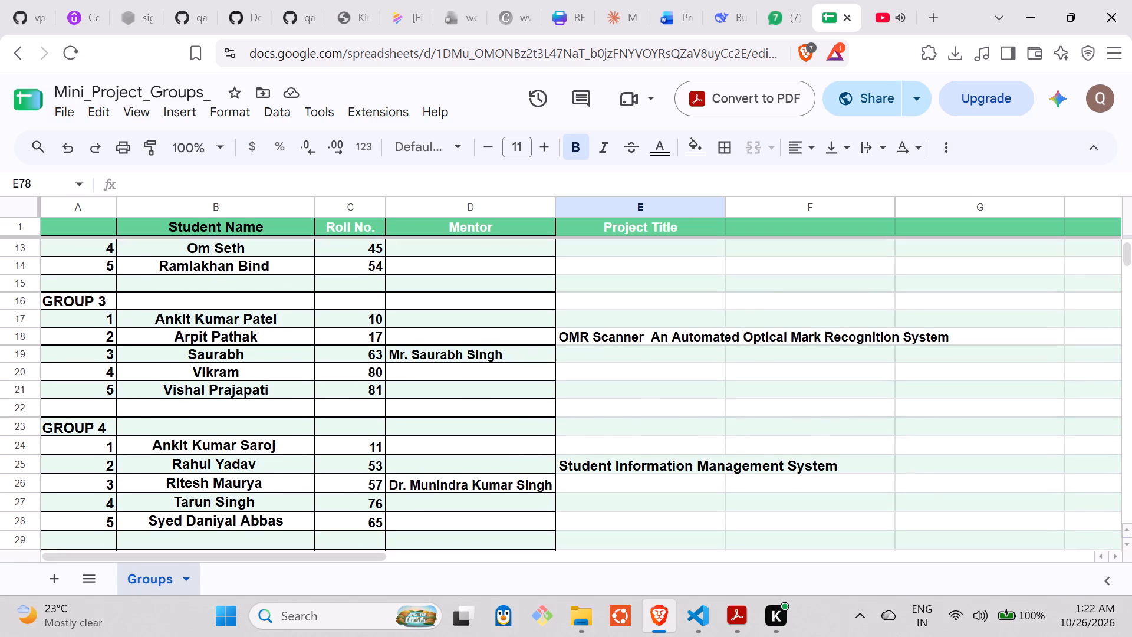
pyautogui.scroll(-1, 623, 364)
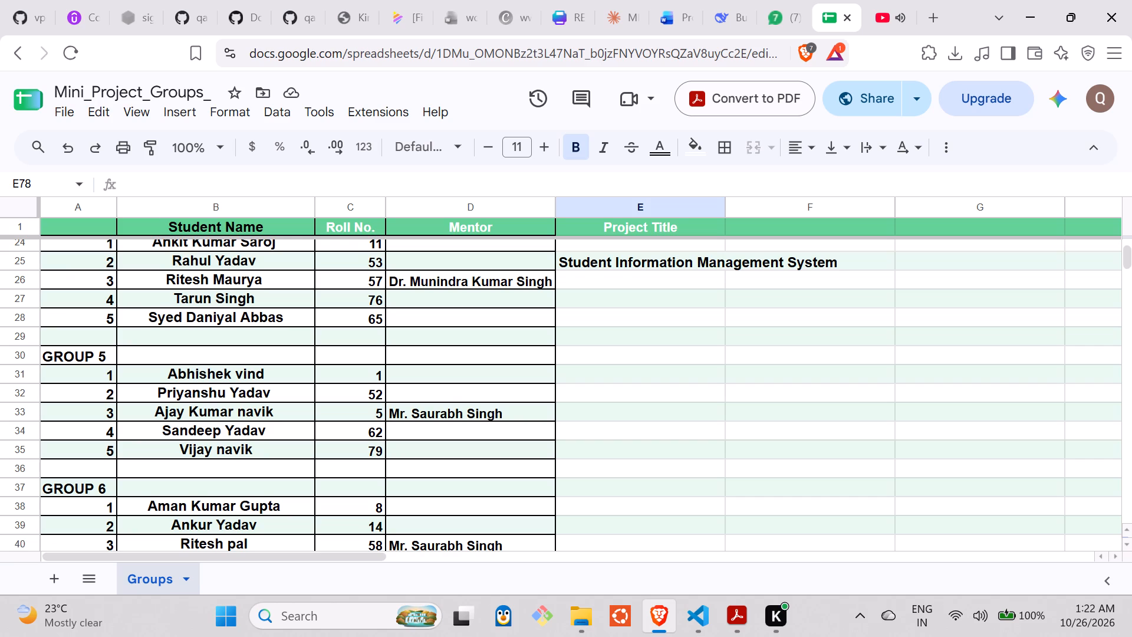
pyautogui.scroll(-5, 623, 364)
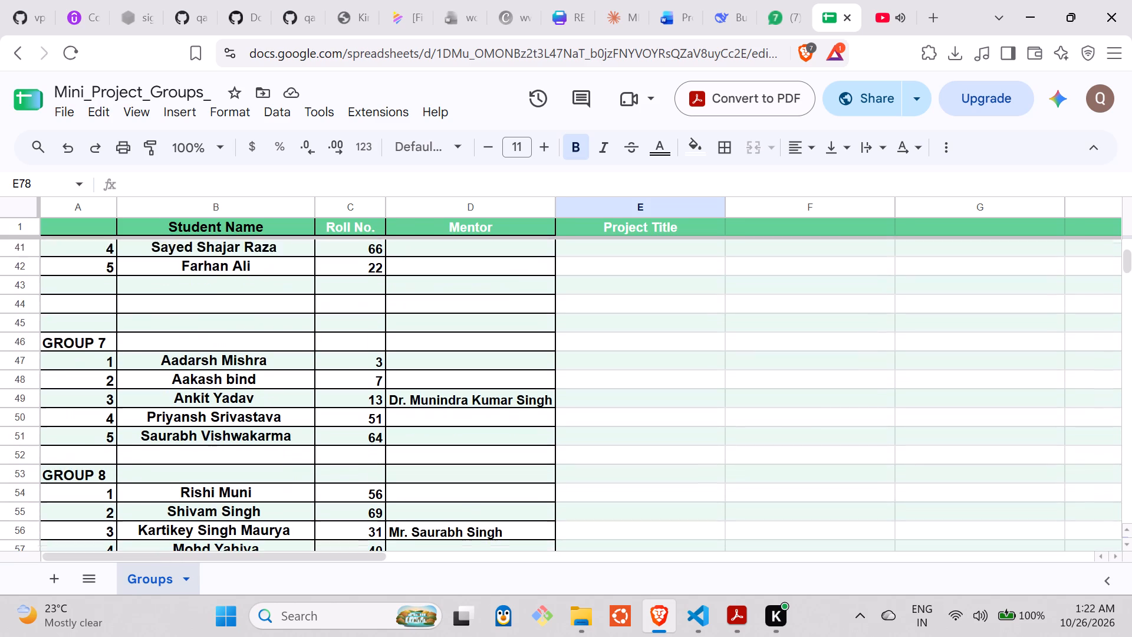
pyautogui.scroll(-1, 623, 364)
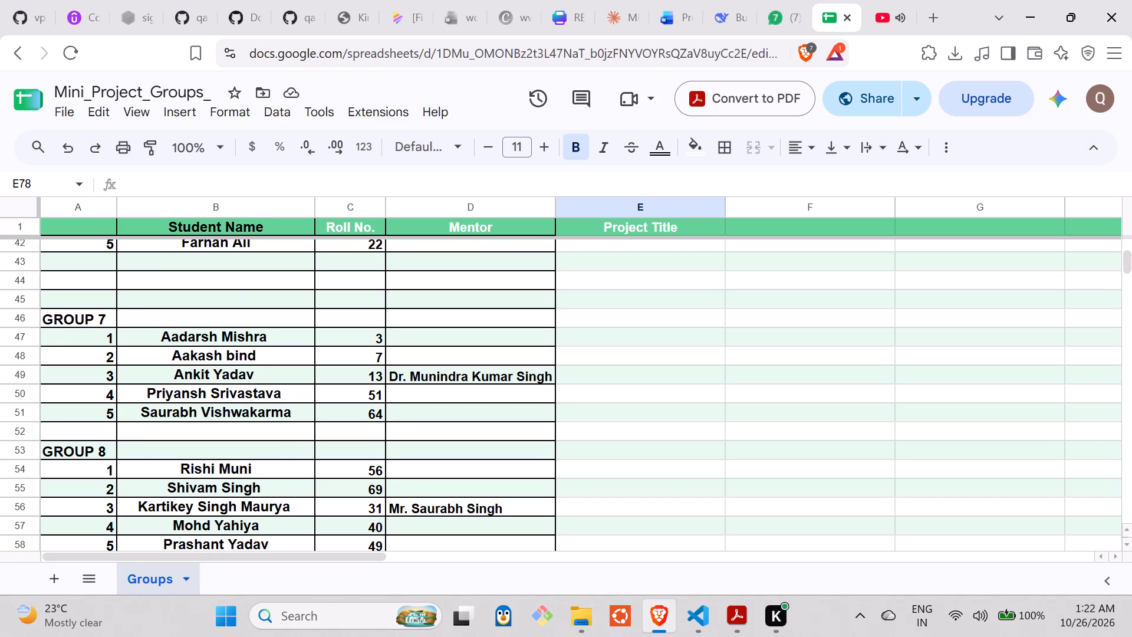
pyautogui.scroll(-3, 623, 364)
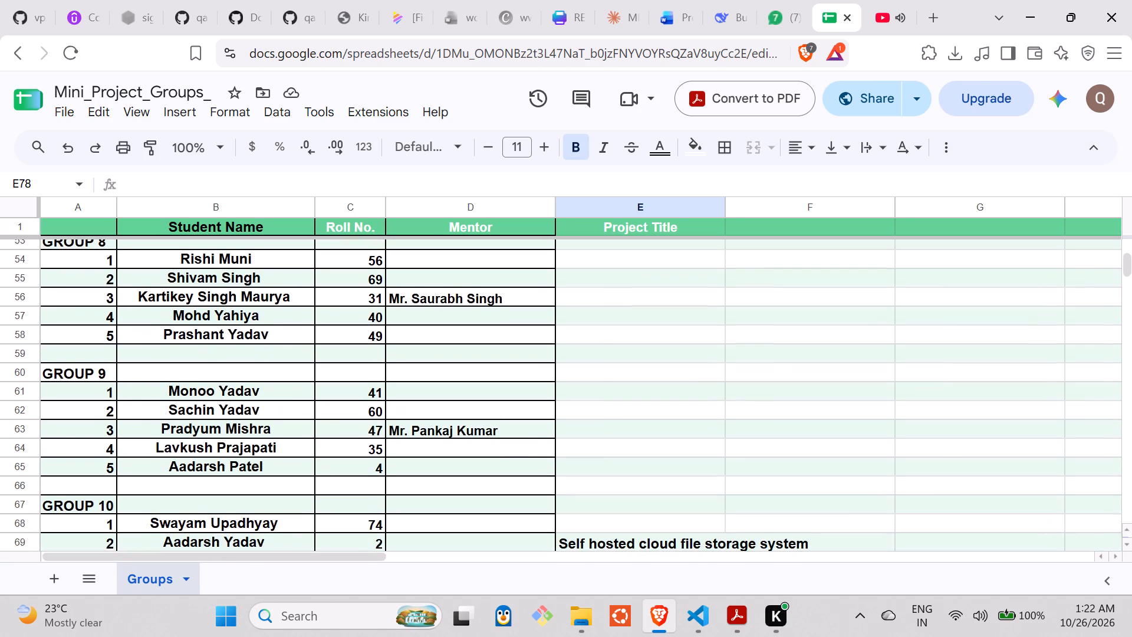
pyautogui.scroll(-1, 623, 364)
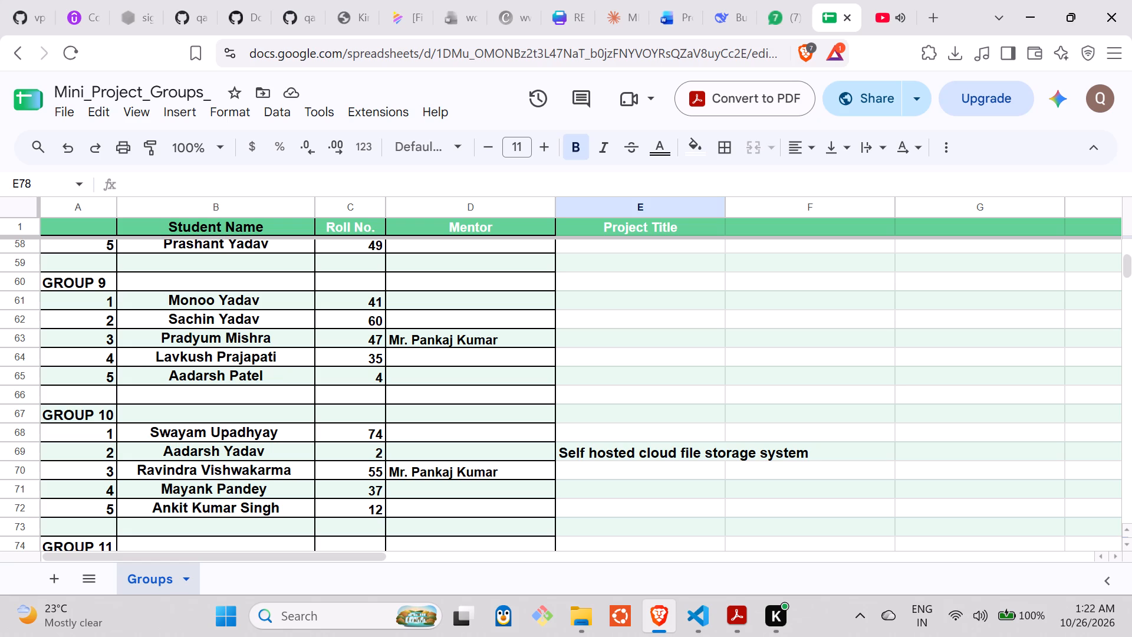
pyautogui.scroll(-2, 623, 364)
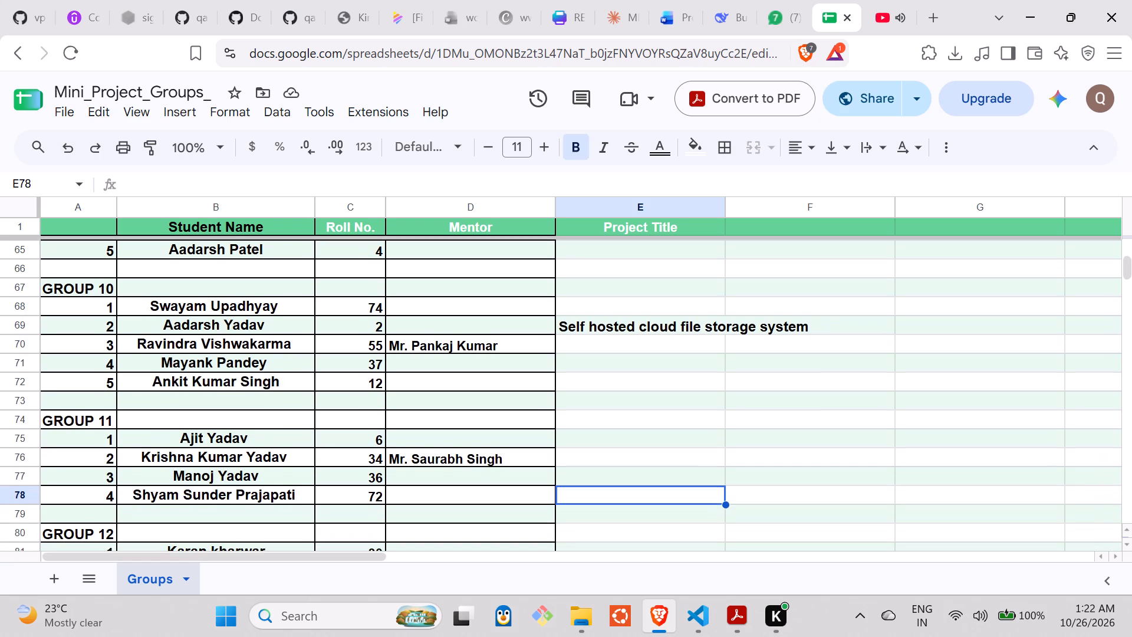
pyautogui.scroll(-2, 623, 364)
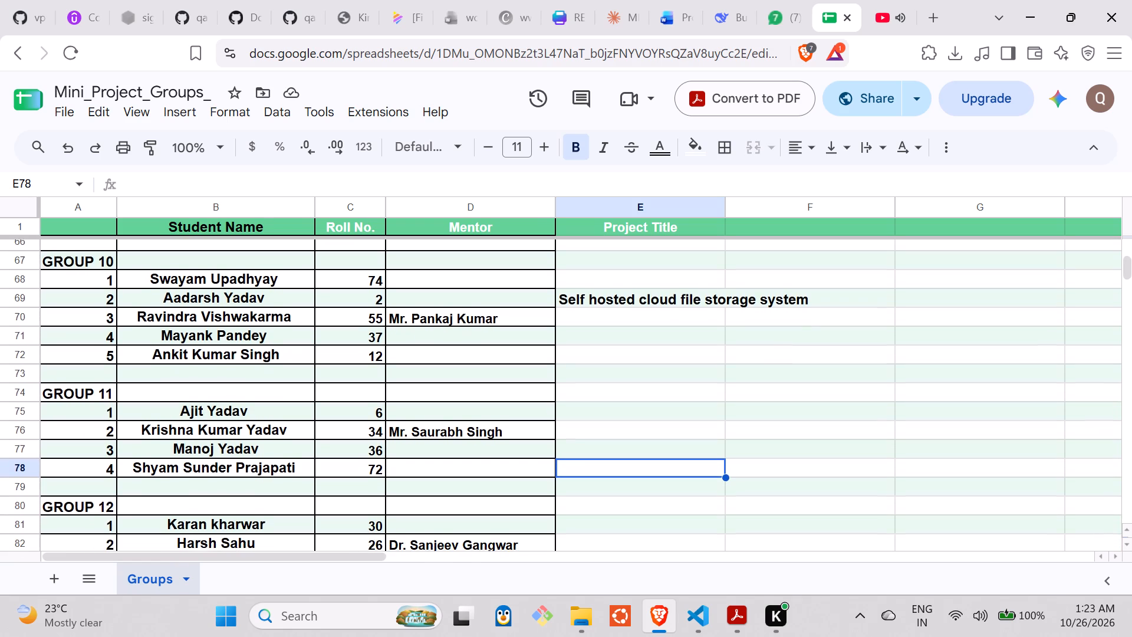
pyautogui.scroll(-3, 623, 364)
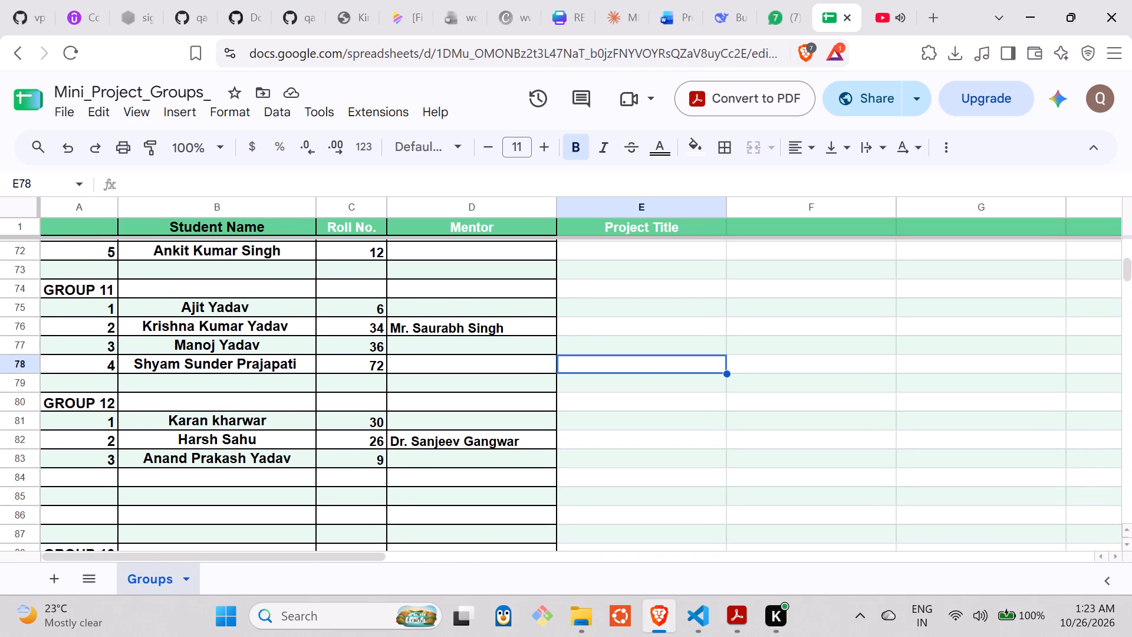
pyautogui.scroll(-1, 623, 364)
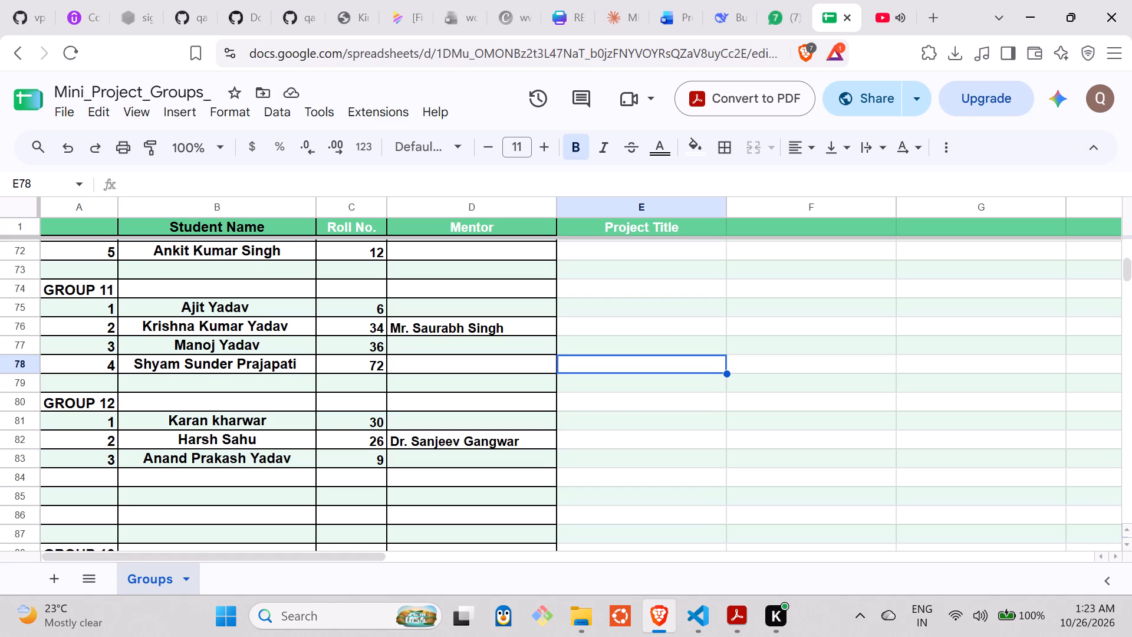
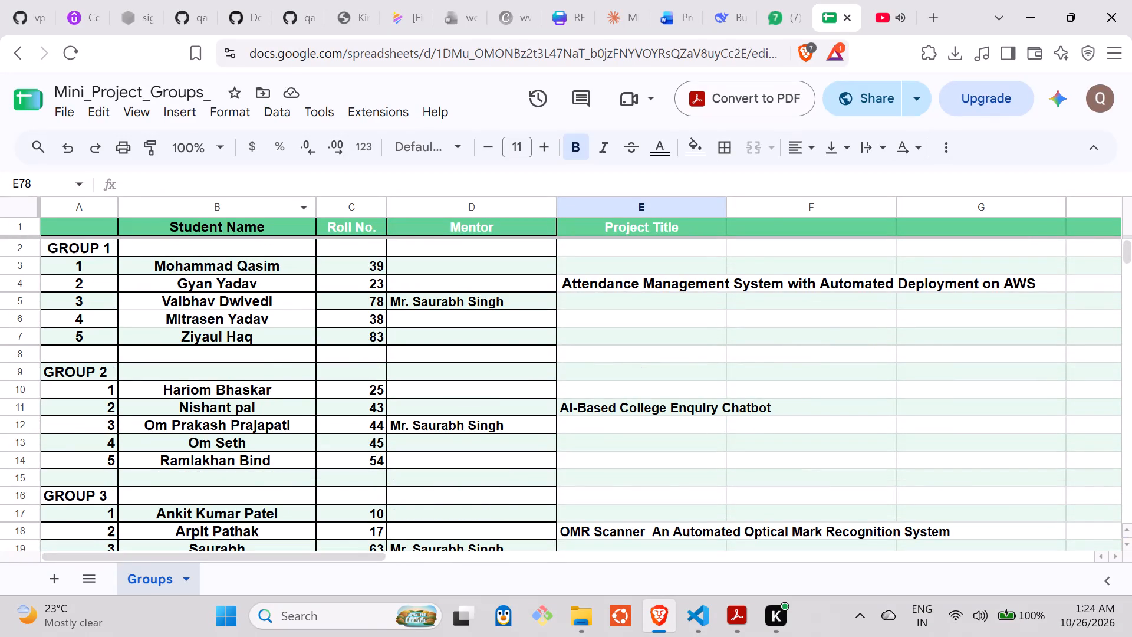
# Open the settings for downloading the Mini_Project_Groups_ sheet as a PDF.
pyautogui.click(64, 118)
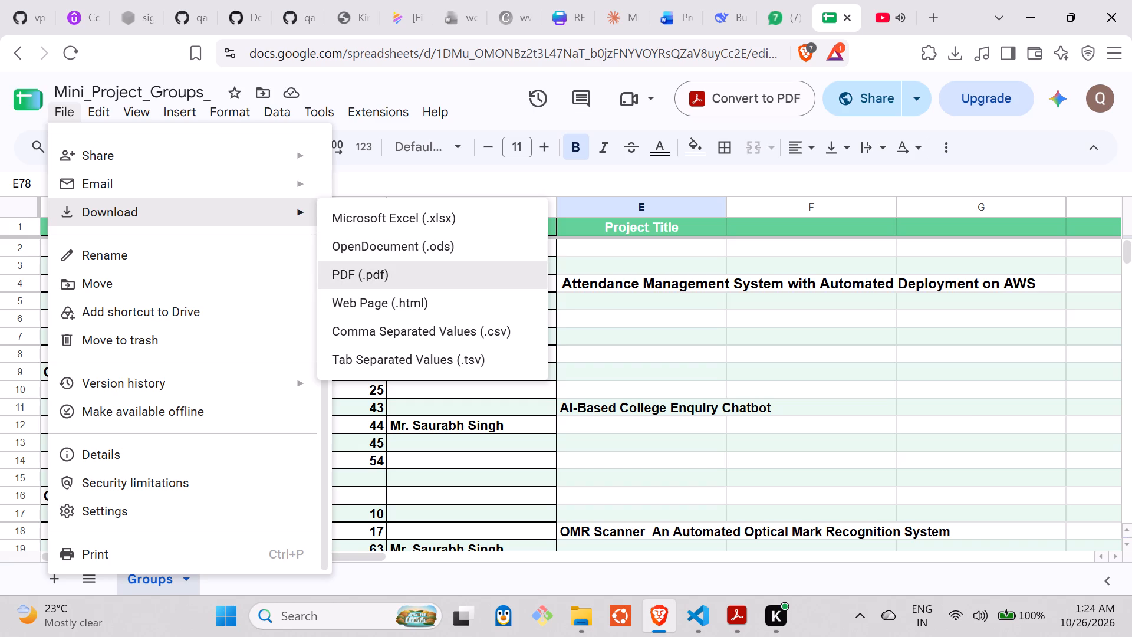
pyautogui.click(384, 280)
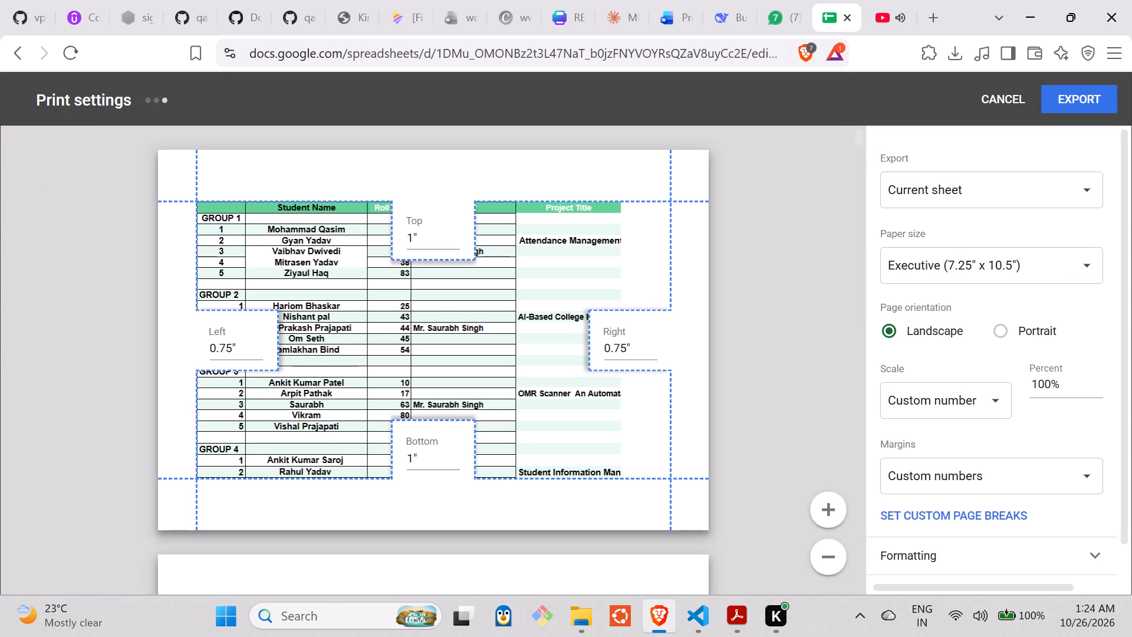
# Look through the page preview to check how the groups and project titles fit on the PDF pages.
pyautogui.scroll(-3, 657, 375)
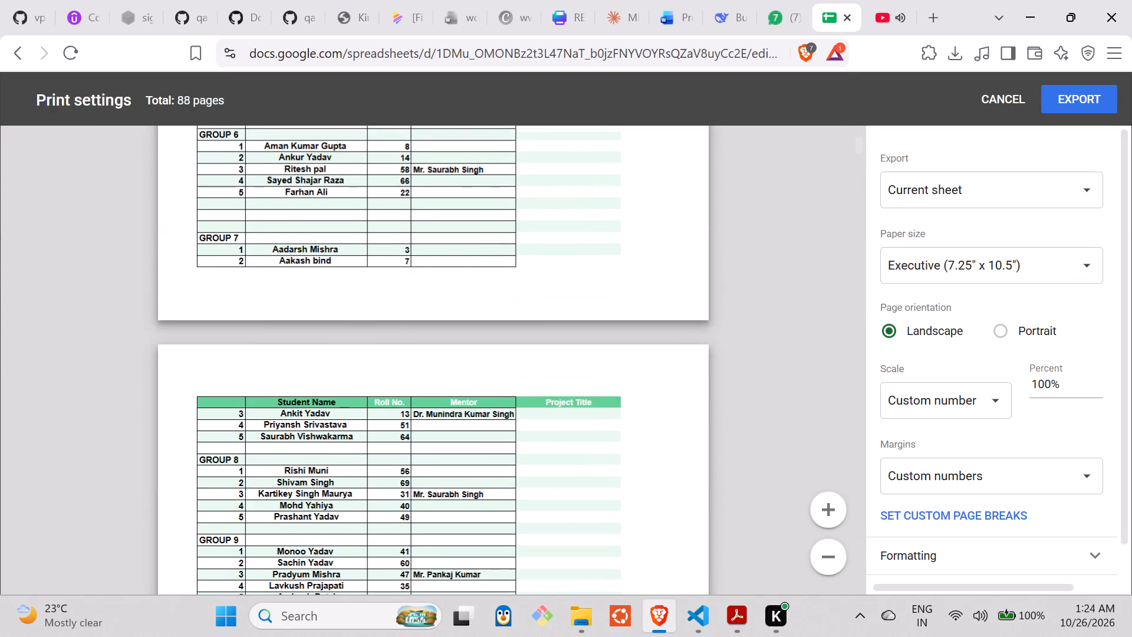
pyautogui.scroll(-3, 657, 375)
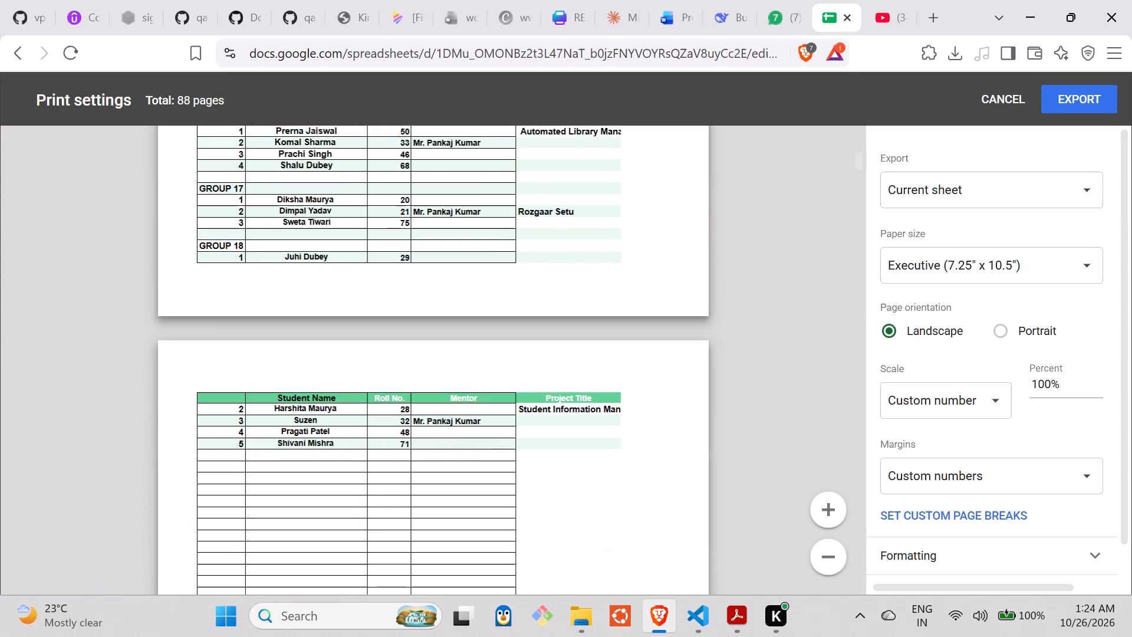
pyautogui.scroll(-2, 657, 375)
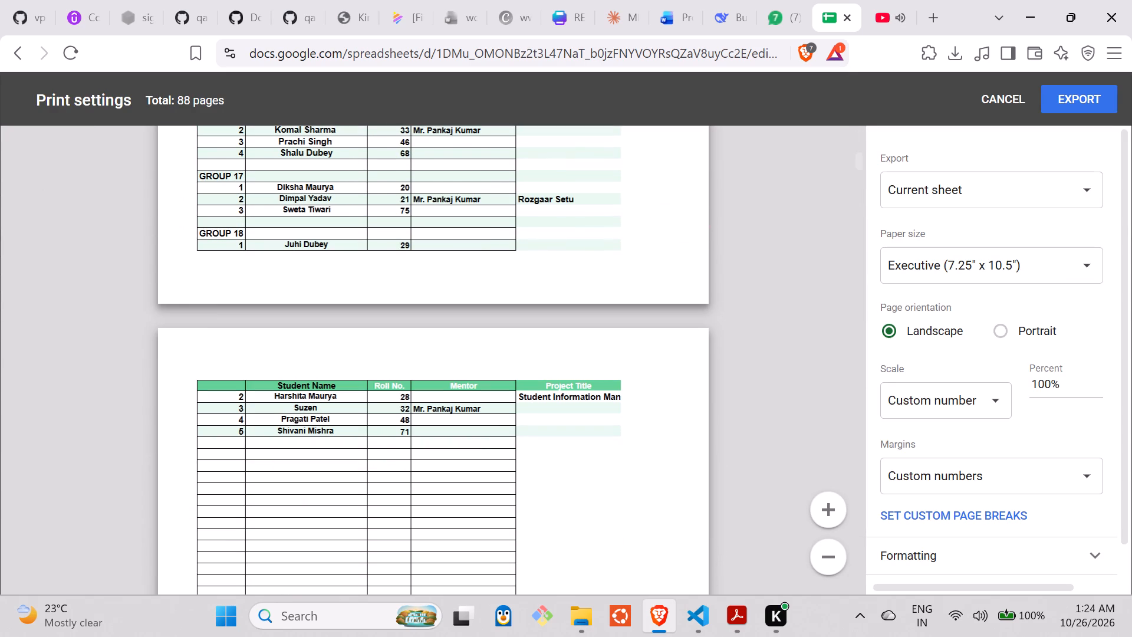
pyautogui.scroll(-1, 657, 375)
# Set the PDF paper size to Custom size, keeping the offered dimensions, and check the page preview.
pyautogui.click(1013, 260)
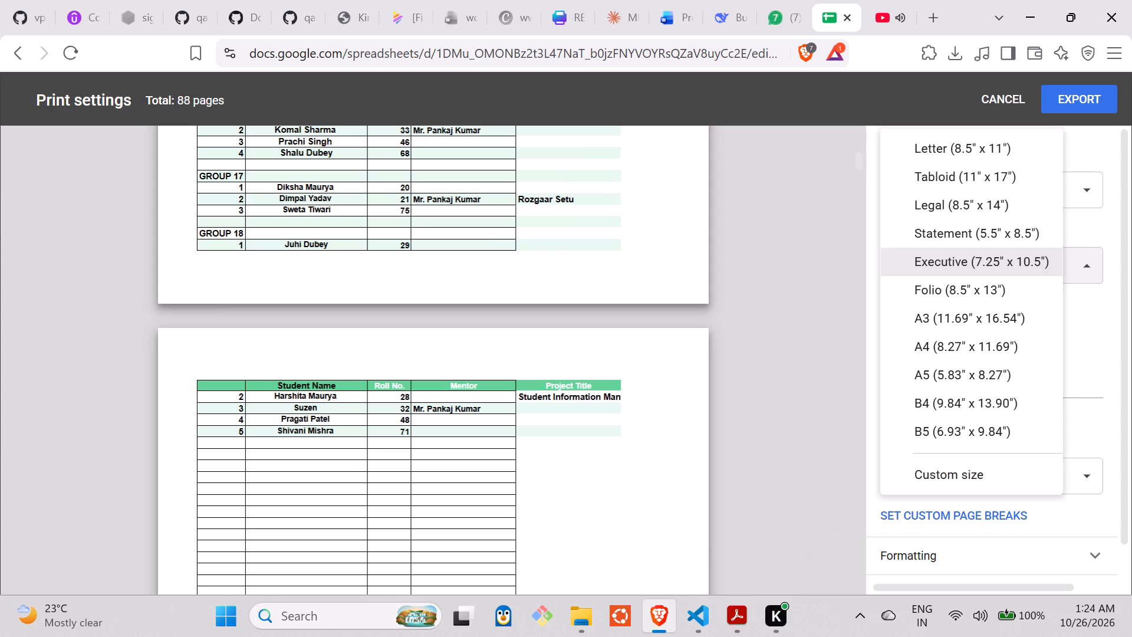
pyautogui.scroll(2, 1013, 260)
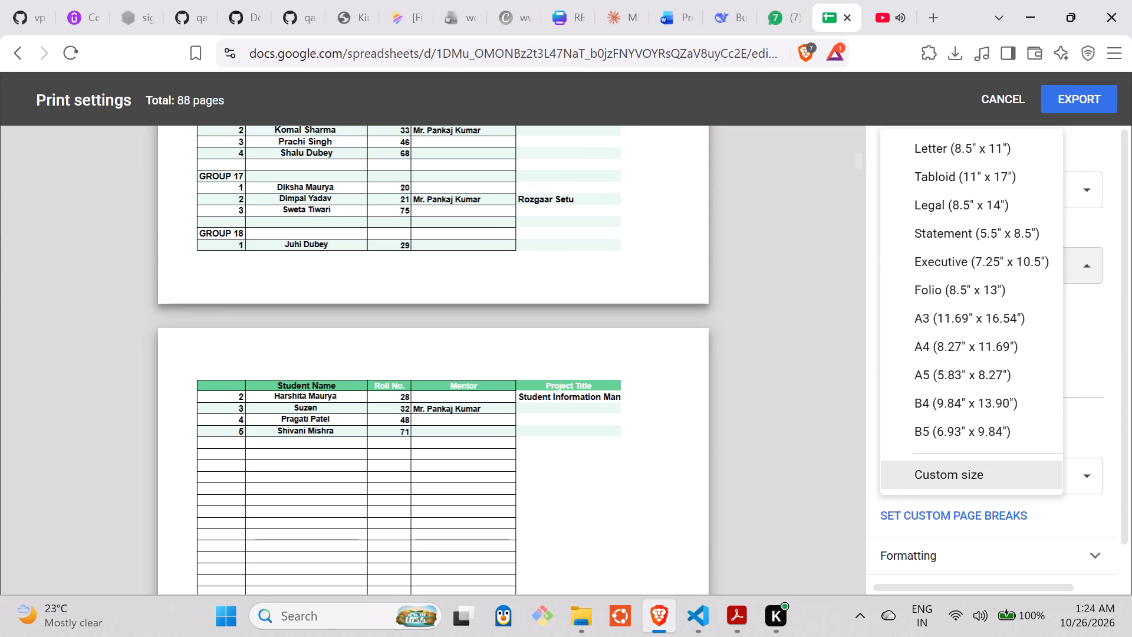
pyautogui.click(979, 487)
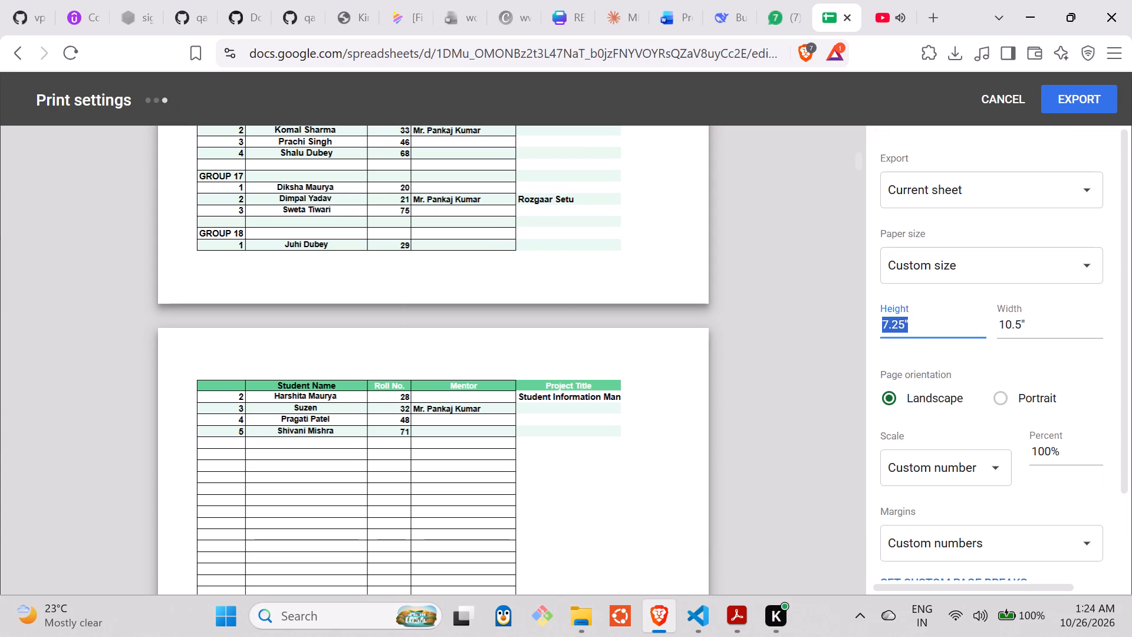
pyautogui.click(590, 413)
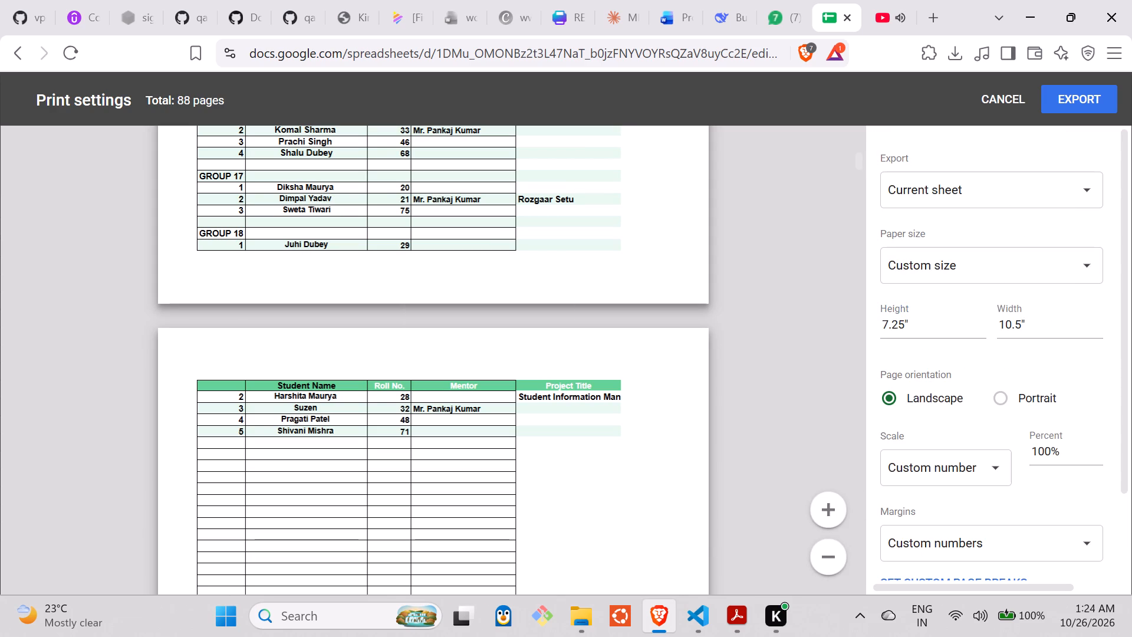
pyautogui.scroll(-1, 590, 413)
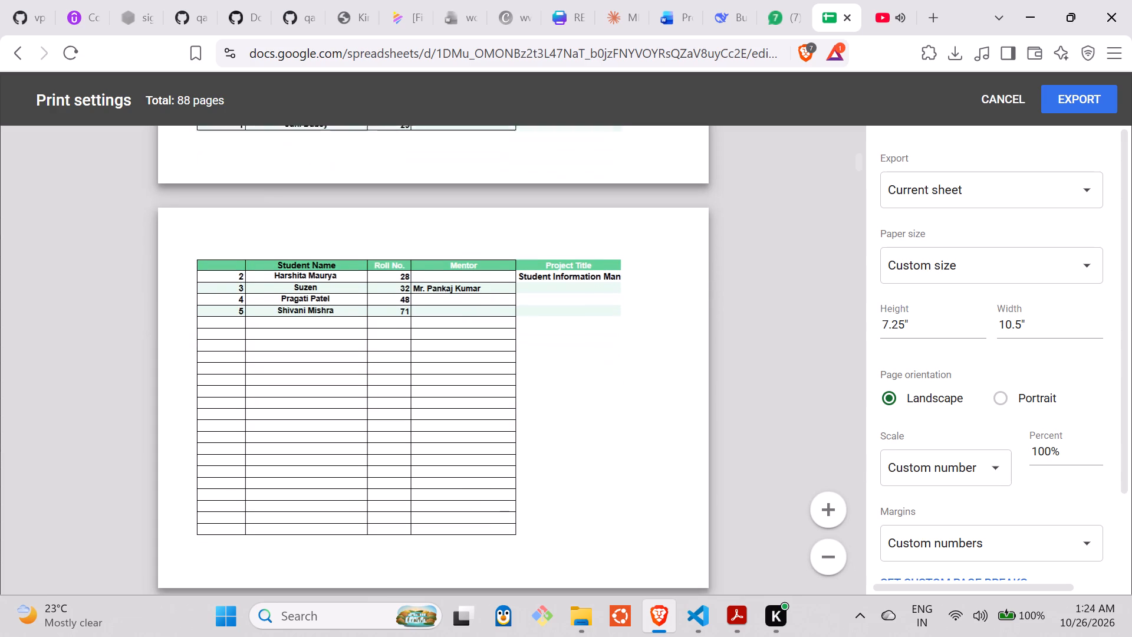
pyautogui.scroll(-2, 590, 413)
pyautogui.hscroll(2, 590, 413)
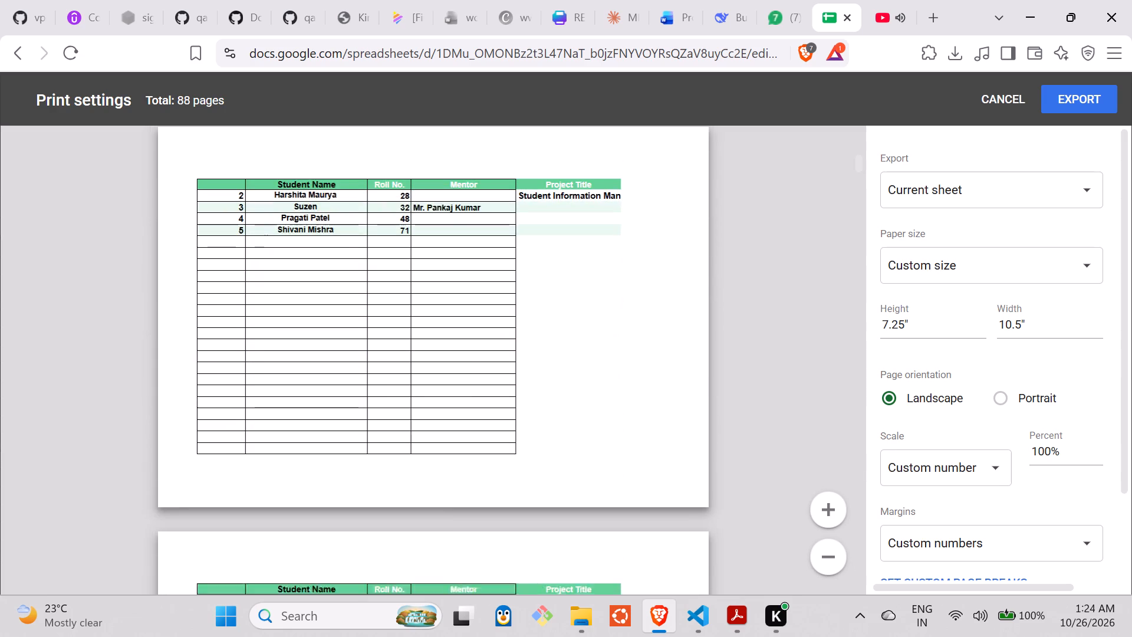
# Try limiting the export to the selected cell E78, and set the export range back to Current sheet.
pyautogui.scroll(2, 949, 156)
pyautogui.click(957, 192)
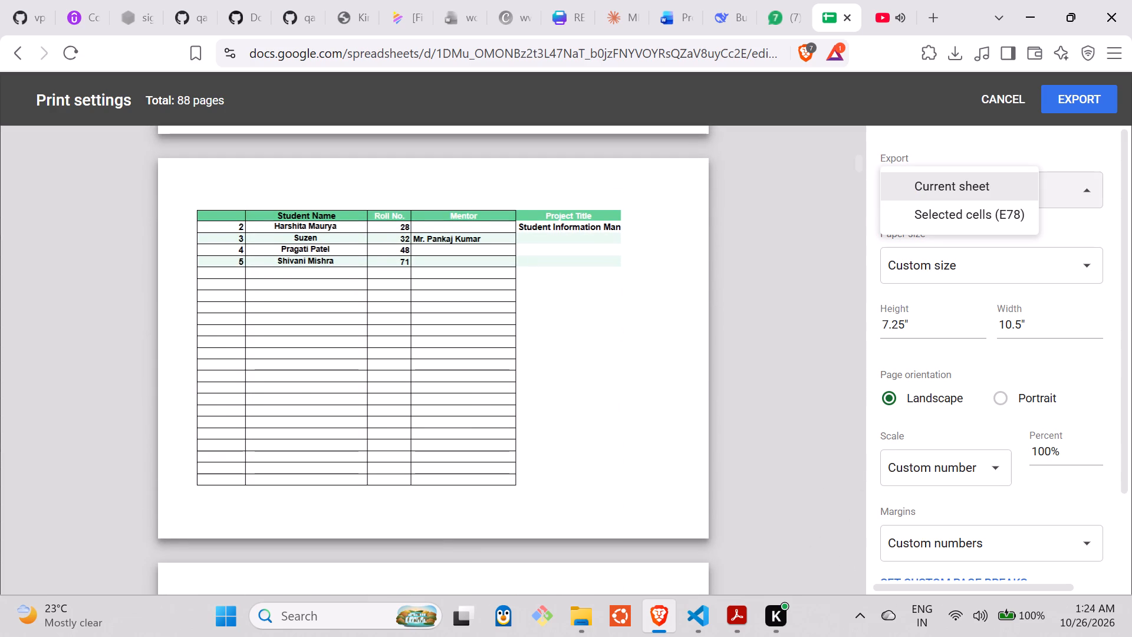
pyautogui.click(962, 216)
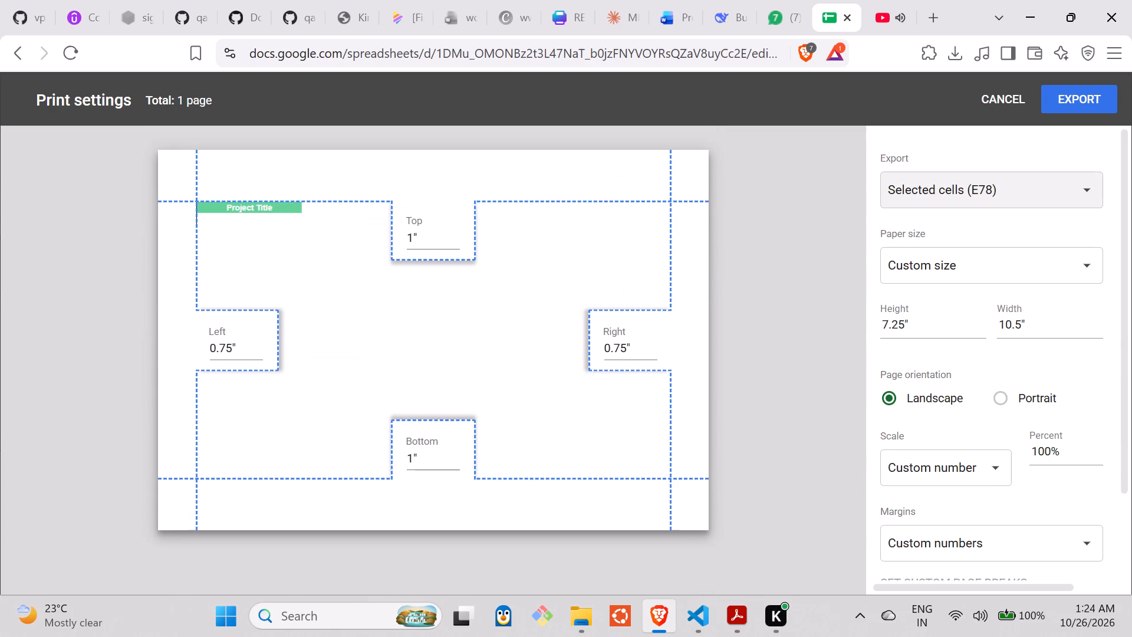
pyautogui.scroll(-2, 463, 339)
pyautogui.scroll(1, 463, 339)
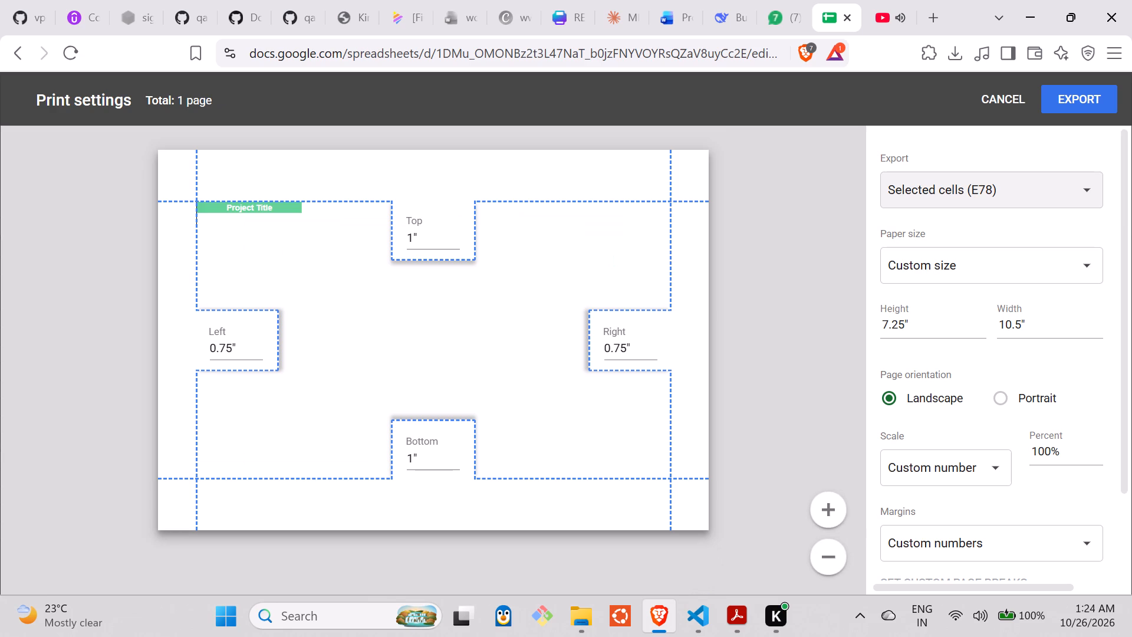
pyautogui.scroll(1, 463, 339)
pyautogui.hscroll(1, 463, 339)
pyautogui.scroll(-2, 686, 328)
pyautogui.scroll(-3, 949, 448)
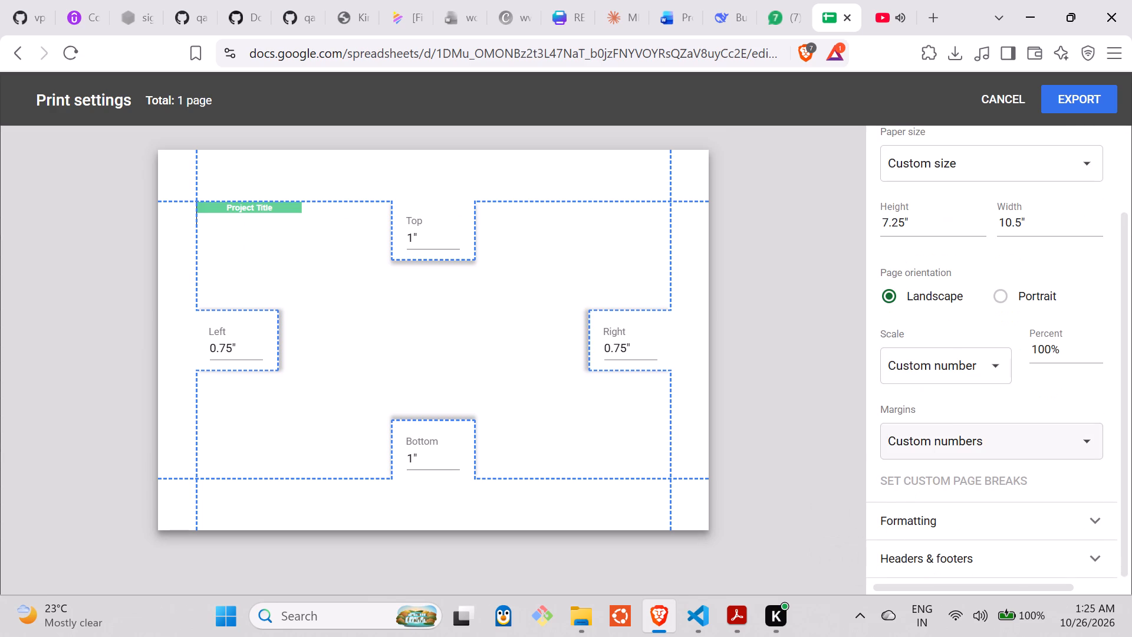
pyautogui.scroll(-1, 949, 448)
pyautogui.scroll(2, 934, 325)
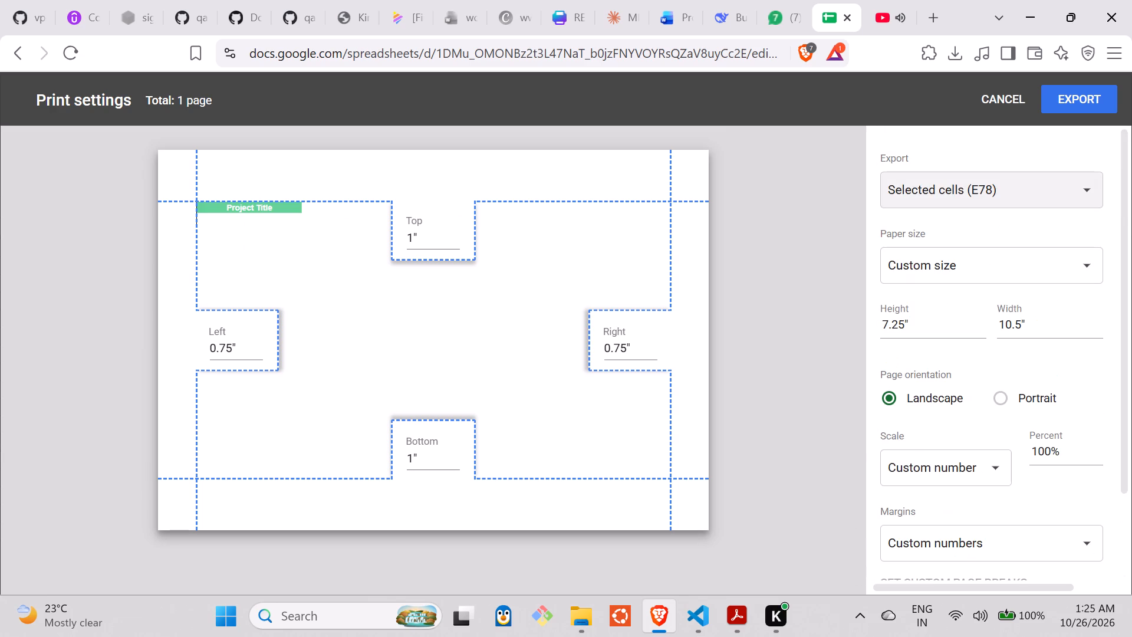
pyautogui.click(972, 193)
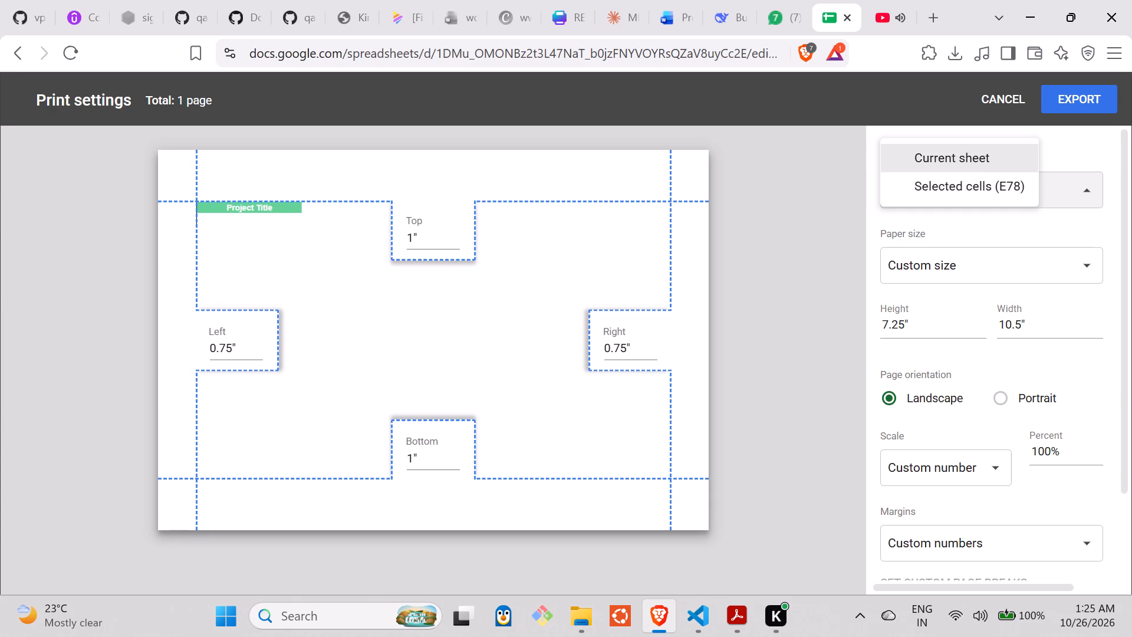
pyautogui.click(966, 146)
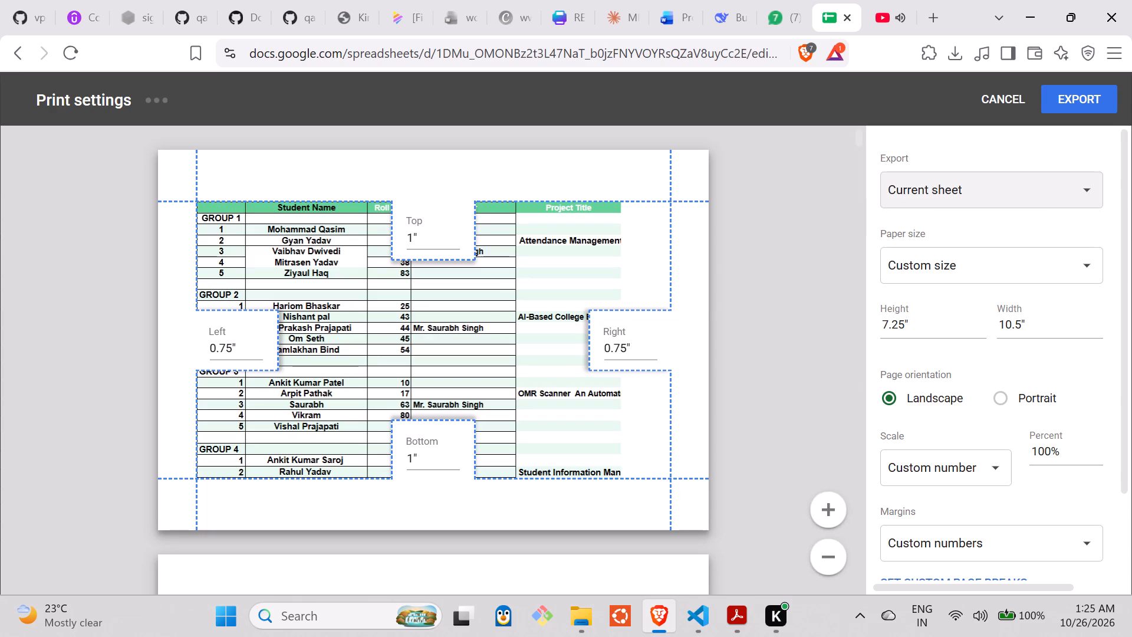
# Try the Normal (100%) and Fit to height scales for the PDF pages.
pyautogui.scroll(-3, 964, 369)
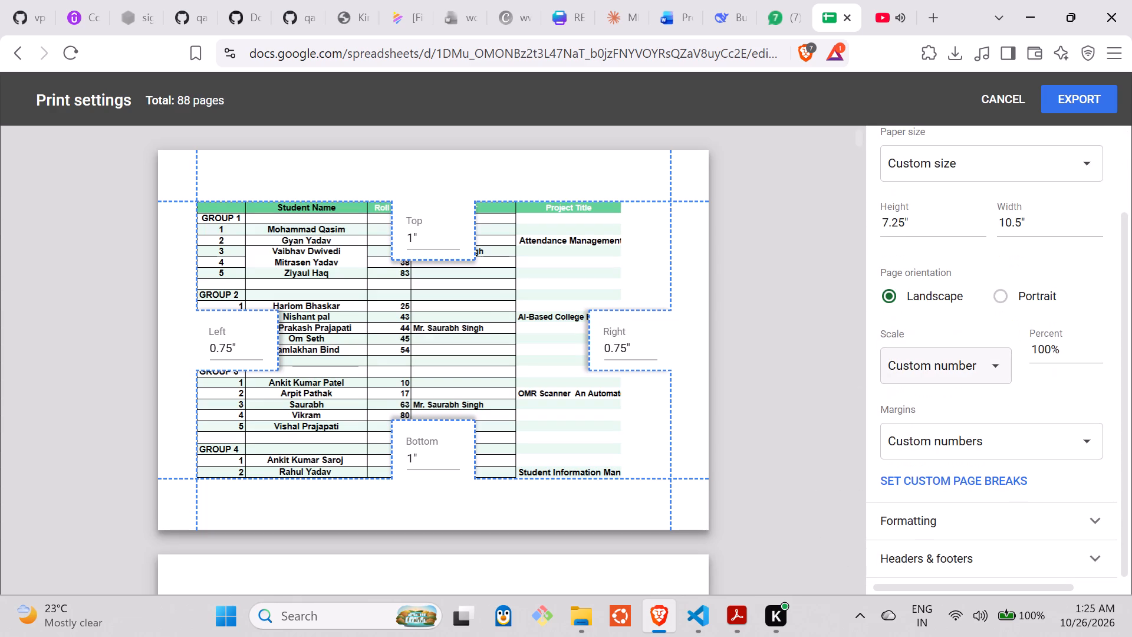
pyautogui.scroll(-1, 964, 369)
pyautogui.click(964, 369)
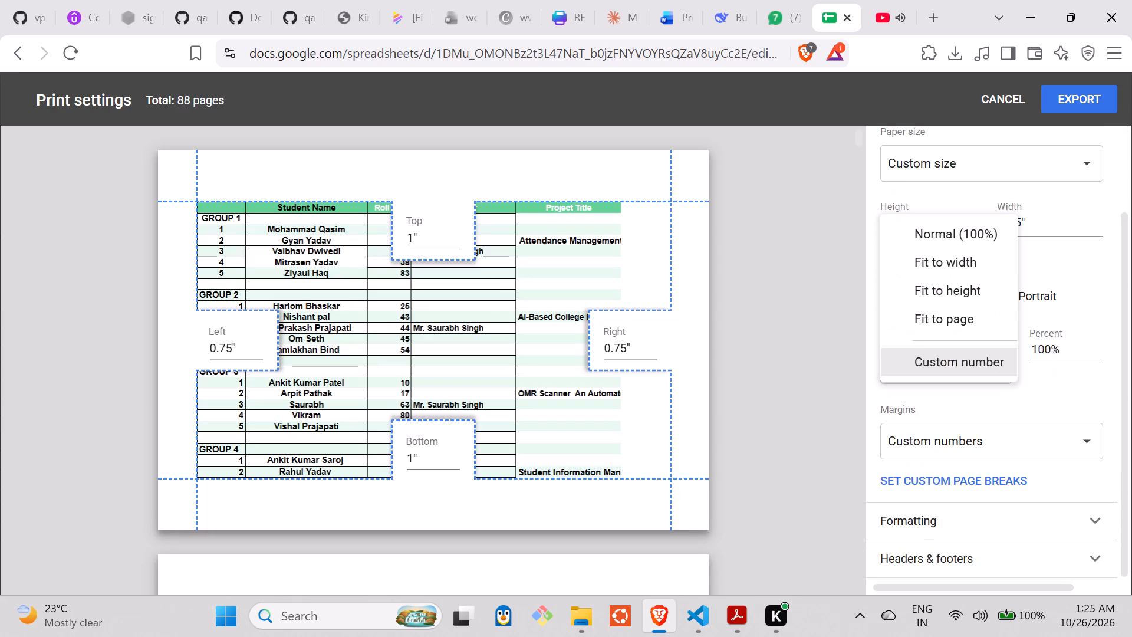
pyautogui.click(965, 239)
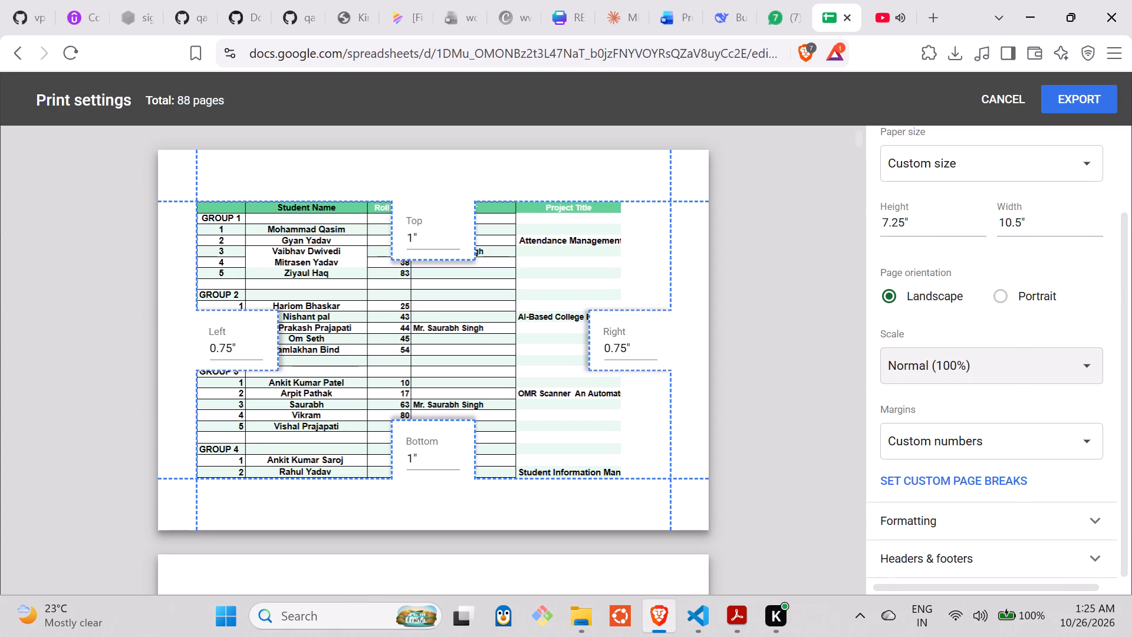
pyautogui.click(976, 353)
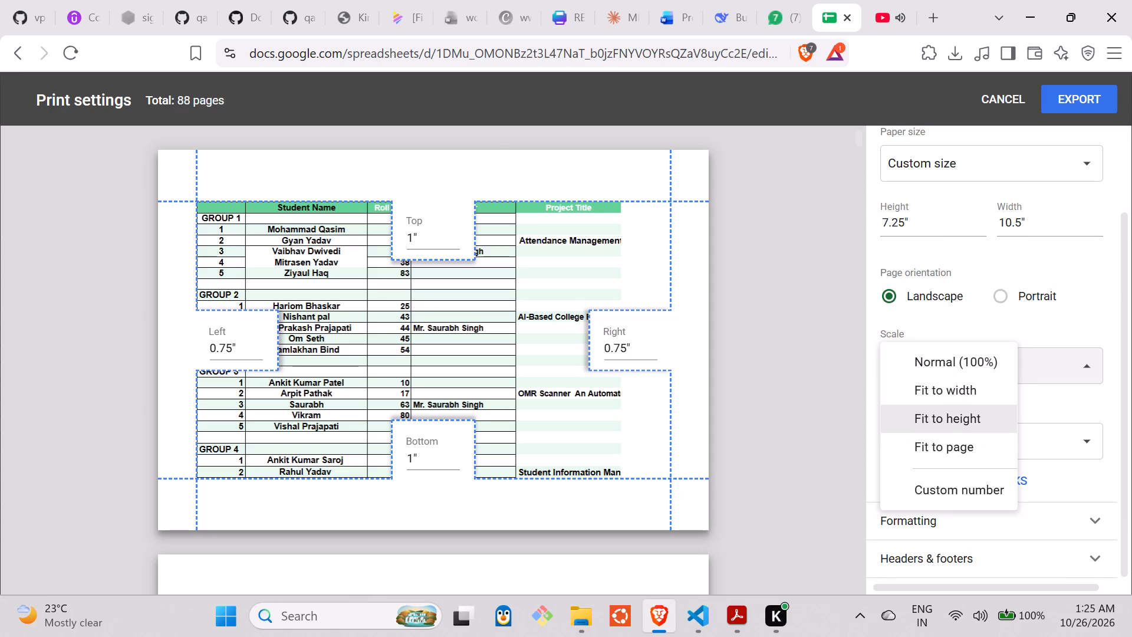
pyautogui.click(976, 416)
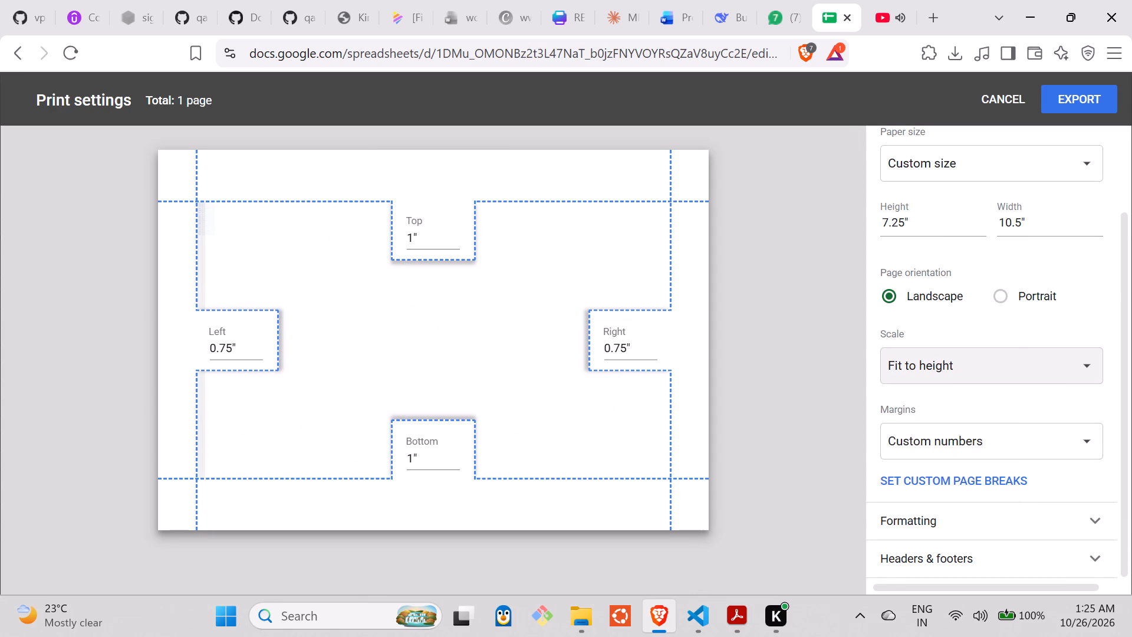
# Set the PDF scale to Fit to width and check the first pages in the preview.
pyautogui.click(980, 360)
pyautogui.click(974, 336)
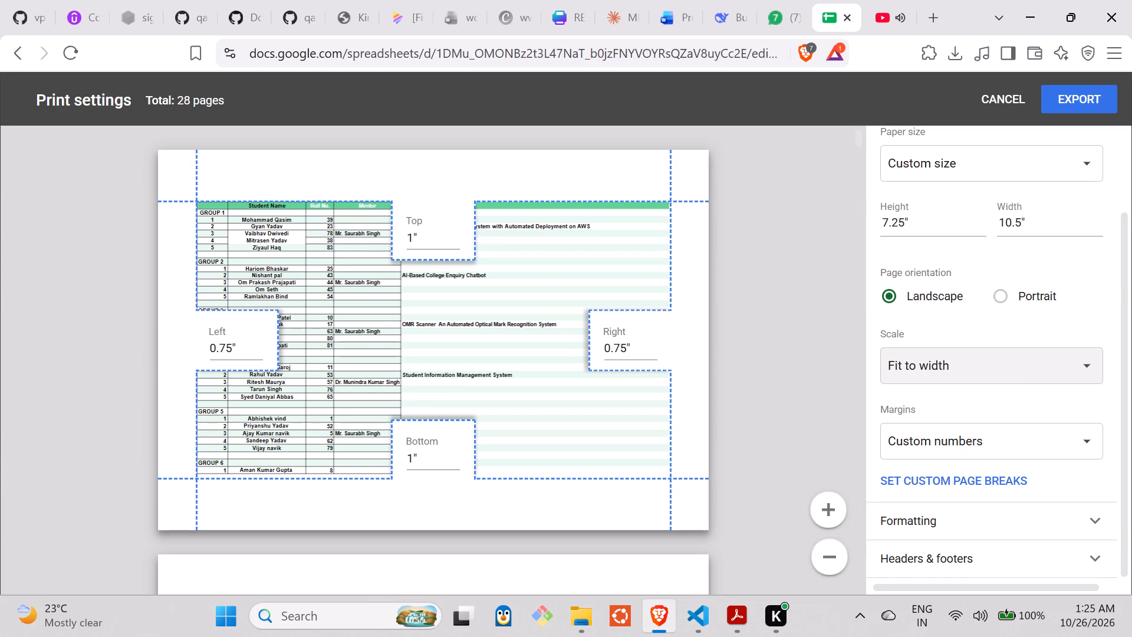
pyautogui.scroll(-1, 692, 378)
pyautogui.scroll(-1, 1065, 474)
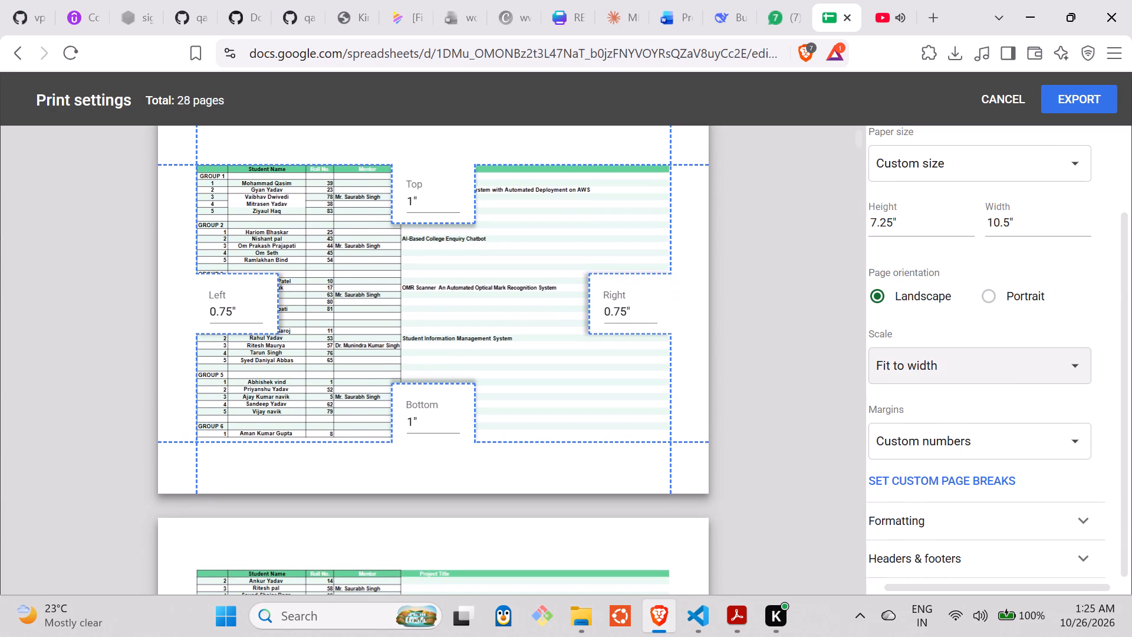
pyautogui.hscroll(-1, 1065, 474)
pyautogui.hscroll(1, 1065, 474)
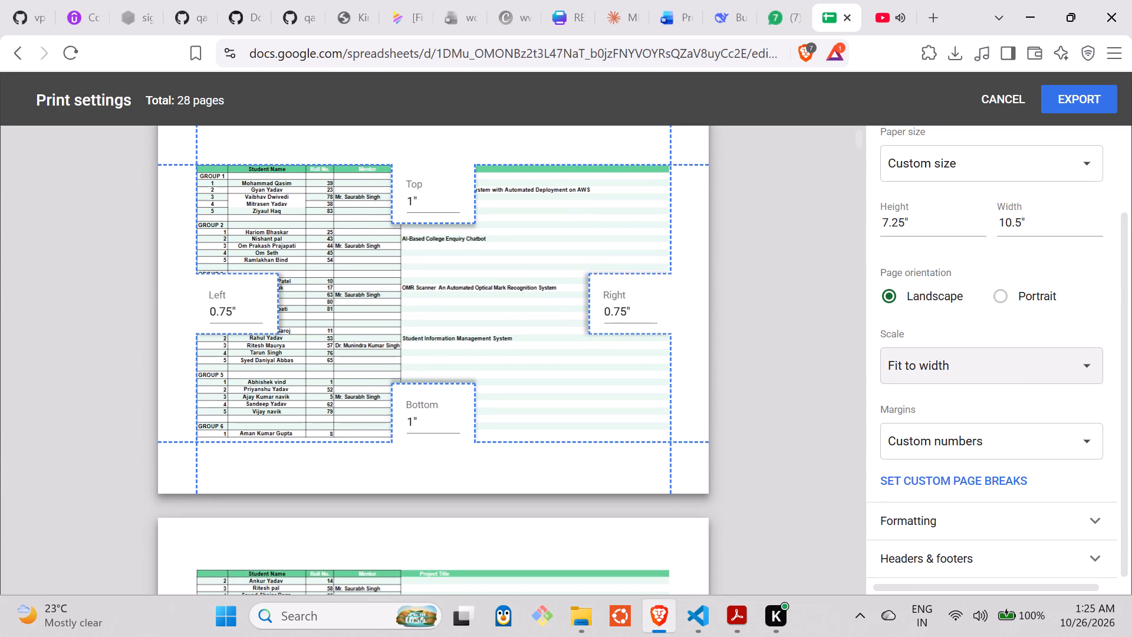
# Set the PDF page margins to Normal.
pyautogui.click(963, 448)
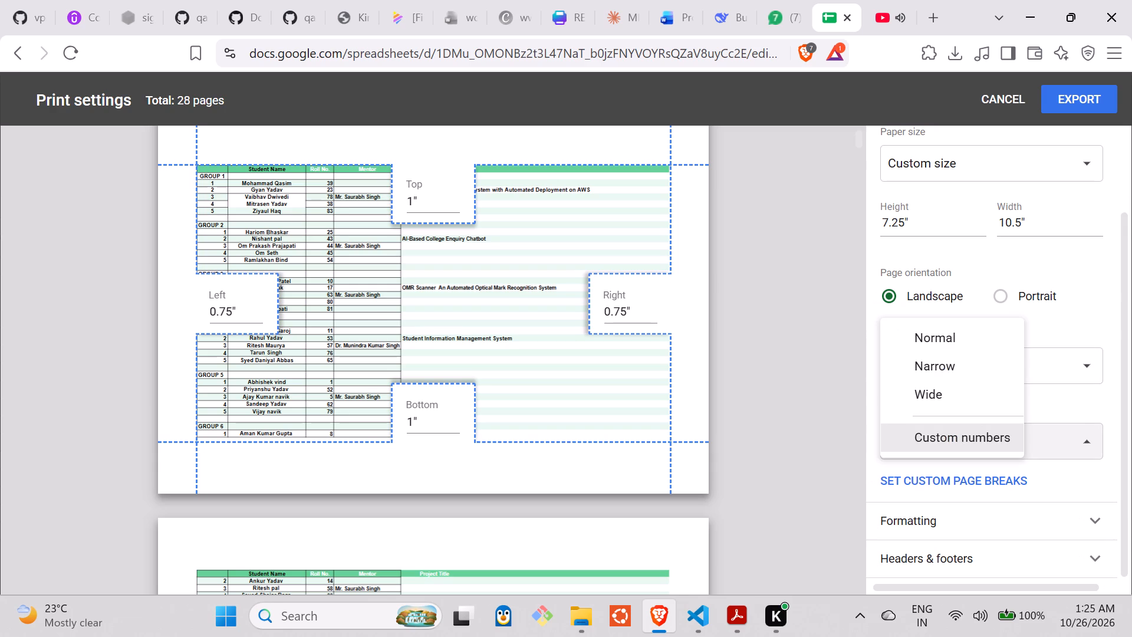
pyautogui.click(967, 340)
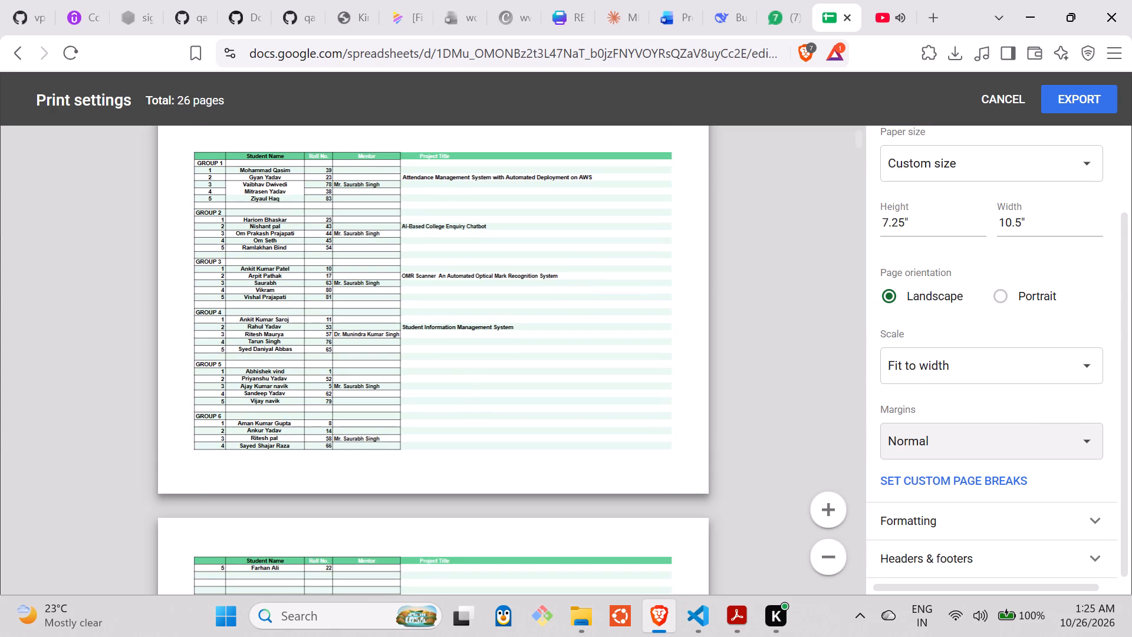
# Examine the previewed PDF pages from Group 1 through Group 18 for page breaks and full project titles.
pyautogui.scroll(2, 588, 295)
pyautogui.scroll(-3, 588, 295)
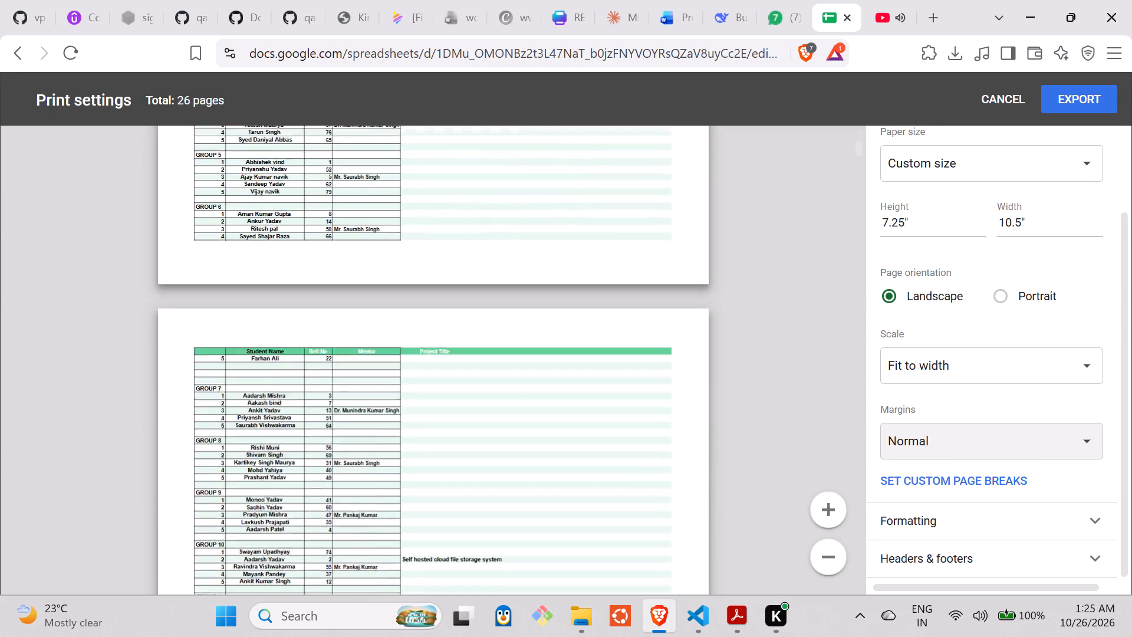
pyautogui.scroll(-3, 588, 295)
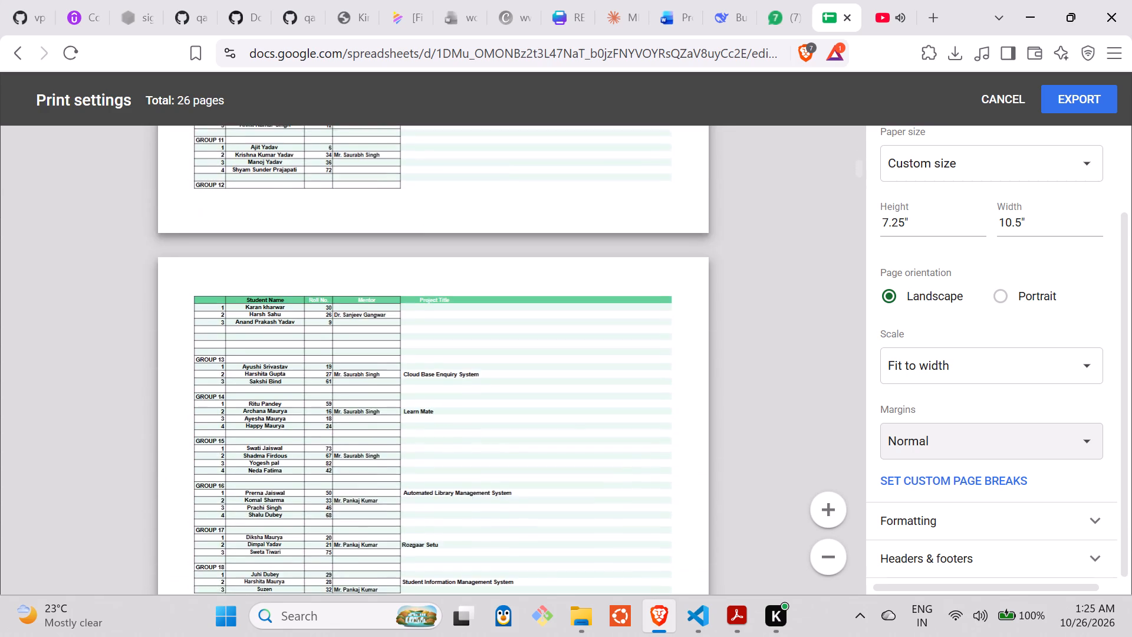
pyautogui.scroll(-3, 588, 295)
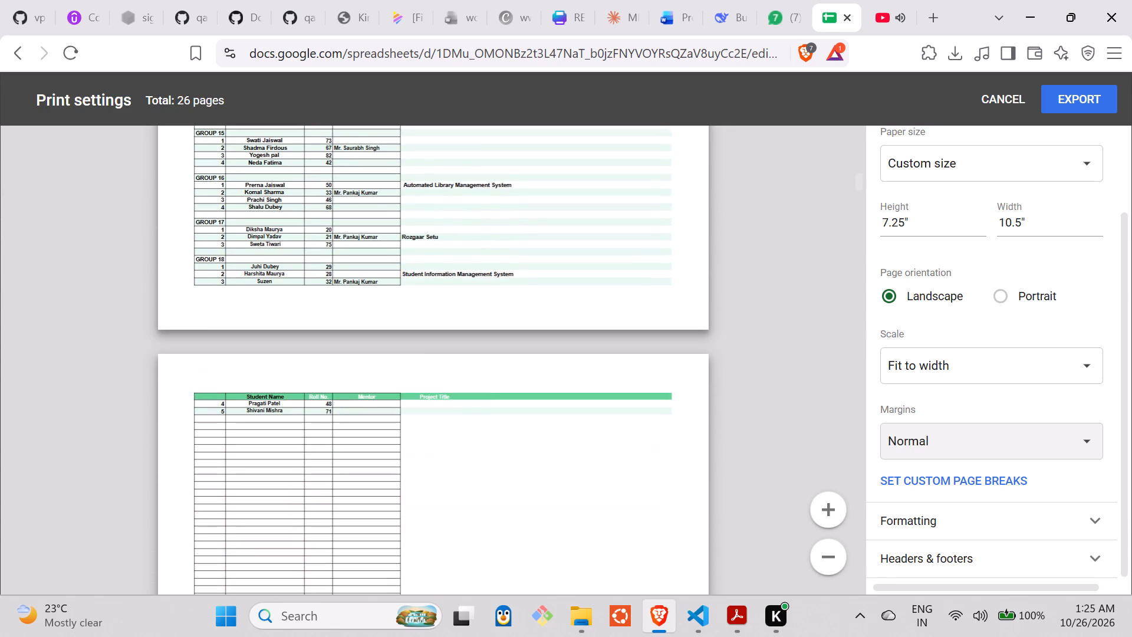
pyautogui.scroll(-3, 588, 295)
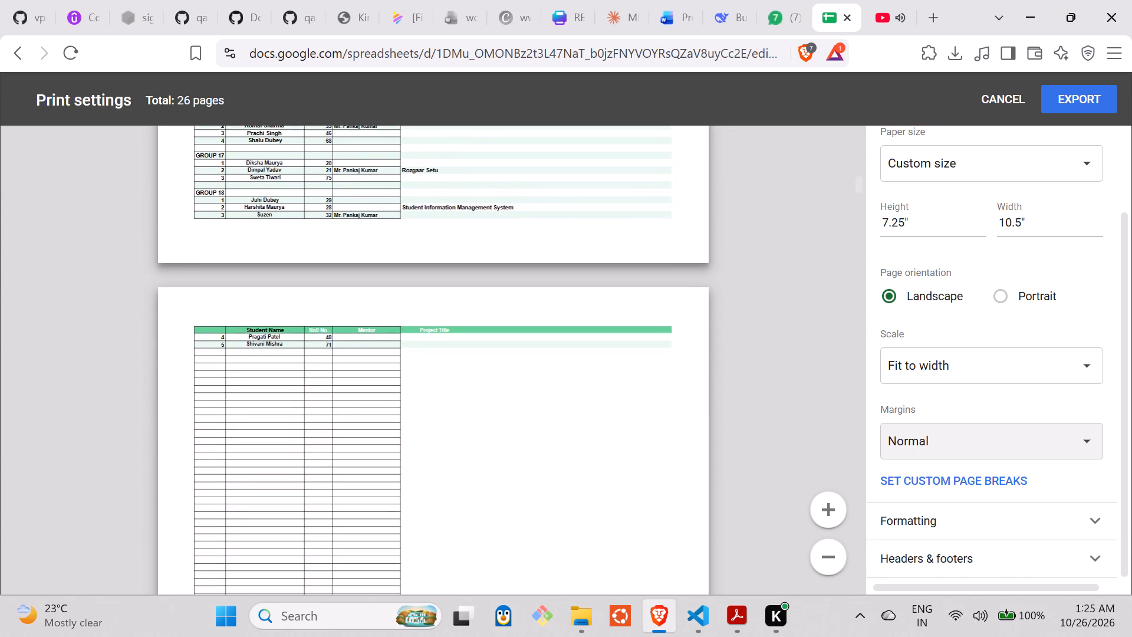
pyautogui.scroll(3, 588, 295)
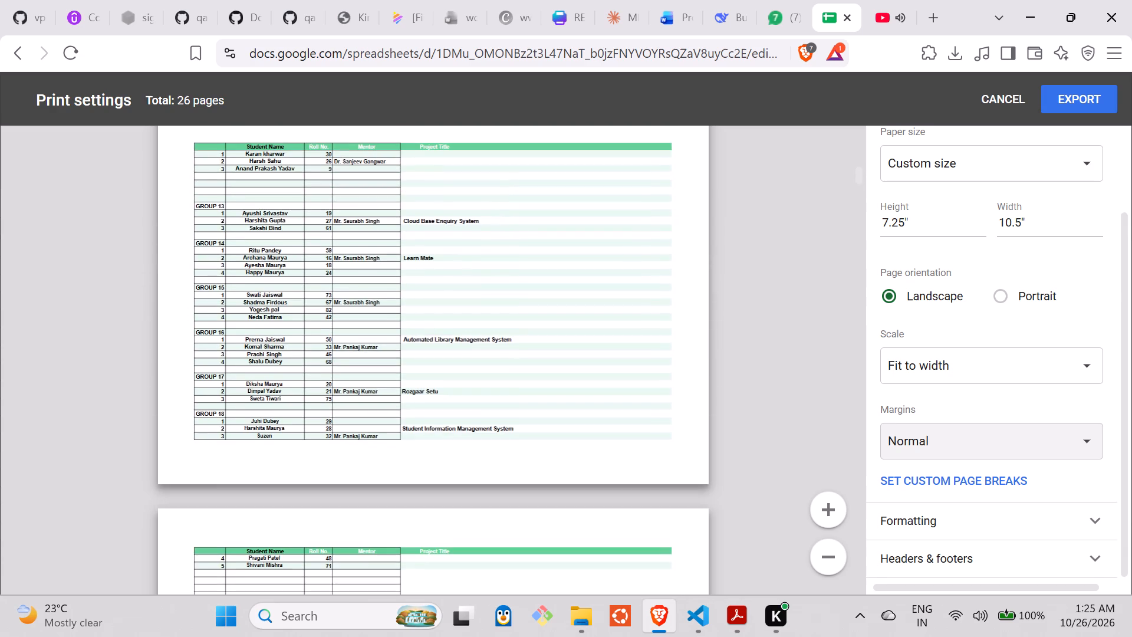
# Recheck the previewed PDF pages from Group 18 back to Group 1 for page breaks and the repeated header row.
pyautogui.scroll(2, 588, 295)
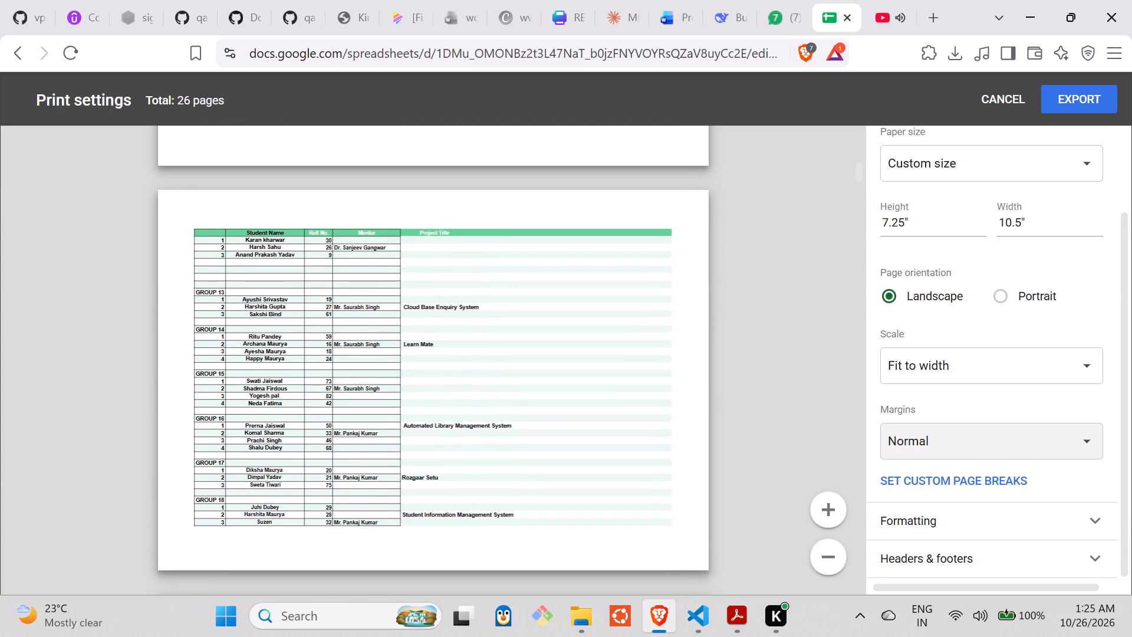
pyautogui.scroll(1, 588, 295)
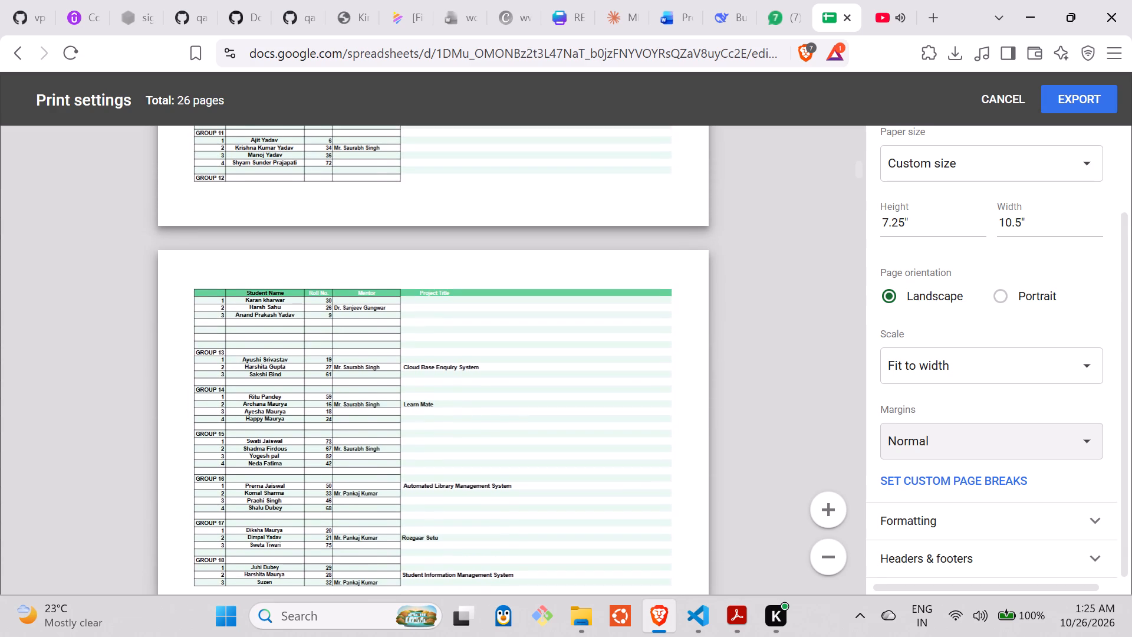
pyautogui.scroll(2, 588, 295)
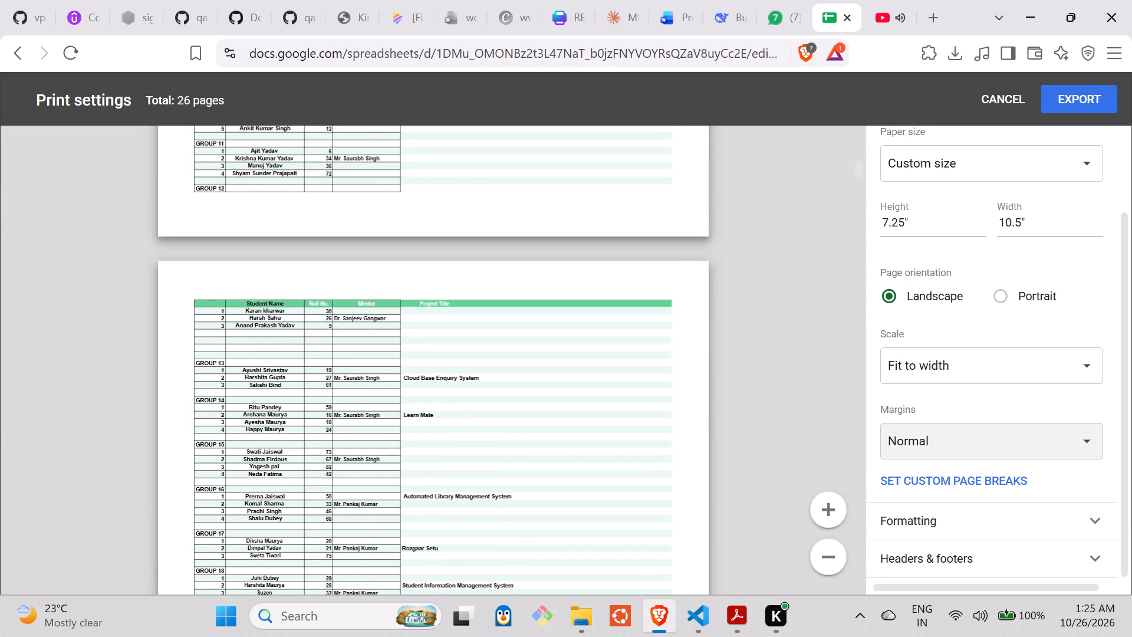
pyautogui.scroll(2, 588, 295)
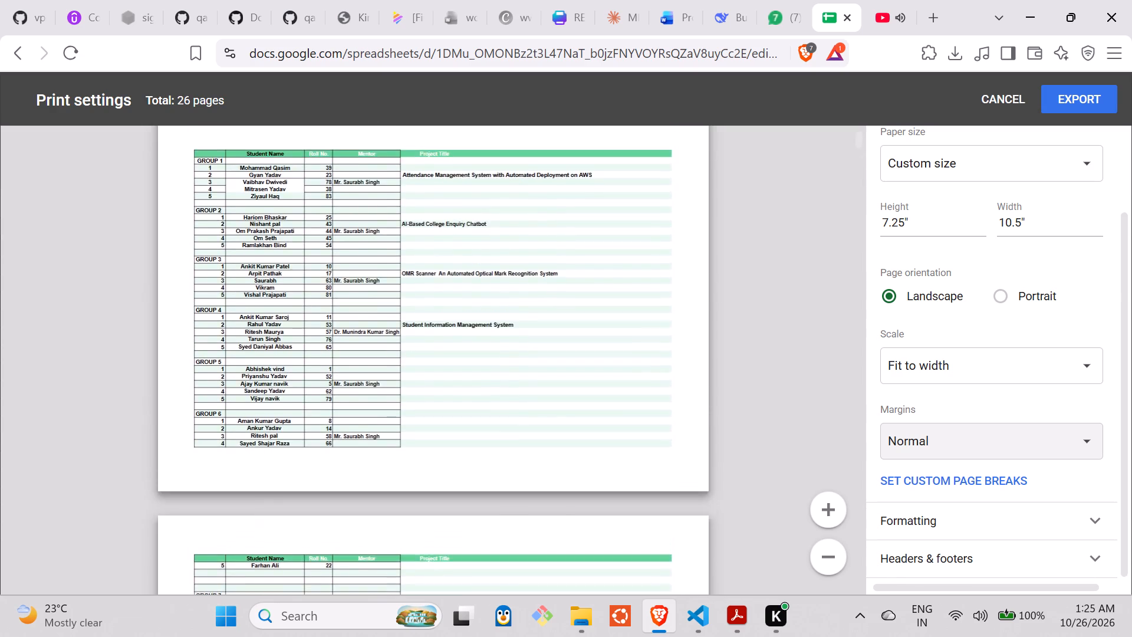
pyautogui.scroll(2, 588, 295)
pyautogui.scroll(-3, 588, 295)
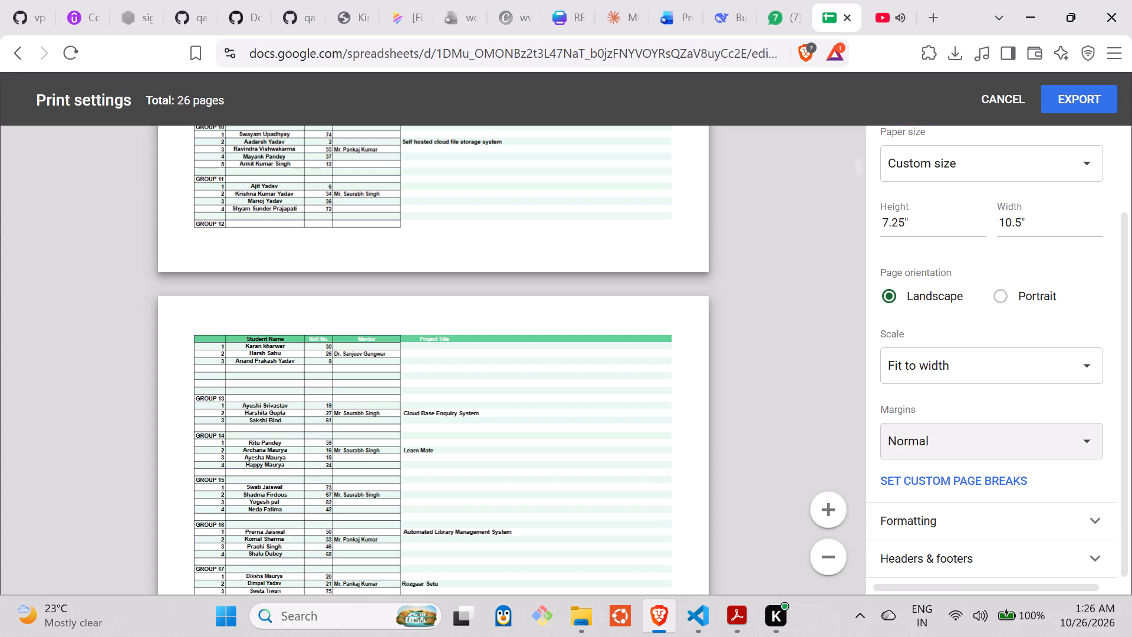
# Turn off Repeat frozen rows in the PDF's headers and footers settings.
pyautogui.click(982, 549)
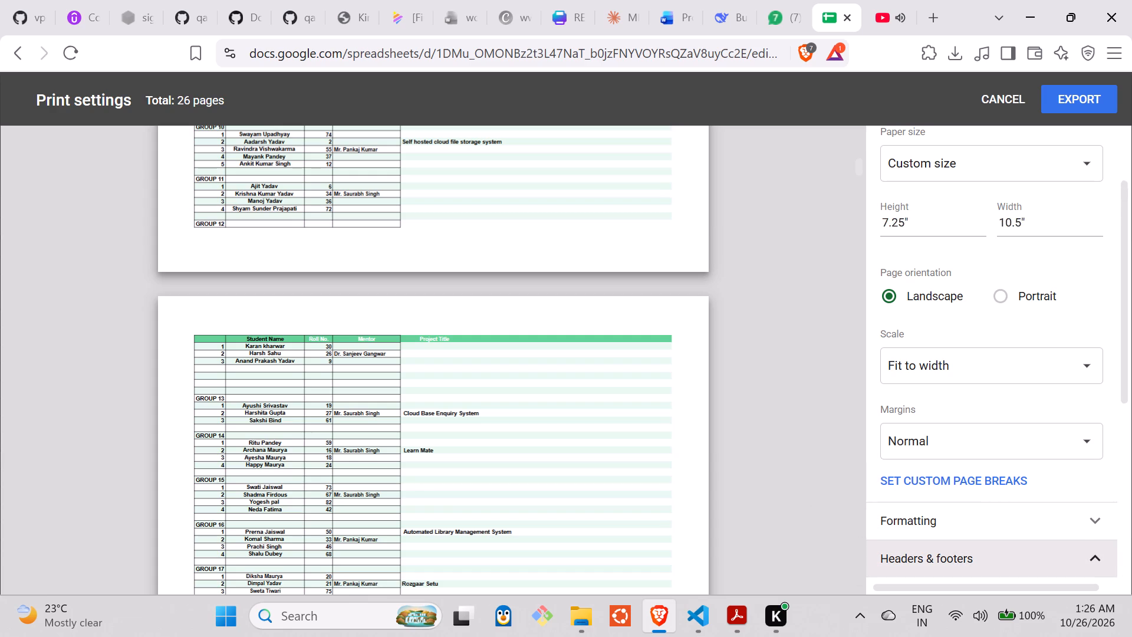
pyautogui.scroll(-3, 982, 549)
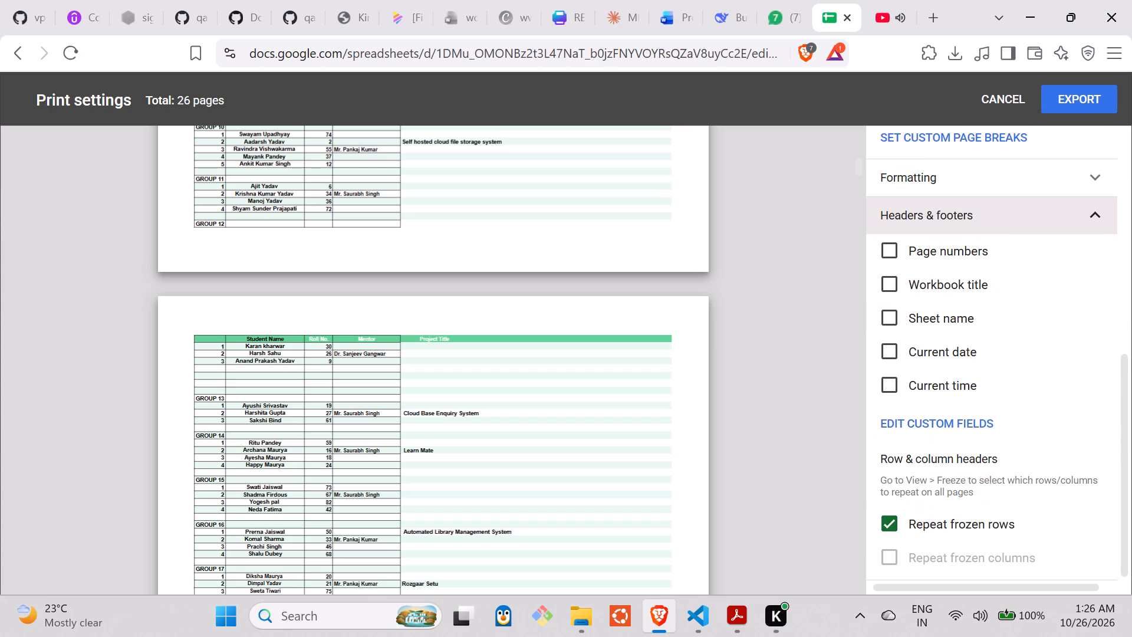
pyautogui.click(934, 524)
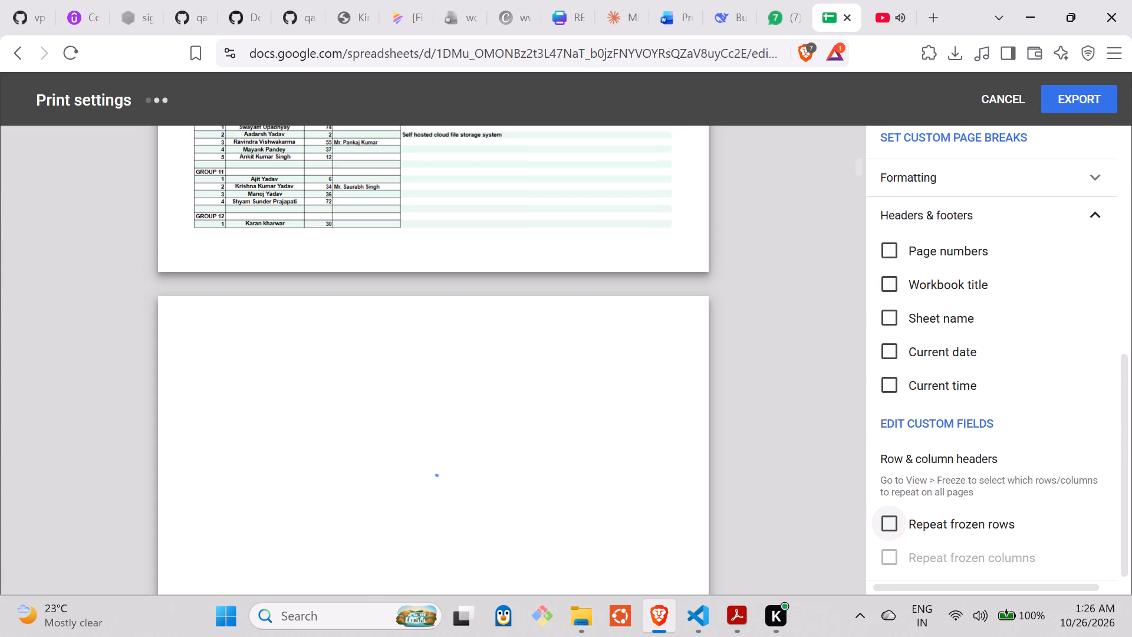
# Examine the previewed PDF pages without repeated header rows, from Group 1 through the pages following Group 18.
pyautogui.scroll(-1, 430, 419)
pyautogui.scroll(-1, 147, 369)
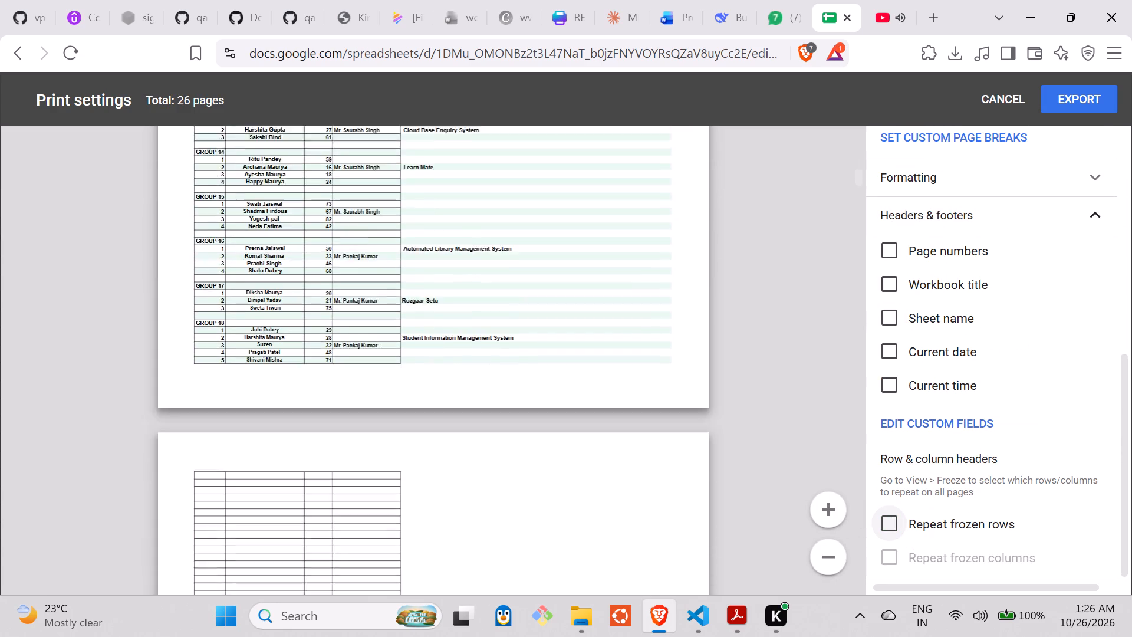
pyautogui.scroll(-6, 147, 369)
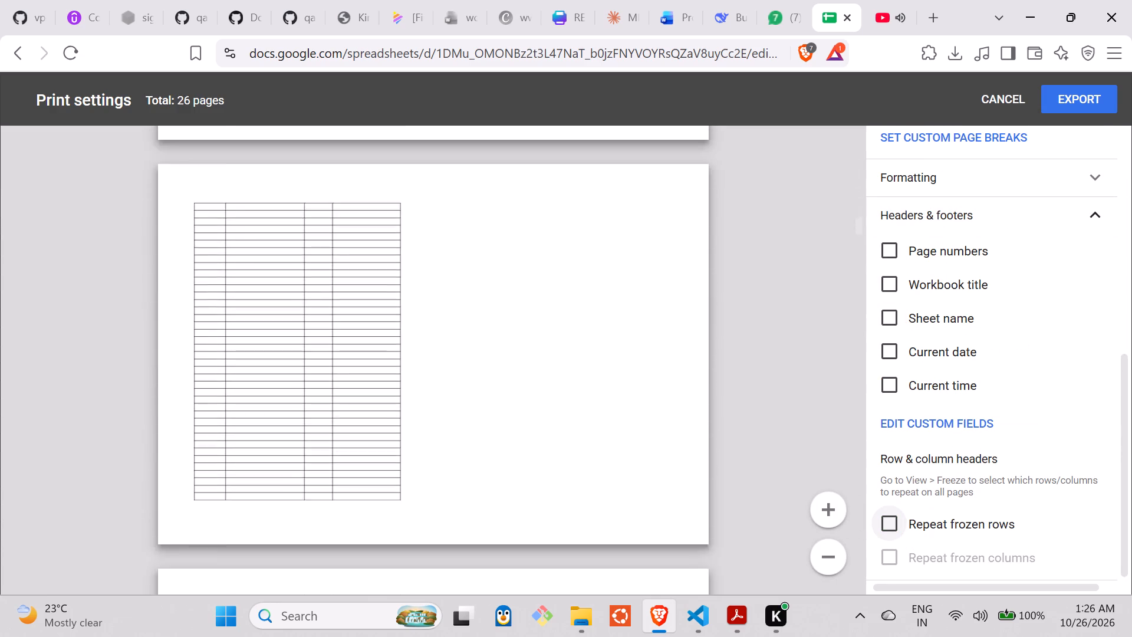
pyautogui.scroll(-1, 147, 369)
pyautogui.scroll(12, 147, 369)
pyautogui.scroll(-1, 147, 369)
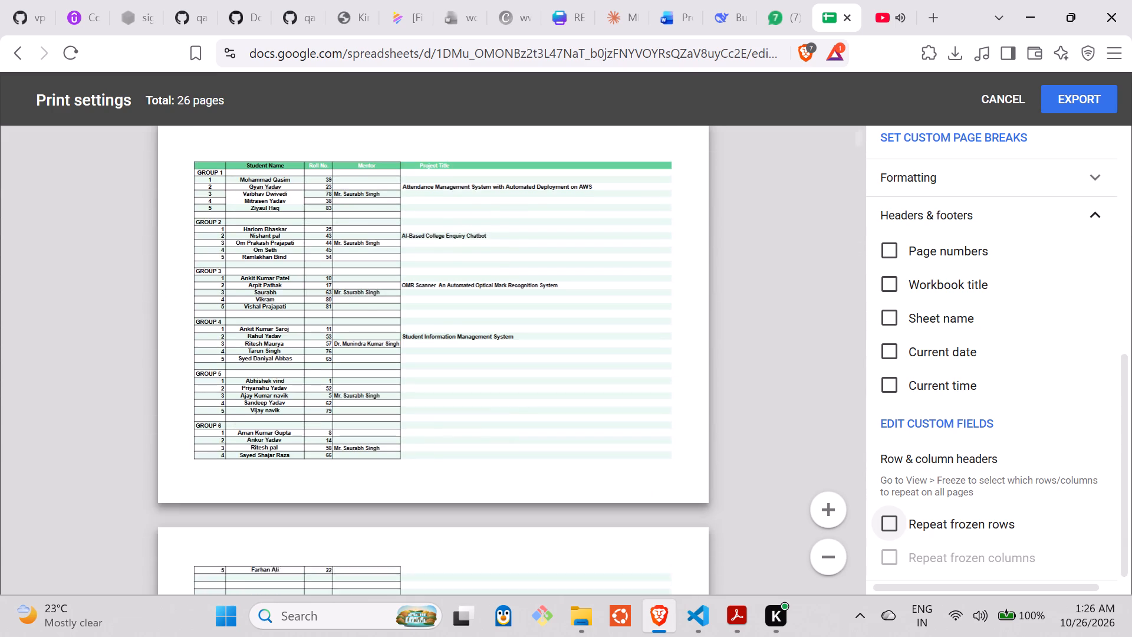
pyautogui.scroll(-3, 147, 369)
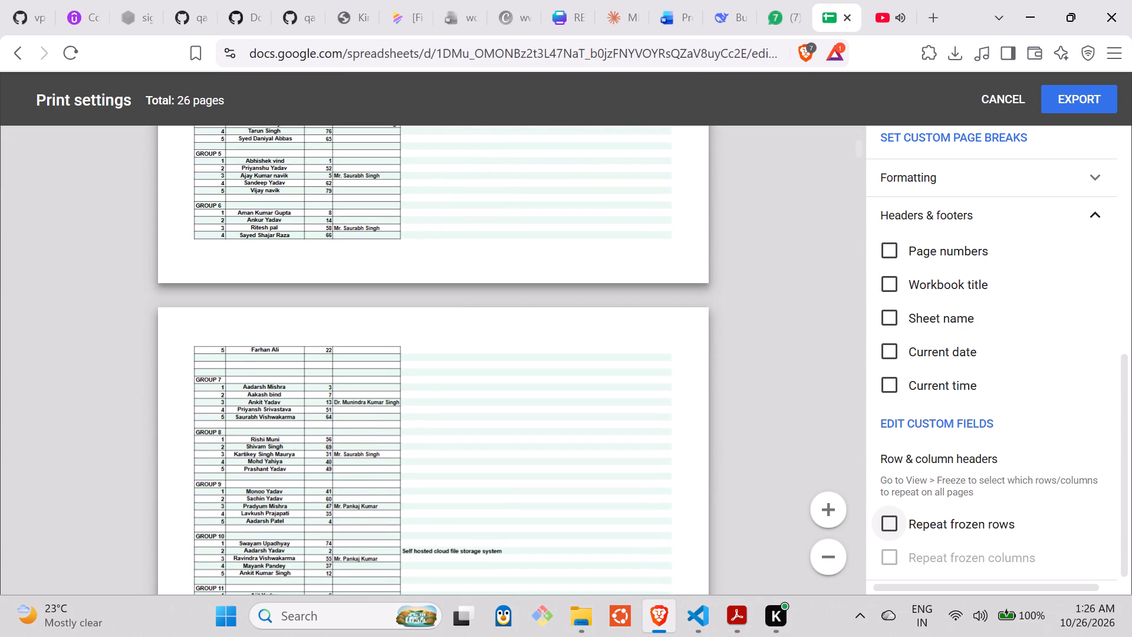
pyautogui.scroll(2, 147, 369)
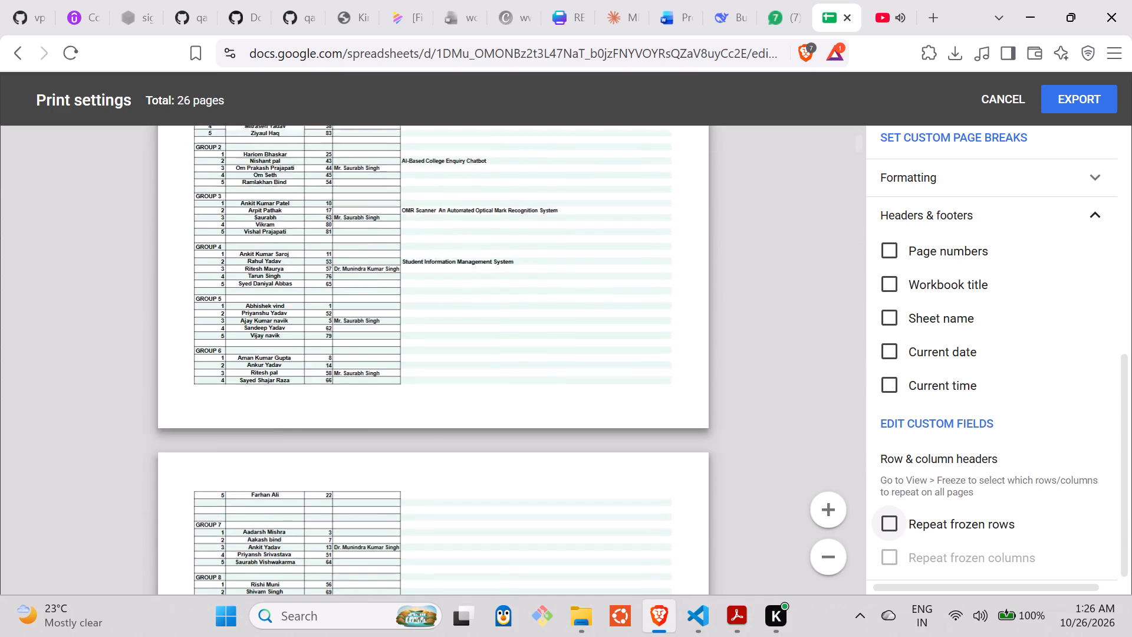
pyautogui.scroll(1, 147, 369)
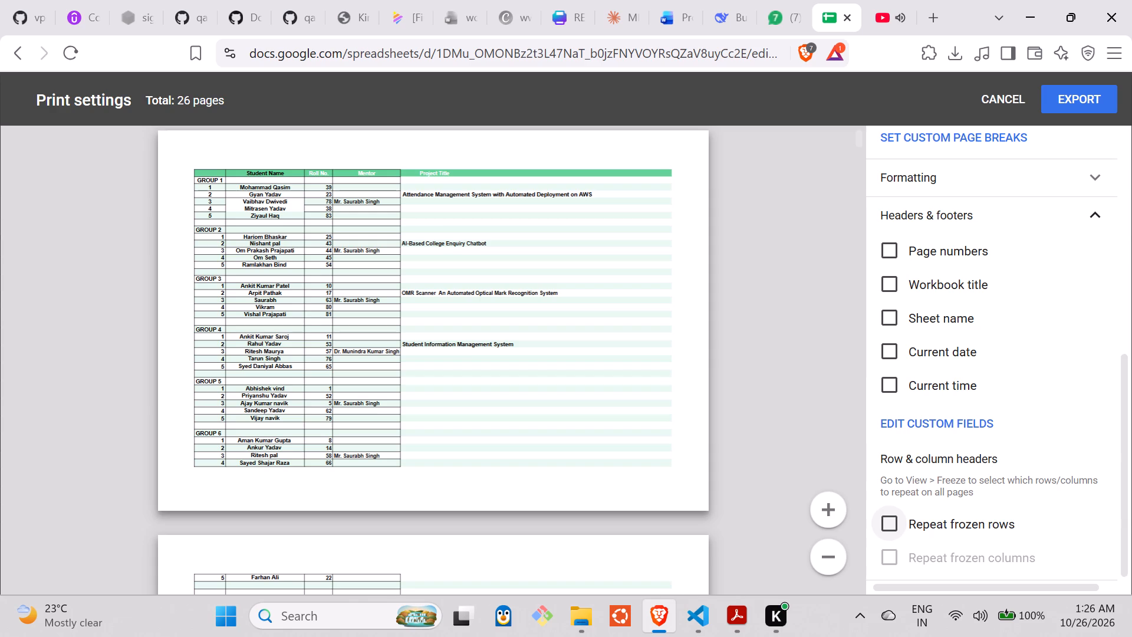
pyautogui.scroll(-2, 147, 369)
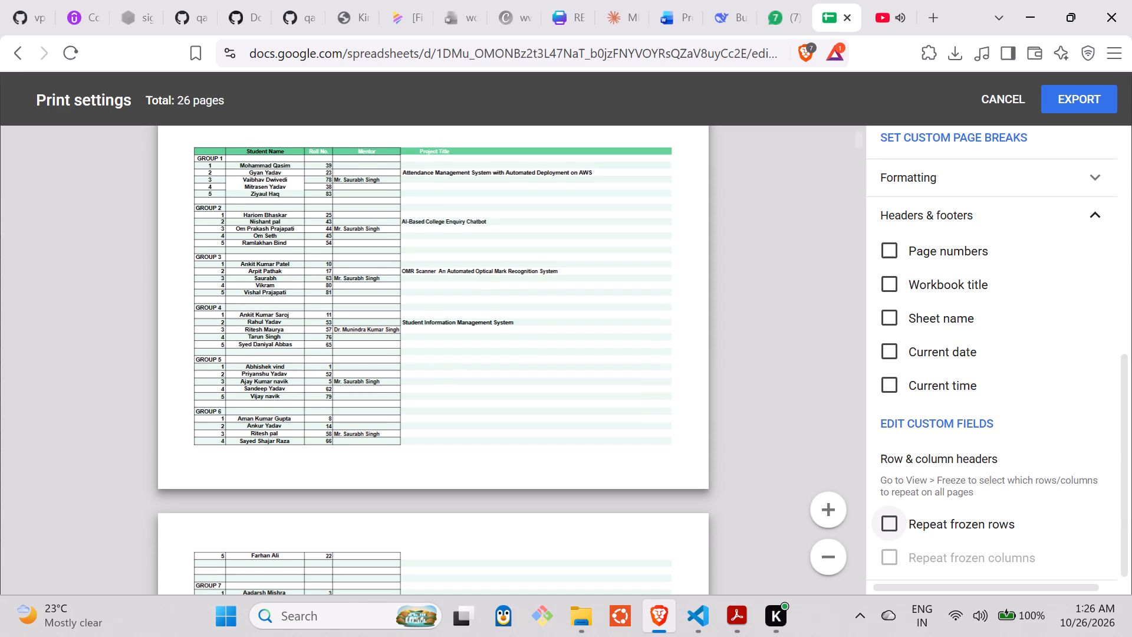
pyautogui.scroll(-2, 147, 369)
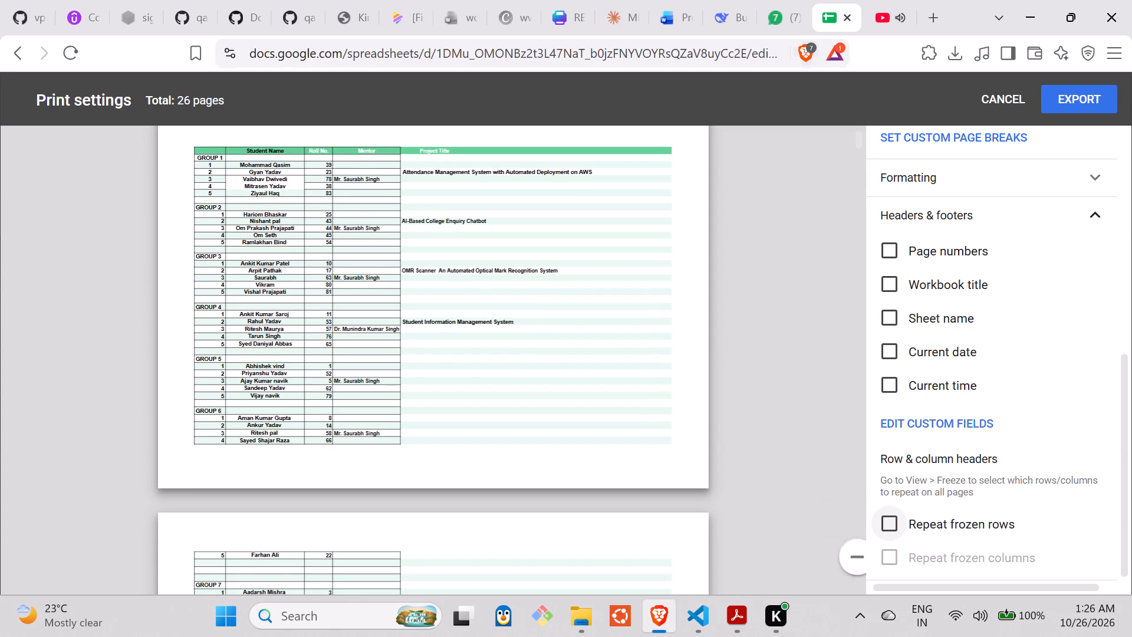
# Switch to YouTube and play ANTIDOTE from the Karan Aujla mix.
pyautogui.click(873, 6)
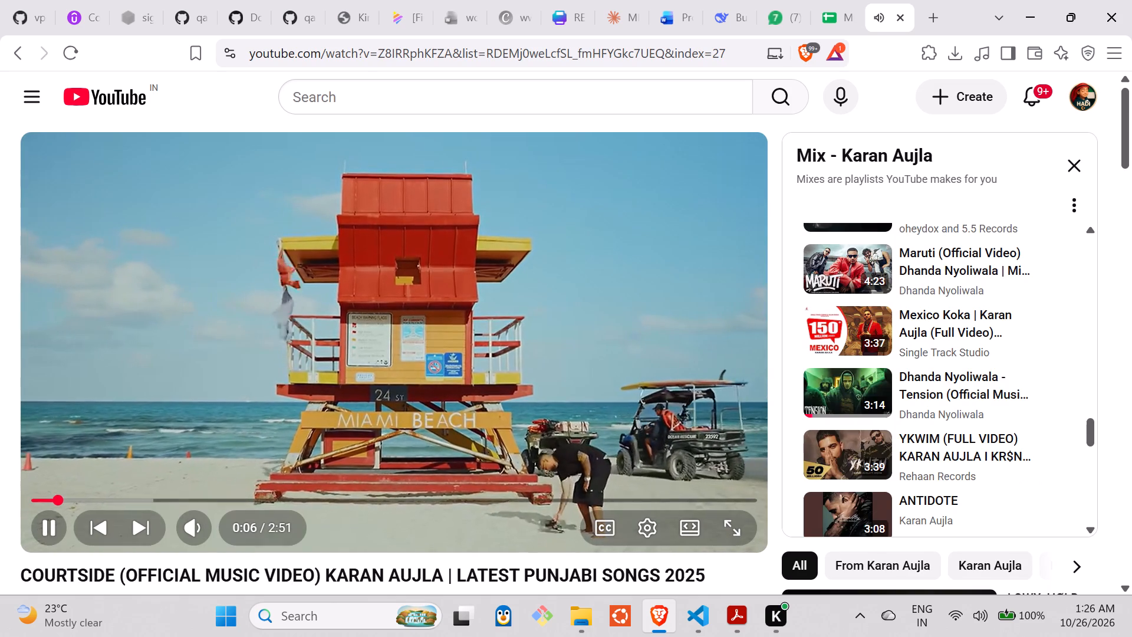
pyautogui.scroll(-1, 976, 369)
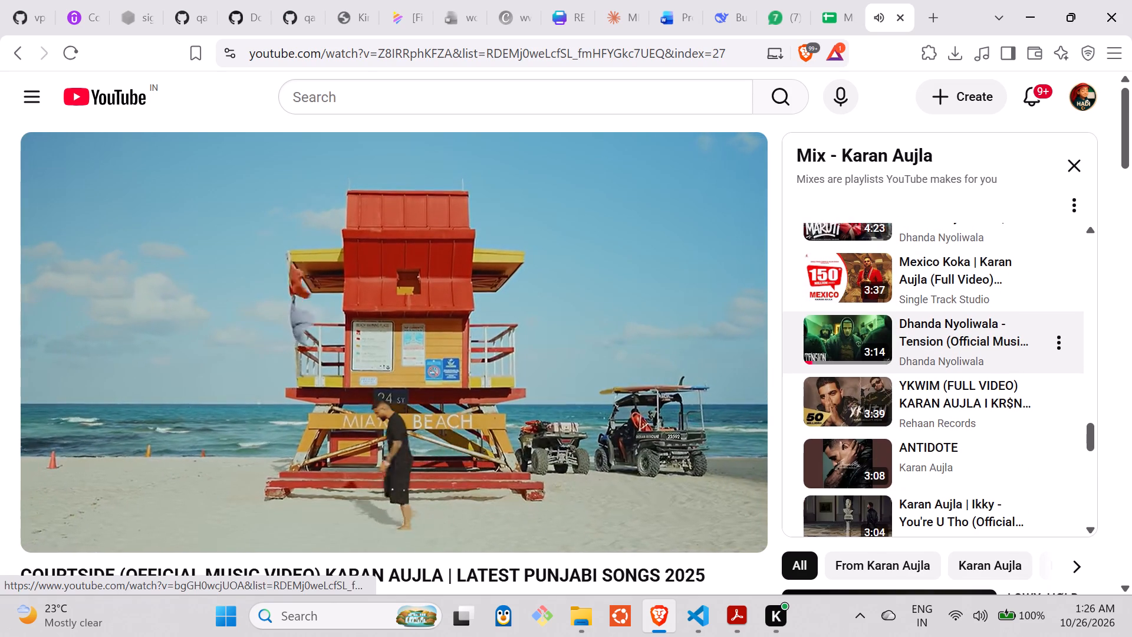
pyautogui.scroll(-2, 976, 369)
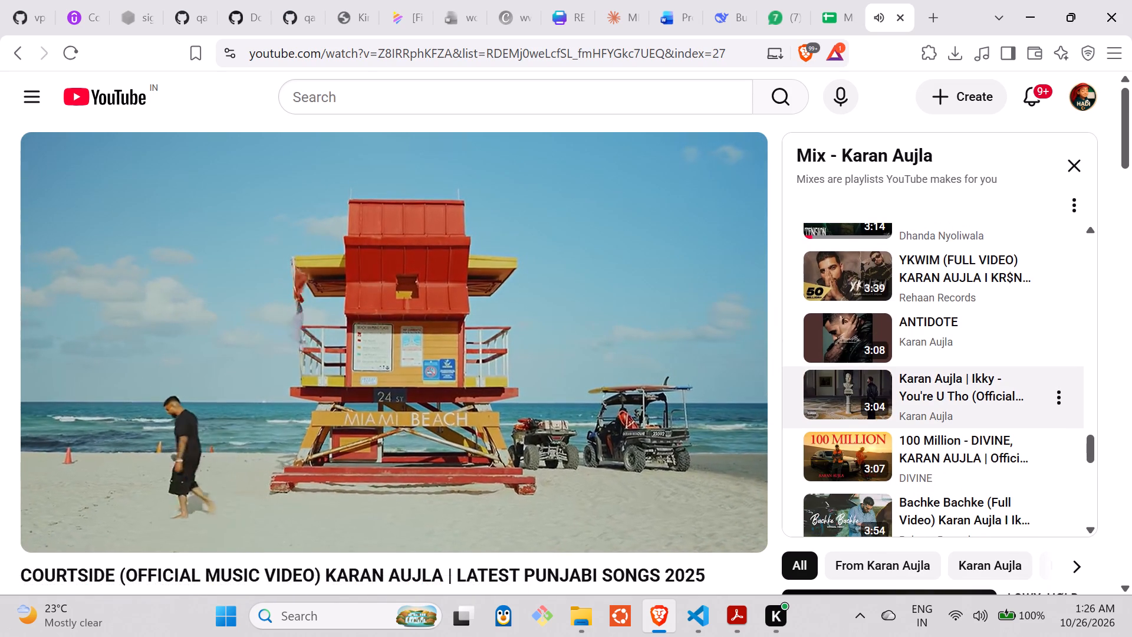
pyautogui.click(956, 350)
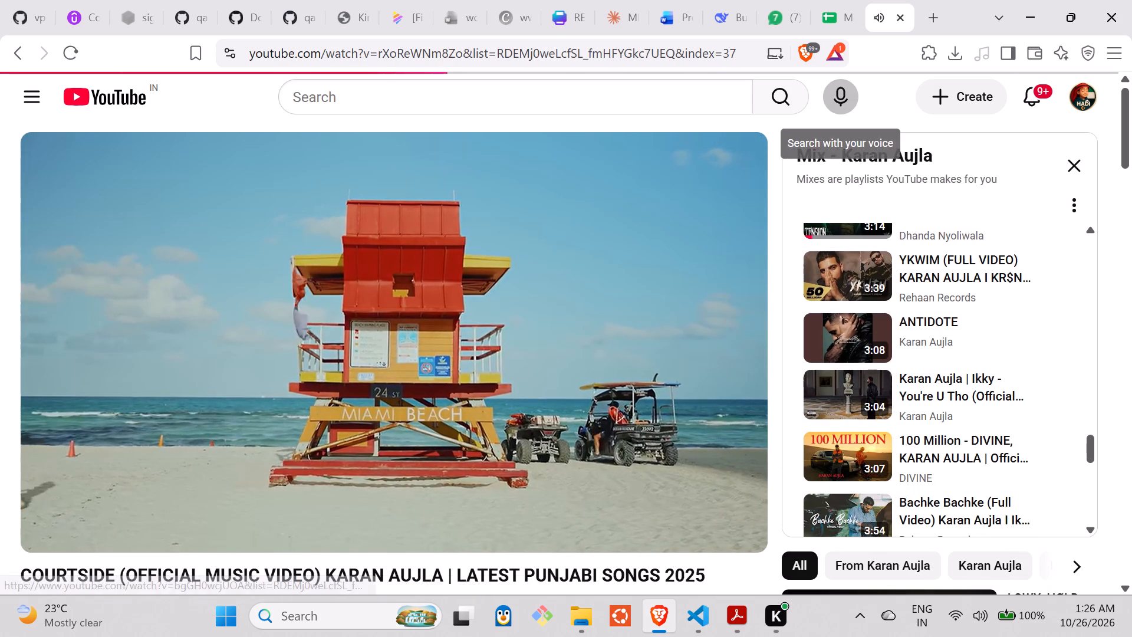
# Return to the spreadsheet's print settings, set the page order to Over, then down, and check the previewed pages.
pyautogui.click(831, 24)
pyautogui.scroll(-1, 789, 245)
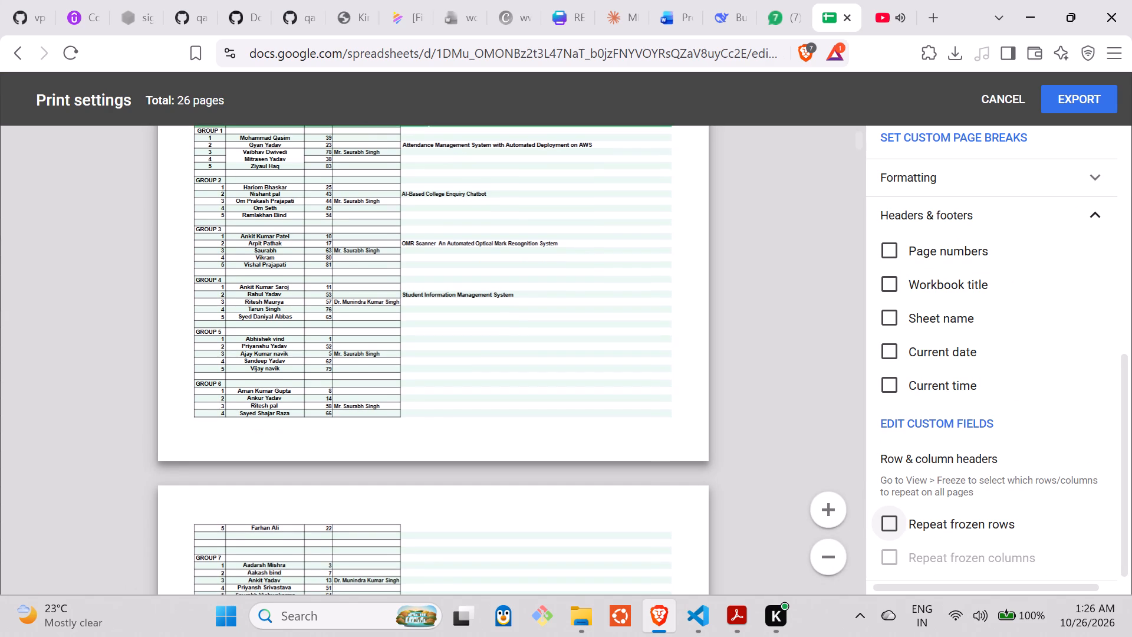
pyautogui.click(1008, 178)
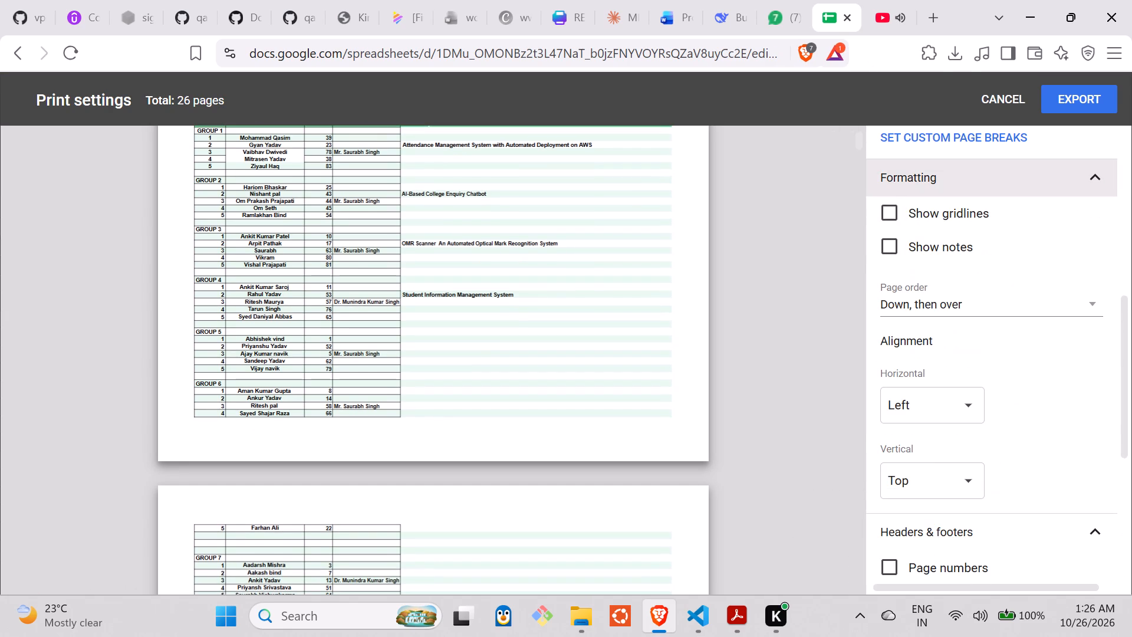
pyautogui.click(1025, 303)
pyautogui.click(994, 332)
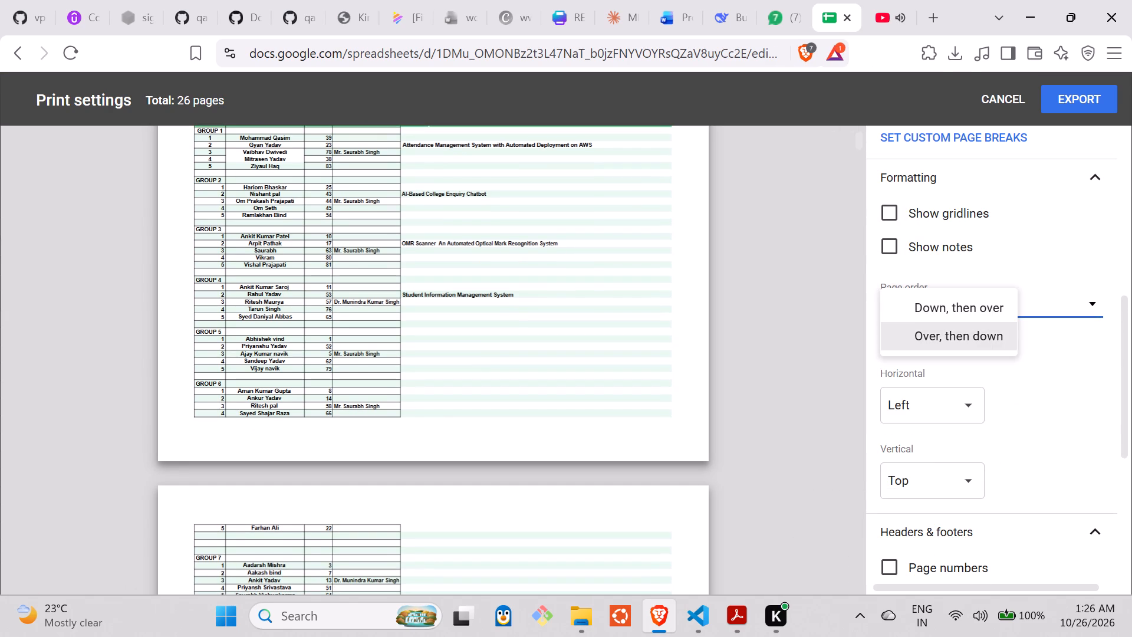
pyautogui.scroll(2, 549, 339)
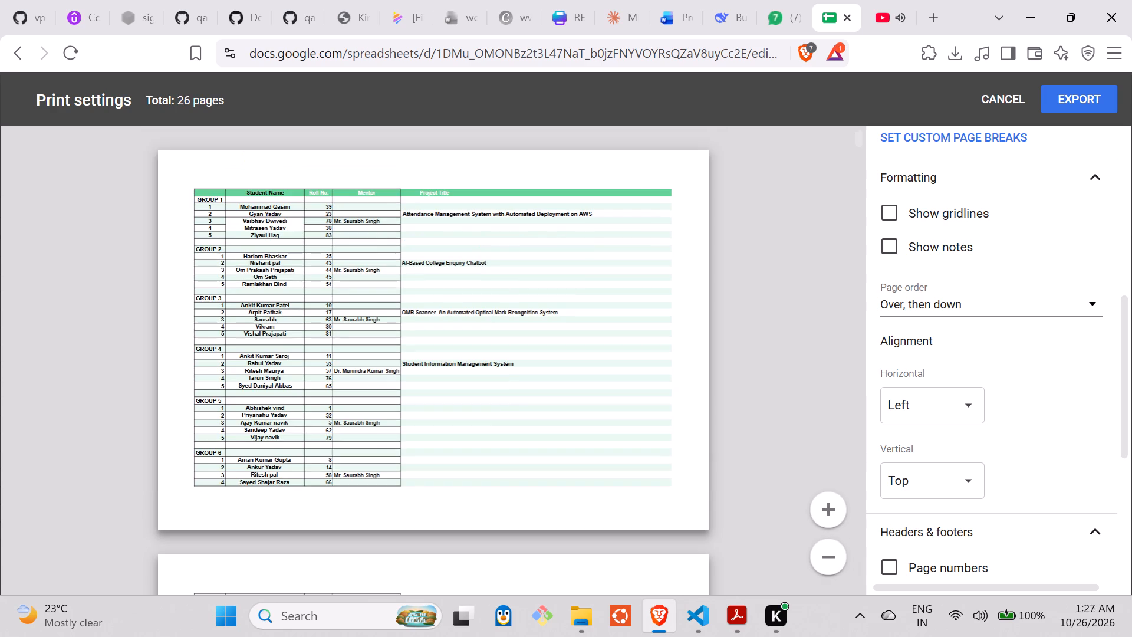
pyautogui.scroll(-5, 549, 339)
pyautogui.scroll(2, 549, 339)
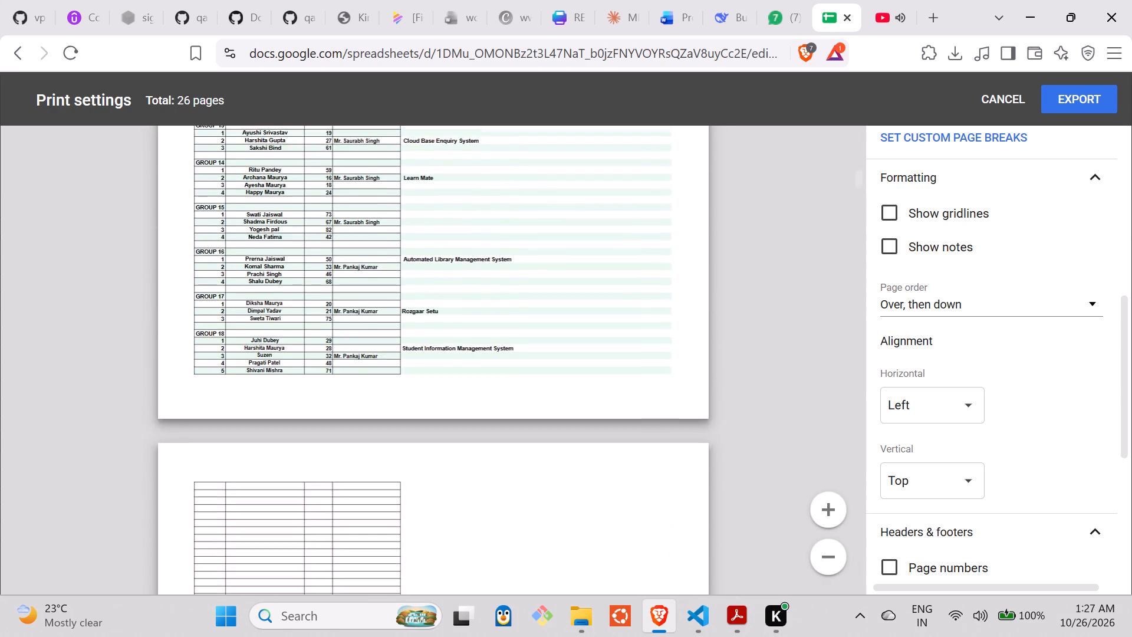
pyautogui.scroll(2, 549, 339)
pyautogui.scroll(6, 1024, 229)
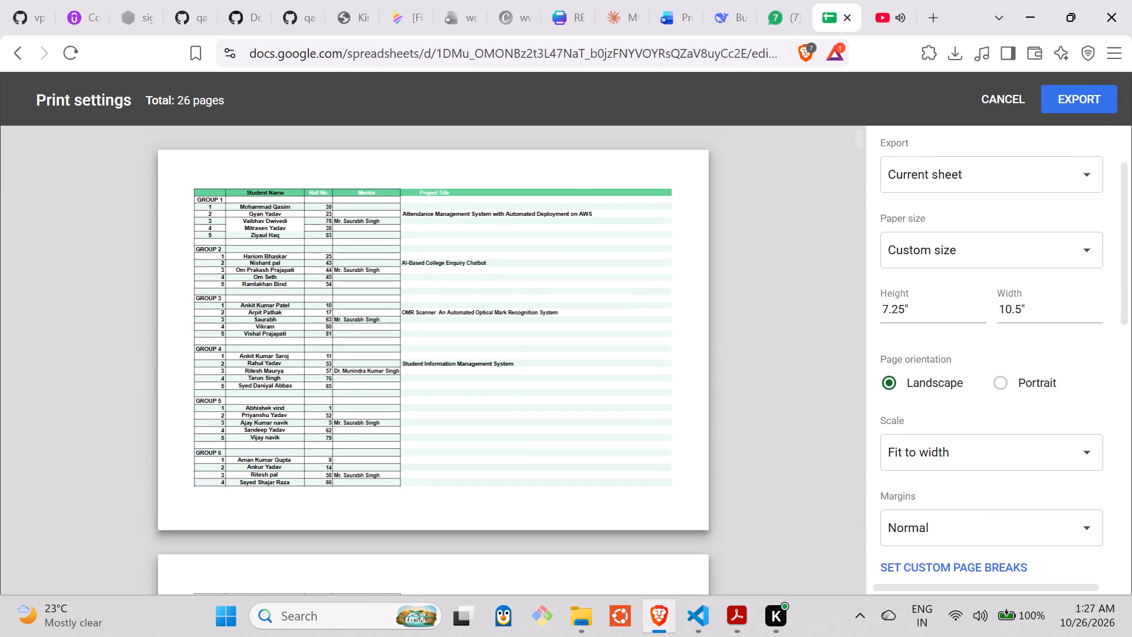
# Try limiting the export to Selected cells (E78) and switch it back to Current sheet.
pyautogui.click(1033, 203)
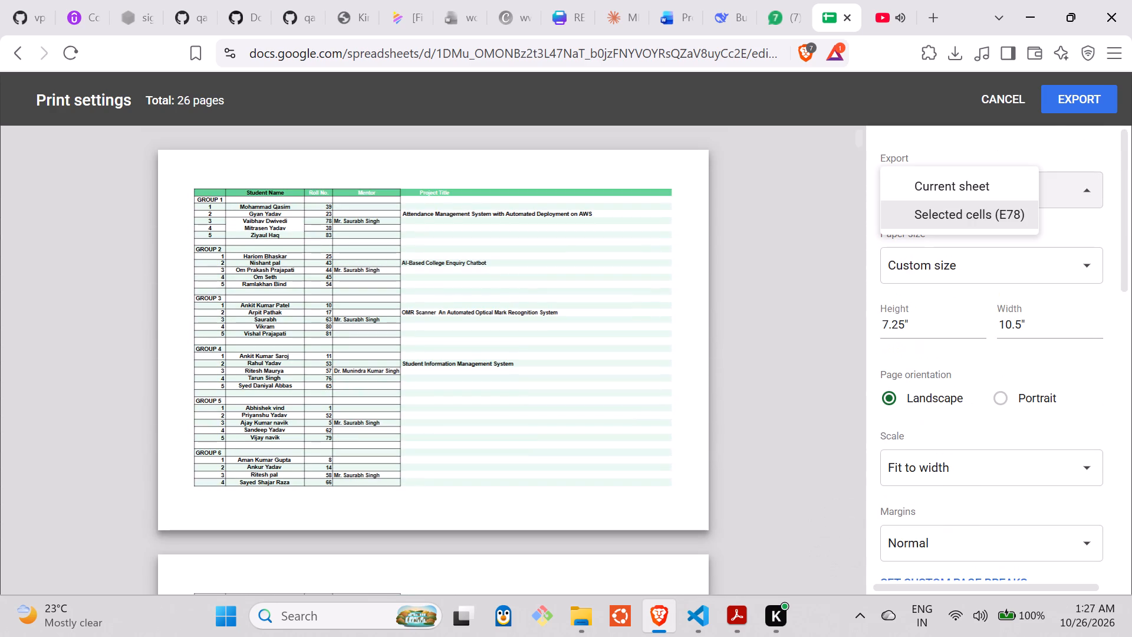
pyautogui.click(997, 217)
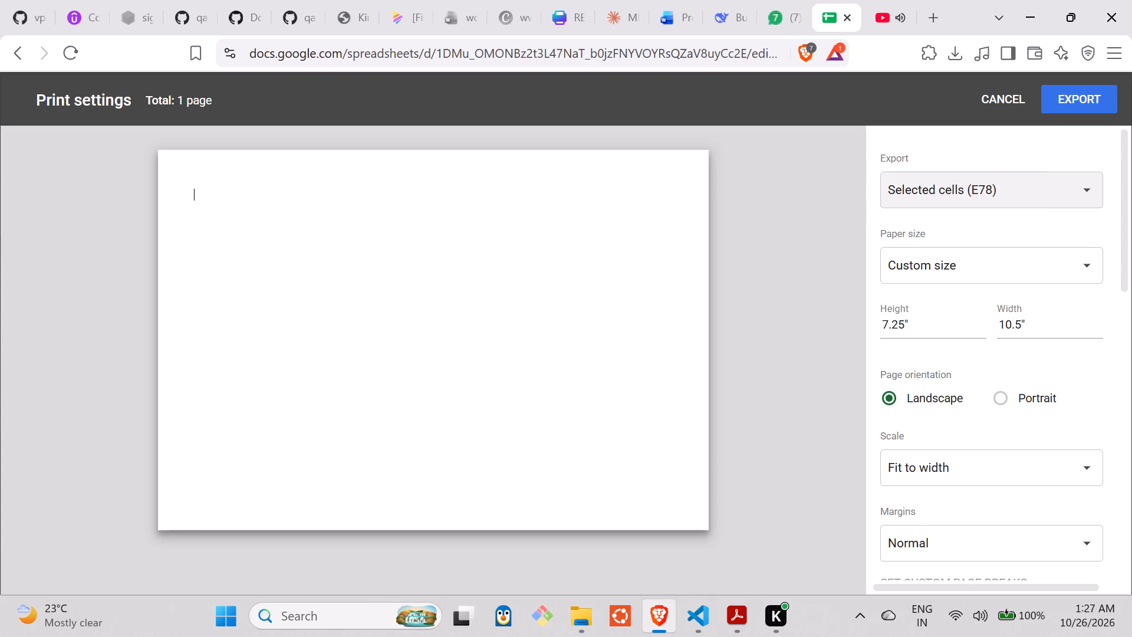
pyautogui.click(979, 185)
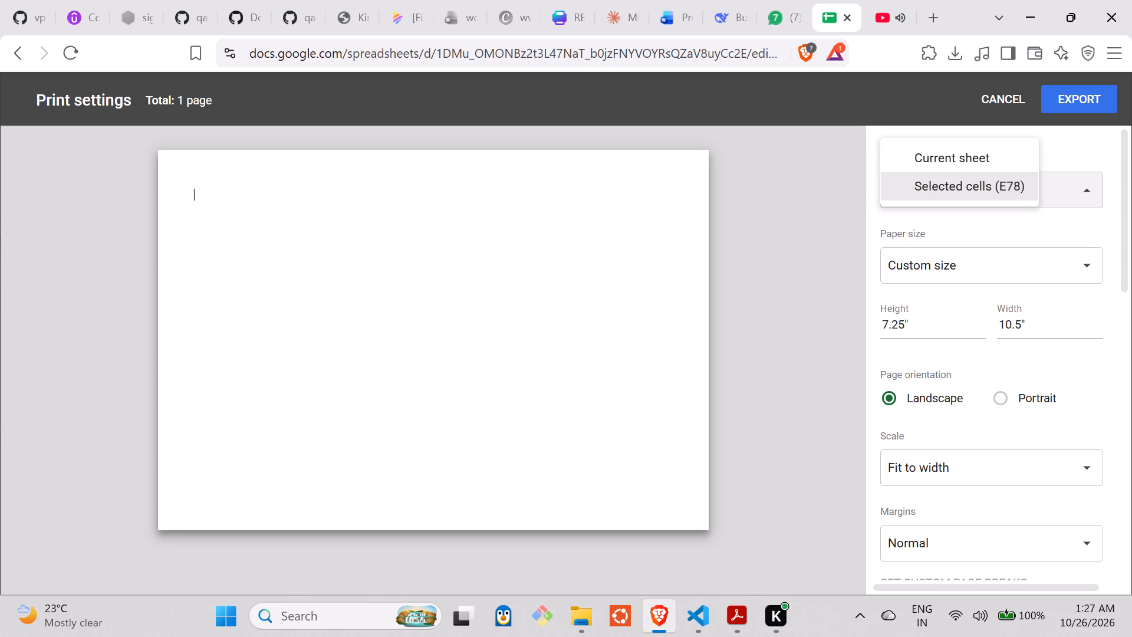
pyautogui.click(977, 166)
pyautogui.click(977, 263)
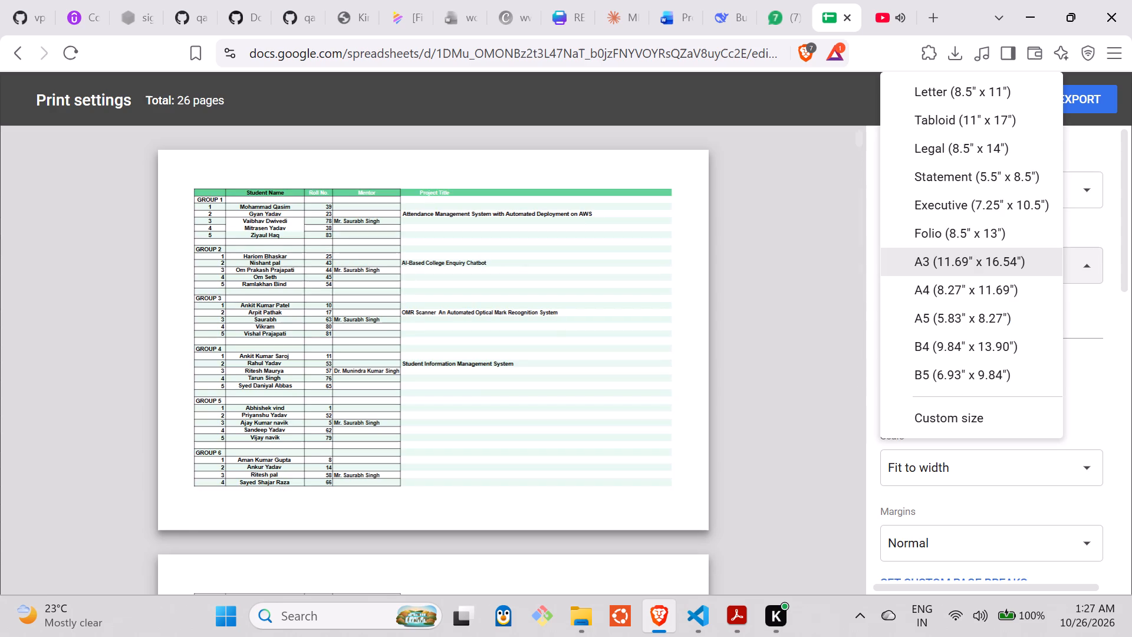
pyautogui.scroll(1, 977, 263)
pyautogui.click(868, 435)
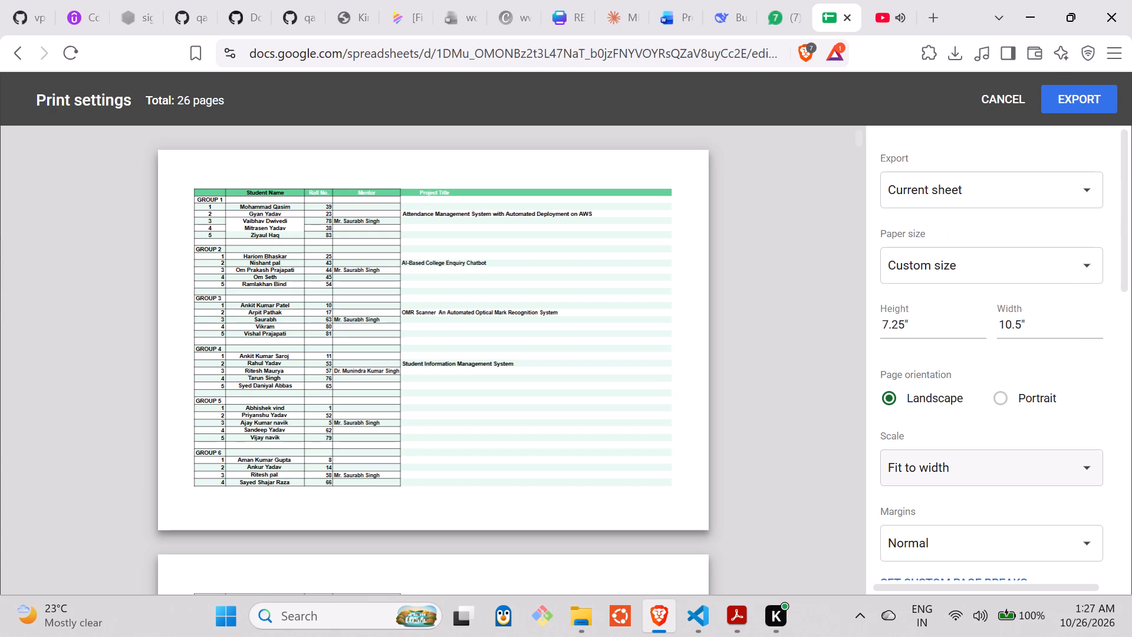
# Look over the remaining print settings and check the last page of the PDF preview.
pyautogui.scroll(-2, 880, 445)
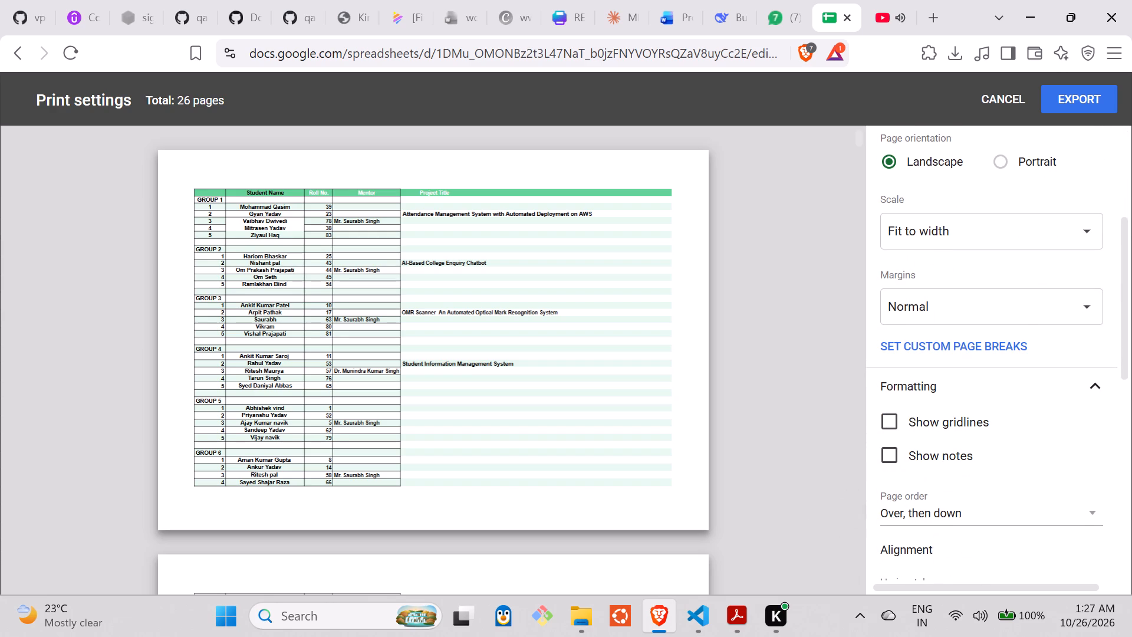
pyautogui.click(221, 103)
pyautogui.scroll(-19, 272, 353)
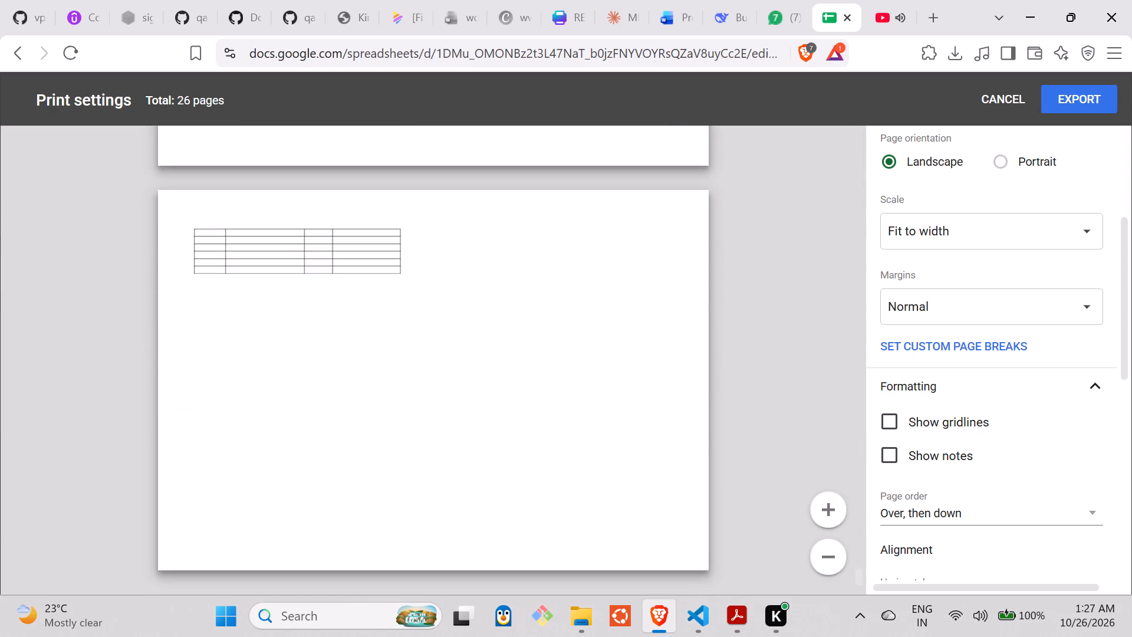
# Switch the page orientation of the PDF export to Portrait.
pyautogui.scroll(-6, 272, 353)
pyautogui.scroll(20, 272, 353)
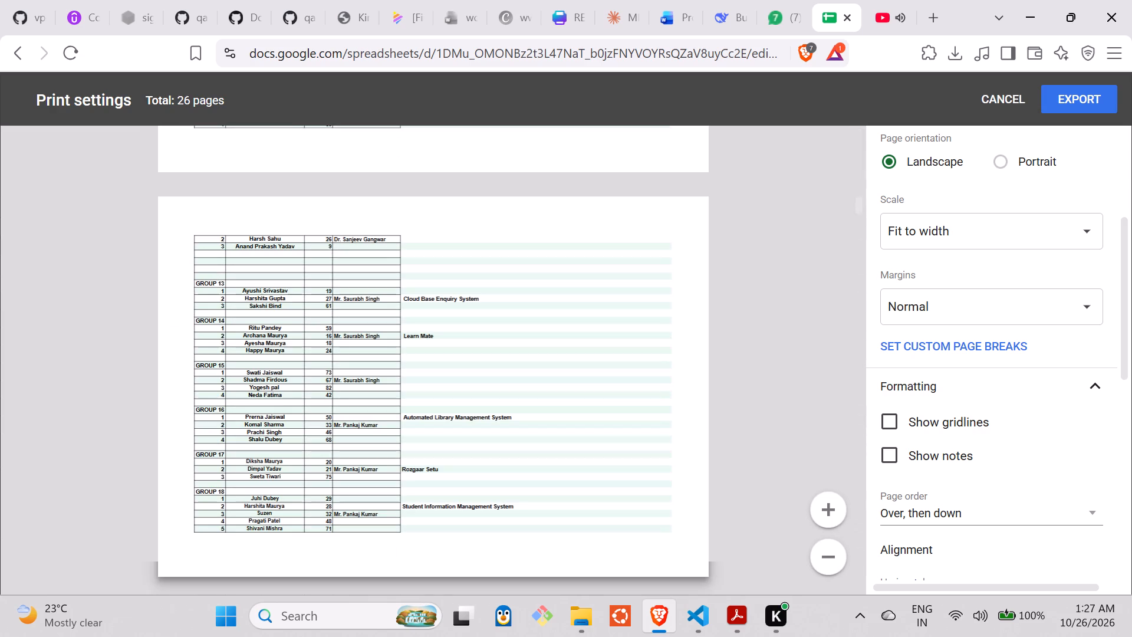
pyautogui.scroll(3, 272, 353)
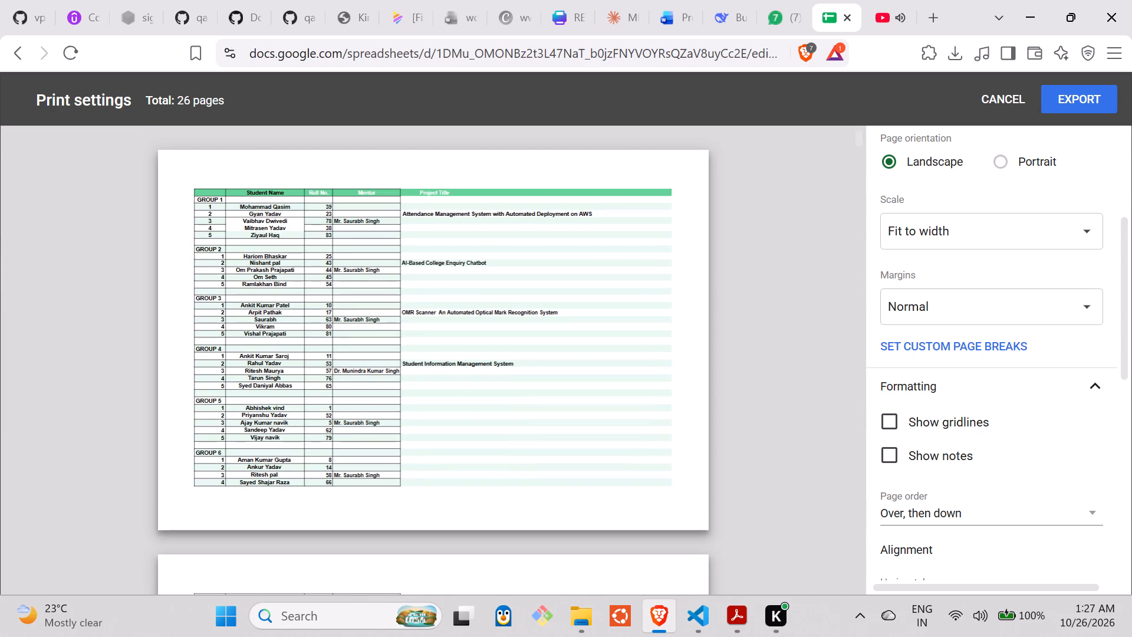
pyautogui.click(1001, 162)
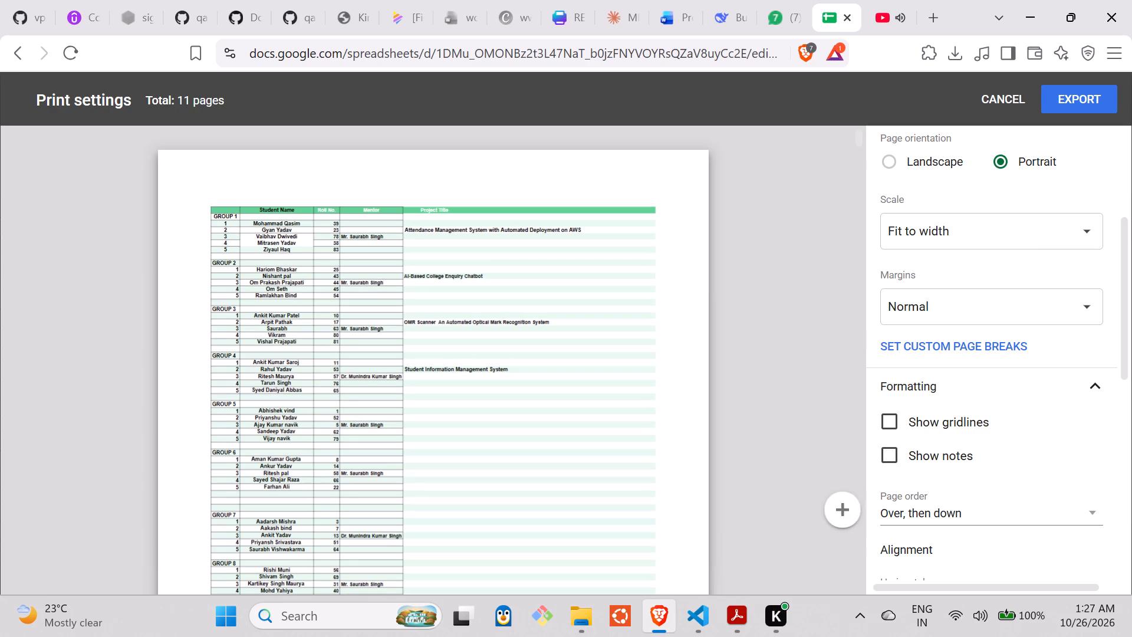
# Check in the portrait preview how the groups are split across the first pages.
pyautogui.scroll(-3, 595, 341)
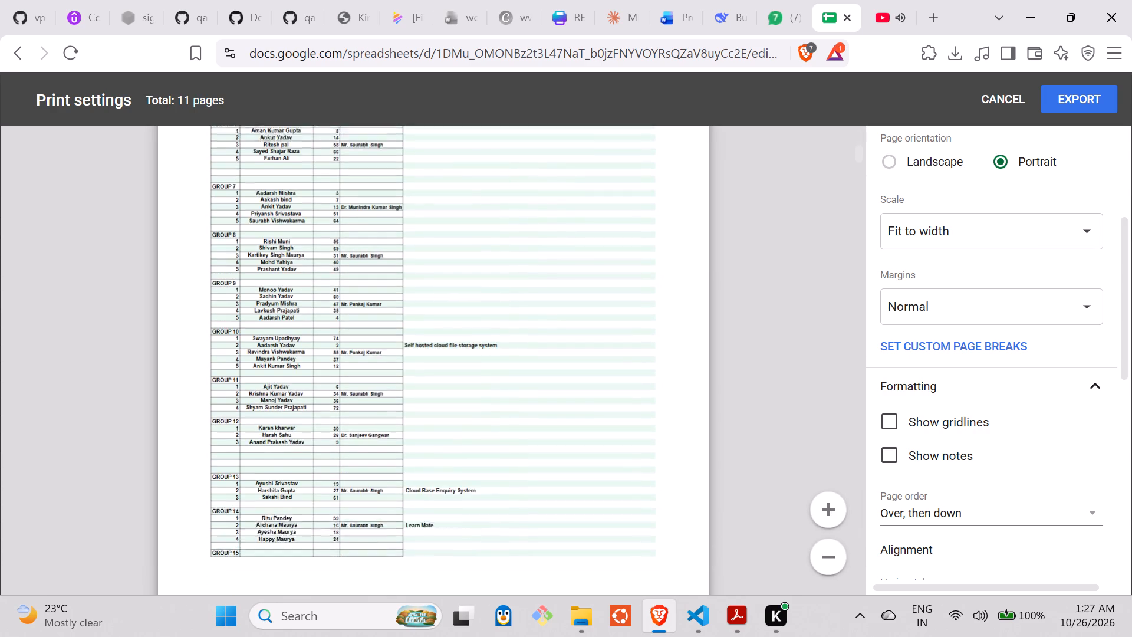
pyautogui.scroll(-5, 595, 341)
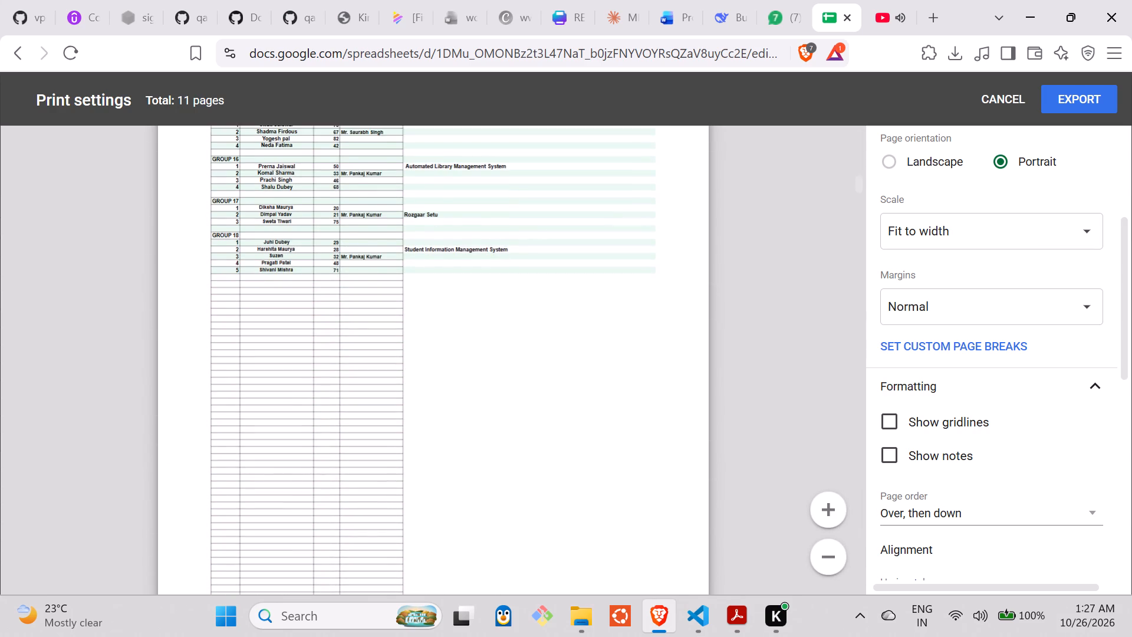
pyautogui.scroll(-4, 595, 341)
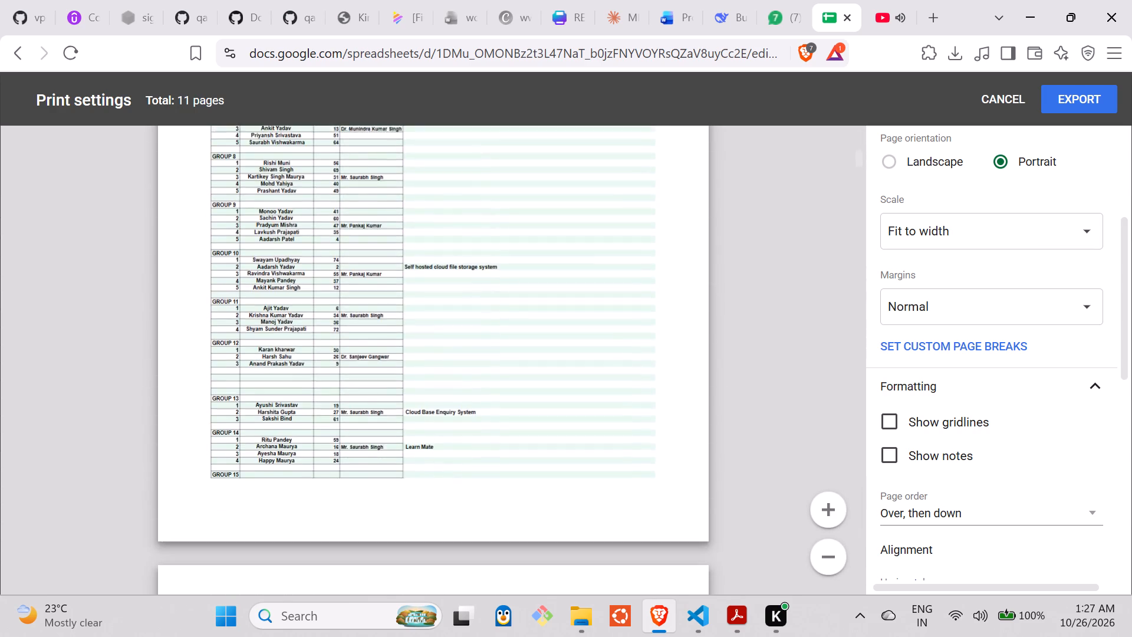
pyautogui.scroll(-1, 595, 341)
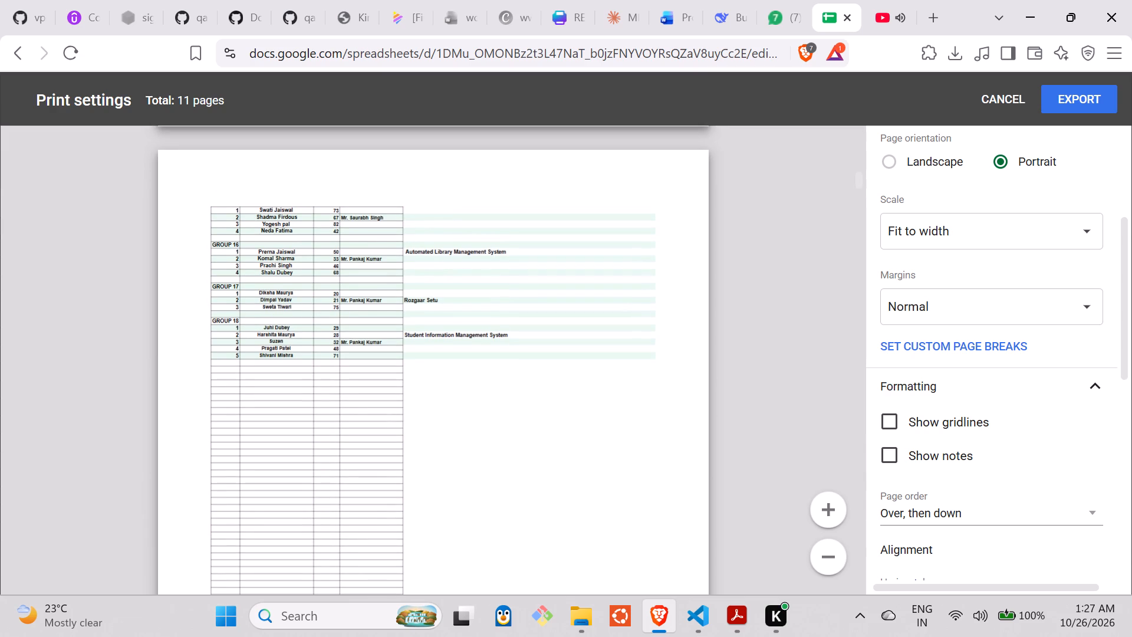
pyautogui.scroll(2, 595, 341)
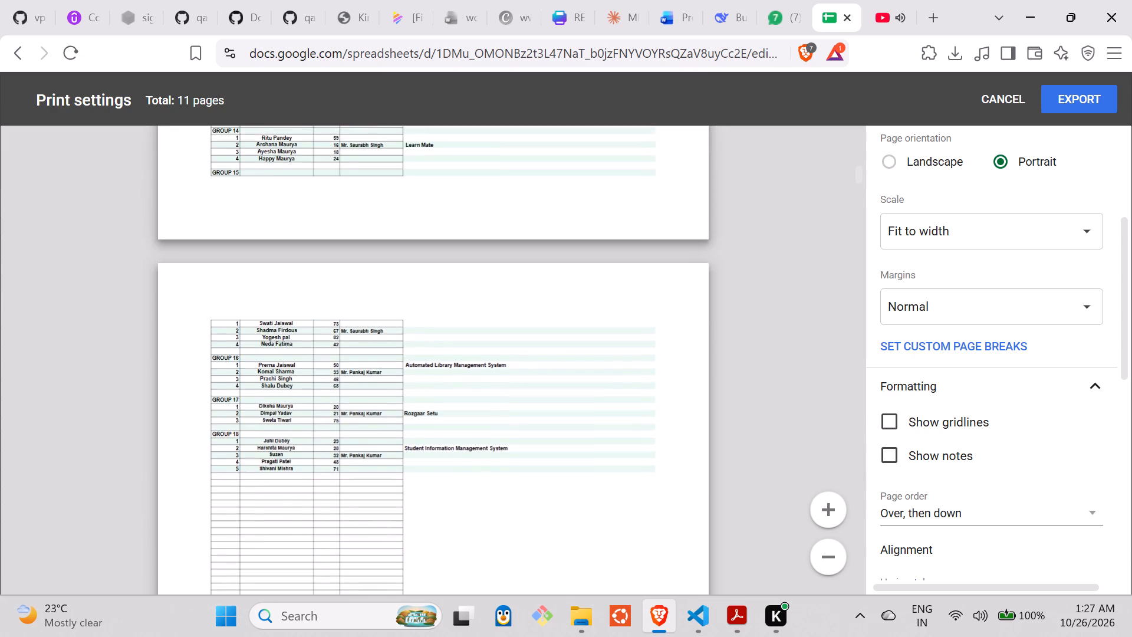
pyautogui.scroll(4, 595, 341)
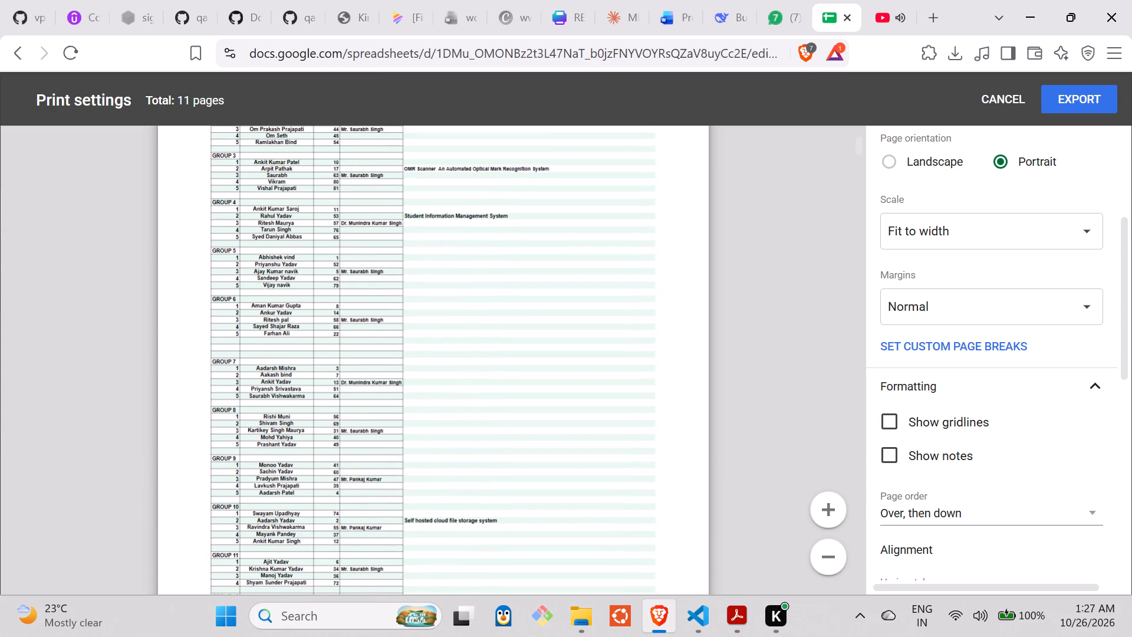
pyautogui.scroll(1, 595, 341)
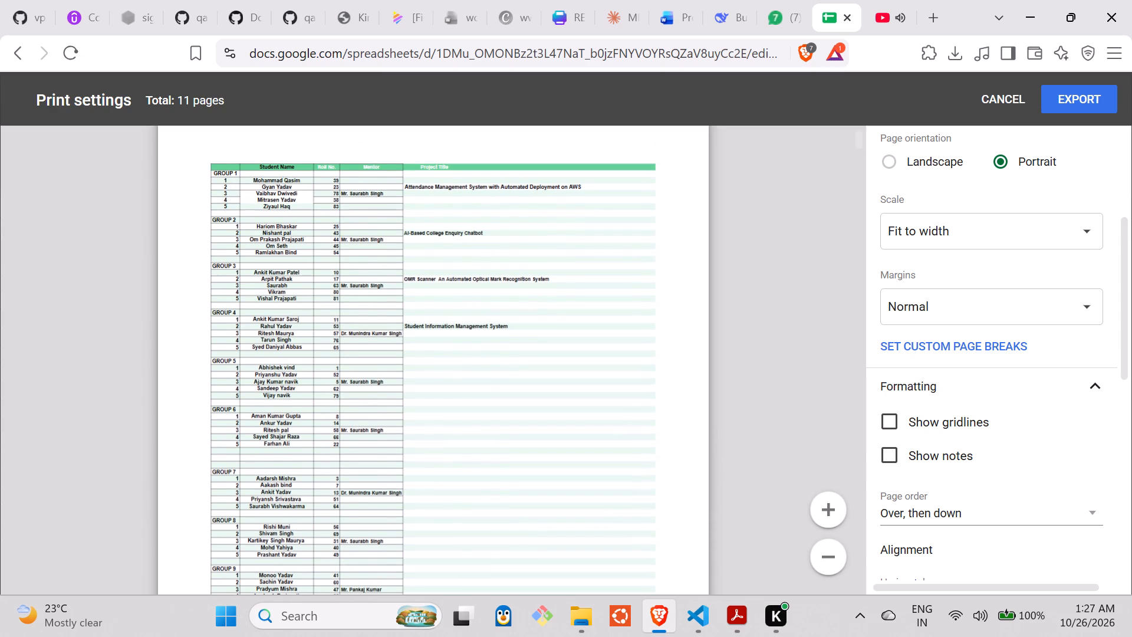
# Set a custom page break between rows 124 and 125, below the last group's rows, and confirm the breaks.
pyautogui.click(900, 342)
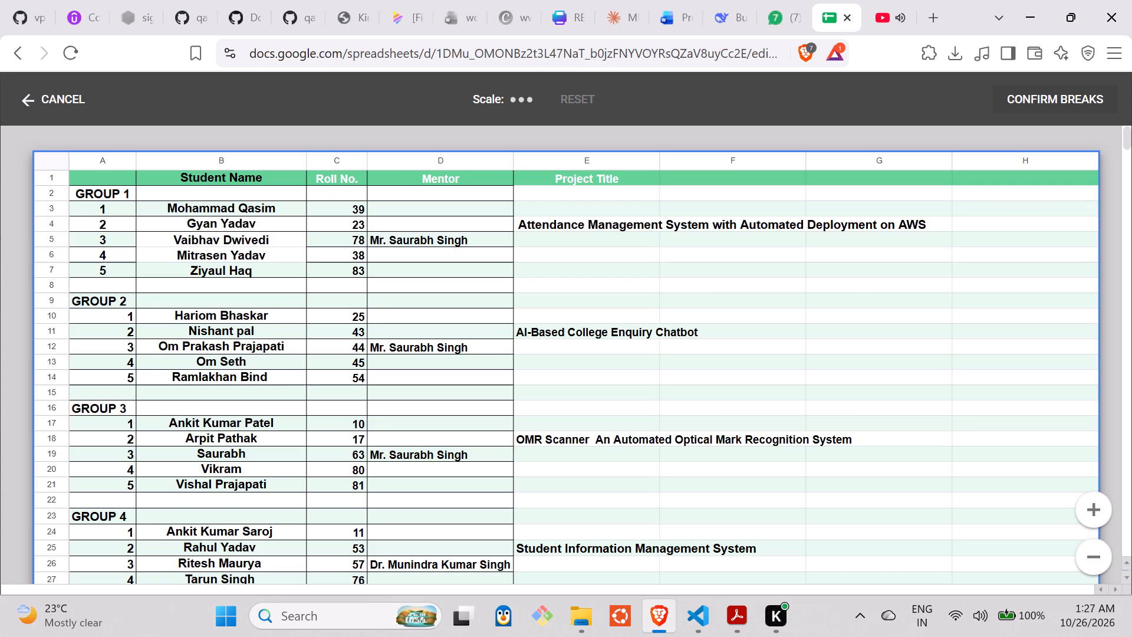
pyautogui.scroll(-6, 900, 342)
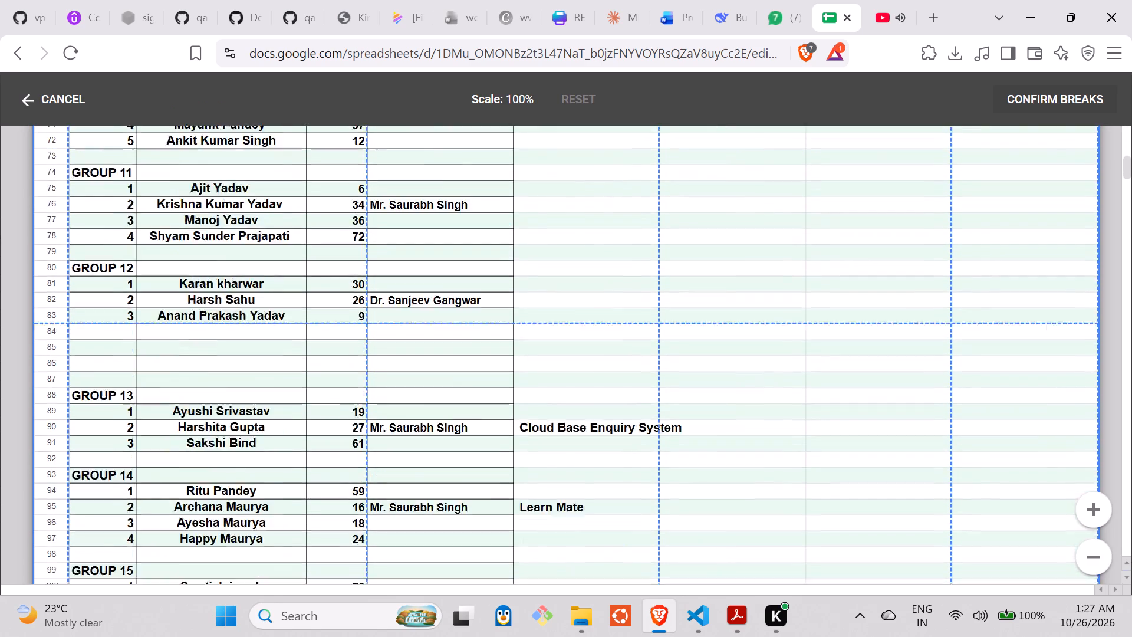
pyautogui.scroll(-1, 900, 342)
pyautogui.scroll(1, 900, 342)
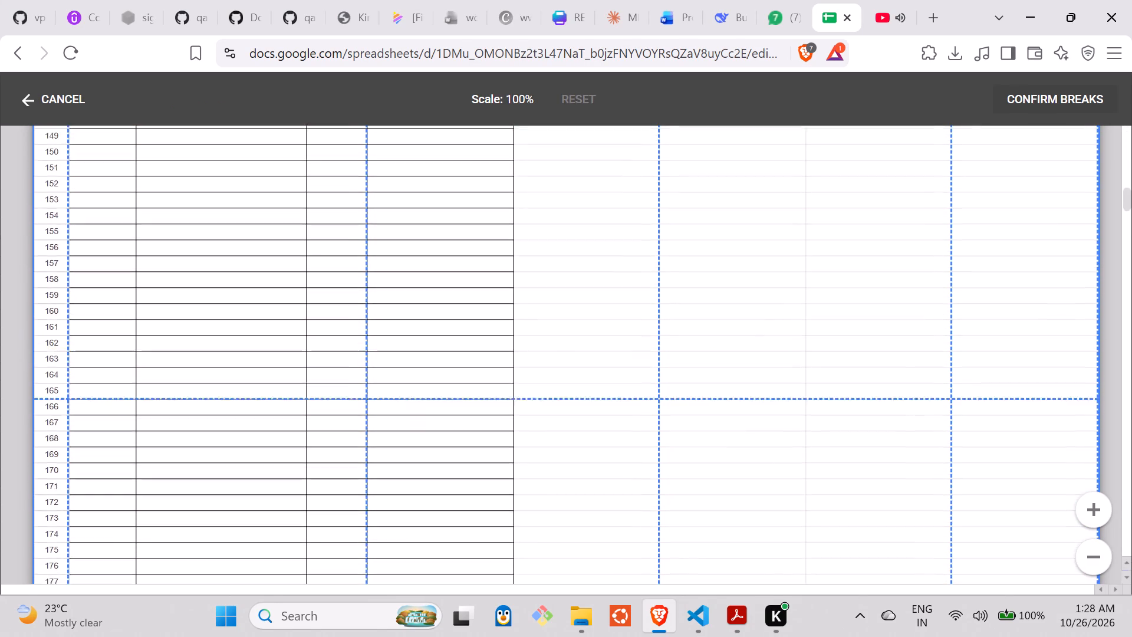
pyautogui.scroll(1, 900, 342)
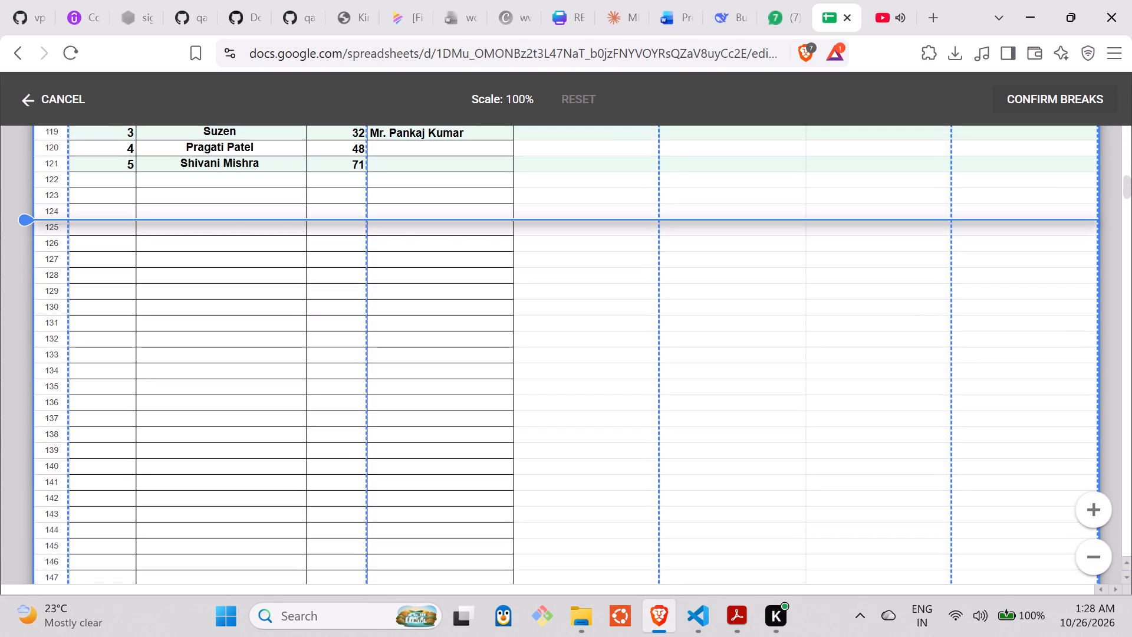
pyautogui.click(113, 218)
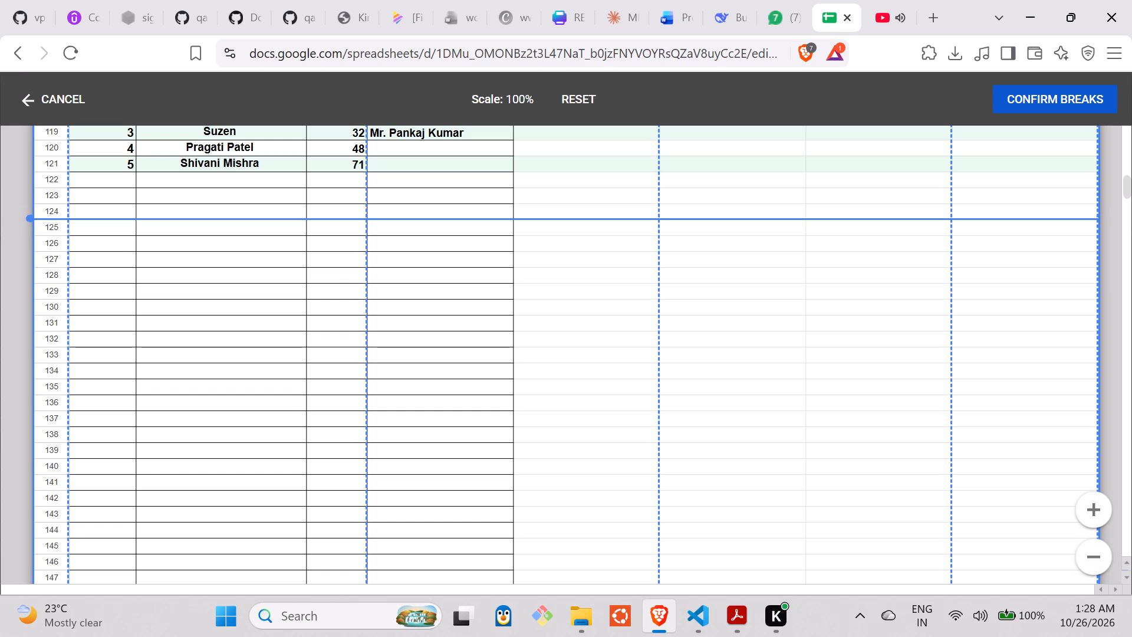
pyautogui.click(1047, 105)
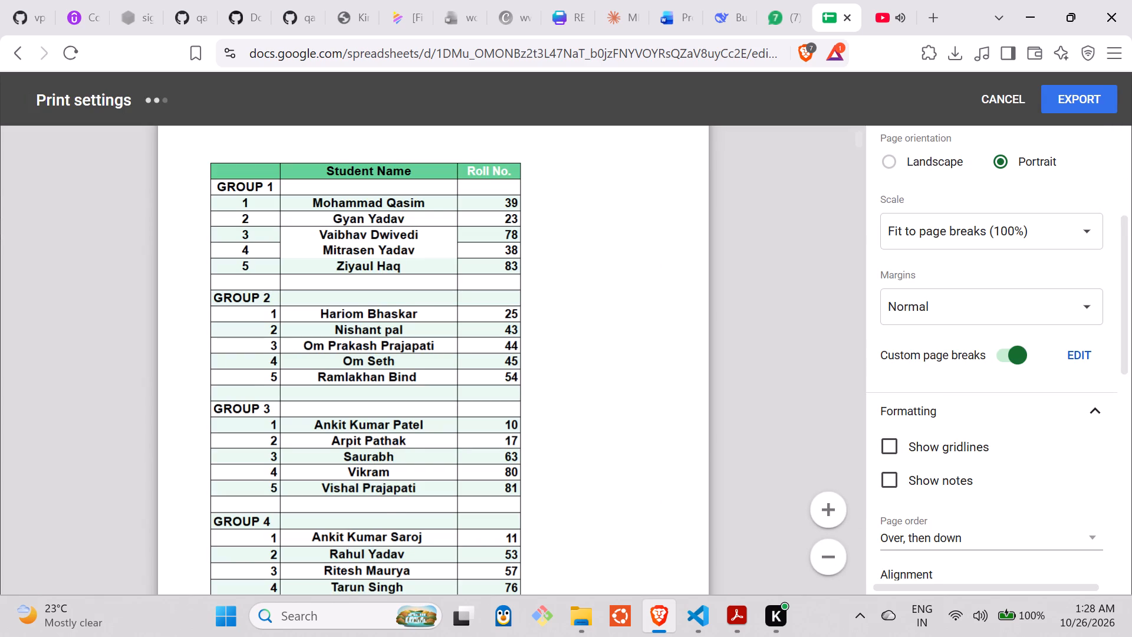
# Examine the previewed pages to see how the groups, mentors and project titles are laid out with the custom page break.
pyautogui.scroll(-2, 636, 412)
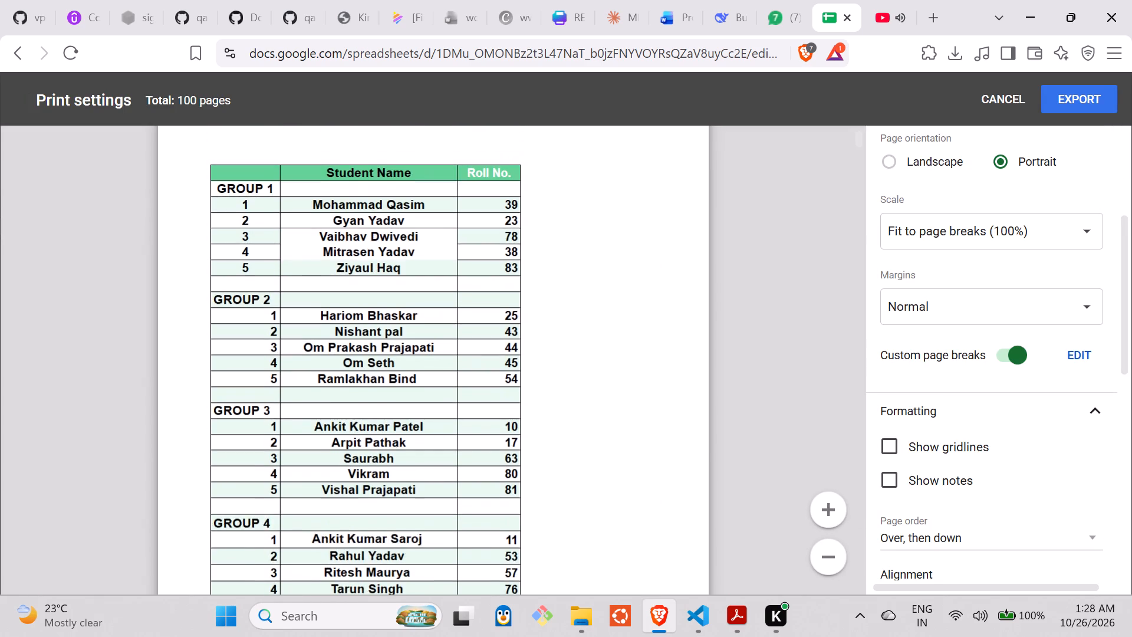
pyautogui.scroll(-7, 636, 412)
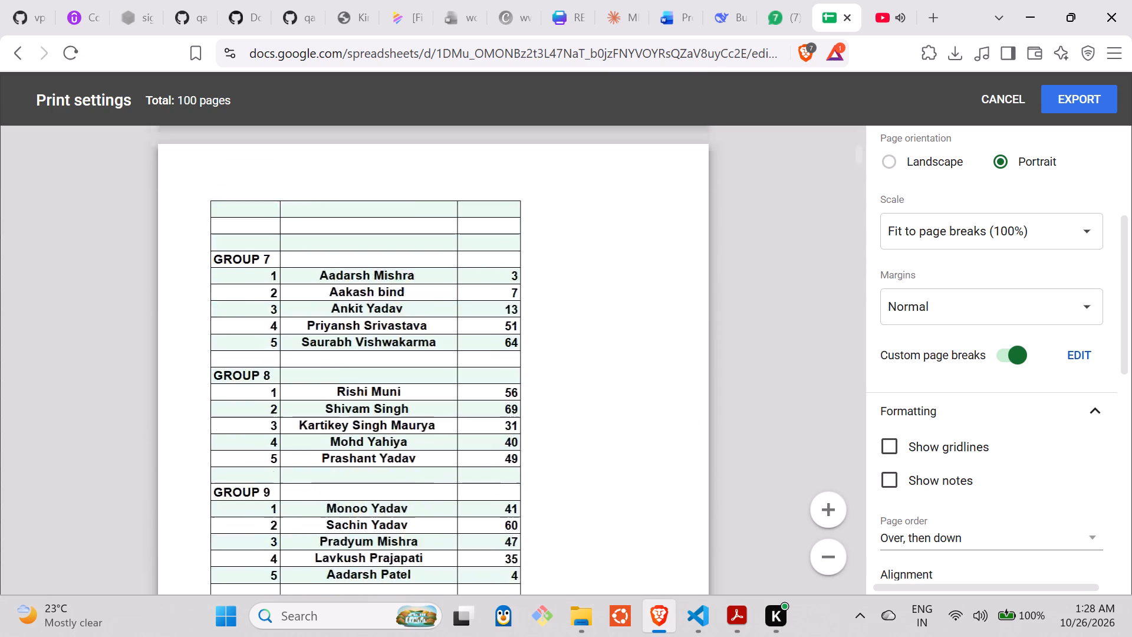
pyautogui.scroll(-7, 636, 412)
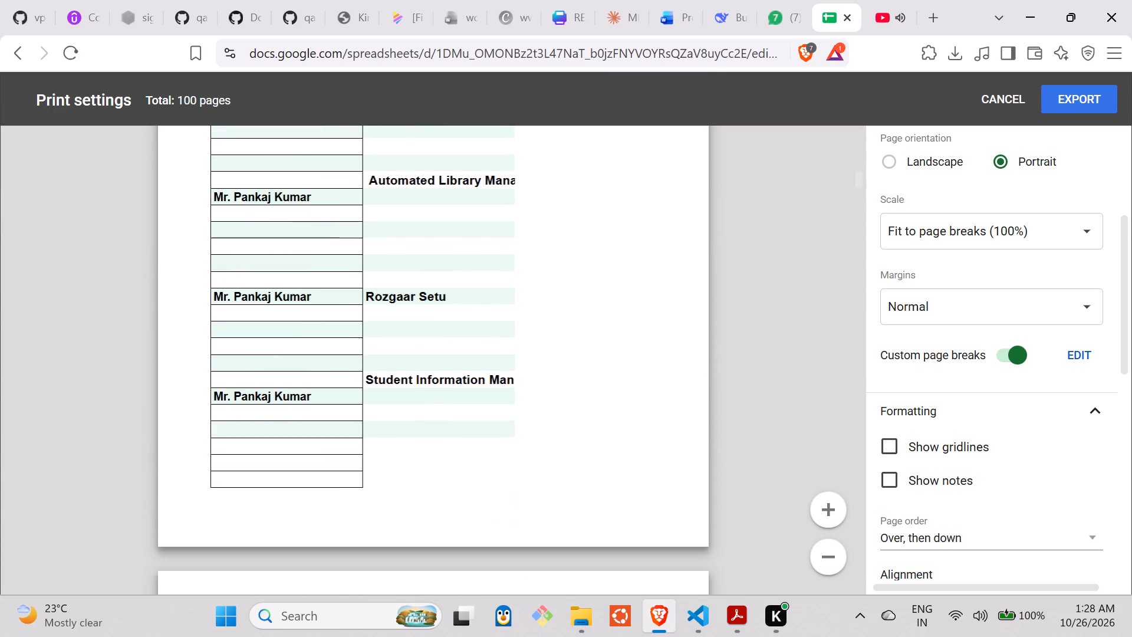
pyautogui.scroll(11, 636, 412)
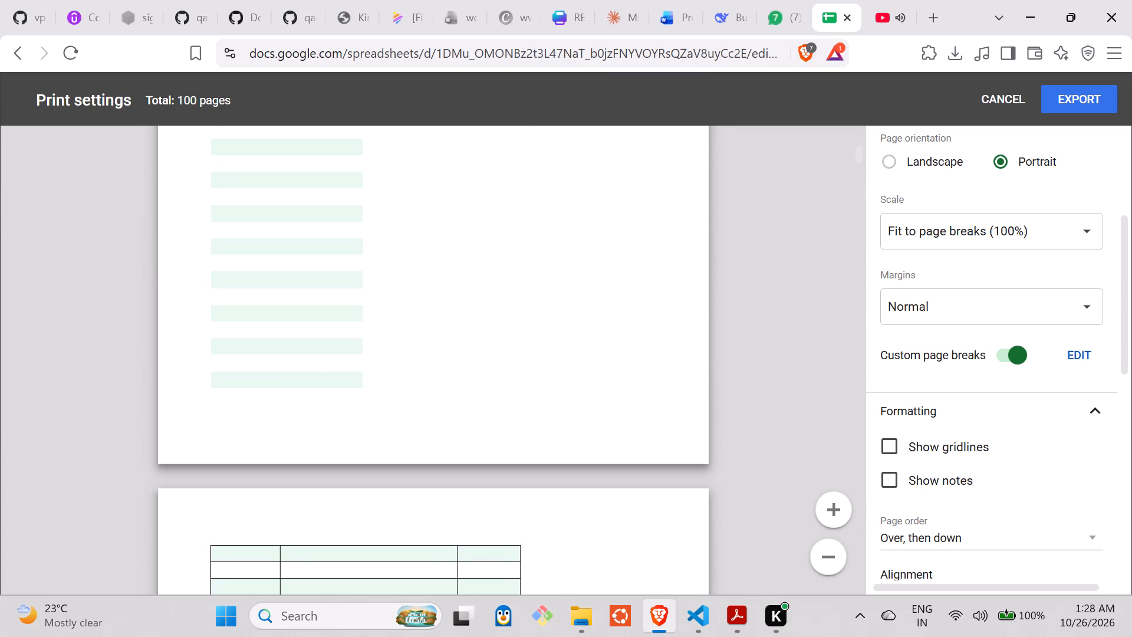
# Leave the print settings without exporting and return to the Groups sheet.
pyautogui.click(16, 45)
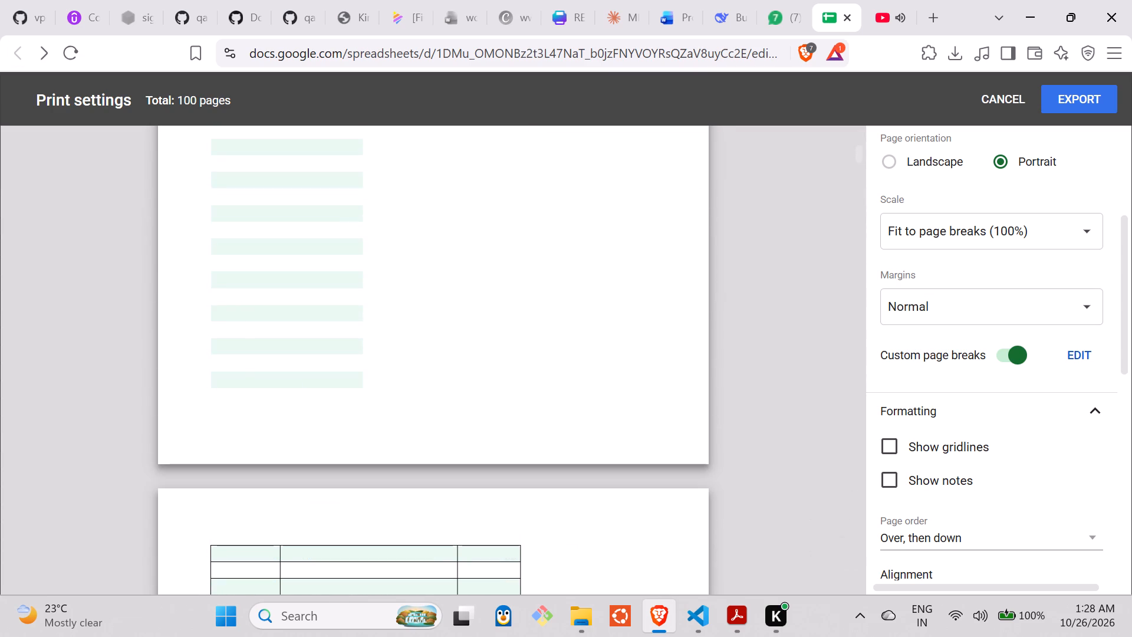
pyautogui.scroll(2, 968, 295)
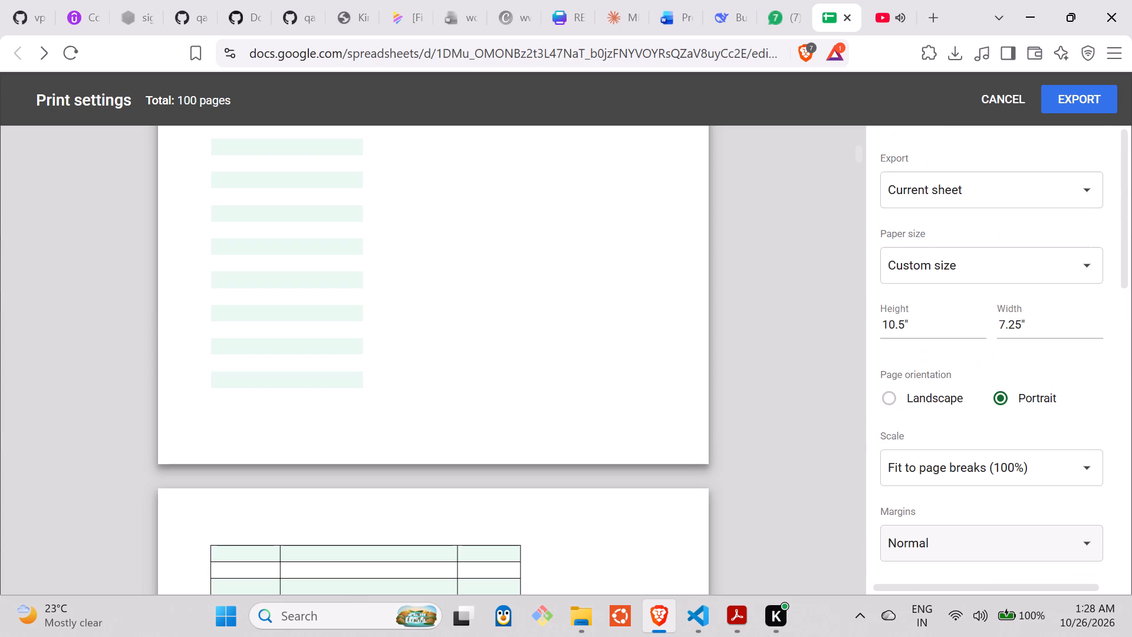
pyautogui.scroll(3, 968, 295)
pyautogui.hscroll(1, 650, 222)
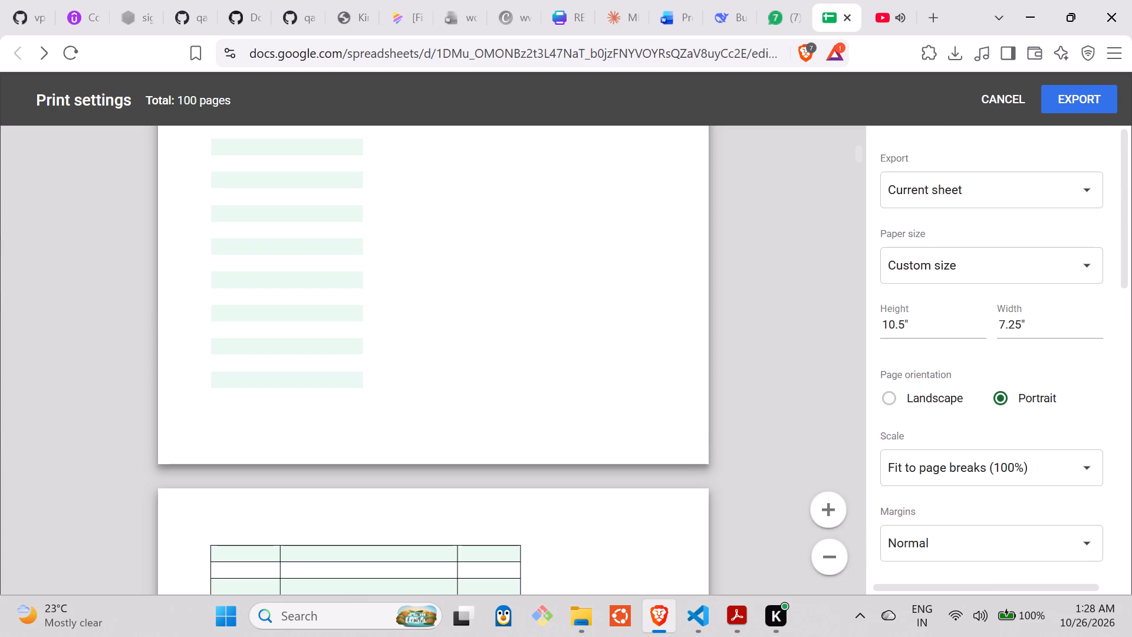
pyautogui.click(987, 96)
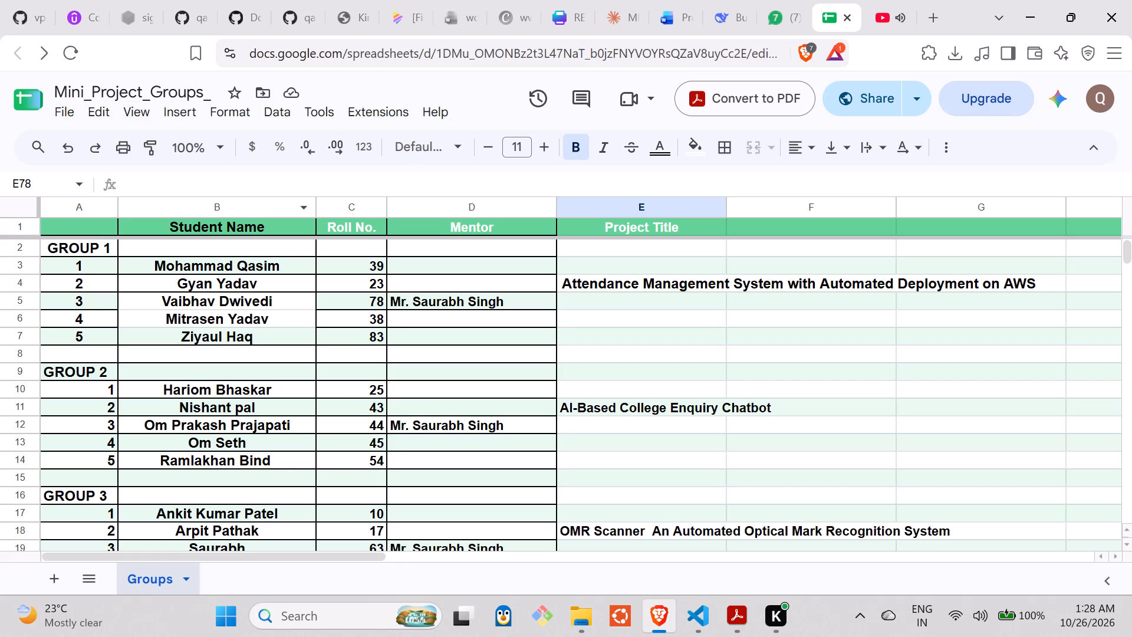
# Turn on offline use for the Mini_Project_Groups_ spreadsheet and reload it to allow offline editing.
pyautogui.click(292, 99)
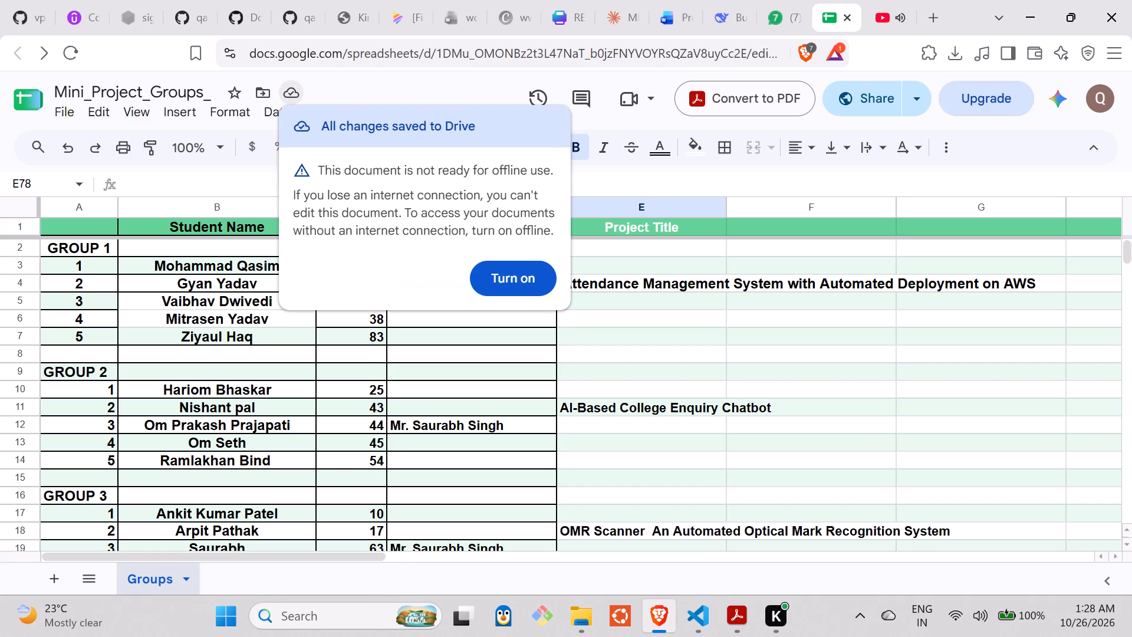
pyautogui.click(519, 278)
pyautogui.click(711, 411)
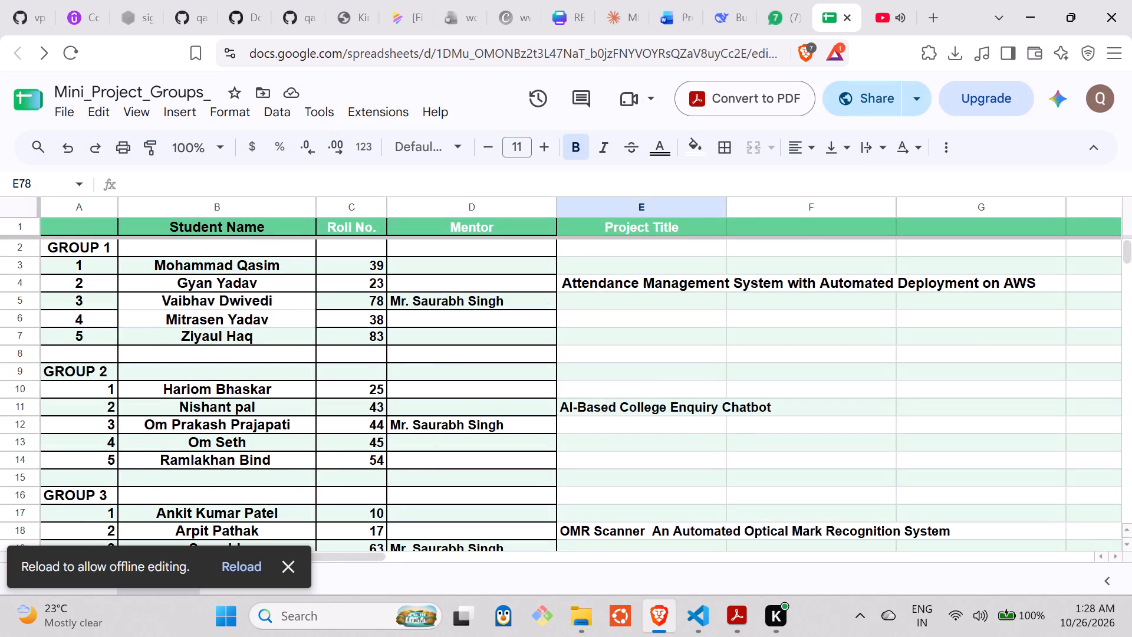
pyautogui.click(250, 569)
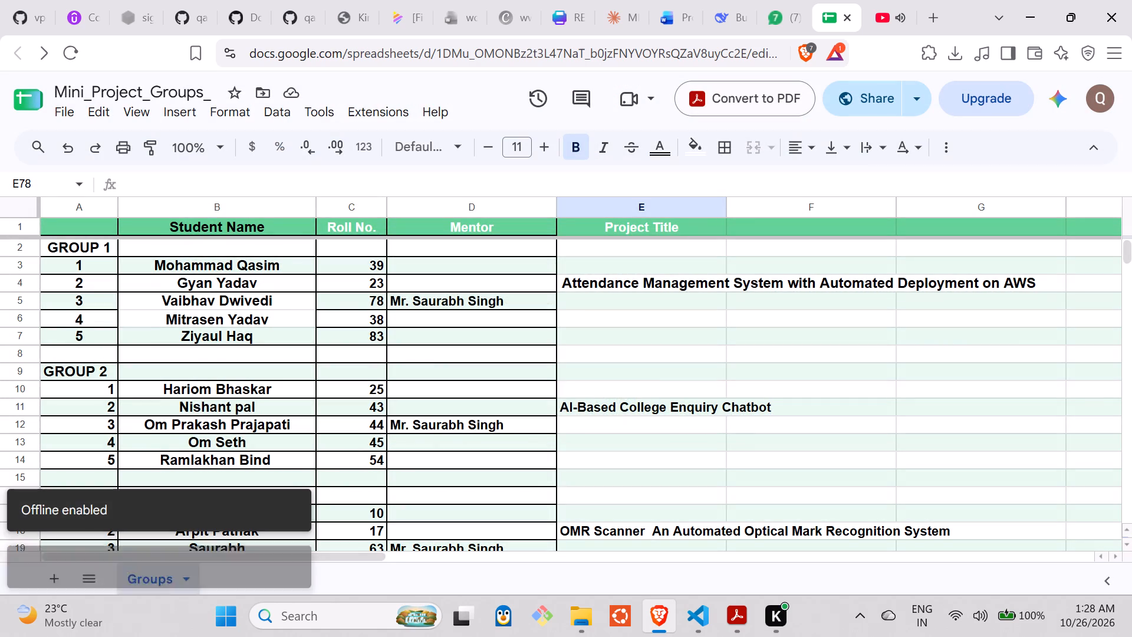
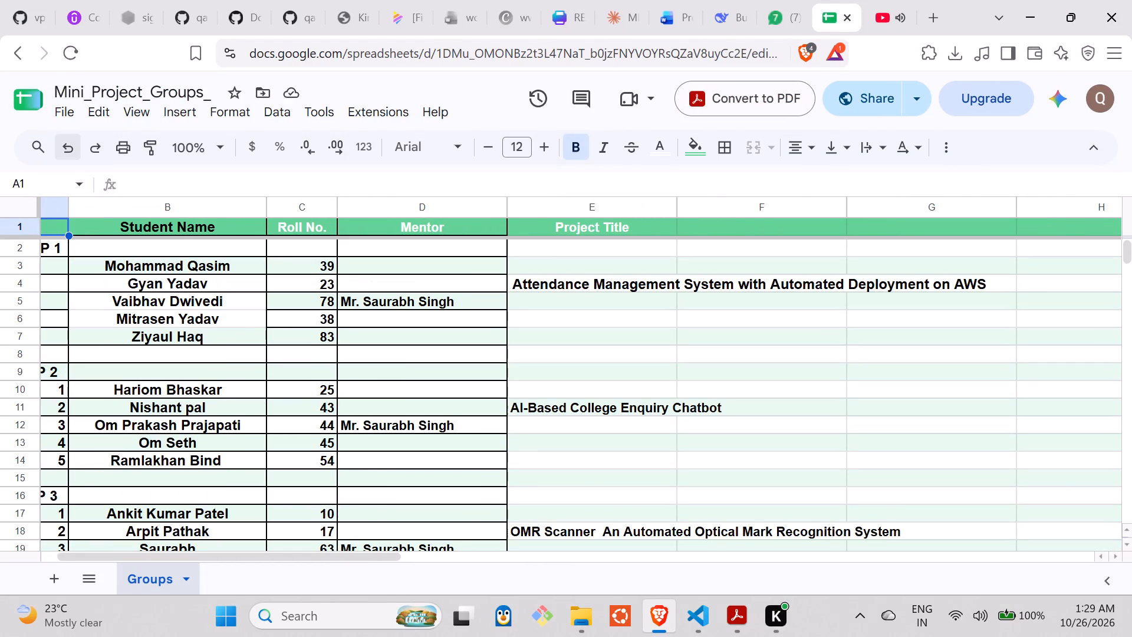
# Close the Mini_Project_Groups_ spreadsheet.
pyautogui.click(841, 15)
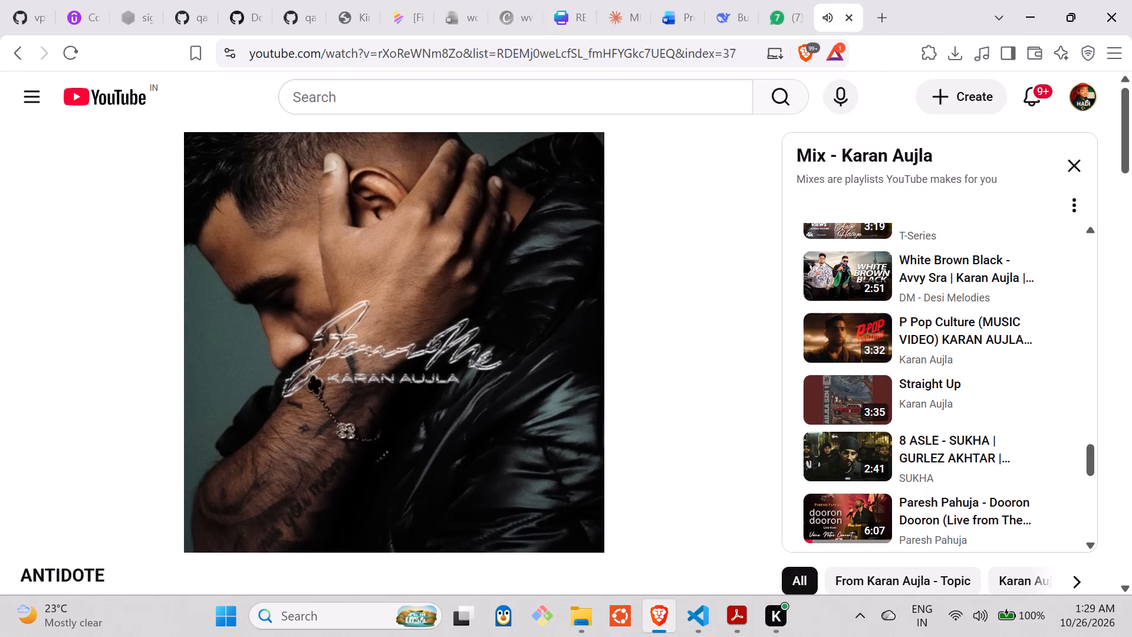
# Go back to the YouTube home page and stop the Karan Aujla mix by dismissing its mini player.
pyautogui.scroll(-1, 877, 399)
pyautogui.click(116, 79)
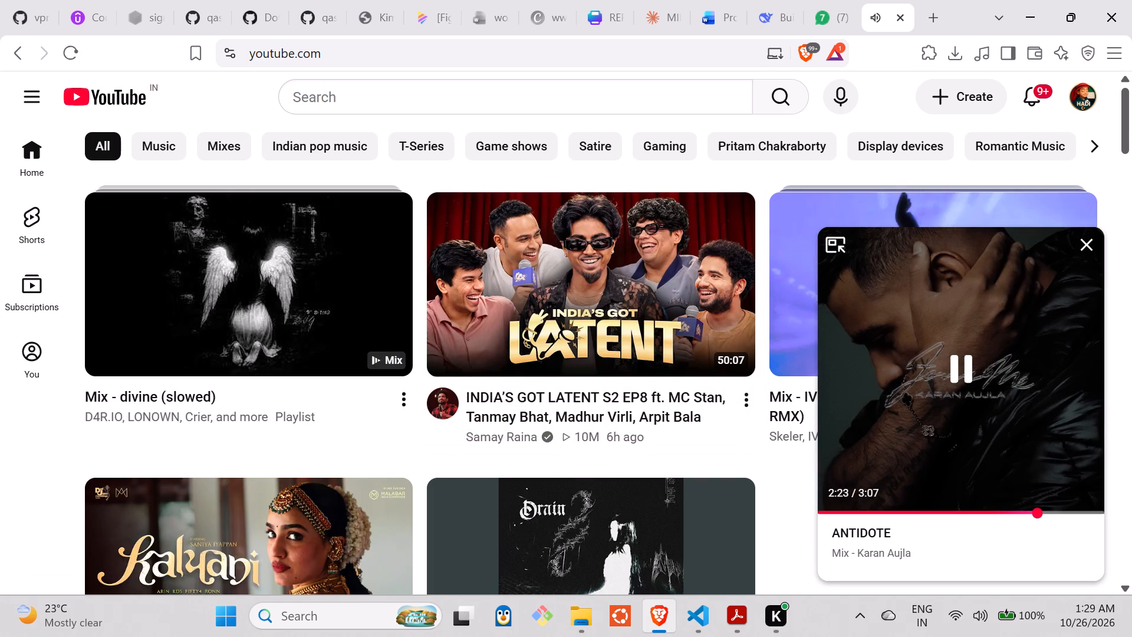
pyautogui.click(1090, 247)
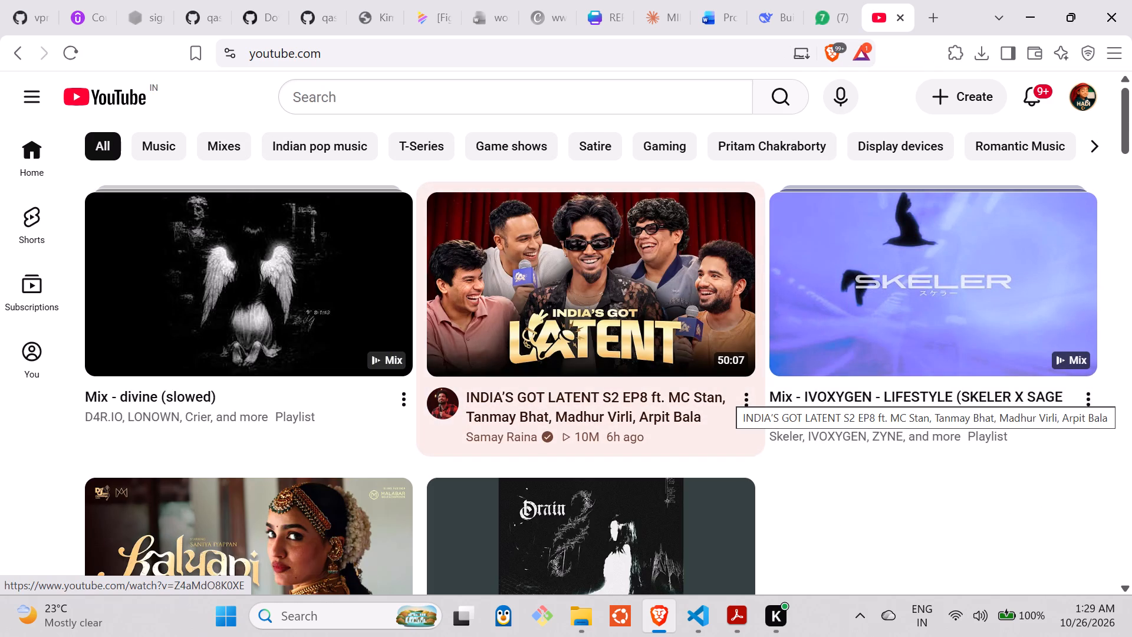
# Find the Tujhe Sochta Hoon Mashup by Aftermorning among the YouTube home recommendations and play it.
pyautogui.scroll(-2, 888, 505)
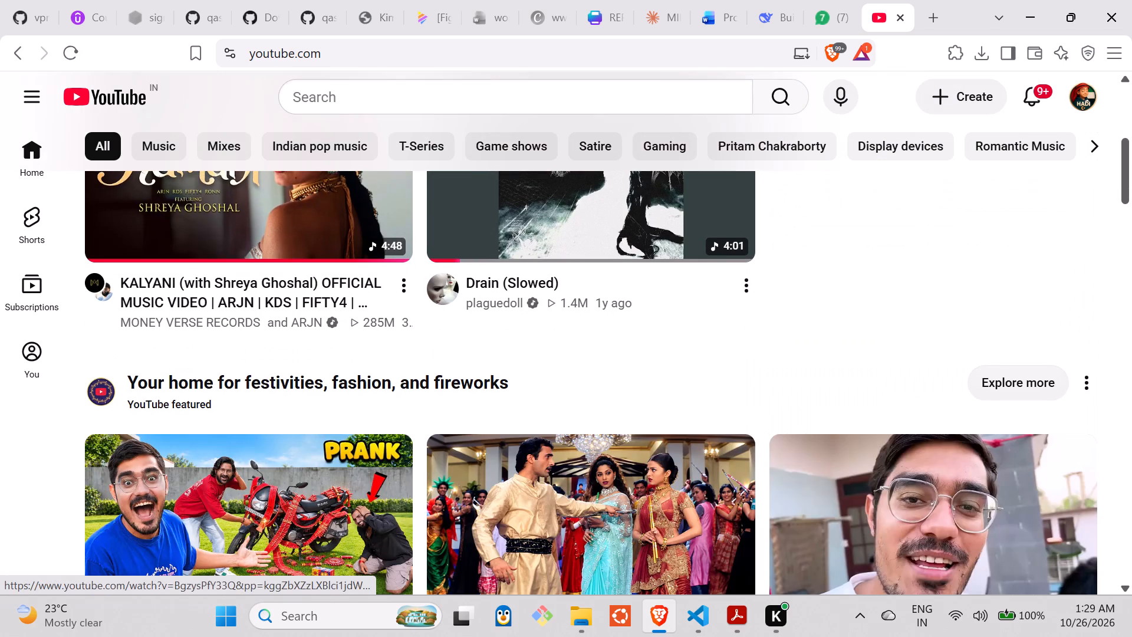
pyautogui.scroll(-3, 929, 399)
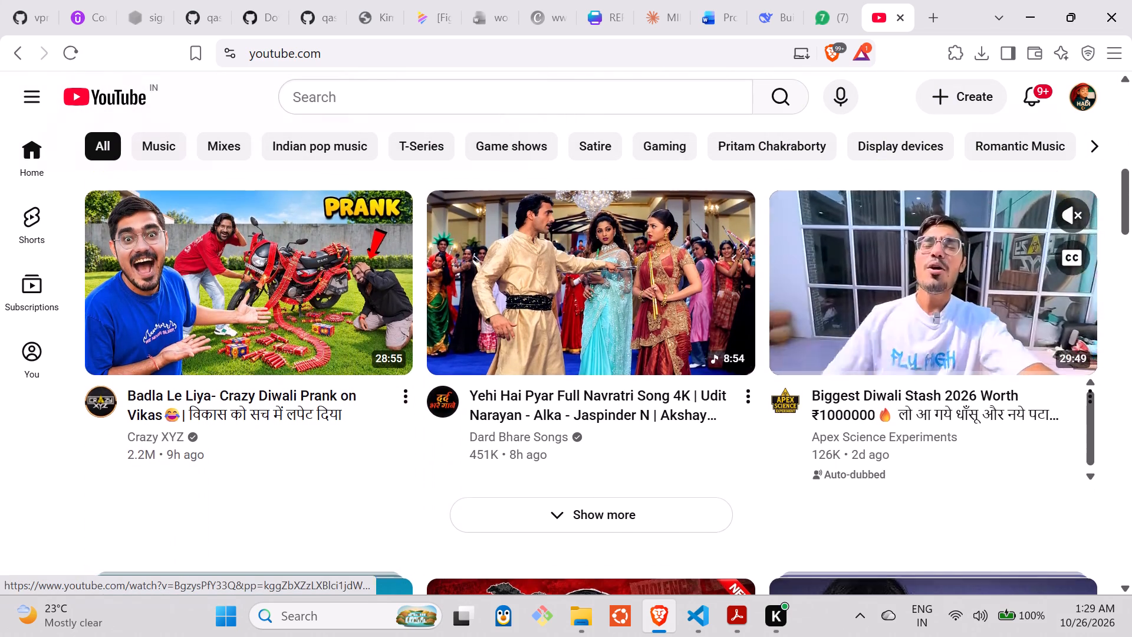
pyautogui.scroll(-1, 929, 399)
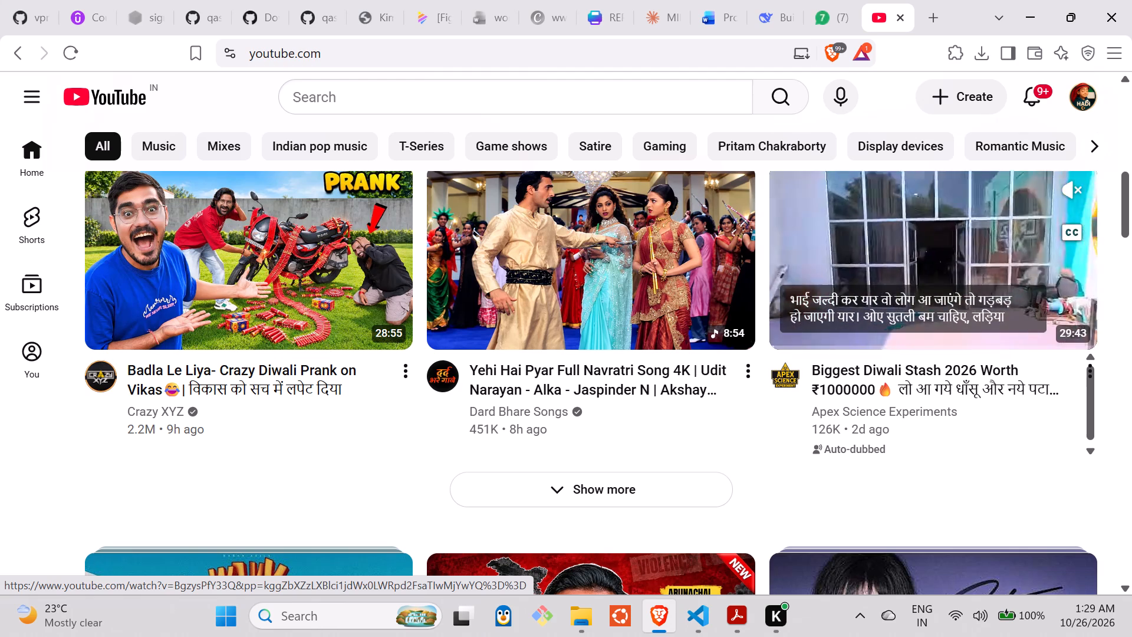
pyautogui.scroll(-2, 929, 399)
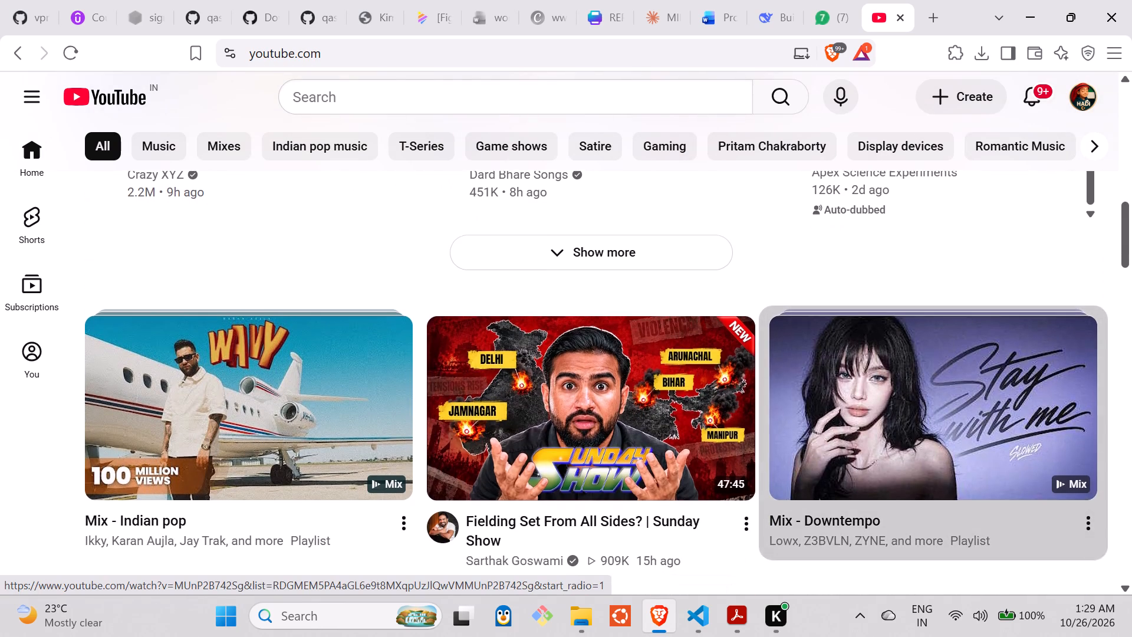
pyautogui.scroll(-3, 929, 399)
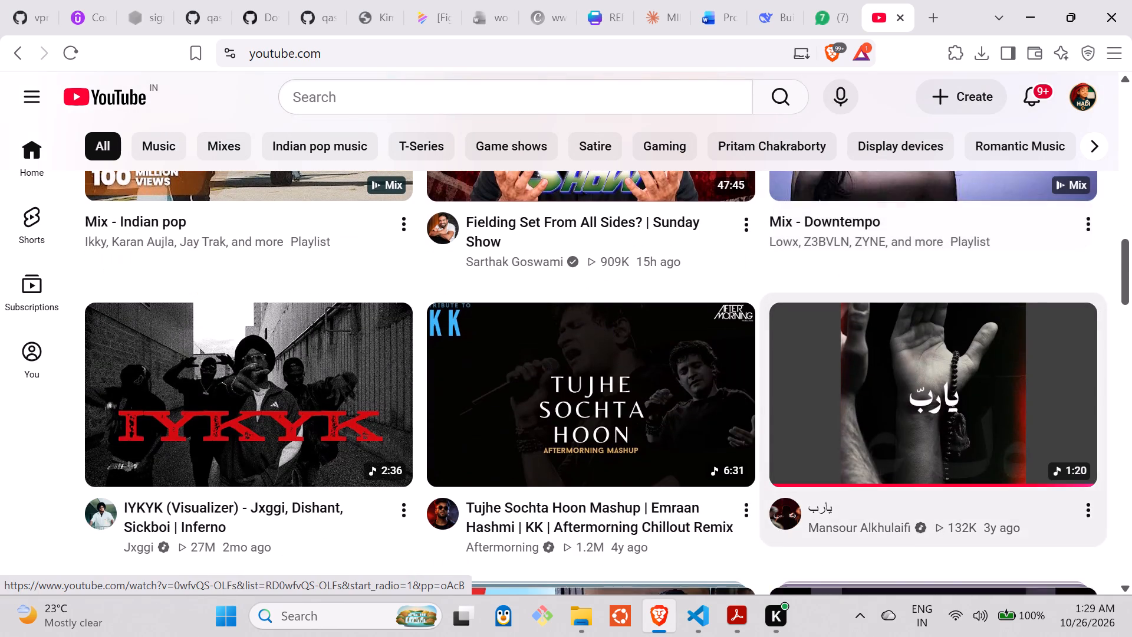
pyautogui.scroll(-2, 929, 399)
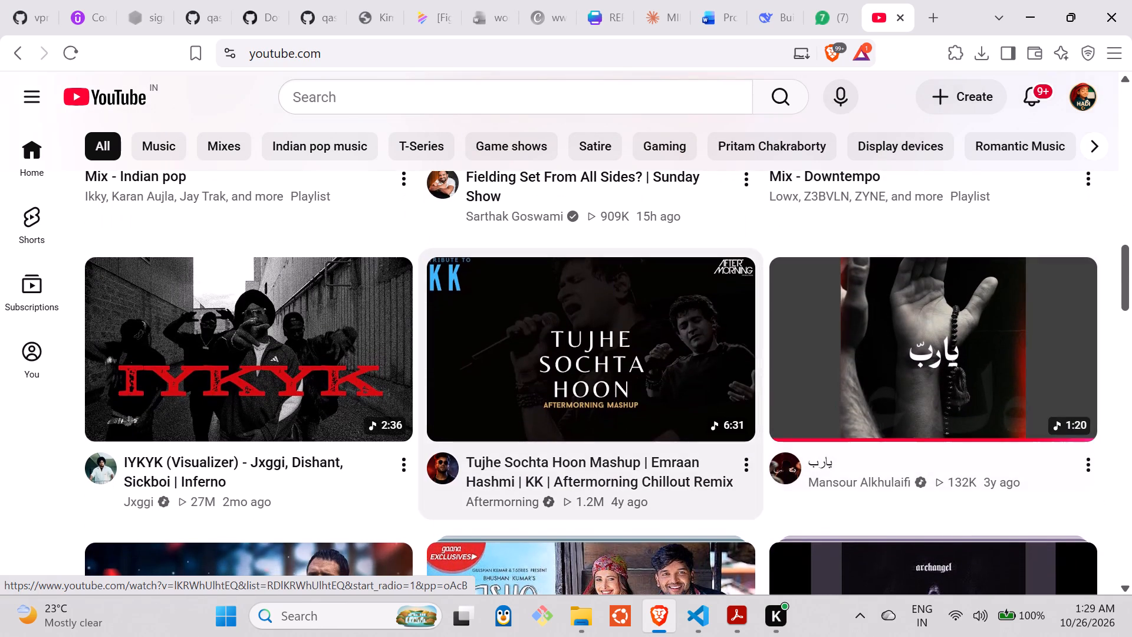
pyautogui.click(646, 327)
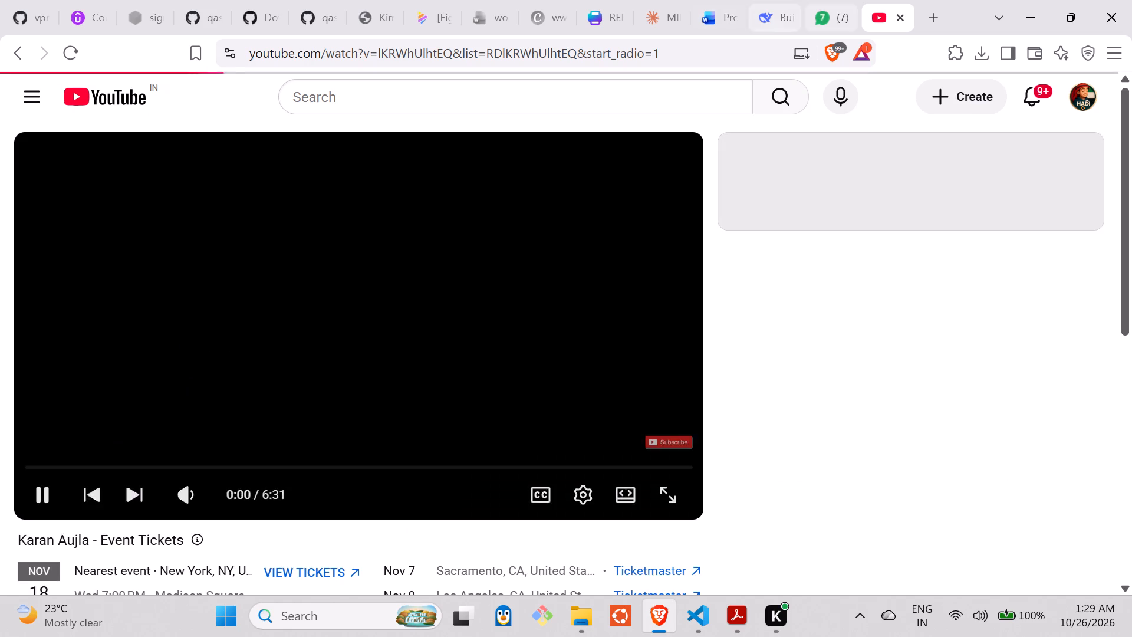